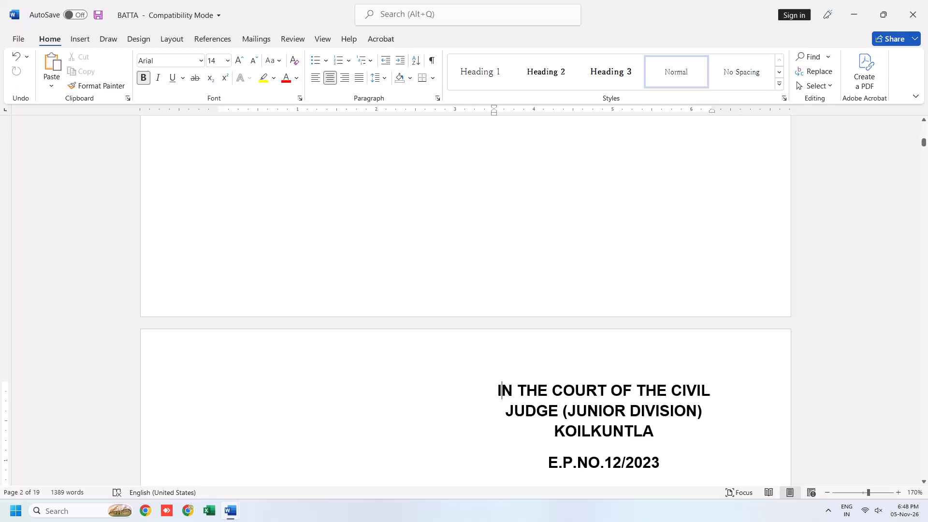
Save the BATTA document and close it.
key("ctrl+s")
left_click(915, 14)
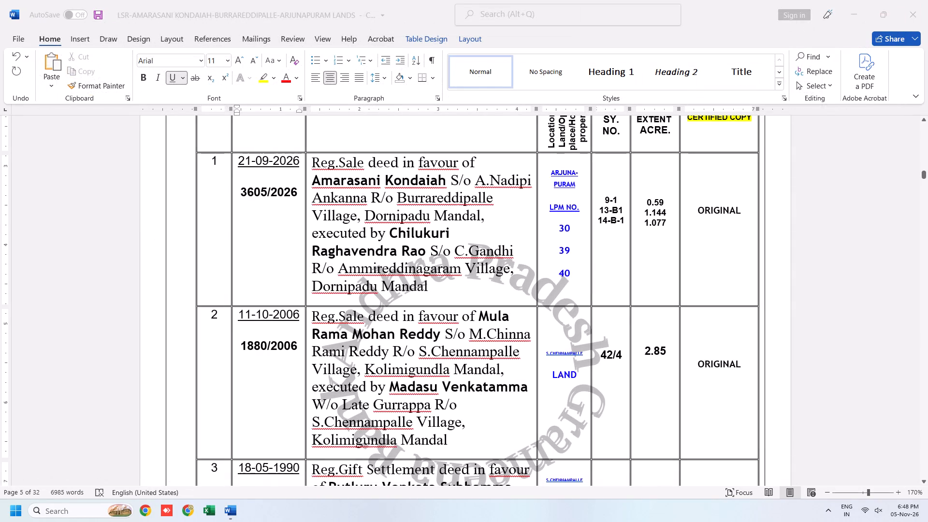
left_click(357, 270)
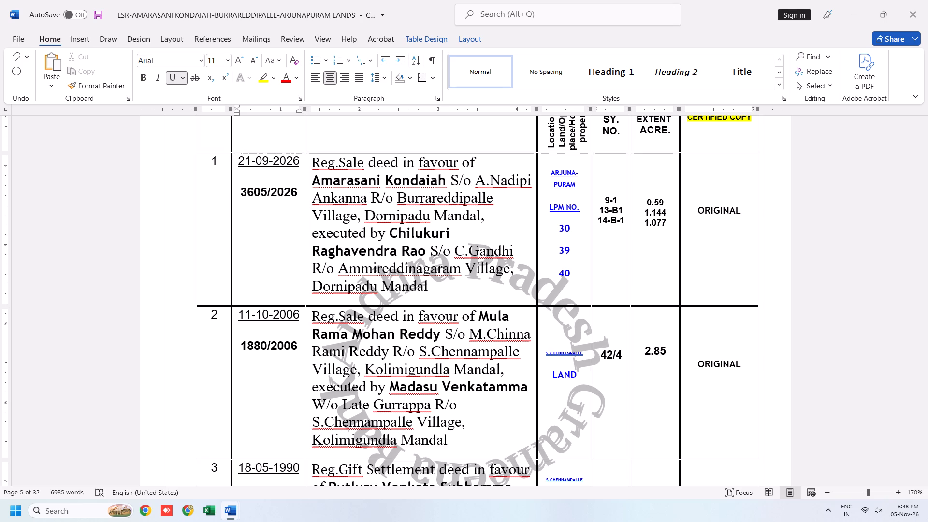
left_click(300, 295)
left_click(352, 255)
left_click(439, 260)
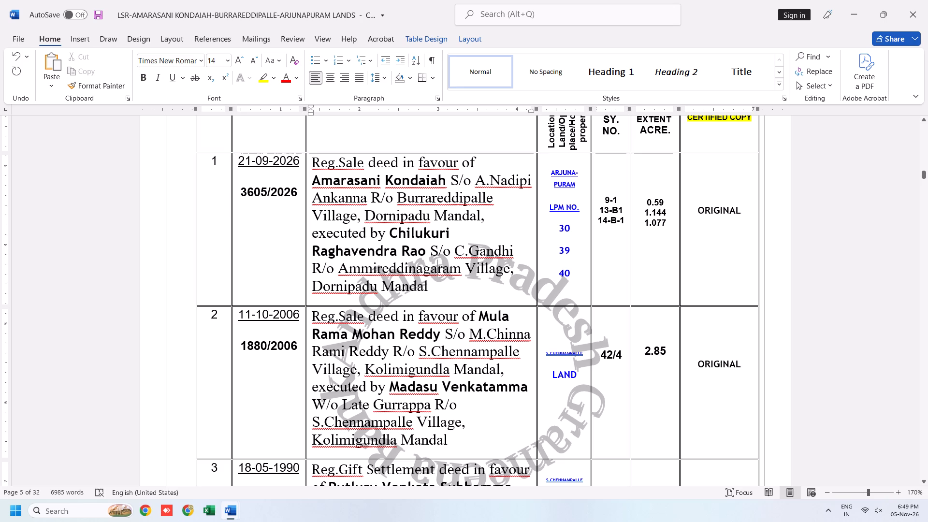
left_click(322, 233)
Copy the deed table's row 1 cells, from date through ORIGINAL, over the matching cells of row 2, leaving the serial number out.
left_click_drag(256, 163, 682, 230)
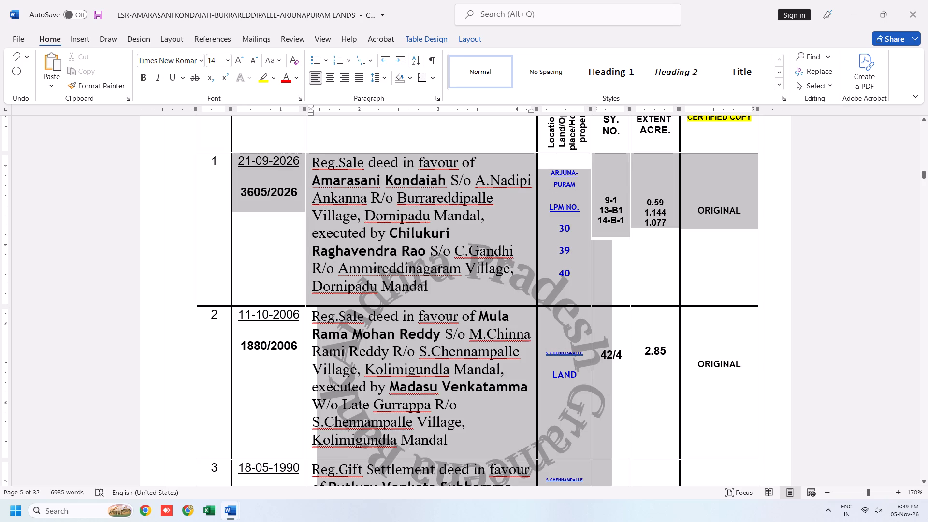
left_click_drag(682, 230, 683, 231)
left_click(413, 282)
left_click_drag(241, 166, 637, 208)
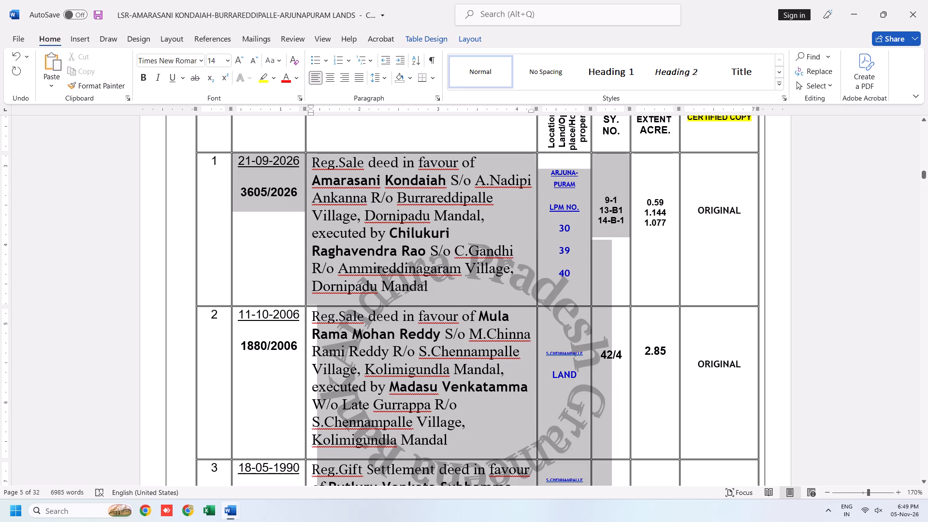
left_click_drag(637, 208, 689, 204)
key("ctrl+c")
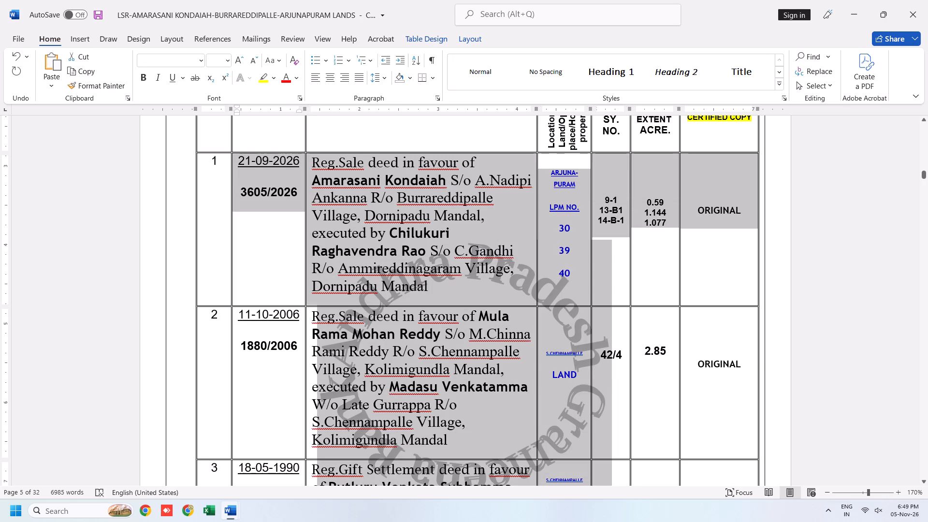
left_click_drag(273, 319, 721, 357)
key("ctrl+v")
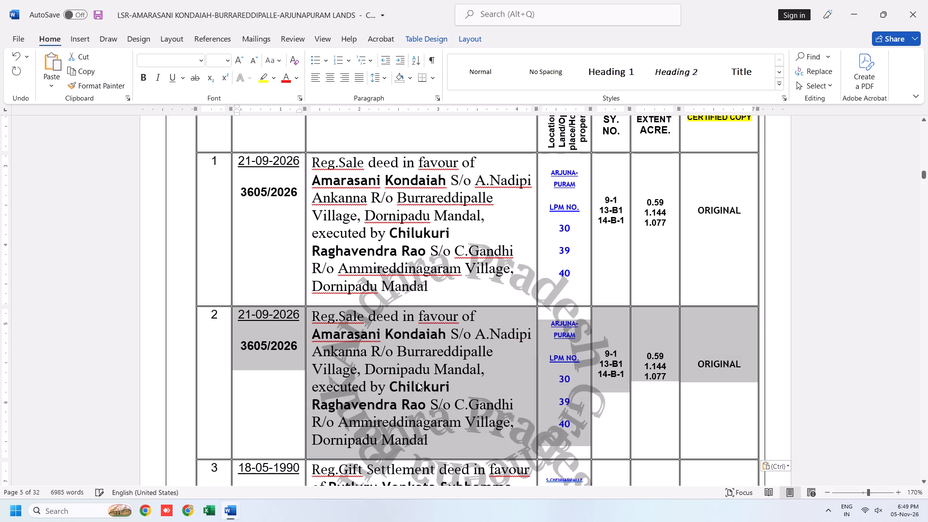
left_click(352, 376)
Select the date and document number cell in row 2 of the deed table.
left_click(234, 315)
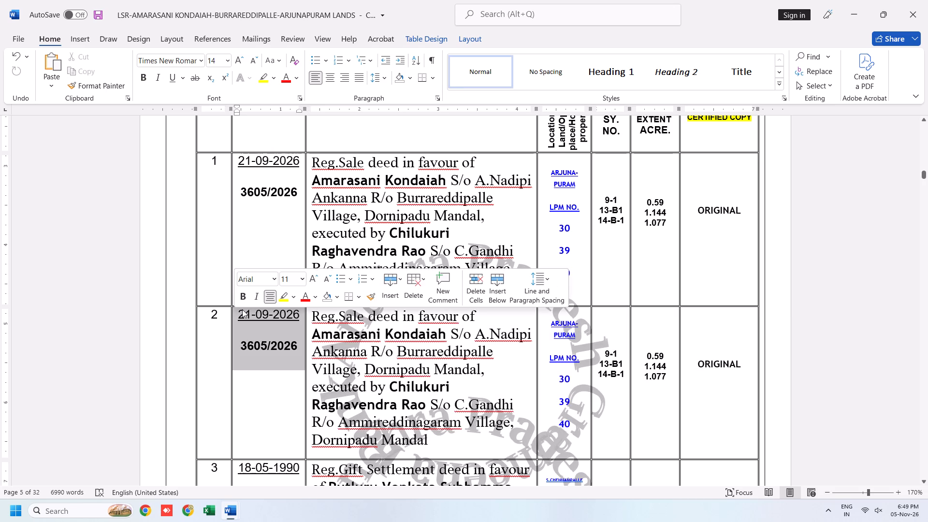
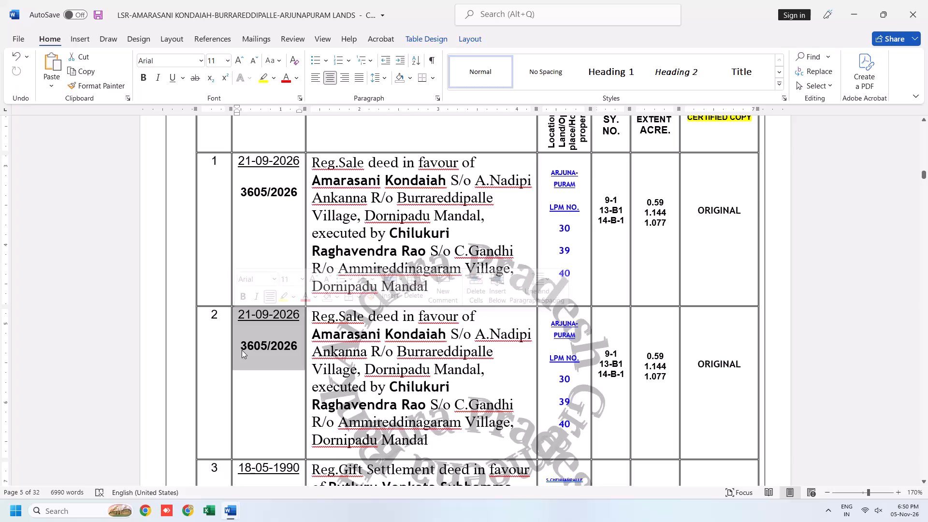
Change the deed date in row 2 of the deed table to 28-09-2001.
left_click(278, 325)
left_click(245, 317)
key("8")
key("Delete")
key("Down")
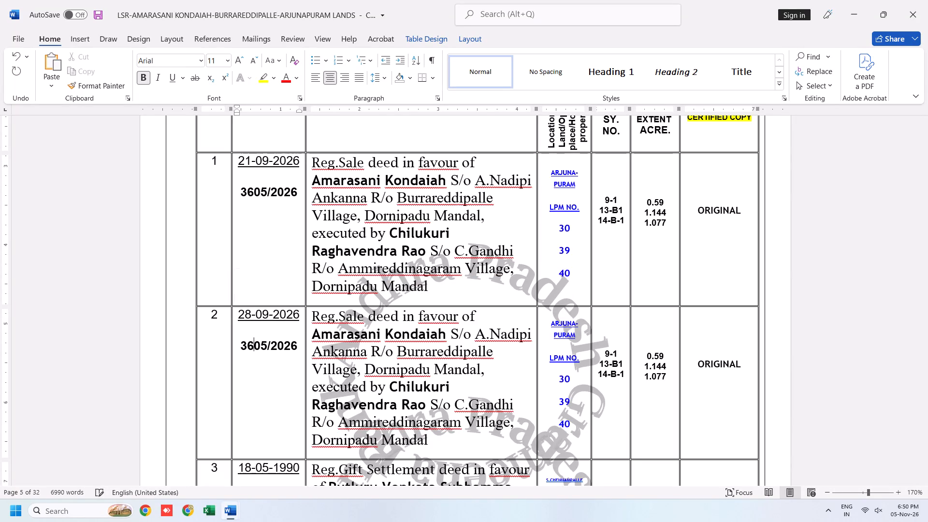
key("Left")
key("Left")
key("shift+Right")
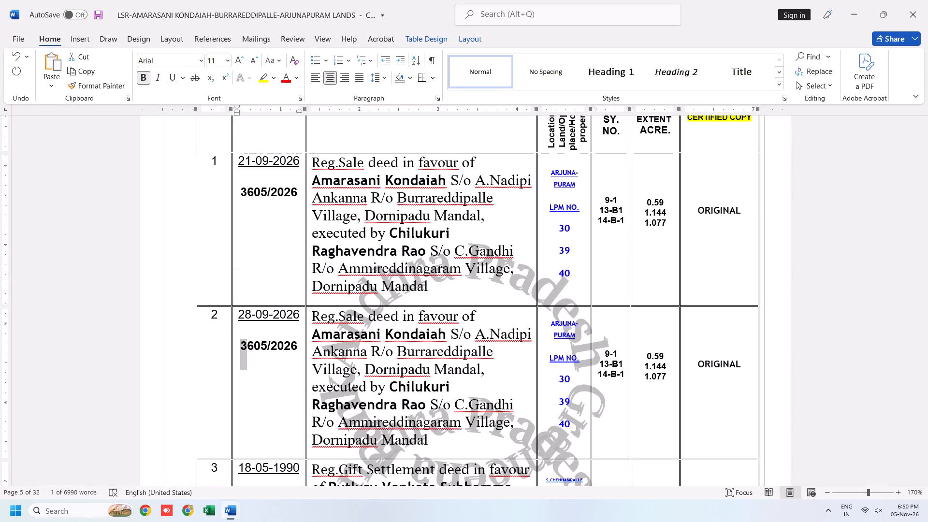
key("Up")
key("Up")
key("Right")
key("Down")
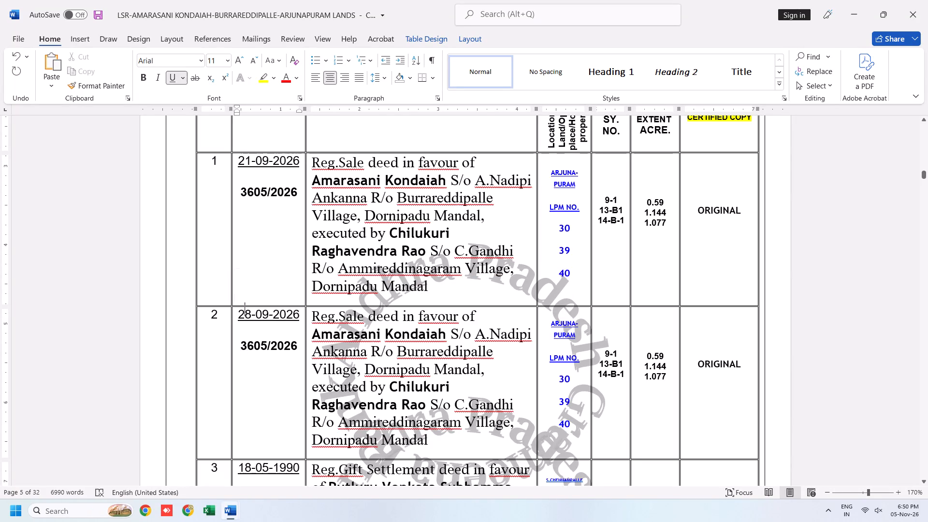
key("Right")
key("Right")
key("Right")
key("Right")
key("Right")
key("Right")
key("Right")
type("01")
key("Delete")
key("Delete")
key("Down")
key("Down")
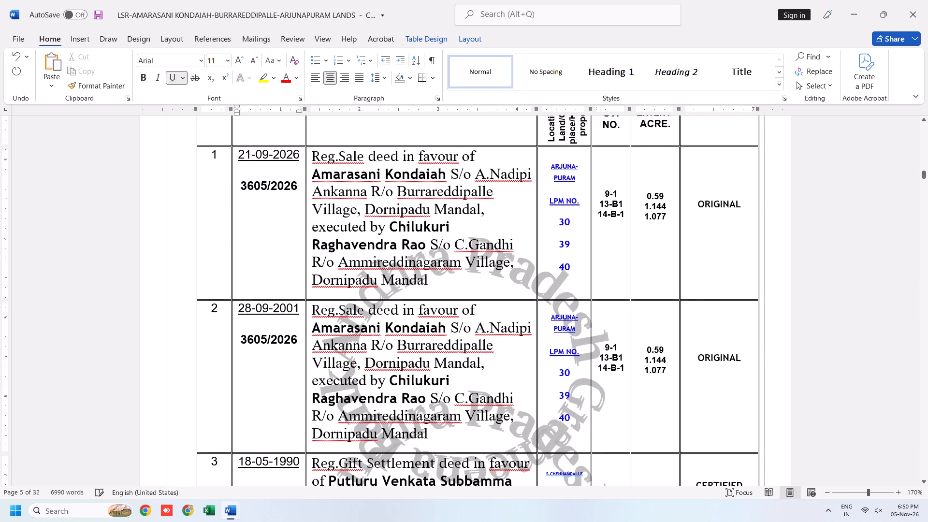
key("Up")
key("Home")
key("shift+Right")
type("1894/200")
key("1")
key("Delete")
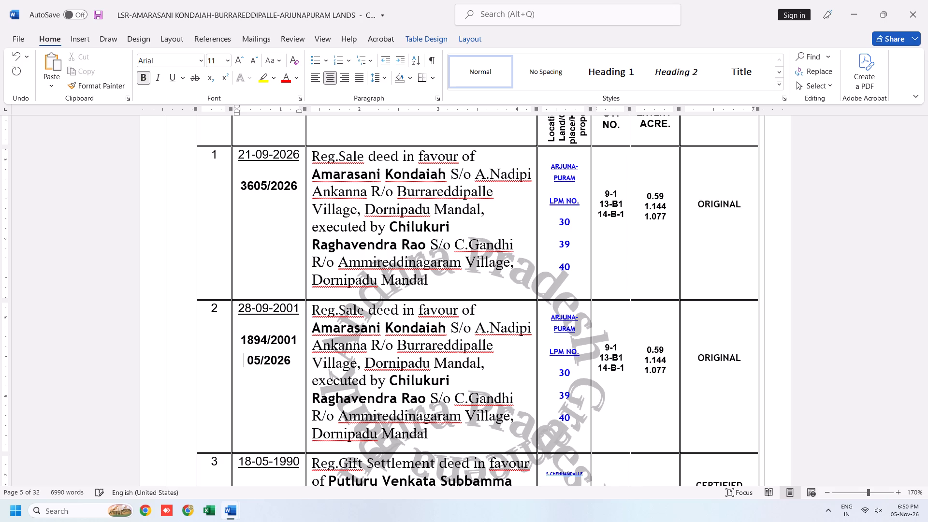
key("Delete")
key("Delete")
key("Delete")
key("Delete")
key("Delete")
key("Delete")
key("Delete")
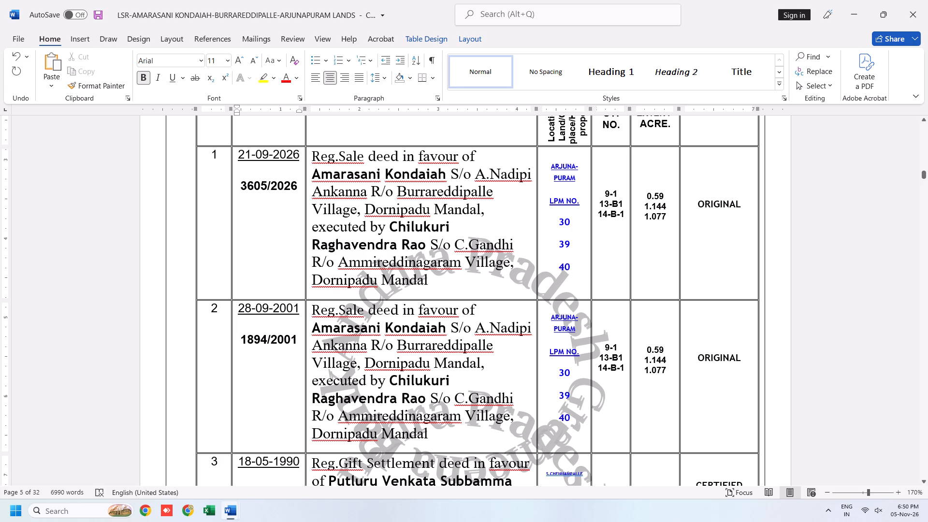
Place the insertion point in row 2's sale deed description, at the R/o before the village name.
left_click_drag(372, 350, 379, 349)
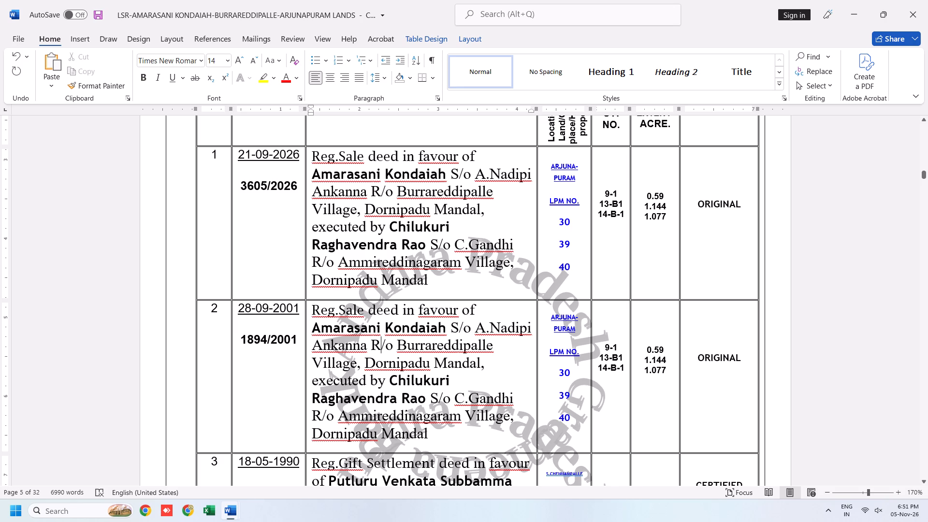
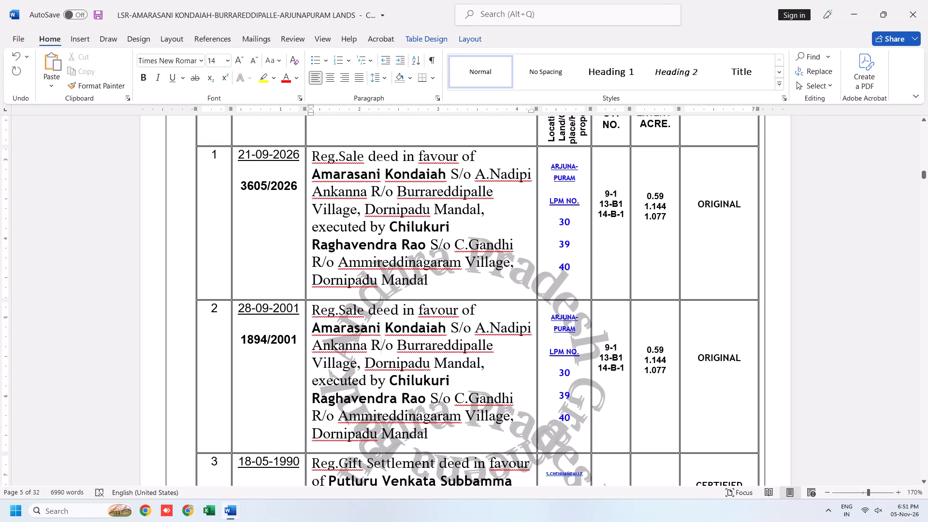
Replace the purchaser's name in row 2's sale deed description with the purchaser named in deed 1894/2001.
left_click(377, 334)
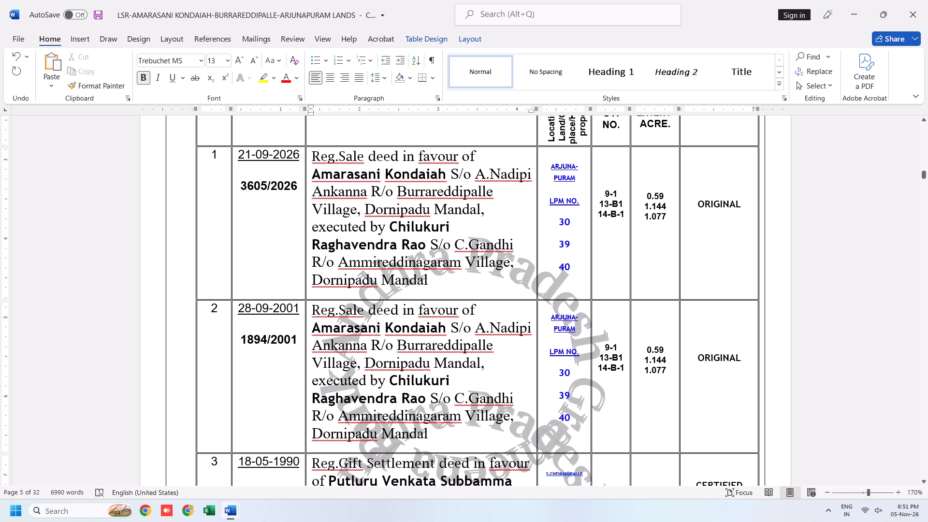
left_click_drag(321, 328, 313, 328)
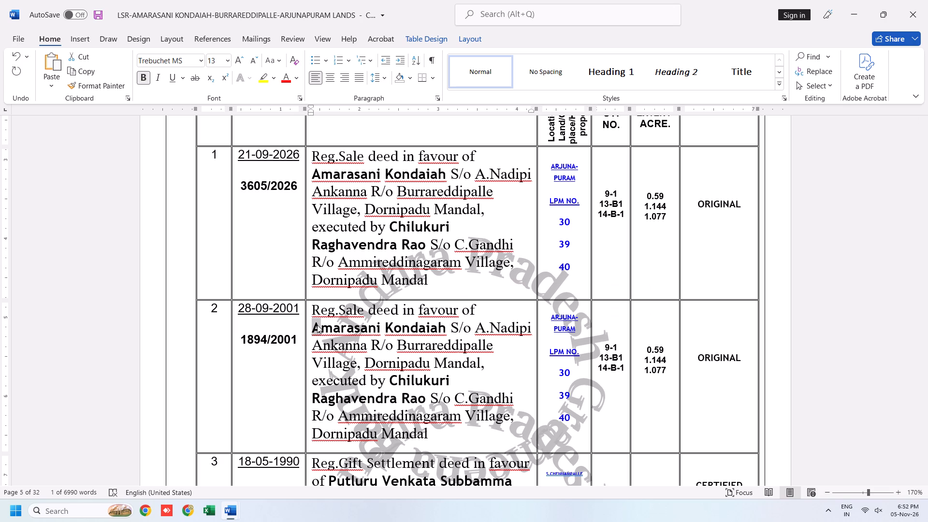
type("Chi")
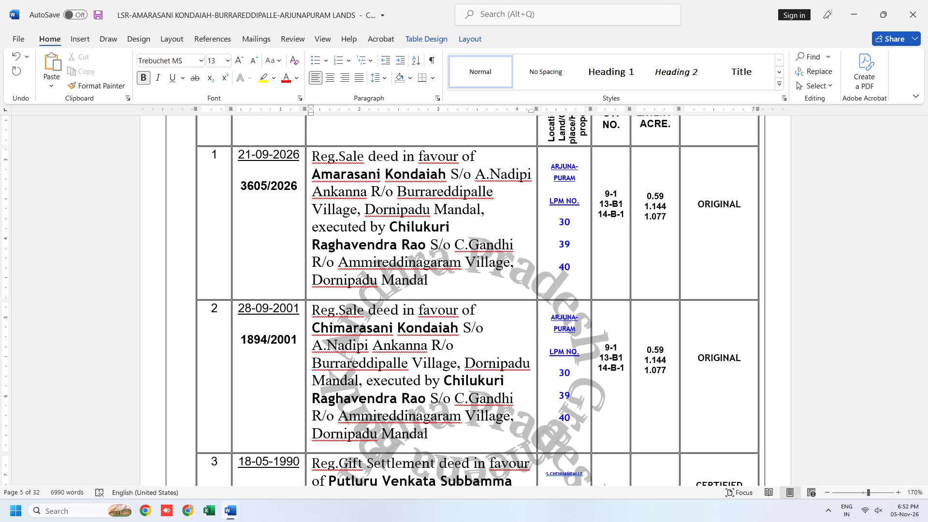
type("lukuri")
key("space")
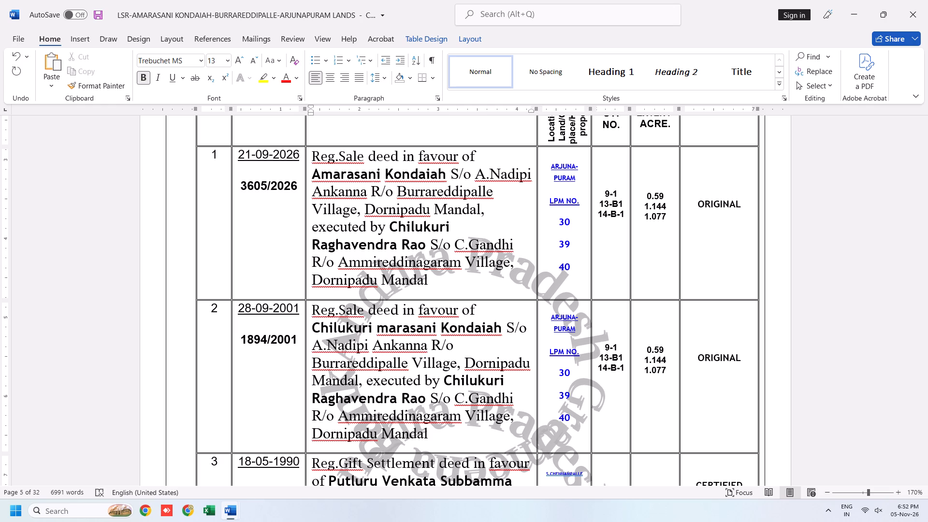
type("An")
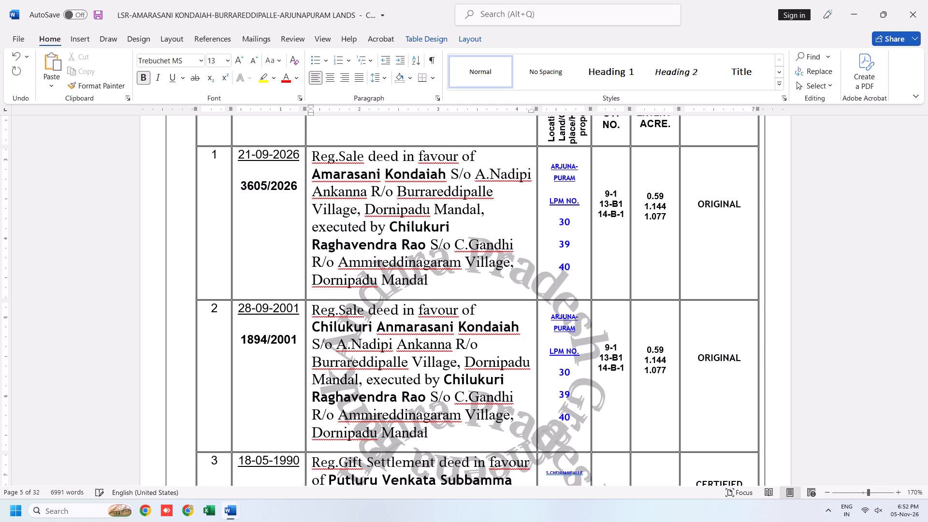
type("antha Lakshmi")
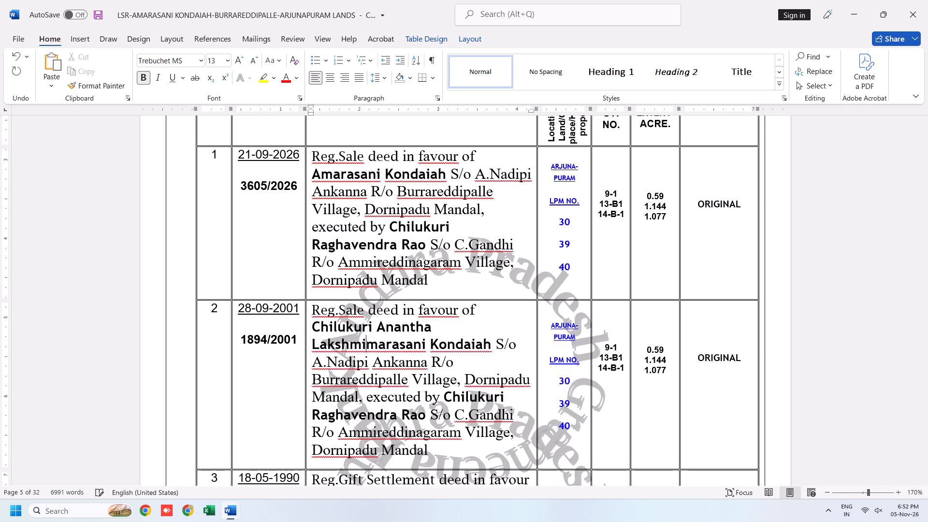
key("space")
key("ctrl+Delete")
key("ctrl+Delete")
Change the purchaser's relation in row 2 to W/o and replace the father's name with the husband's abbreviated name.
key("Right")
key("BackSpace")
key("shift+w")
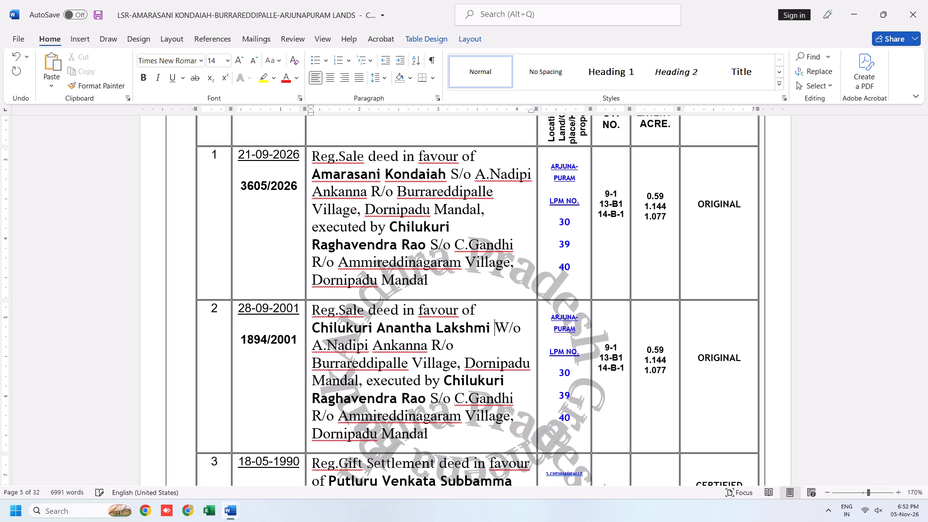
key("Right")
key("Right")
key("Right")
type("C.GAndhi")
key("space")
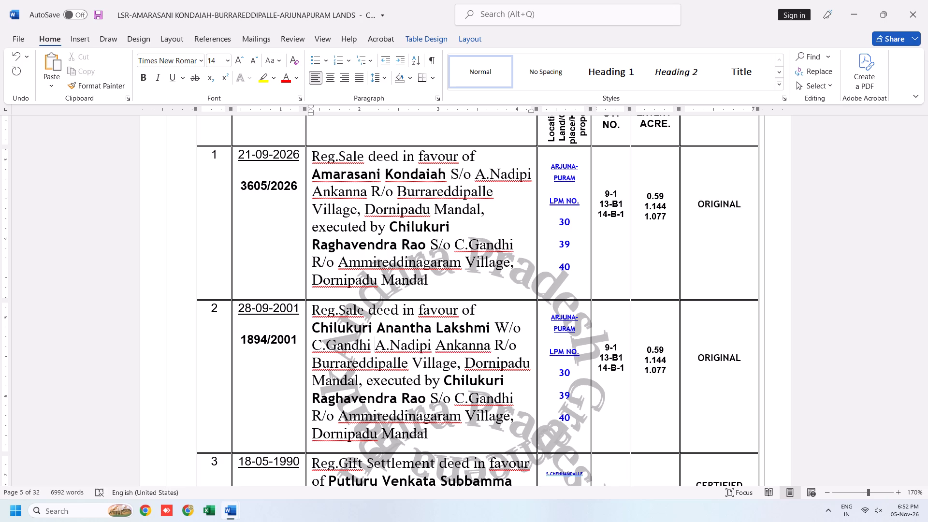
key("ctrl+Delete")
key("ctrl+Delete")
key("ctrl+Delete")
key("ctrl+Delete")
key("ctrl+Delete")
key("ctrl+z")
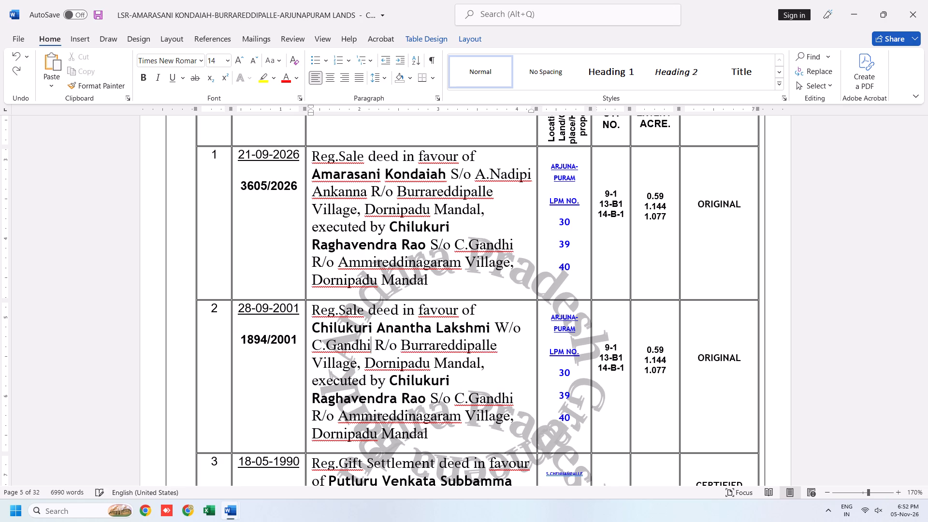
Delete the purchaser's R/o village and mandal details before "executed by" in row 2's description.
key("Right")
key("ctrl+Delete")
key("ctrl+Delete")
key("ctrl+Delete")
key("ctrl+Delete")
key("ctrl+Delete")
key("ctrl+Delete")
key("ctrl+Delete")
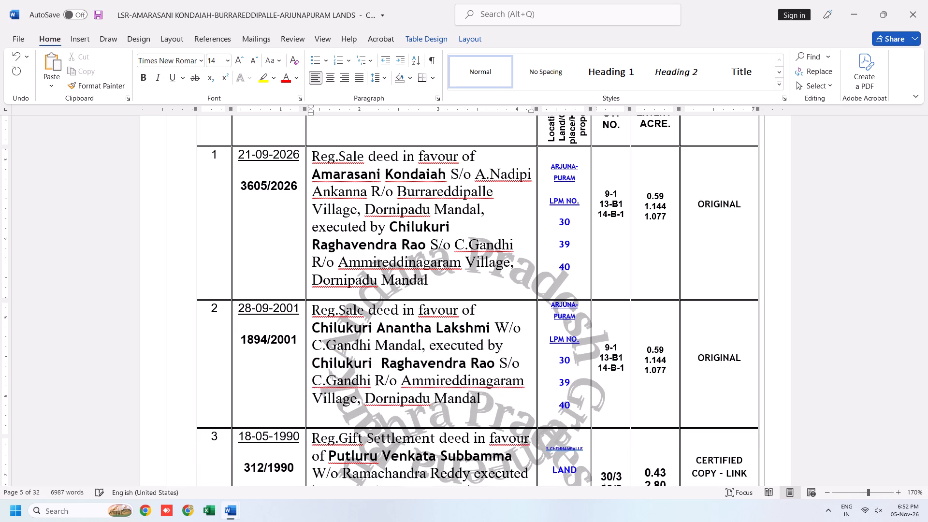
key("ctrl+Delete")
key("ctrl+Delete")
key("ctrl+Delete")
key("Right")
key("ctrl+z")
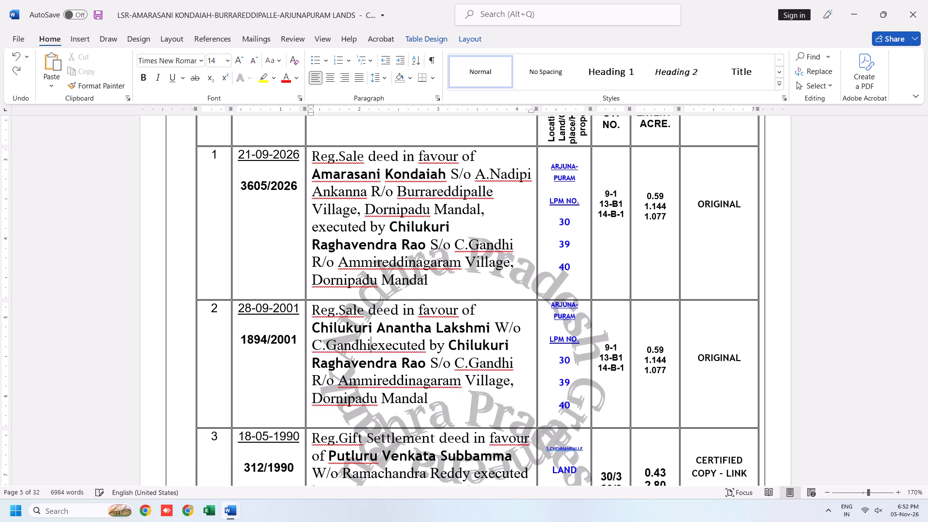
Replace the executant's name after "executed by" in row 2 with the 2001 deed's executant, removing the S of the old relation.
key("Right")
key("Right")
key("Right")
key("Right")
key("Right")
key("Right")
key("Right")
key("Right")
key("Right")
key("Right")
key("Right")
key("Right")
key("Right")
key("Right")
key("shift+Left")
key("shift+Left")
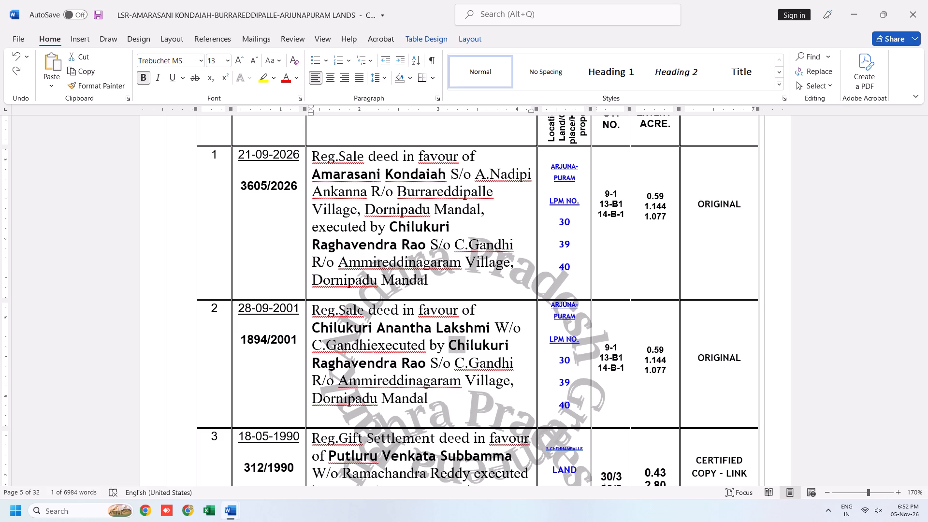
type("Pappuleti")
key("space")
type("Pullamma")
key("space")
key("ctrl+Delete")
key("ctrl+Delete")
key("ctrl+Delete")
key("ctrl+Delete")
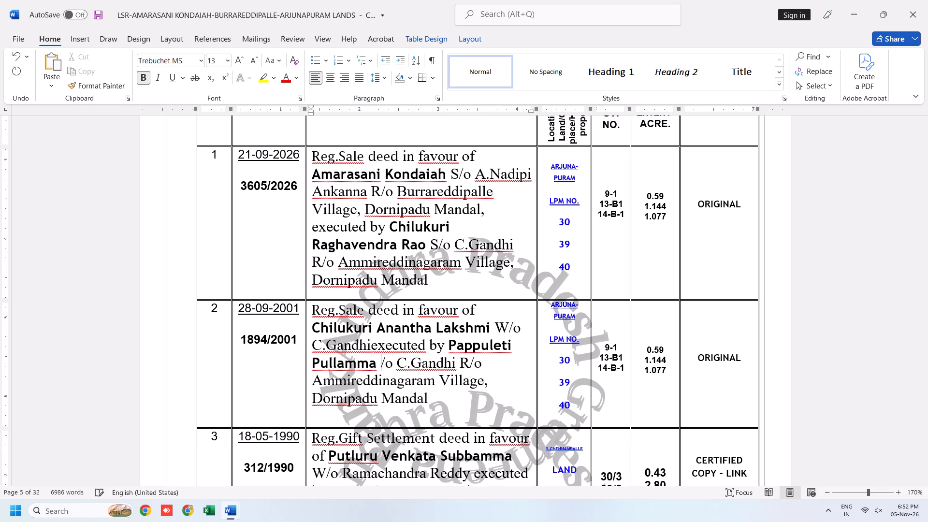
Make the executant's relation in row 2 read W/o, with the W in regular weight.
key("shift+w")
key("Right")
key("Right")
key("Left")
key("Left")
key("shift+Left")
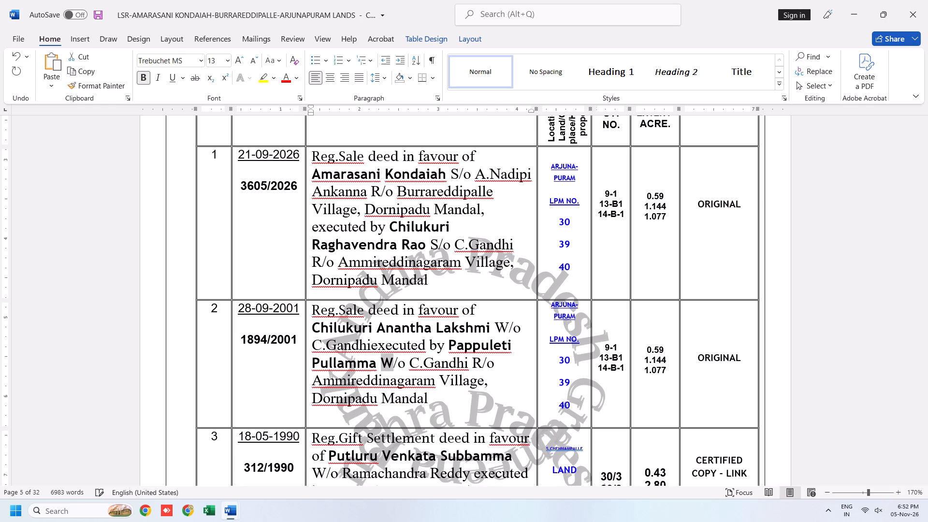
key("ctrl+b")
Replace the relative's name after the executant's W/o in row 2 with the executant's husband's abbreviated name.
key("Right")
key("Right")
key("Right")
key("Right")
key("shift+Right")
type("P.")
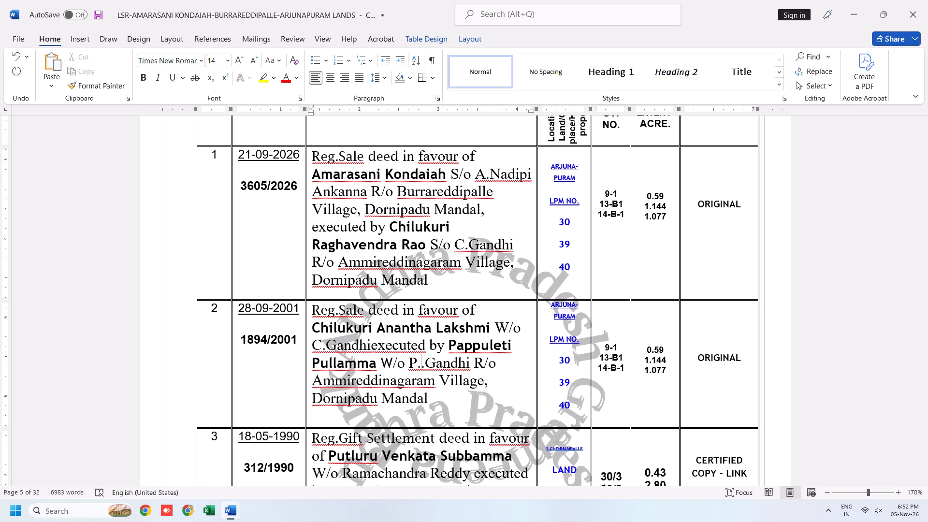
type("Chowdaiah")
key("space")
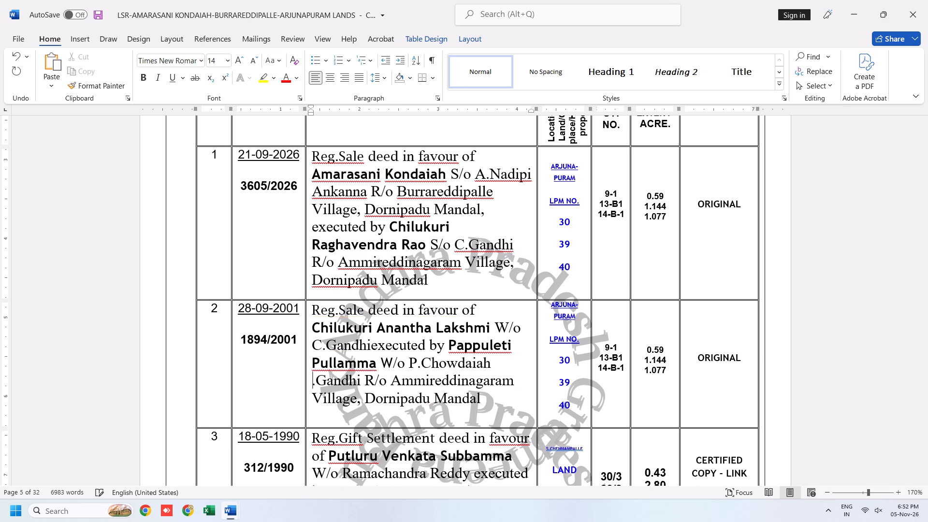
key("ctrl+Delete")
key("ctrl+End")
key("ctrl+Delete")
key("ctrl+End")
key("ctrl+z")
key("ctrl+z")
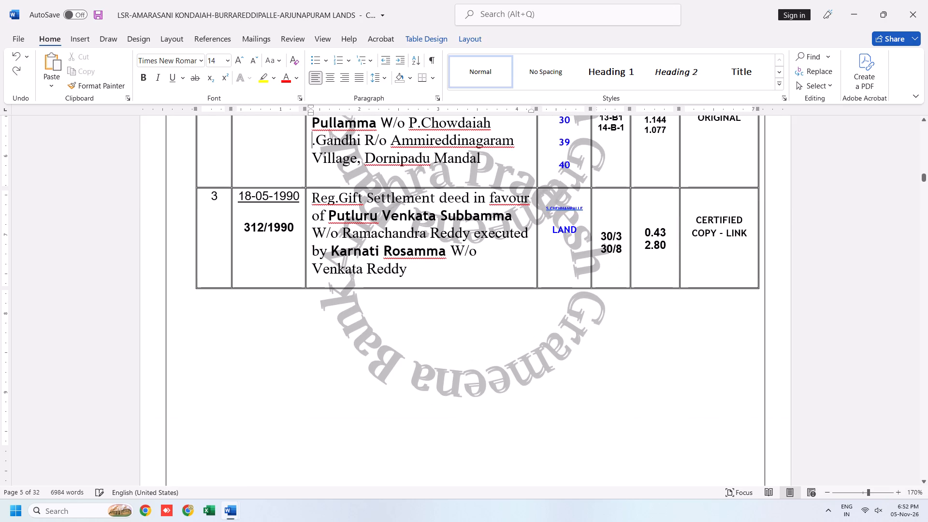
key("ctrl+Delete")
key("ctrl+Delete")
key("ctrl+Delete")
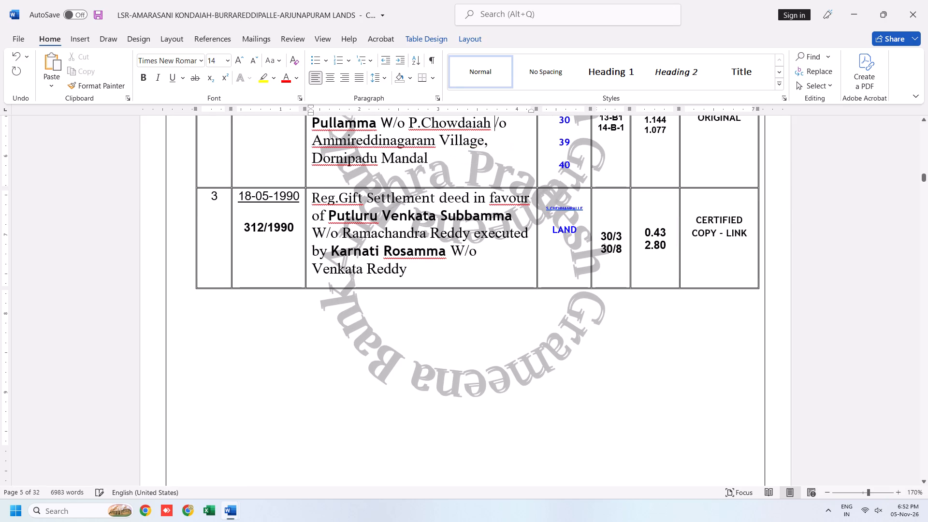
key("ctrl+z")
Delete the executant's R/o, village and mandal details at the end of row 2's description.
scroll(354, 339, "up", 3)
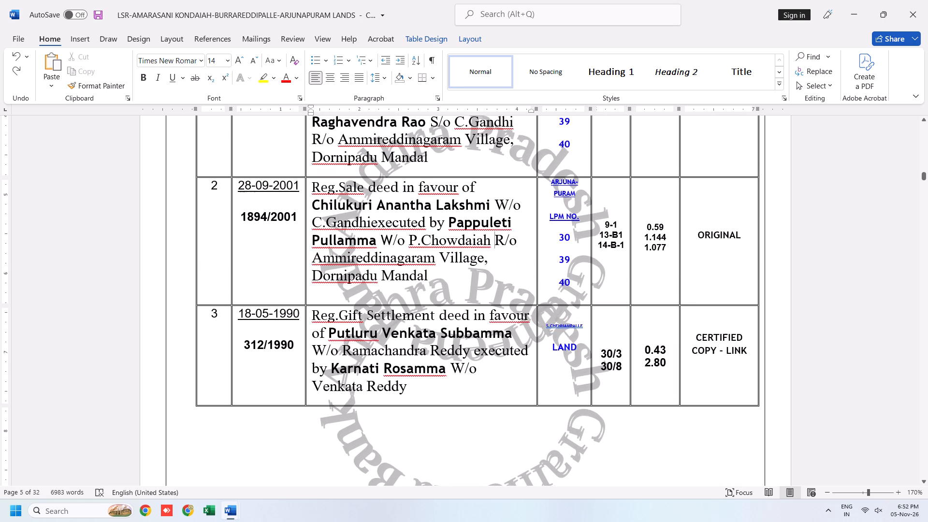
left_click(456, 276)
left_click(357, 267)
left_click(318, 256)
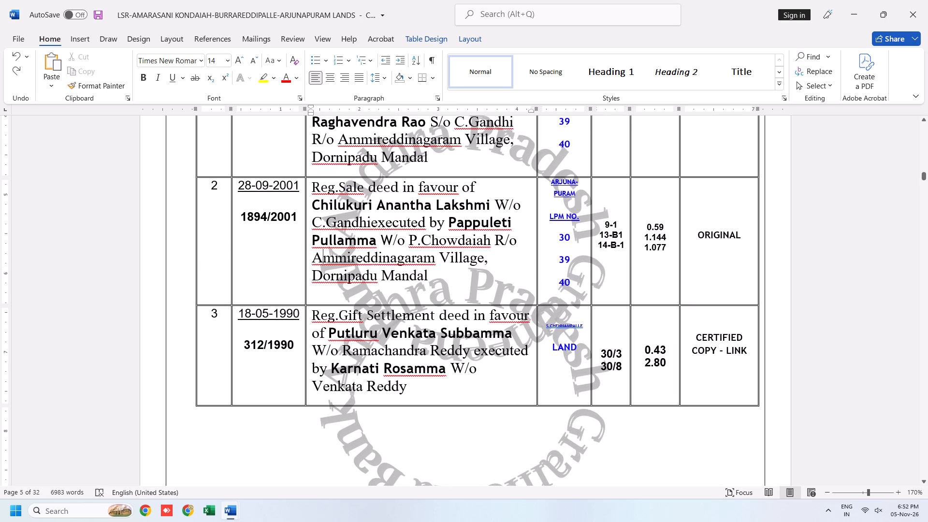
left_click(319, 257)
key("Left")
key("ctrl+Delete")
key("ctrl+Delete")
key("ctrl+Delete")
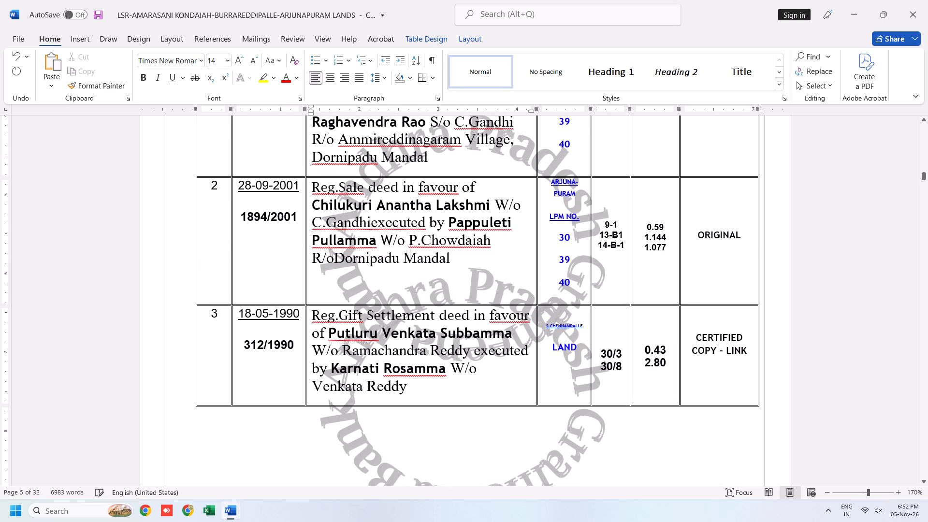
key("ctrl+Delete")
key("ctrl+Delete")
key("BackSpace")
key("BackSpace")
key("BackSpace")
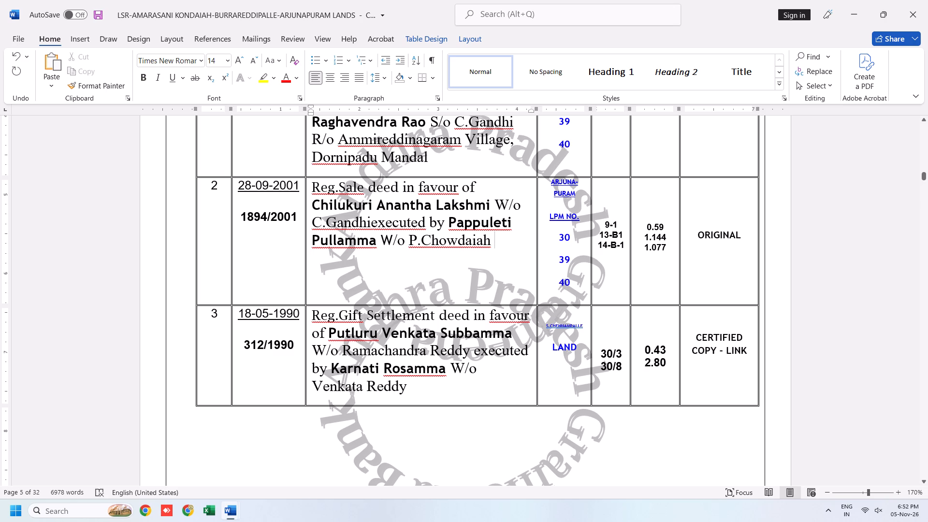
Delete the LPM NO. heading and the numbers 30, 39 and 40 from row 2's location cell.
scroll(321, 235, "up", 4)
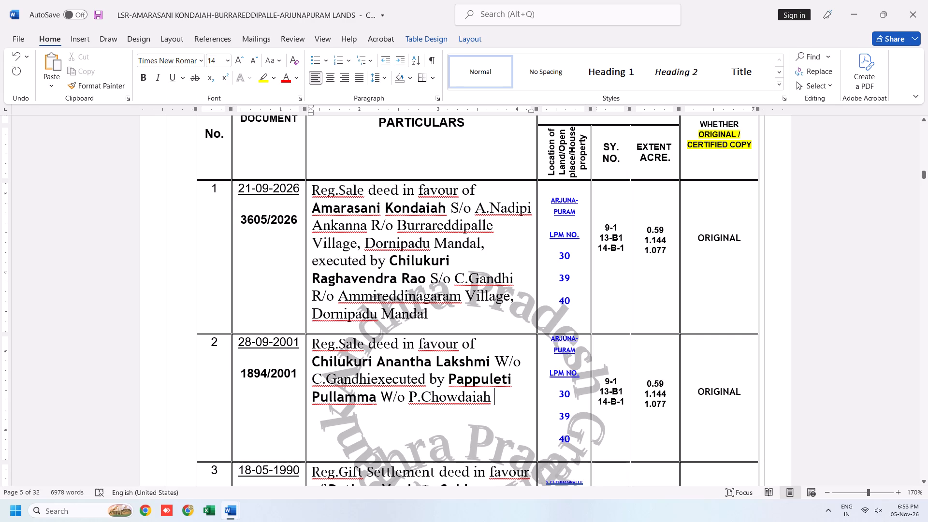
left_click_drag(551, 371, 584, 440)
key("Delete")
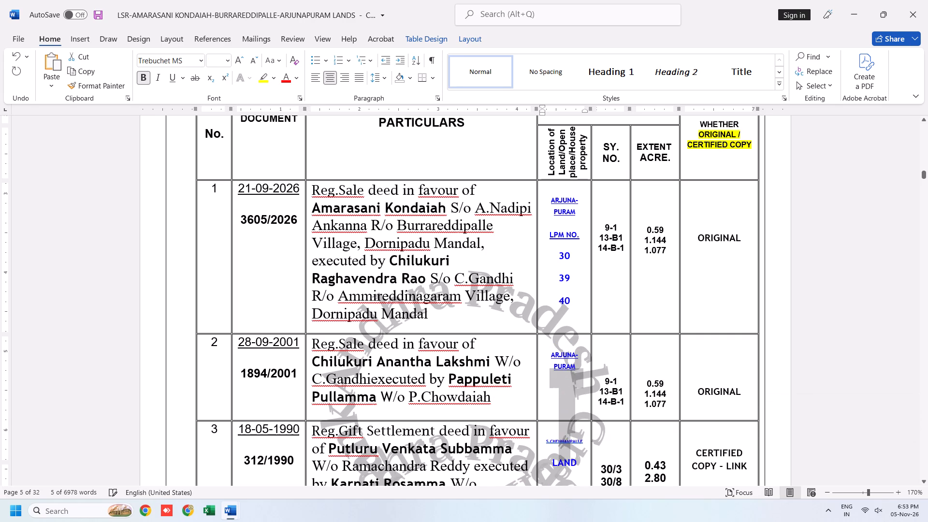
Remove survey number 9-1 and the blank line above it from row 2's SY. NO. cell.
left_click(603, 364)
key("Delete")
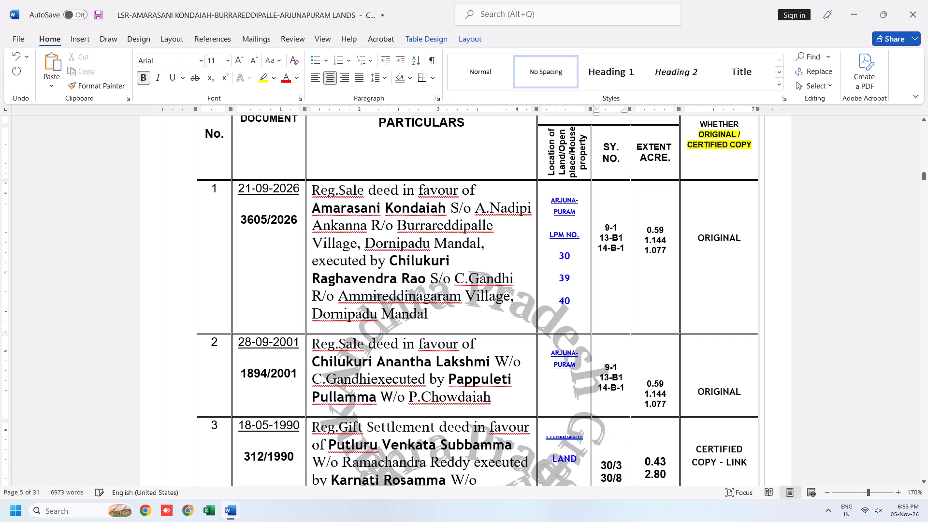
key("Delete")
key("Delete")
key("Delete")
key("Delete")
key("Up")
Remove the 0.59 entry and the blank line above it from row 2's extent cell.
left_click(656, 366)
key("Delete")
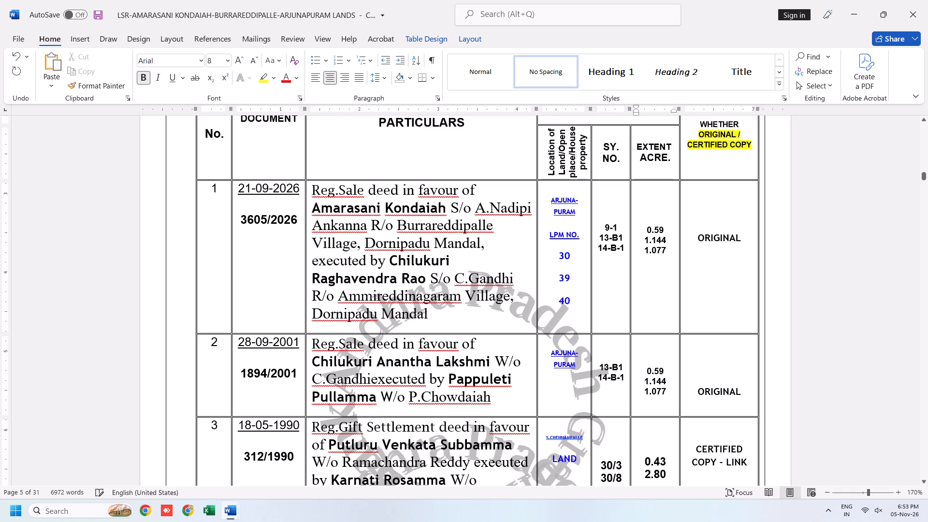
key("Delete")
key("Delete")
key("Delete")
key("Delete")
key("Delete")
Set row 2's two remaining extents to 1.24 and 1.06 acres.
key("Right")
key("Right")
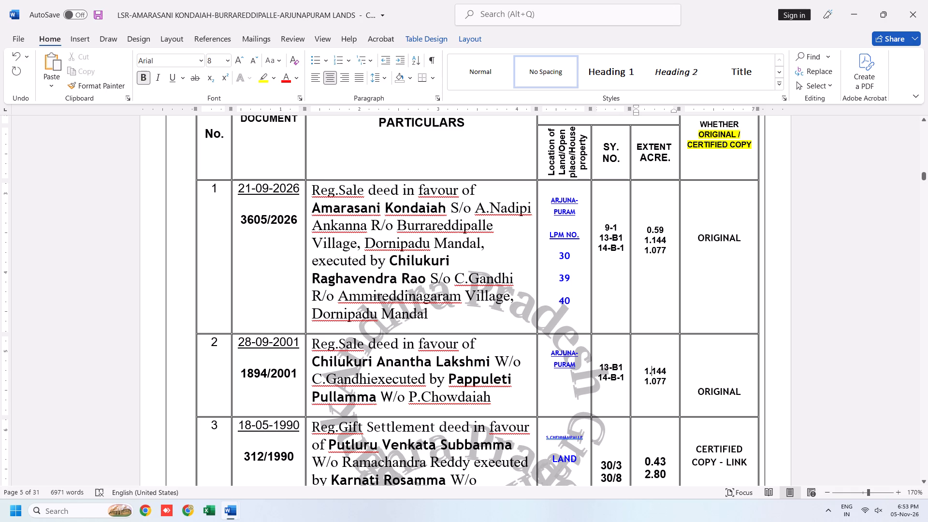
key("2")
key("Delete")
key("Right")
key("Delete")
left_click(641, 379)
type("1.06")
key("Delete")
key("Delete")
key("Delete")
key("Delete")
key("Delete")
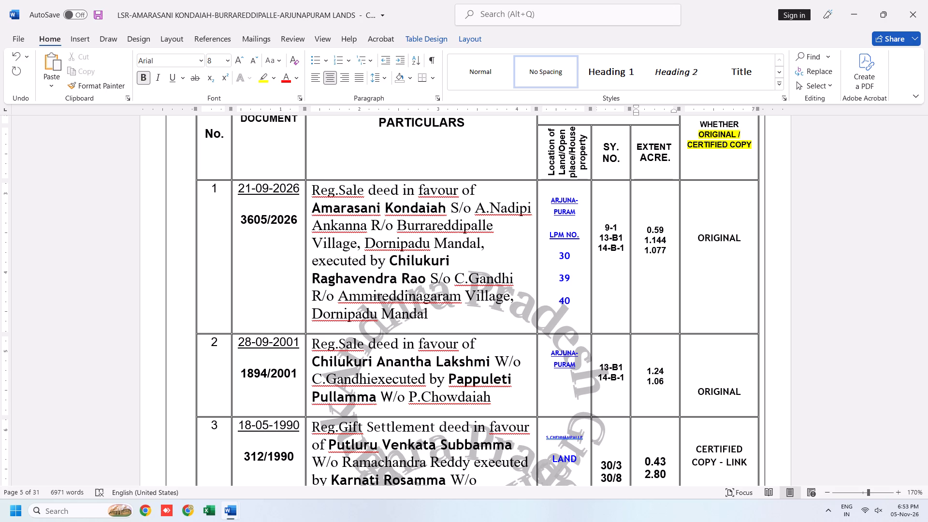
Remove the blank line in row 2's original/certified copy cell and extend its entry to ORIGINAL - LINK.
left_click(716, 377)
key("Delete")
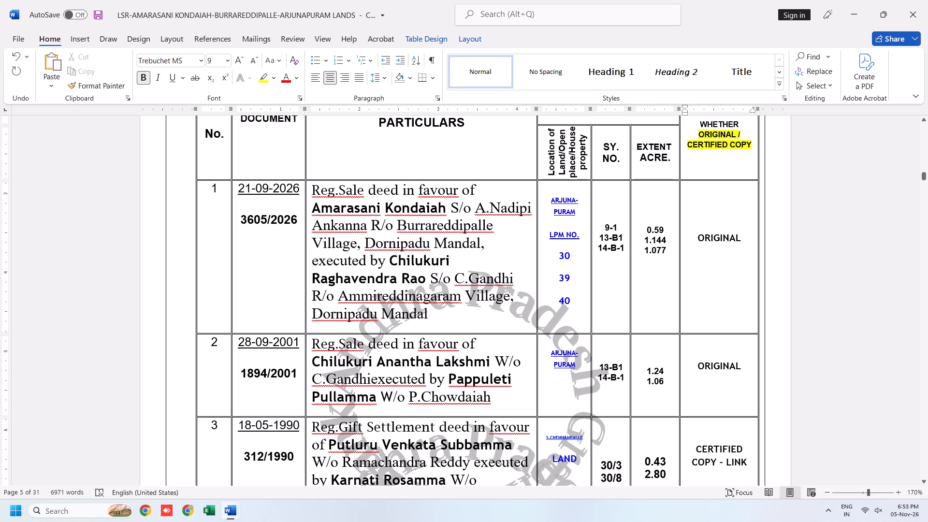
key("End")
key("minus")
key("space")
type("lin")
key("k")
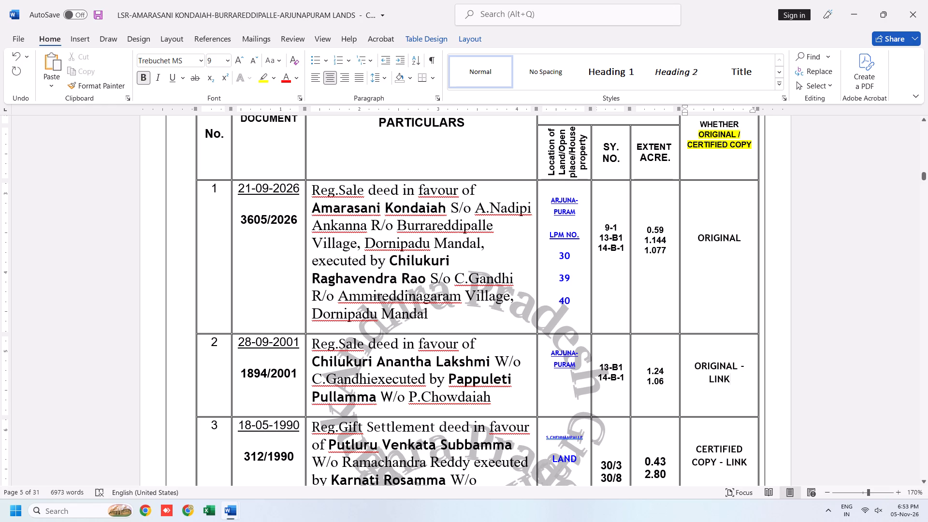
Place the insertion point at the end of row 1's sale deed description.
left_click(445, 320)
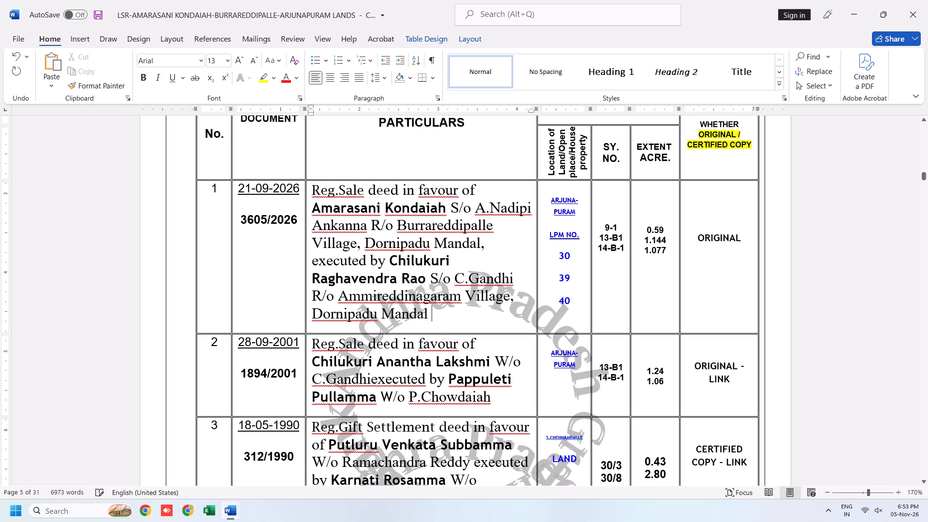
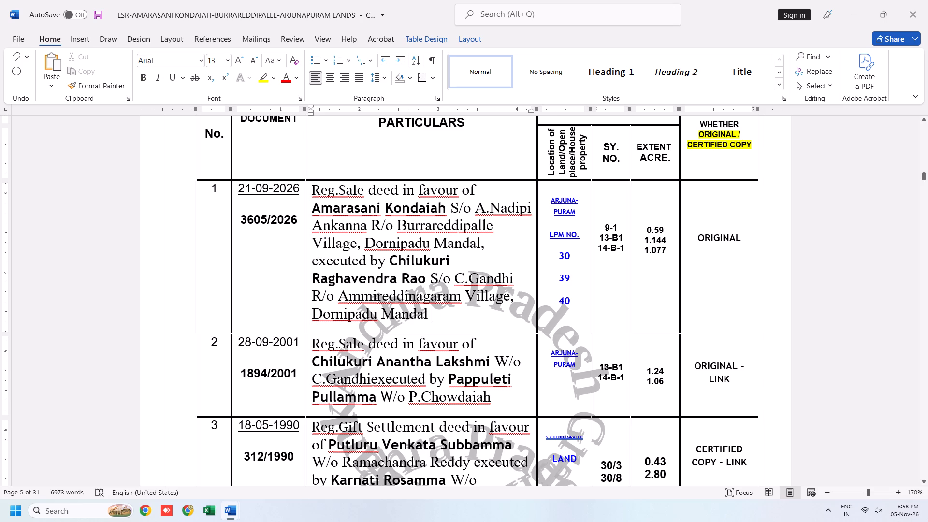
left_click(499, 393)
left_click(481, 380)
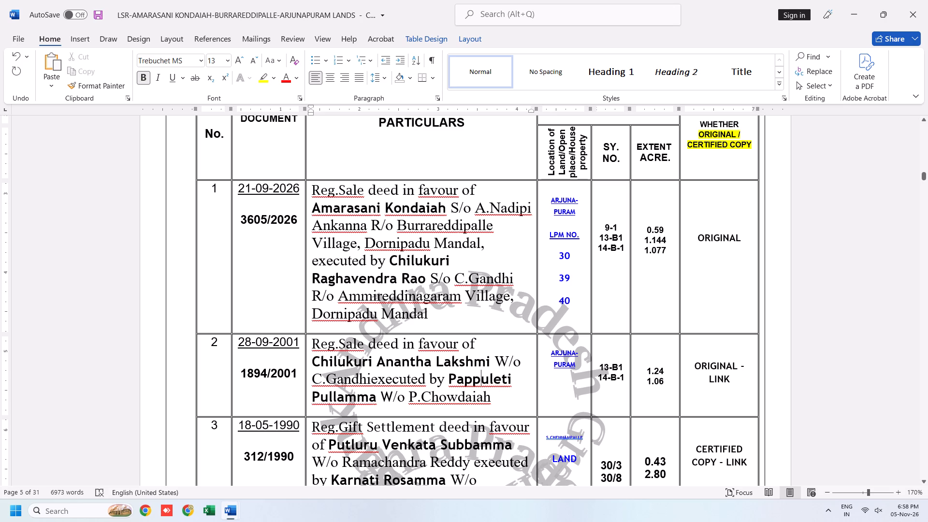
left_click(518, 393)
Copy row 2's cells from the document date through the original/certified copy status and paste them over row 3's gift settlement entry.
scroll(511, 415, "down", 2)
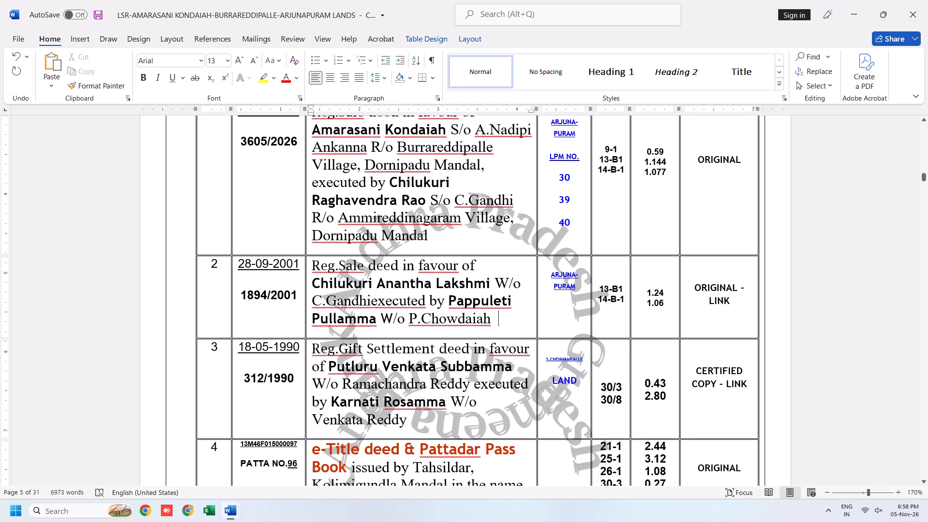
left_click_drag(249, 263, 701, 301)
key("ctrl+c")
left_click(233, 361)
left_click(259, 375)
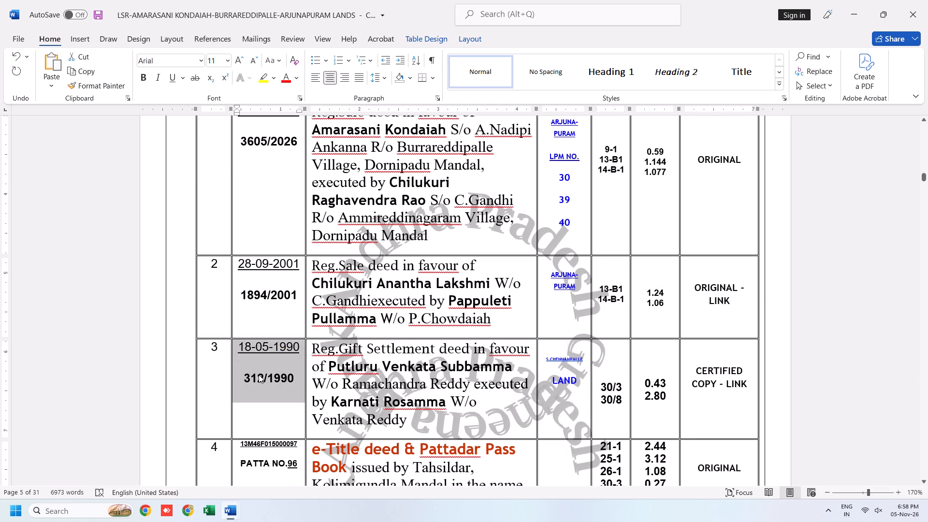
left_click_drag(256, 345, 731, 372)
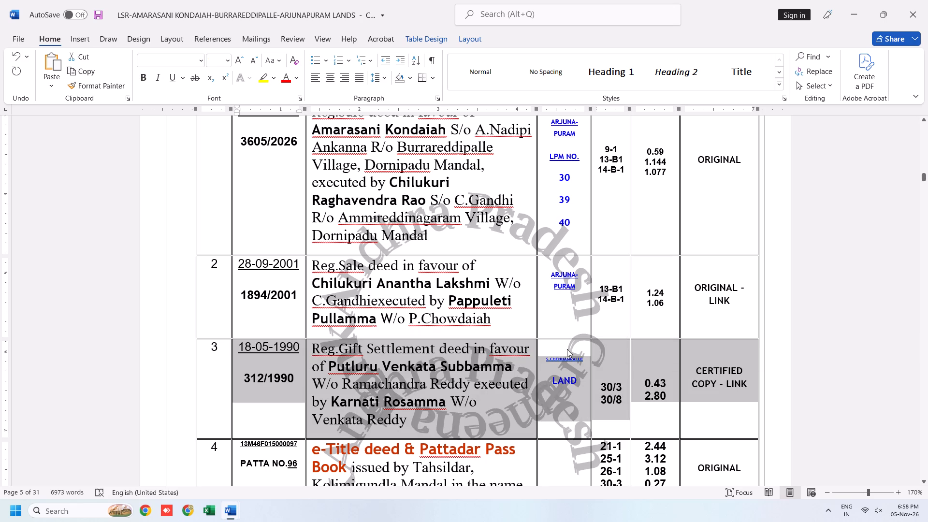
key("ctrl+v")
Set the document date in row 3 to 25-06-1973.
left_click(211, 352)
left_click(237, 349)
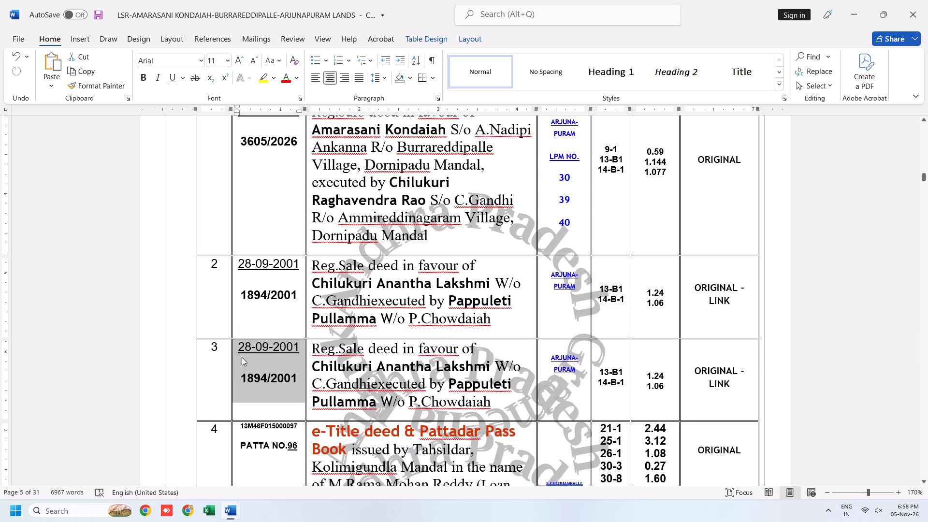
left_click(242, 357)
left_click_drag(239, 347, 280, 347)
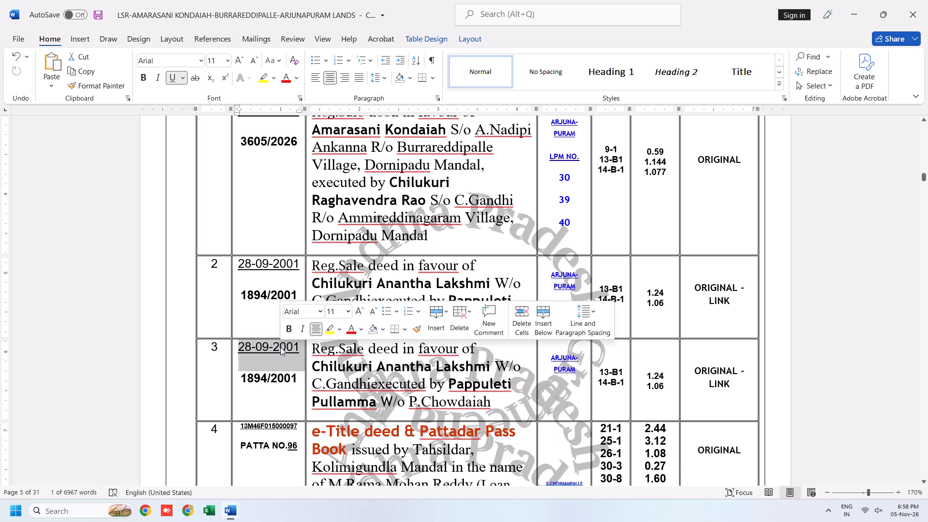
type("25-")
type("06-1973")
Change row 3's document number to 556/1973, keeping its bold formatting.
left_click_drag(244, 382, 243, 382)
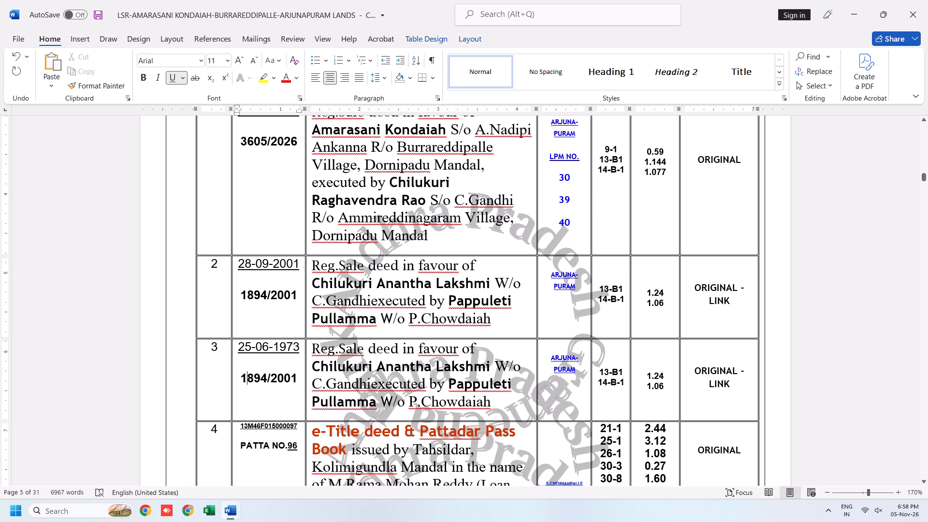
left_click_drag(243, 382, 247, 378)
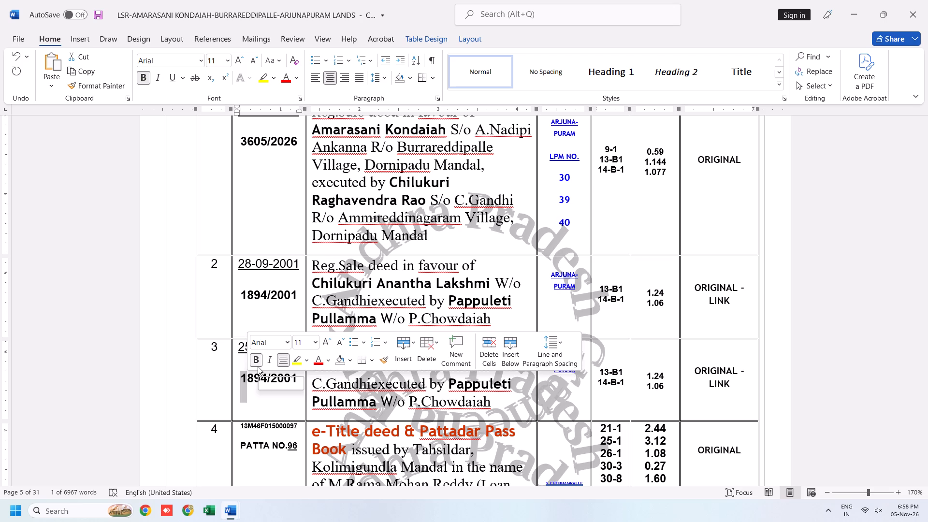
key("5")
type("56")
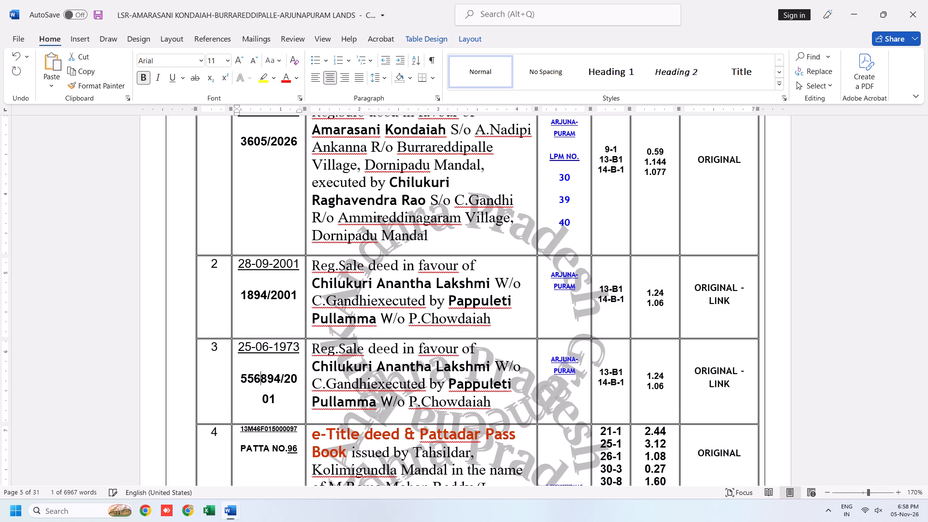
key("Delete")
key("Delete")
key("Delete")
key("Right")
key("Right")
key("Left")
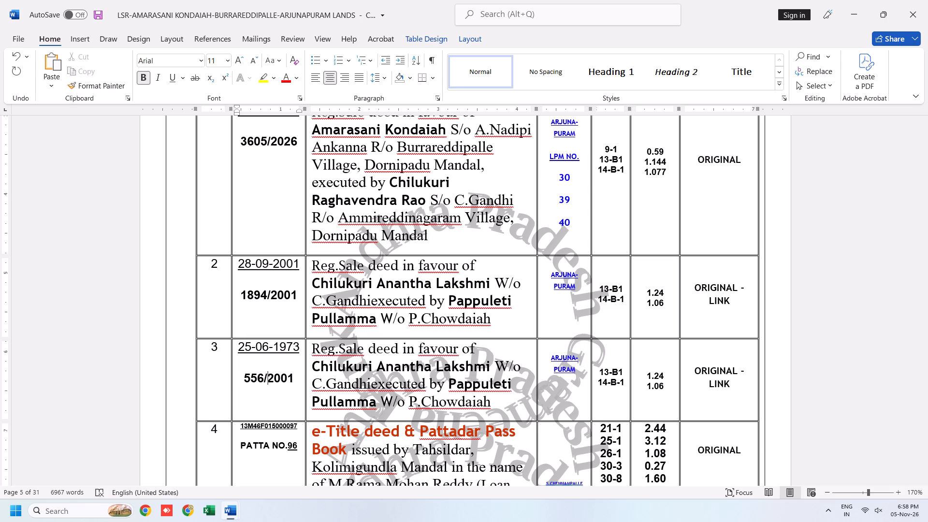
type("1973")
key("Delete")
key("Delete")
key("Delete")
key("Delete")
Place the insertion point in the purchaser's name in row 3's sale deed description.
left_click(317, 373)
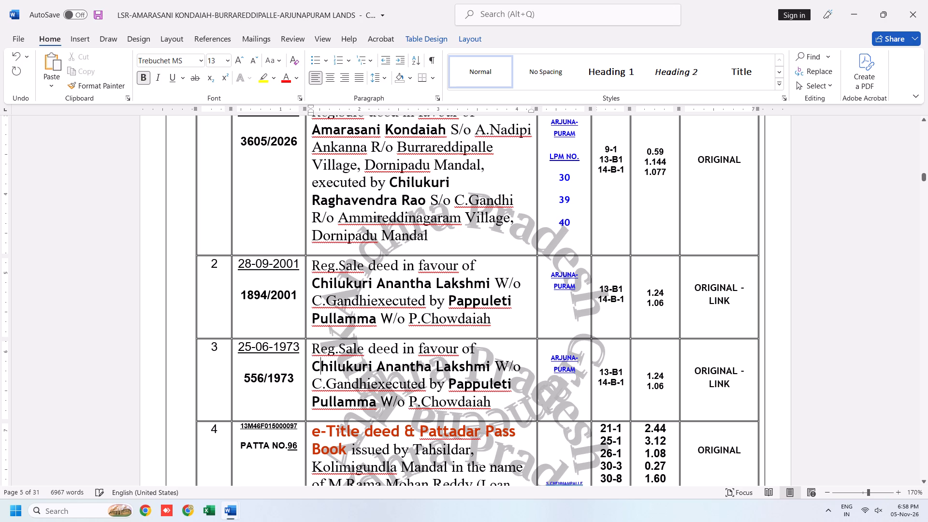
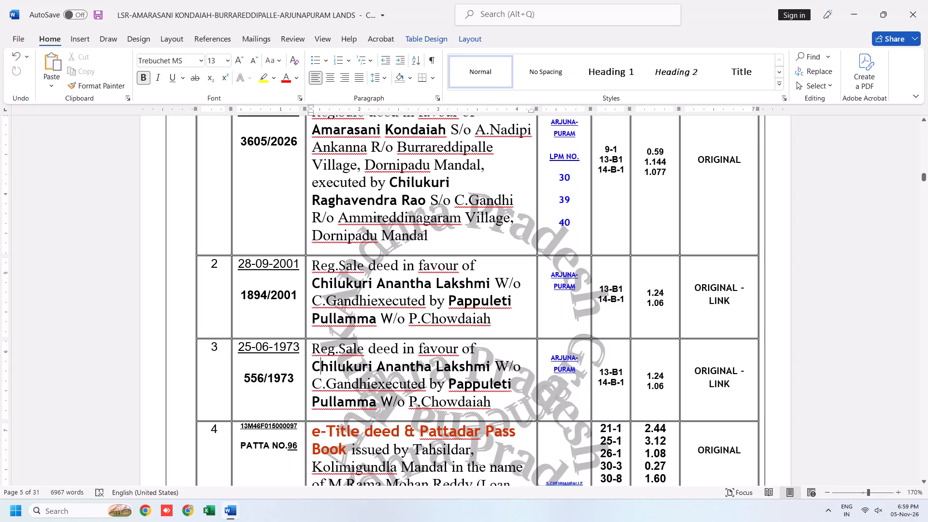
Replace the purchaser's given names with Gandhi in row 3's sale deed description, keeping the surname and bold formatting.
left_click_drag(239, 343, 296, 345)
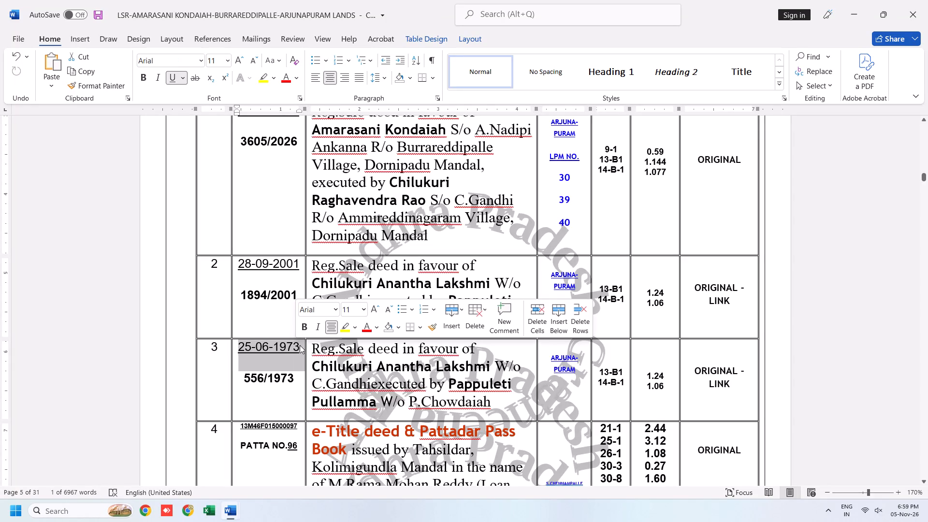
left_click(378, 388)
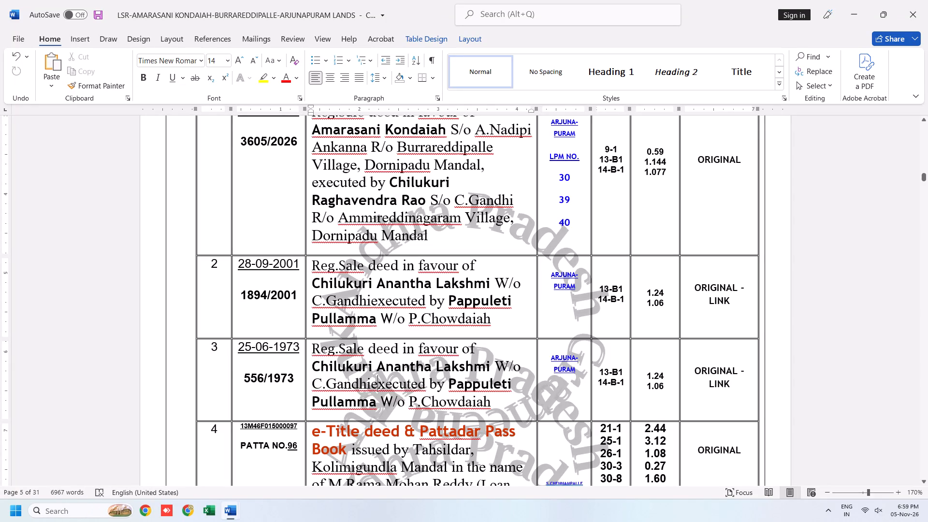
left_click(376, 361)
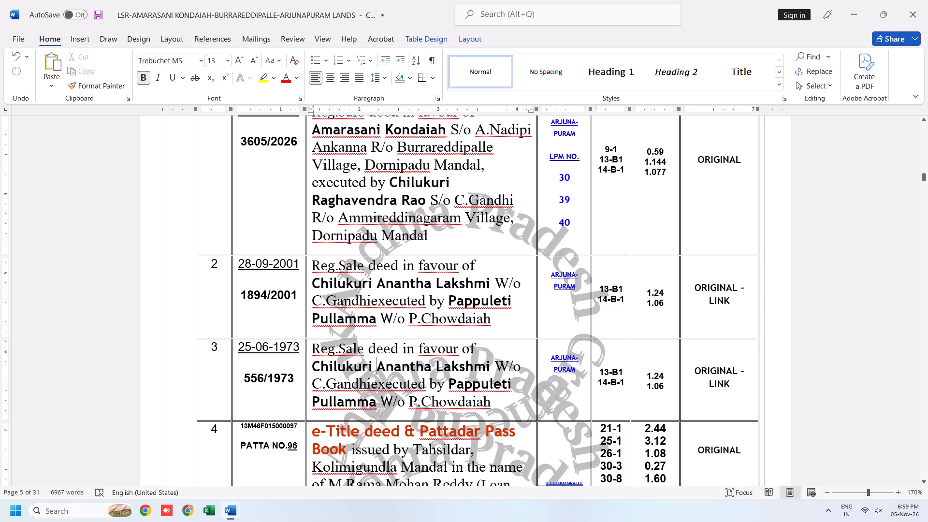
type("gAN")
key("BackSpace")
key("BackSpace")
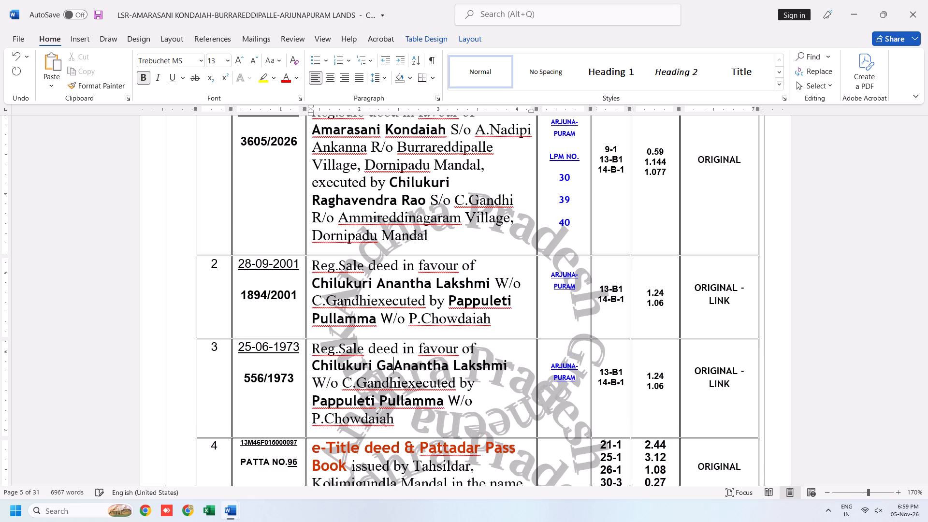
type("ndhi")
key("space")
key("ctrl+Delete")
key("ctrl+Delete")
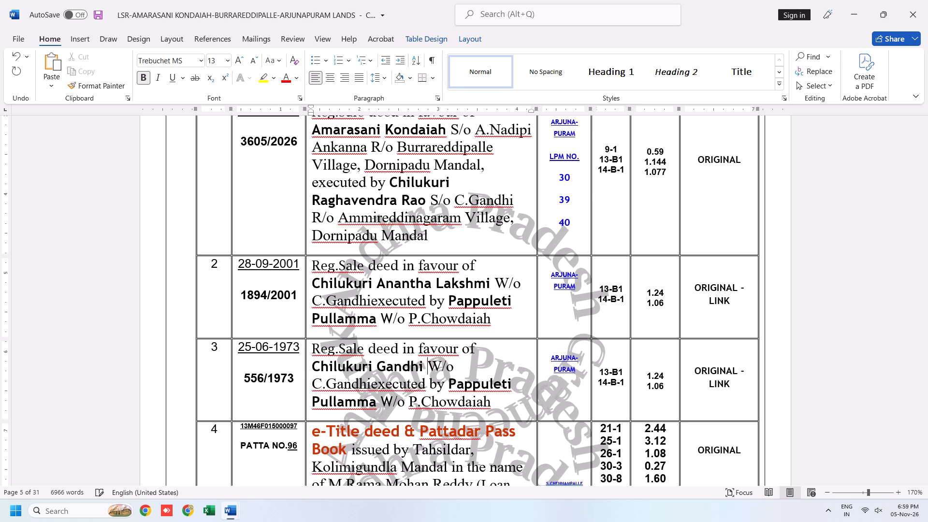
Change the purchaser's relation from W/o to S/o in row 3, with the S not bold.
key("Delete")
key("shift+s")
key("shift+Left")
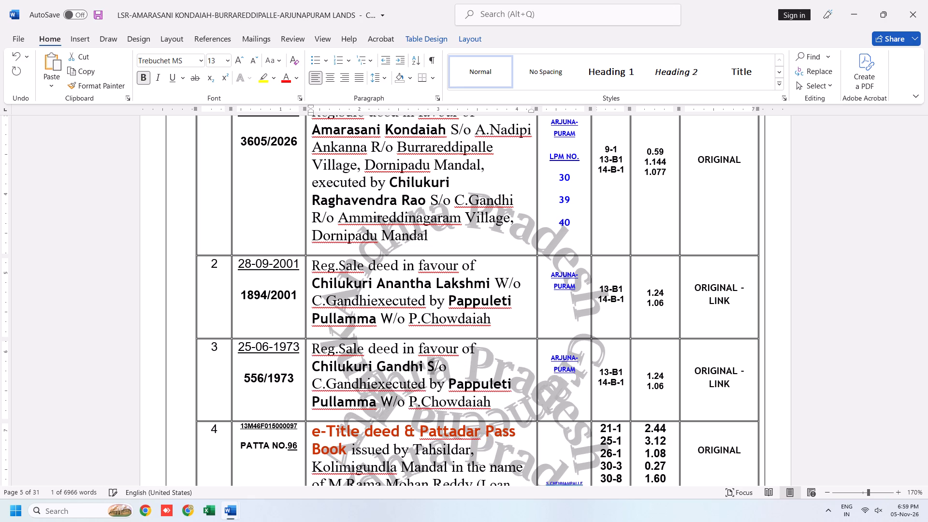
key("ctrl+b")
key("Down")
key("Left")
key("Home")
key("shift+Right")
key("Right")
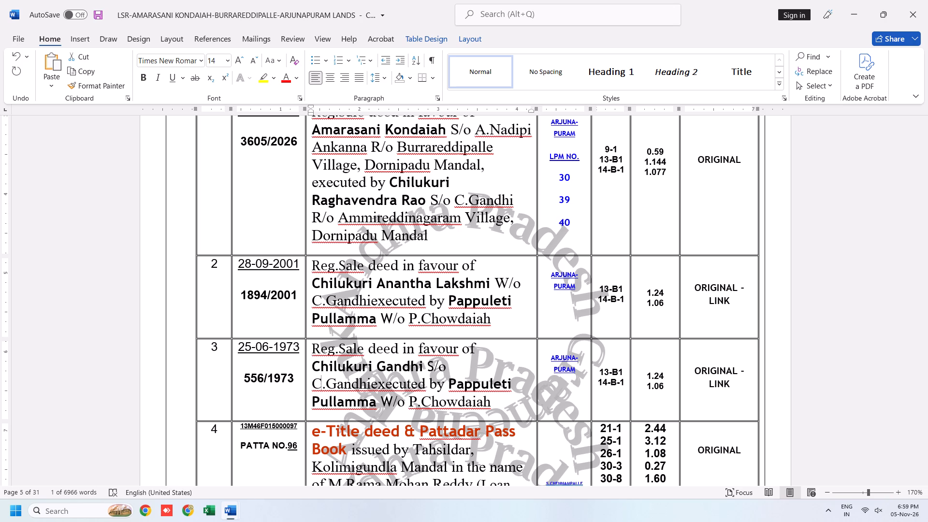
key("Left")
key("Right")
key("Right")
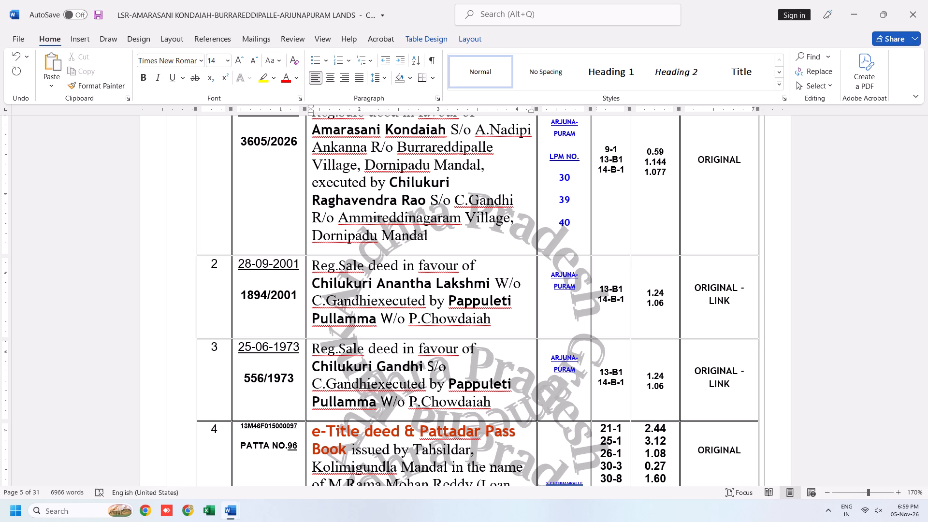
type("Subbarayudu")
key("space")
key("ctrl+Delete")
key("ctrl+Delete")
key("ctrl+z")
Insert the word "executed" before "by" in row 3's sale deed description.
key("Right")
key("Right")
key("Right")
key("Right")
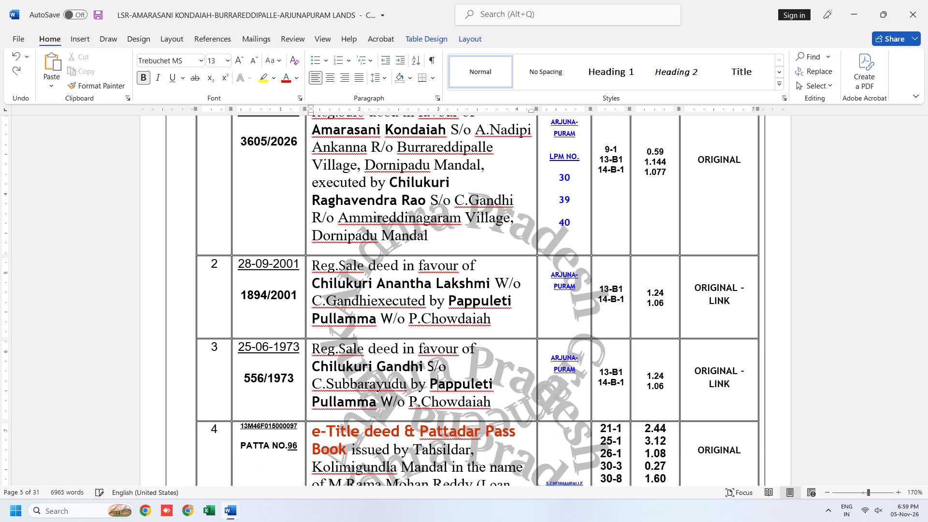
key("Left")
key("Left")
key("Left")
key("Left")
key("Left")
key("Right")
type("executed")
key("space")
Select the beginning of the executant's bold name in row 3's sale deed description.
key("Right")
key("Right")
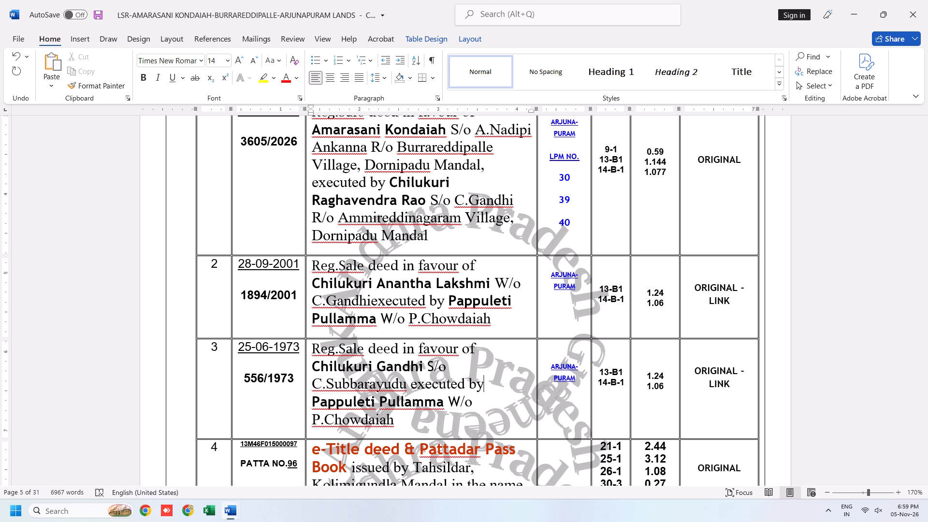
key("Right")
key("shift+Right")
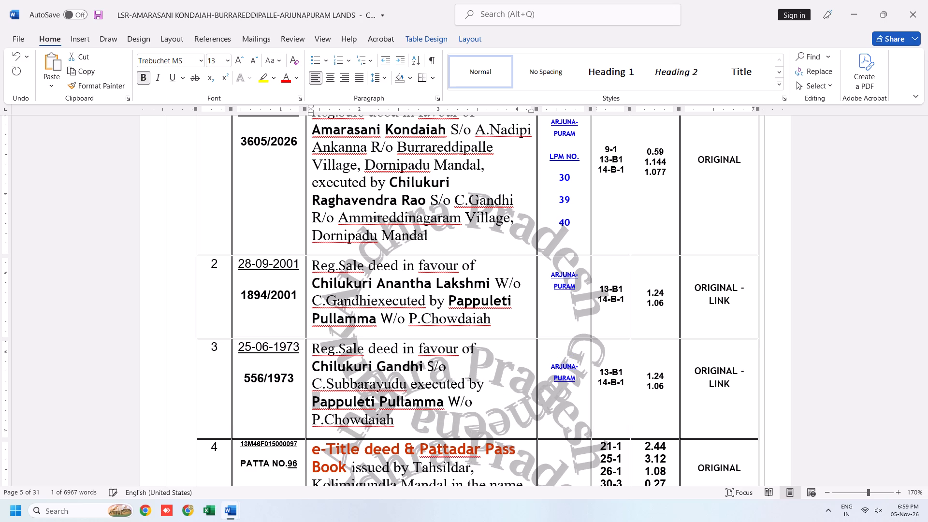
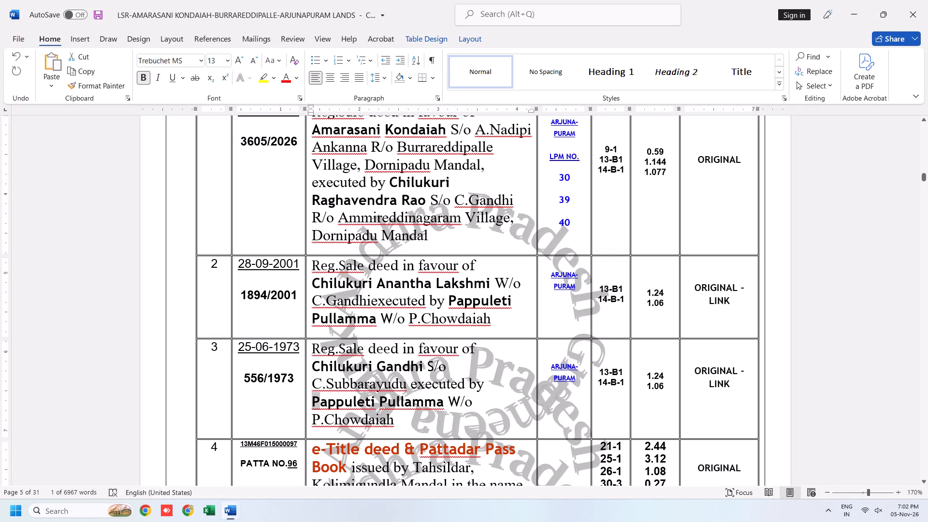
Insert the missing space before "executed" in row 2's sale deed description.
left_click(372, 300)
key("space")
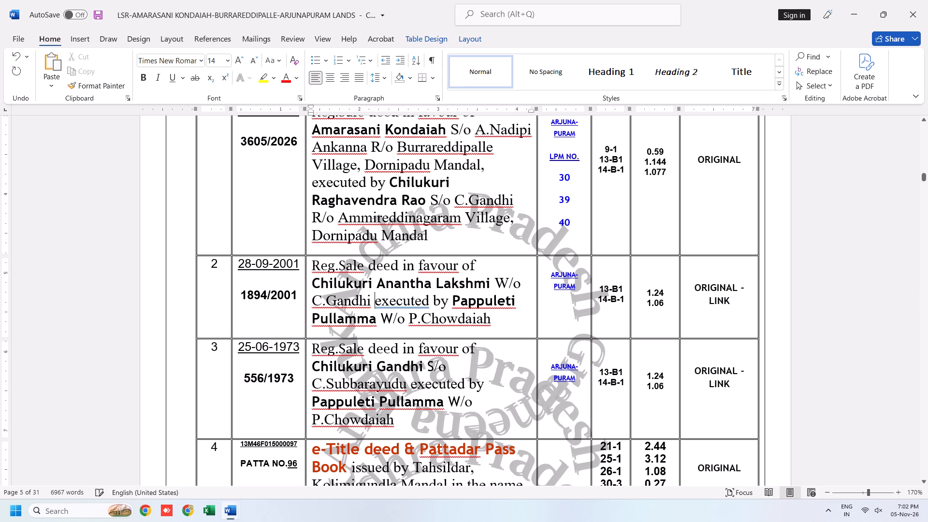
Replace the executant's full name in row 2's sale deed description with the new executant's name, keeping it bold.
left_click_drag(452, 297, 482, 298)
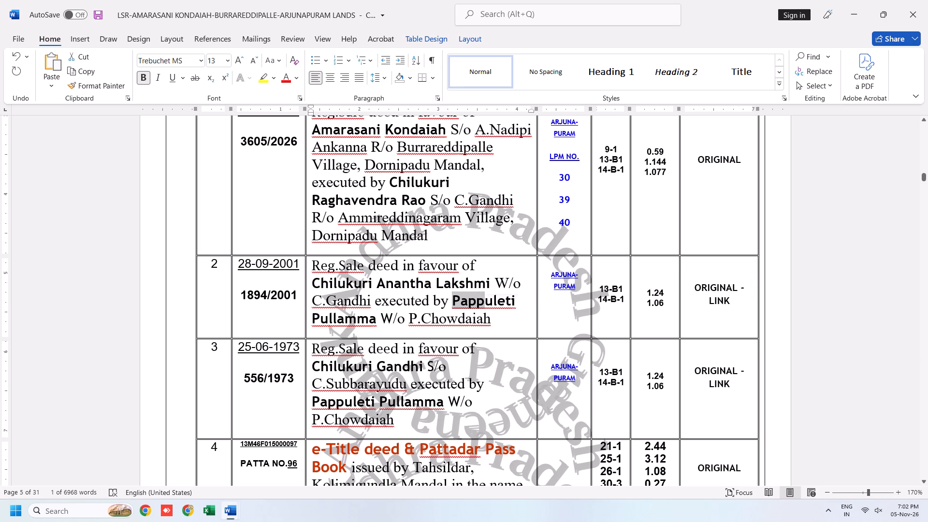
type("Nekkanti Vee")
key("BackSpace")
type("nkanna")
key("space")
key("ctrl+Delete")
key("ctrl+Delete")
Change the executant's relation from W/o to S/o in row 2's sale deed description.
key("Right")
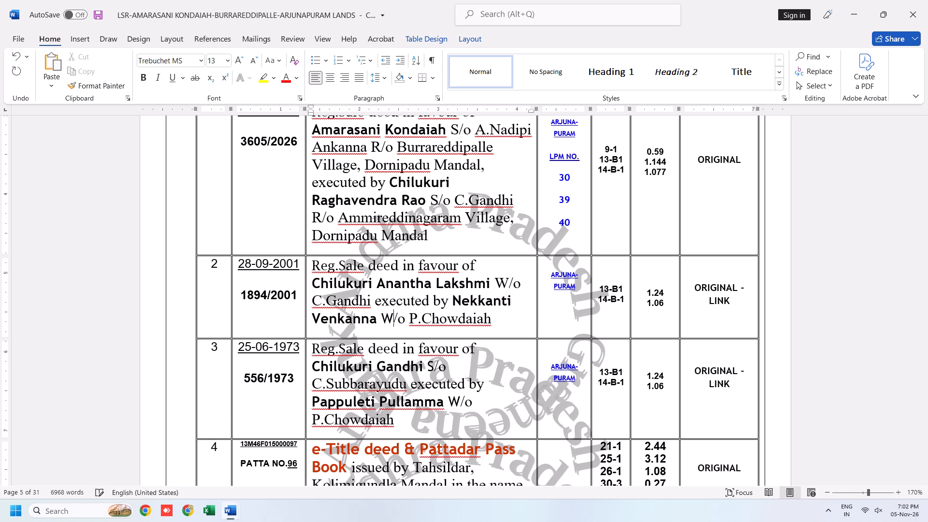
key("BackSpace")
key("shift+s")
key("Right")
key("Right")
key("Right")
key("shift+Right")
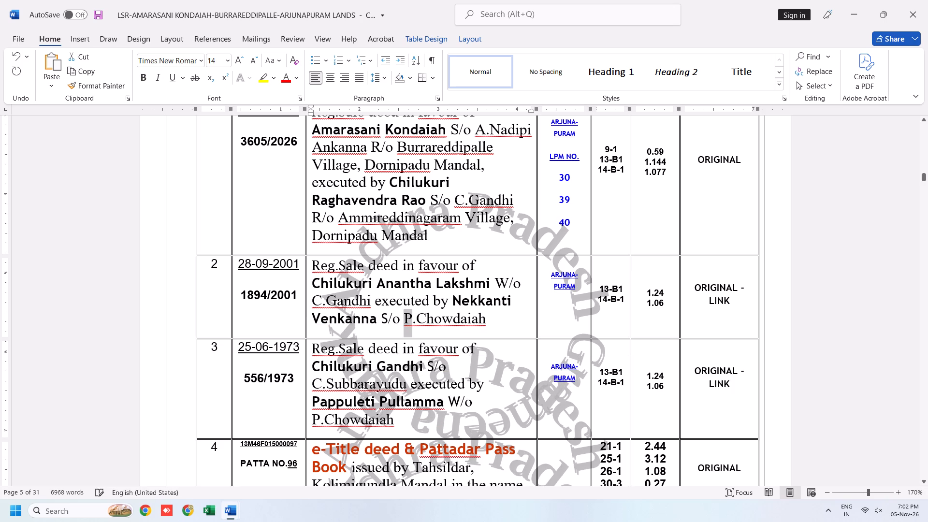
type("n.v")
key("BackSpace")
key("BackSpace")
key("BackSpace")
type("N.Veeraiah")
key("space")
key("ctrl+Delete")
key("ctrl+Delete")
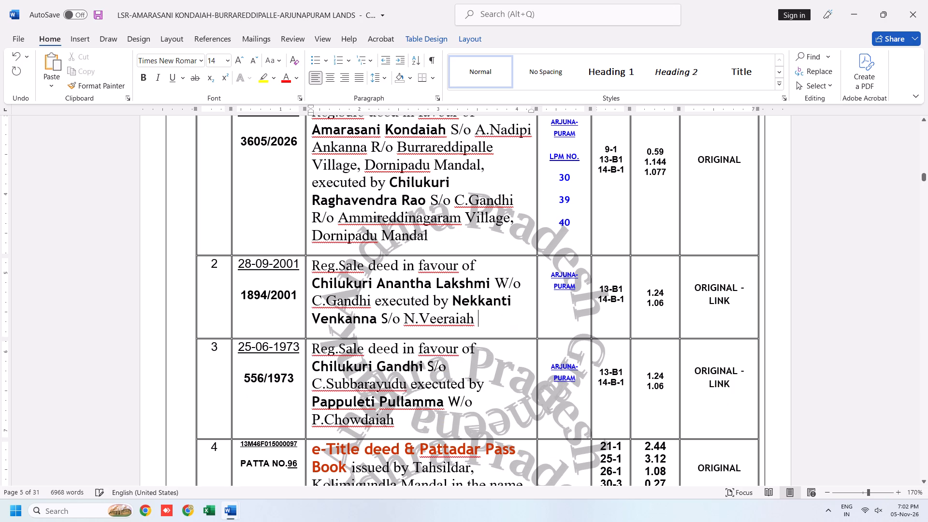
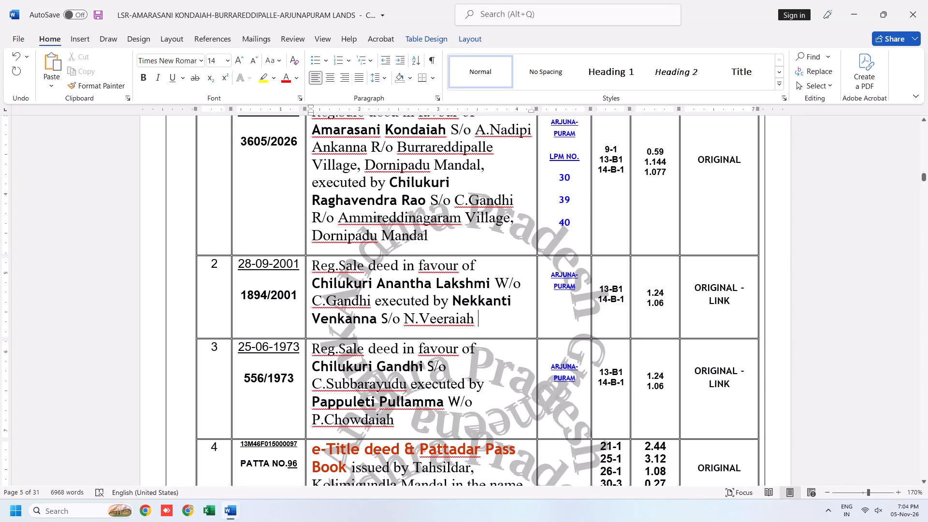
Replace the survey numbers in row 3, deed 556/1973, with 9-1.
scroll(614, 372, "down", 2)
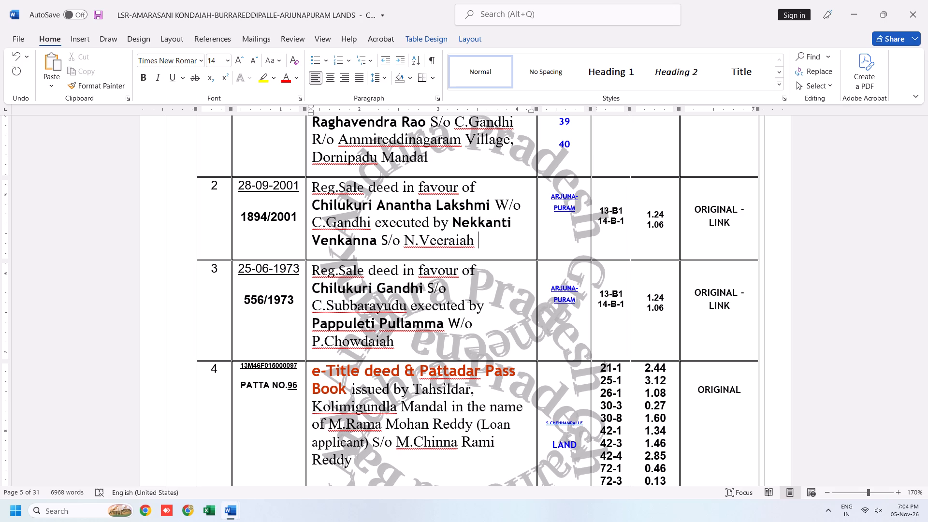
left_click_drag(600, 293, 606, 295)
left_click_drag(606, 295, 626, 305)
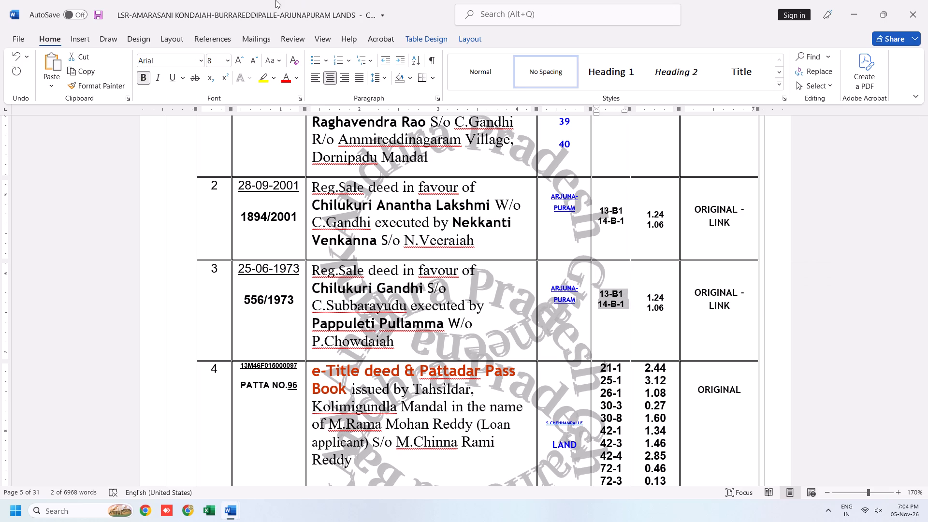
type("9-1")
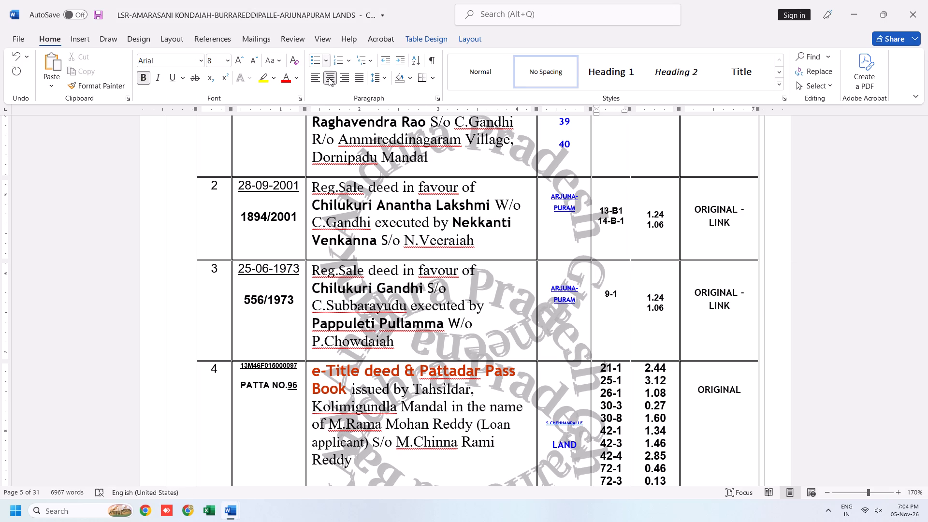
Replace the acre extents in row 3, deed 556/1973, with 0.50.
left_click_drag(646, 303, 665, 309)
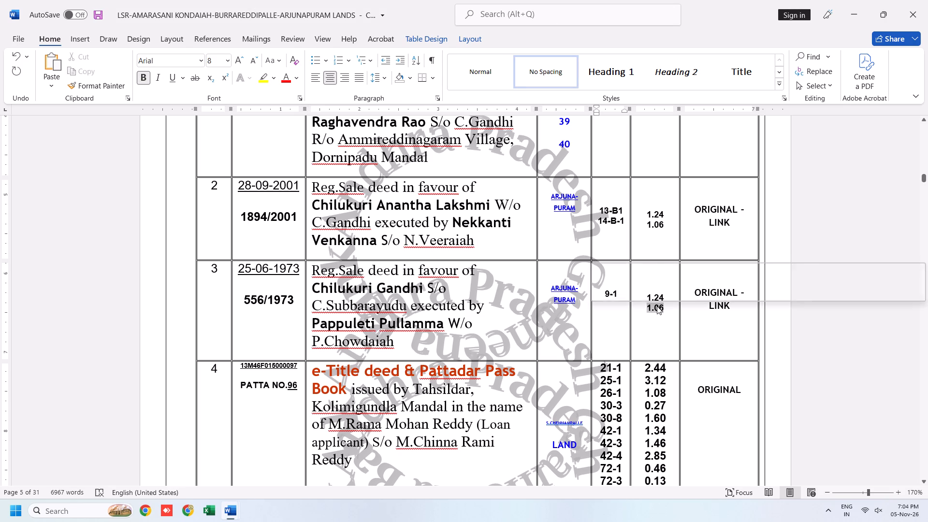
left_click(642, 328)
left_click_drag(643, 294, 677, 305)
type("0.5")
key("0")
left_click(713, 318)
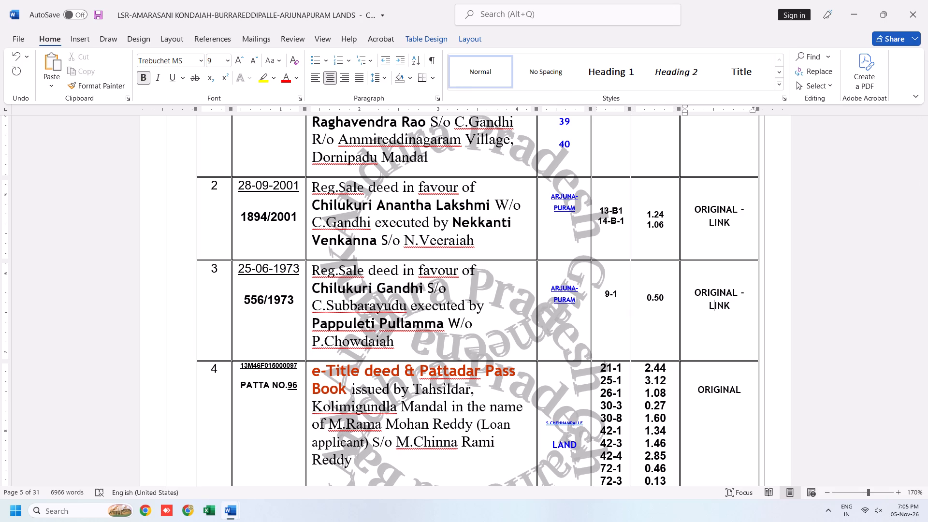
Save the land-title document with the revised deed rows.
scroll(633, 314, "up", 3)
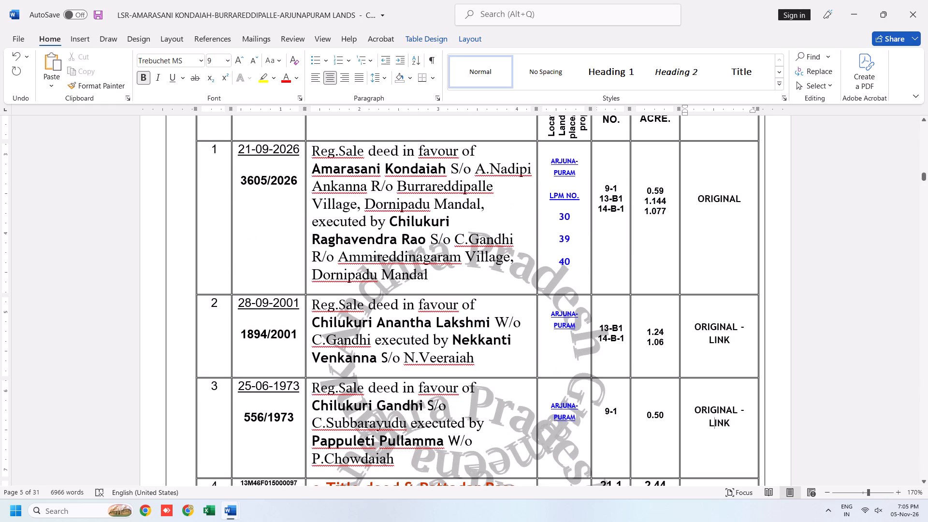
scroll(604, 305, "down", 3)
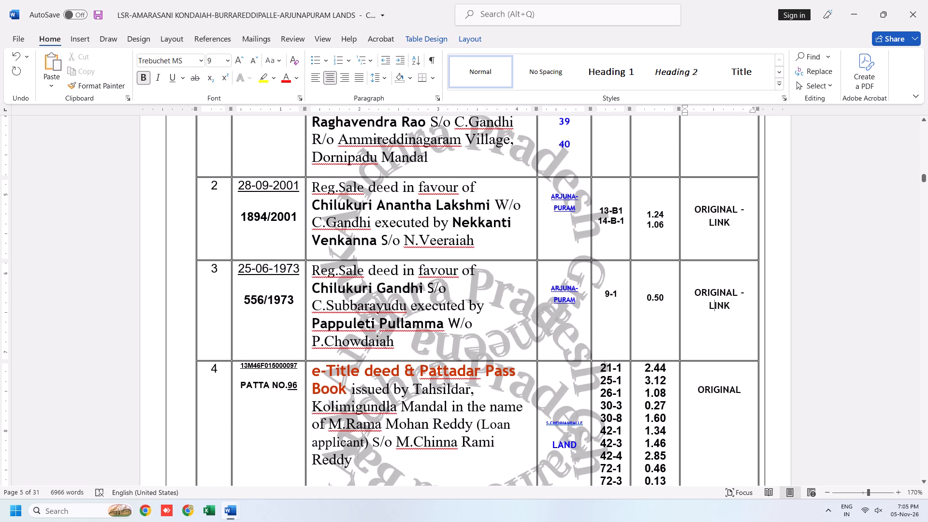
scroll(438, 334, "up", 2, "ctrl")
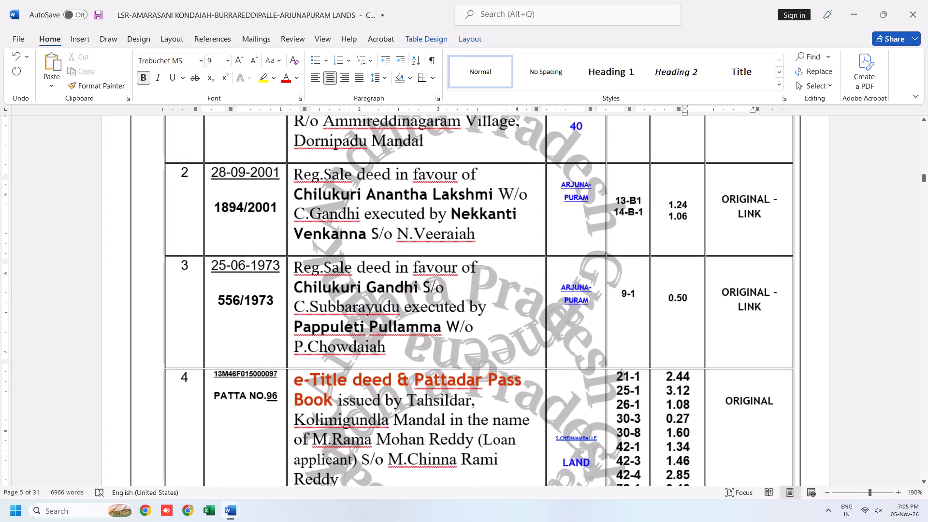
left_click(459, 337)
key("ctrl+s")
Insert a blank table row directly below row 3, the 556/1973 deed entry.
left_click(418, 320)
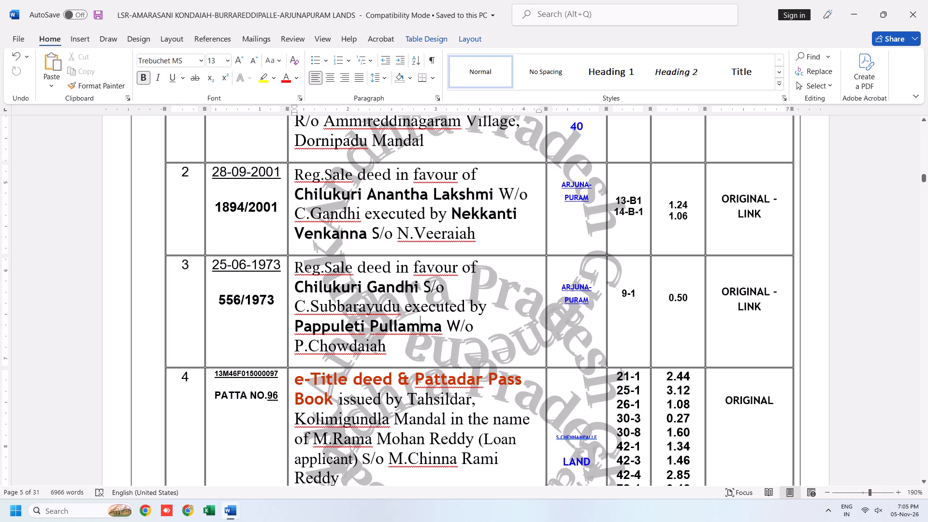
left_click(388, 346)
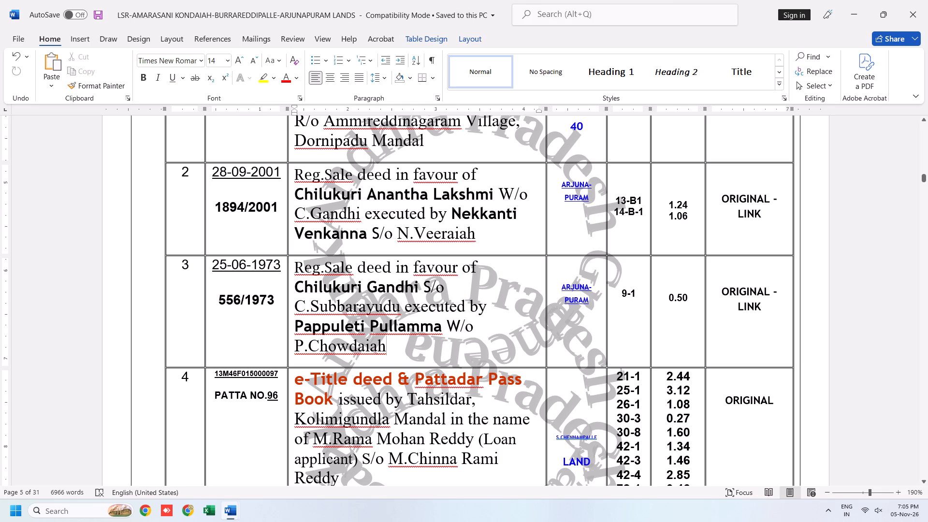
key("alt+a")
key("alt+i")
key("alt+b")
left_click(397, 330)
scroll(410, 333, "down", 4)
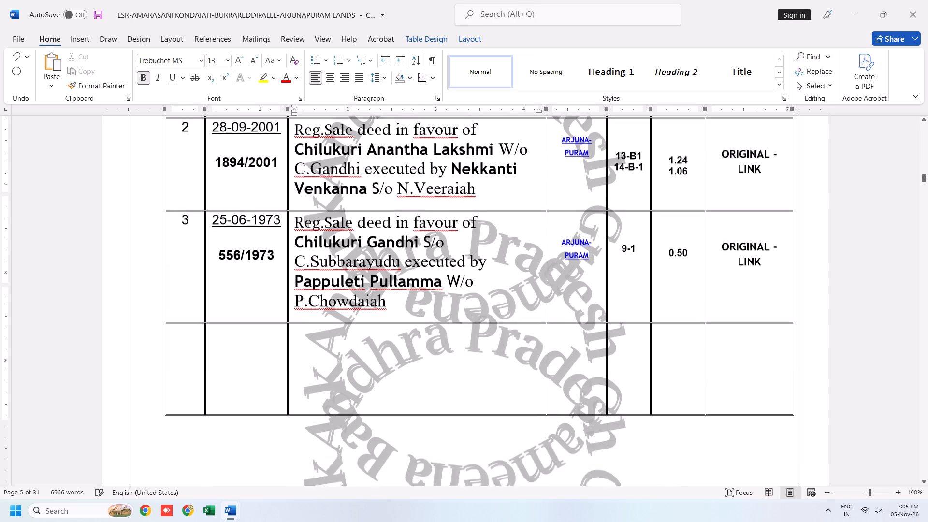
left_click(583, 352)
key("Delete")
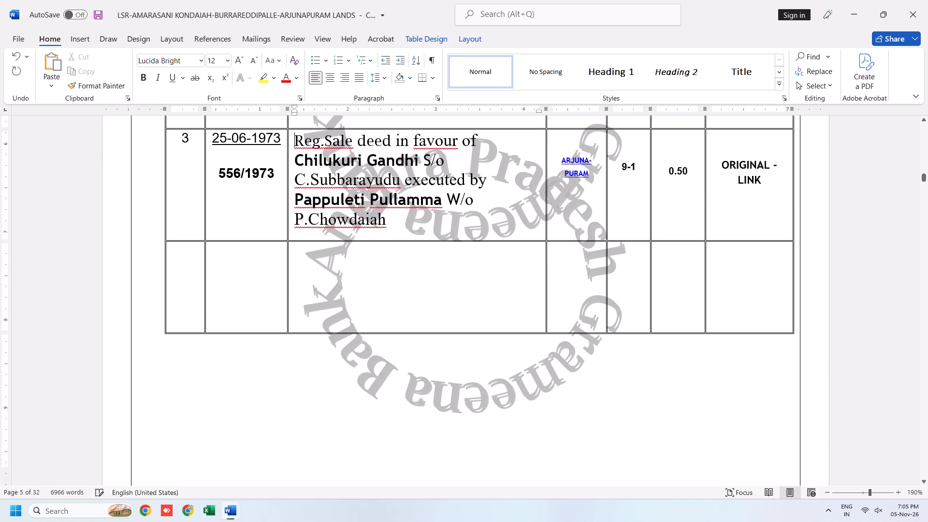
left_click(610, 303)
key("Delete")
scroll(574, 309, "up", 1)
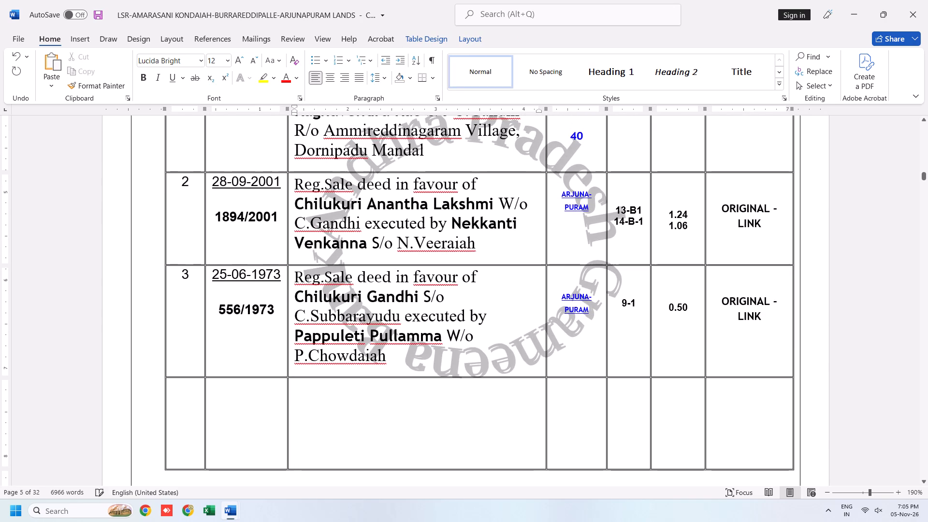
left_click(610, 291)
key("Delete")
Copy row 6's Pattadar Adangal/Pahani entry, from the 07-03-2026 date cell through the certified-copy cell.
scroll(545, 322, "down", 12)
scroll(414, 356, "down", 7)
scroll(354, 359, "down", 9)
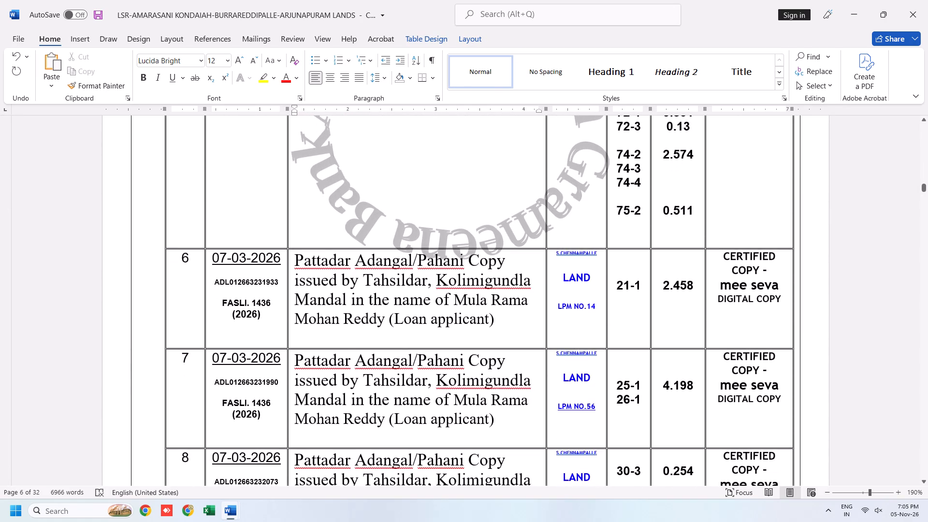
left_click_drag(240, 263, 721, 293)
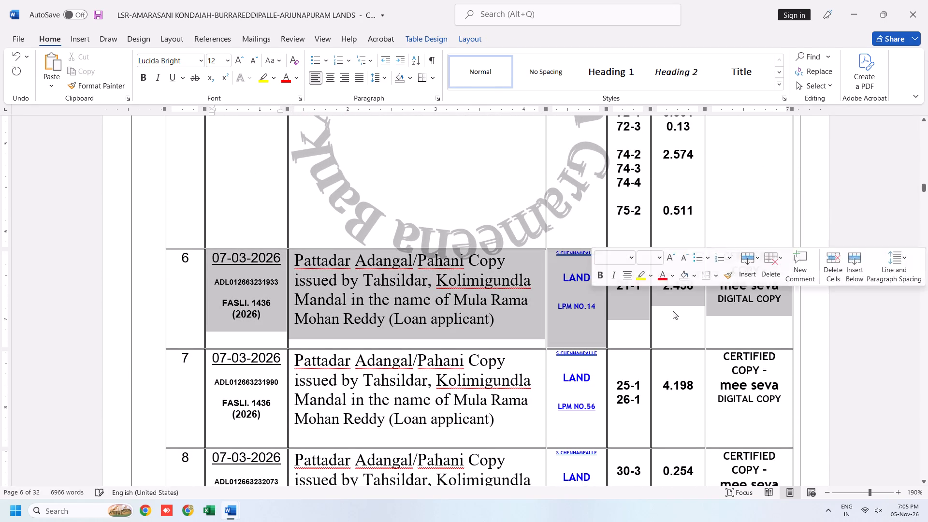
key("ctrl+c")
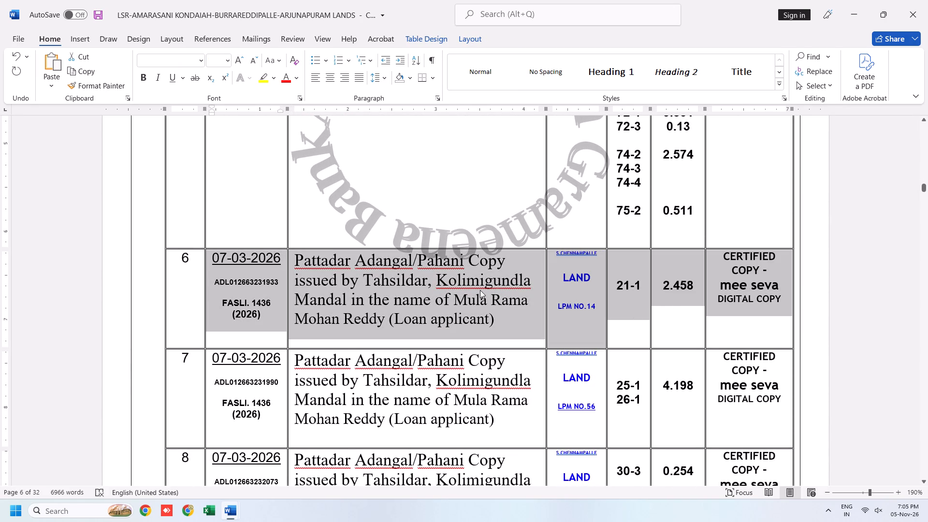
scroll(436, 274, "up", 12)
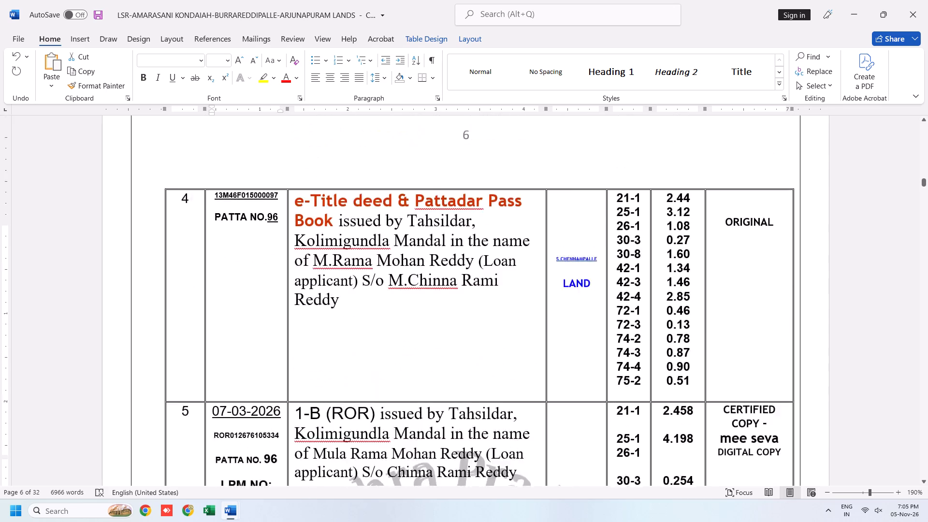
scroll(378, 283, "up", 12)
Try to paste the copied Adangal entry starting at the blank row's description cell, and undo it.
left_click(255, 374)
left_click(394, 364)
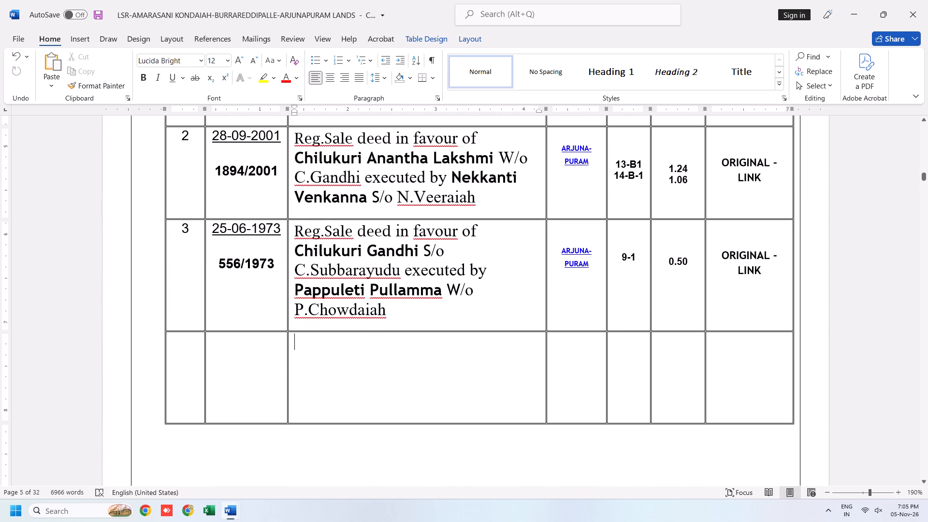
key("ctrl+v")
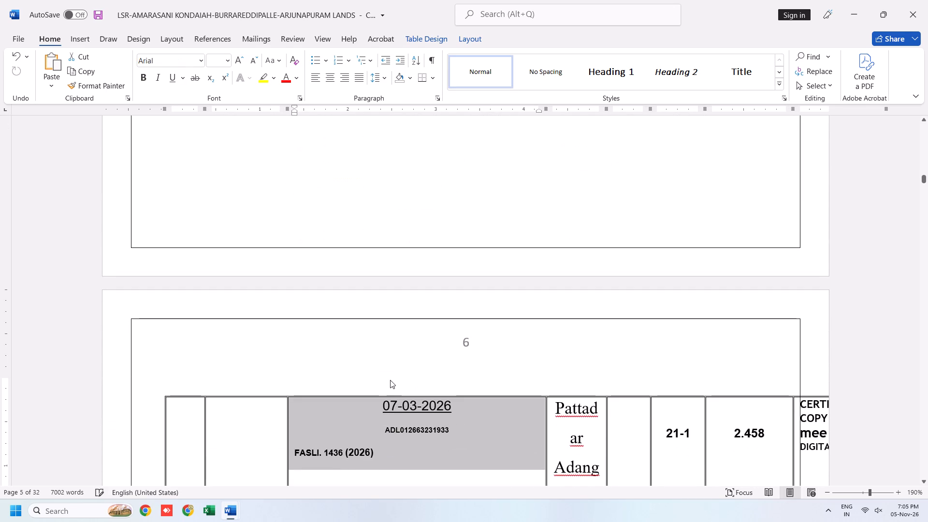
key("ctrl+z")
Paste the copied Adangal entry into the blank row below row 3, starting at its date cell.
scroll(366, 377, "up", 5)
left_click(253, 361)
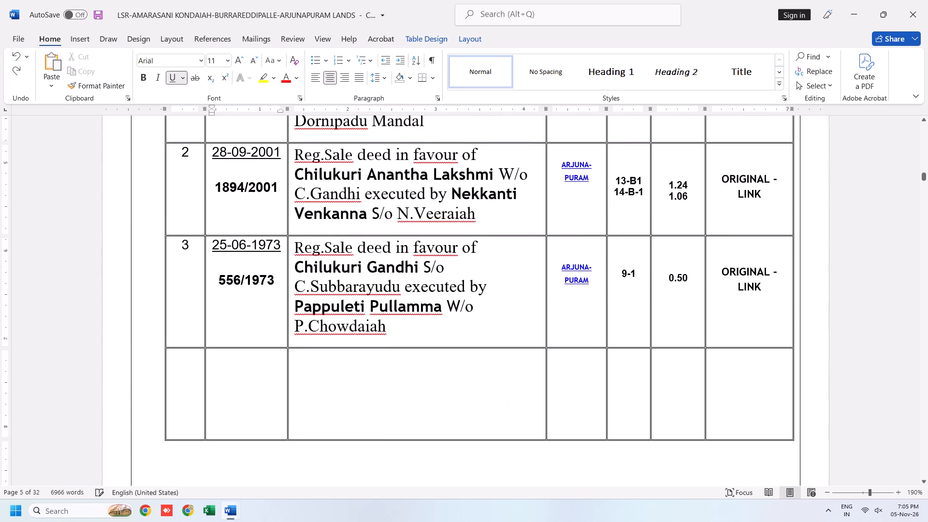
key("ctrl+v")
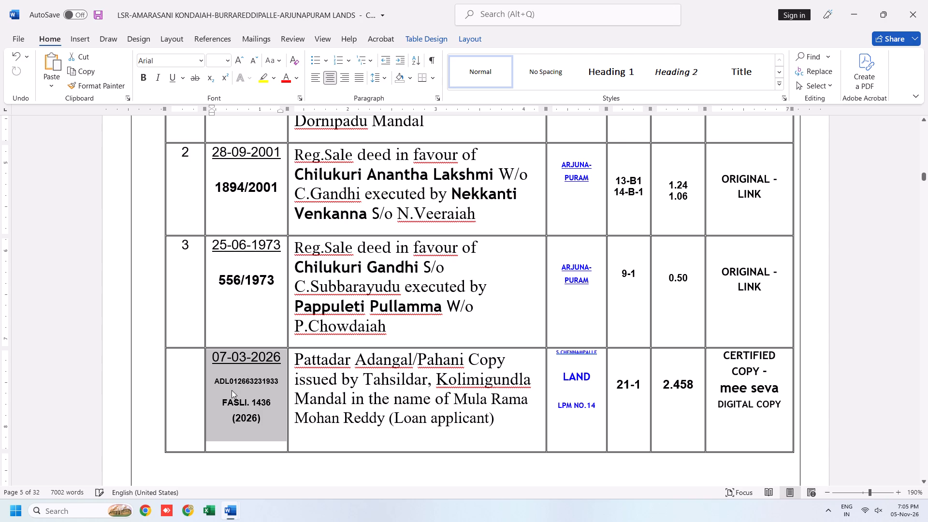
left_click(180, 368)
Open the recent document BATTA from the IA NOTICE-SUMMONS-CA folder.
left_click(18, 39)
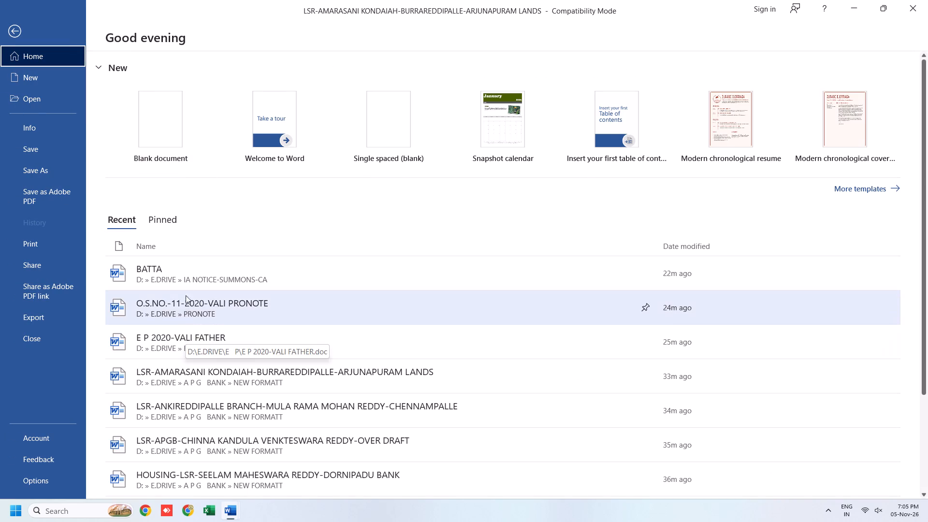
left_click(174, 284)
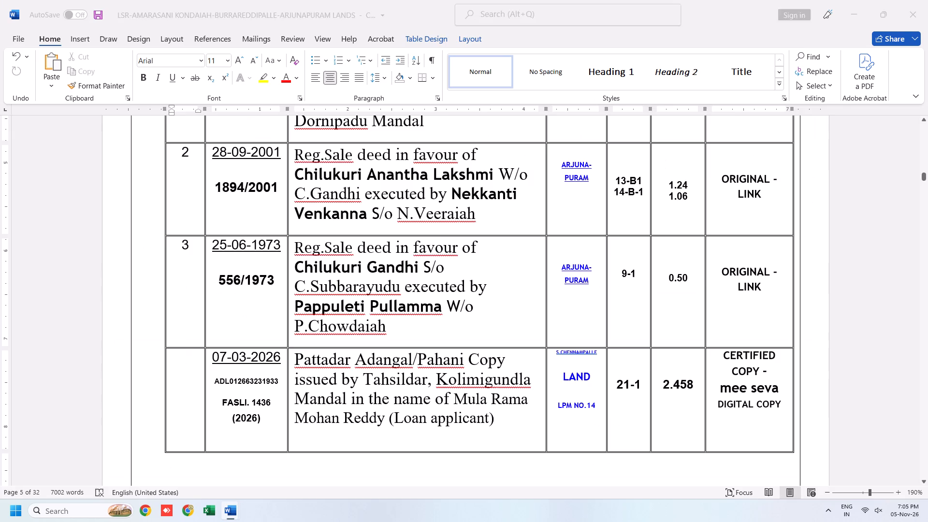
Lengthen the batta memo table on page 1 by adding nine blank lines in its Name of the Parties column.
scroll(299, 364, "down", 11)
scroll(402, 232, "up", 1)
left_click(395, 238)
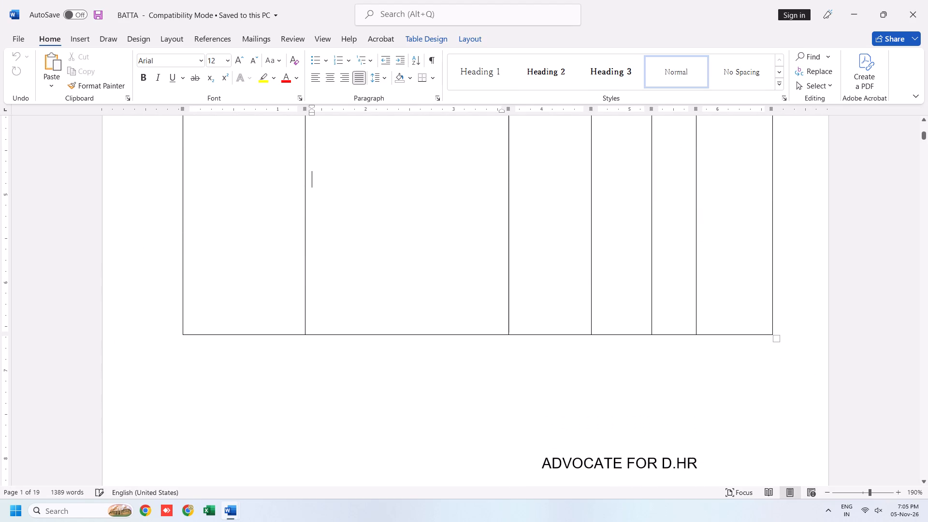
key("Return")
key("Return")
key("Return")
key("Return")
key("Return")
key("Return")
key("Return")
key("Return")
scroll(434, 242, "down", 6)
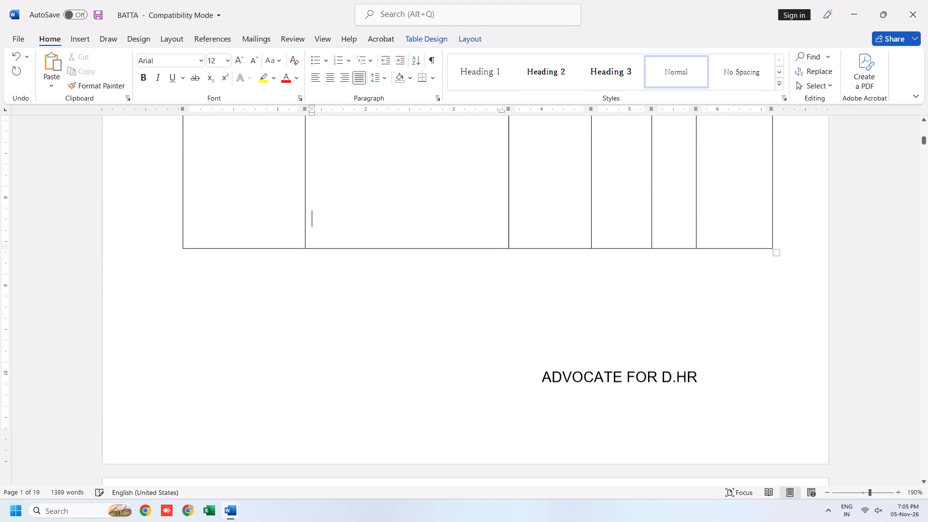
scroll(491, 307, "down", 1)
key("Return")
Delete two blank lines between the memo table and the ADVOCATE FOR D.HR line.
left_click(513, 323)
left_click(516, 304)
key("Delete")
key("Delete")
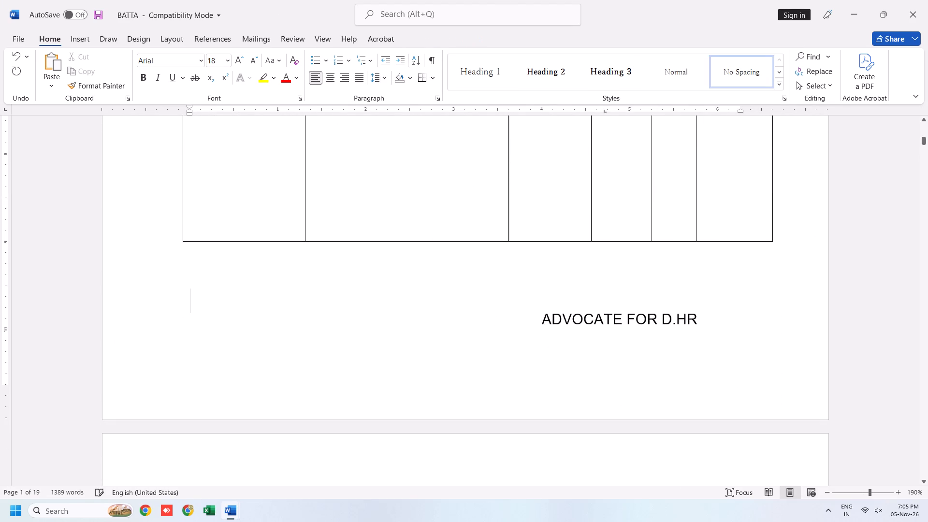
Delete the surplus blank lines at the top of page 2 above the court heading.
scroll(513, 290, "down", 11)
scroll(700, 261, "up", 3)
left_click(594, 450)
scroll(612, 431, "down", 4)
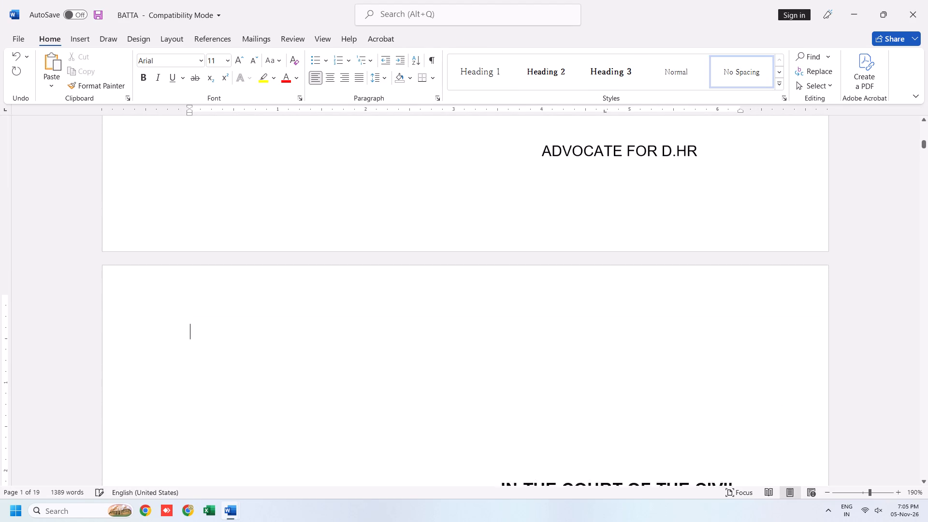
key("Delete")
key("Delete")
key("Delete")
key("Delete")
key("Delete")
key("Delete")
key("Delete")
key("Delete")
left_click(551, 298)
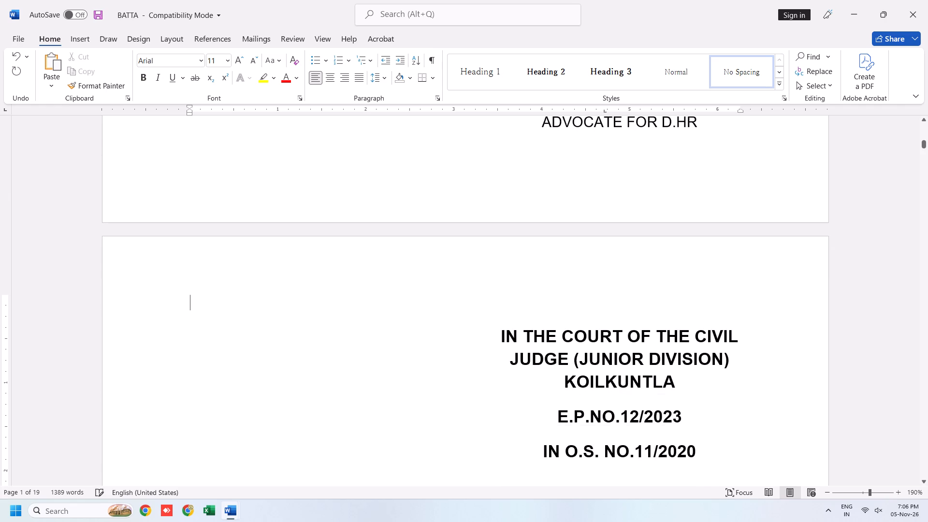
scroll(551, 298, "down", 1)
key("Delete")
scroll(573, 308, "down", 20)
scroll(573, 308, "down", 5)
scroll(607, 366, "up", 6)
Print pages 1-2 of BATTA on both sides, flipping on the long edge, with the Brother DCP-B7640DW printer.
key("ctrl+Home")
left_click(530, 324)
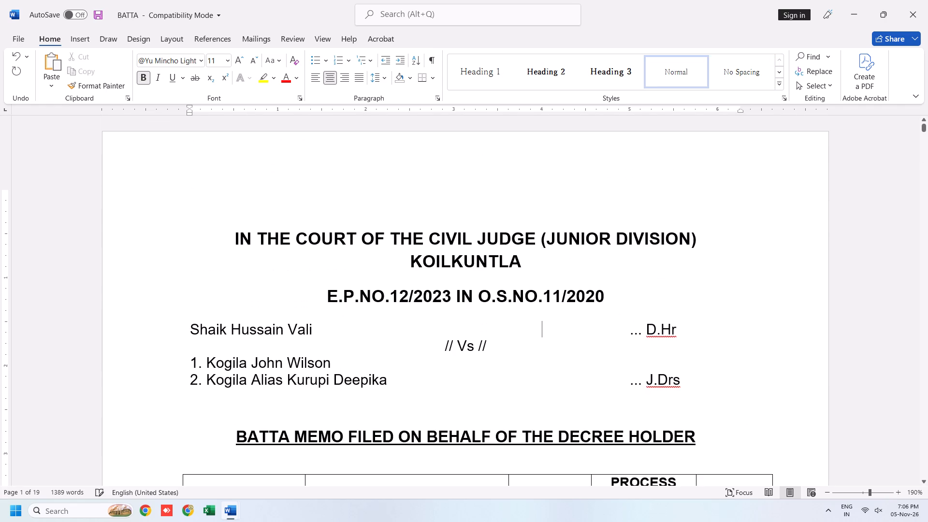
key("ctrl+p")
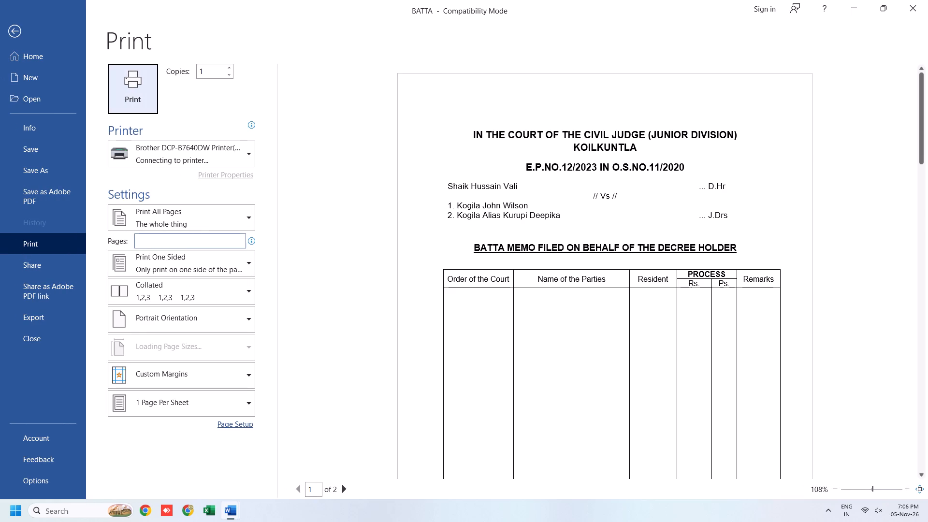
left_click(190, 242)
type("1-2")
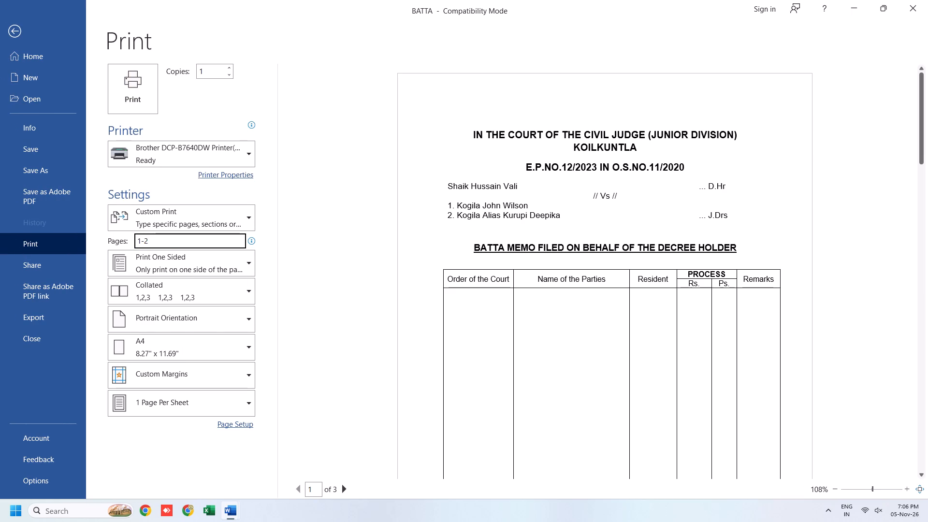
left_click(180, 262)
left_click(189, 314)
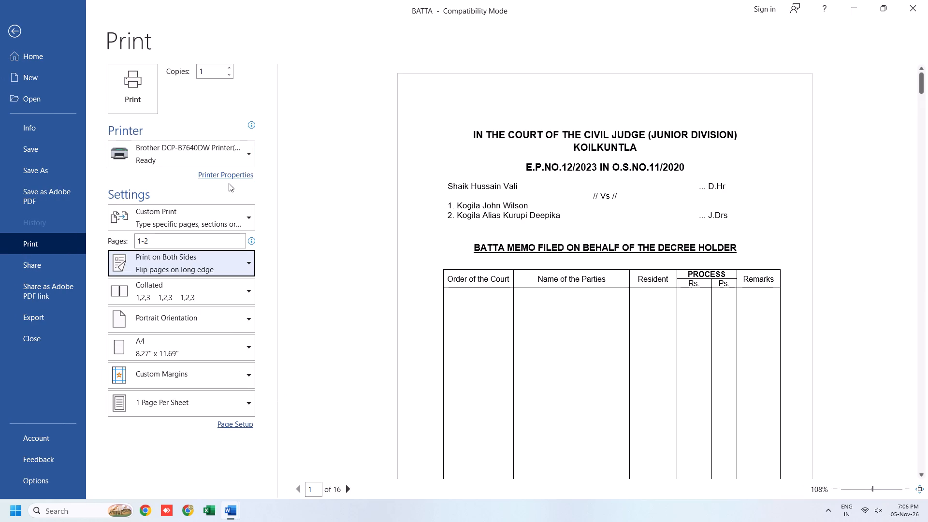
left_click(204, 162)
left_click(204, 162)
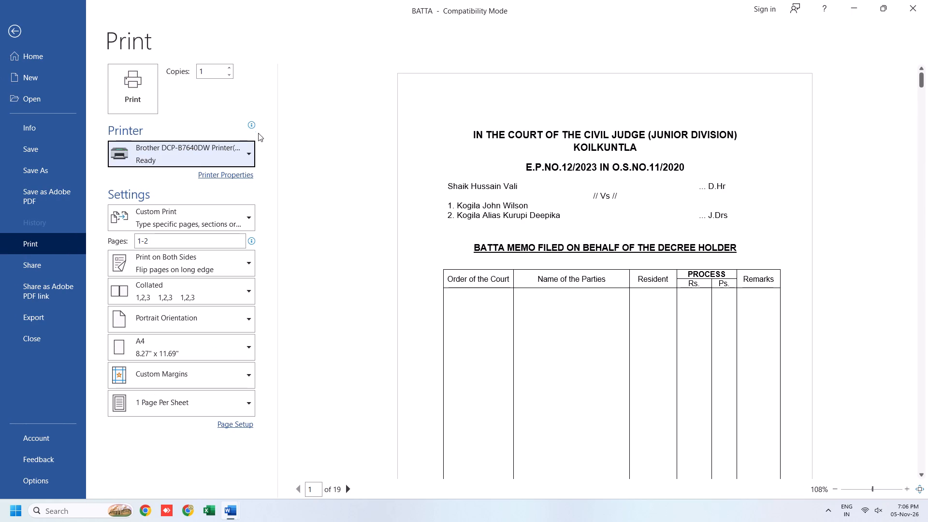
left_click(132, 90)
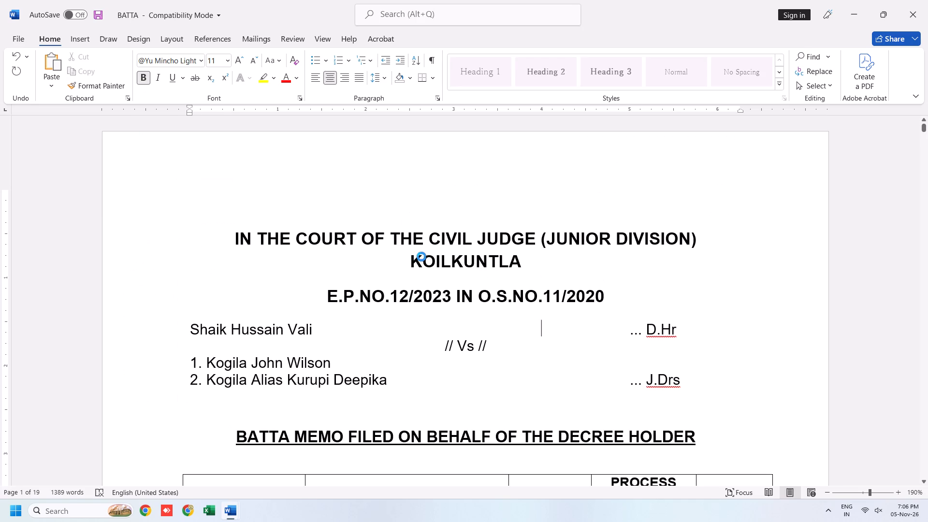
Switch to the LSR land-title document and enter serial number 4 for the Pattadar Adangal/Pahani row.
left_click(410, 264)
left_click(383, 289)
key("alt+Tab")
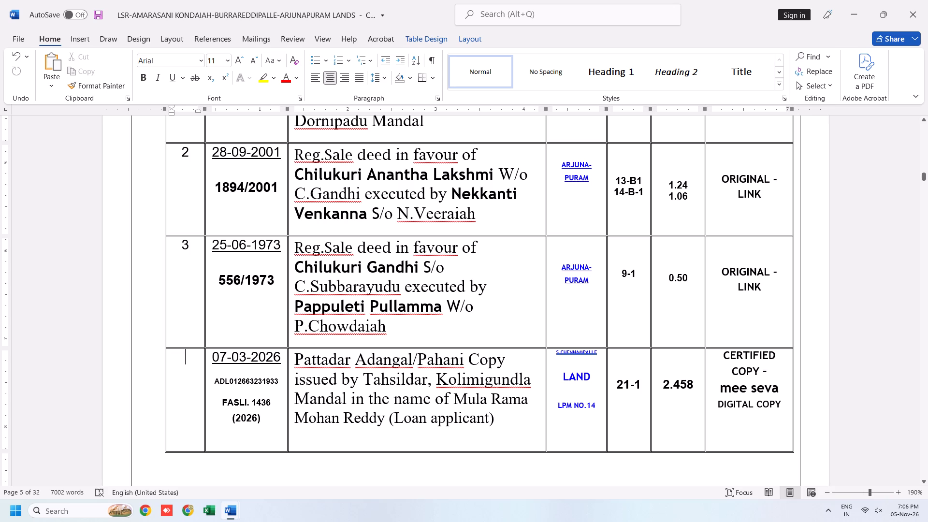
left_click(401, 316)
left_click(402, 324)
left_click(200, 360)
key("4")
Reduce row 4's date cell to just FASLI by deleting the date, the ADL number and the Fasli year details.
key("Tab")
key("Left")
key("shift+End")
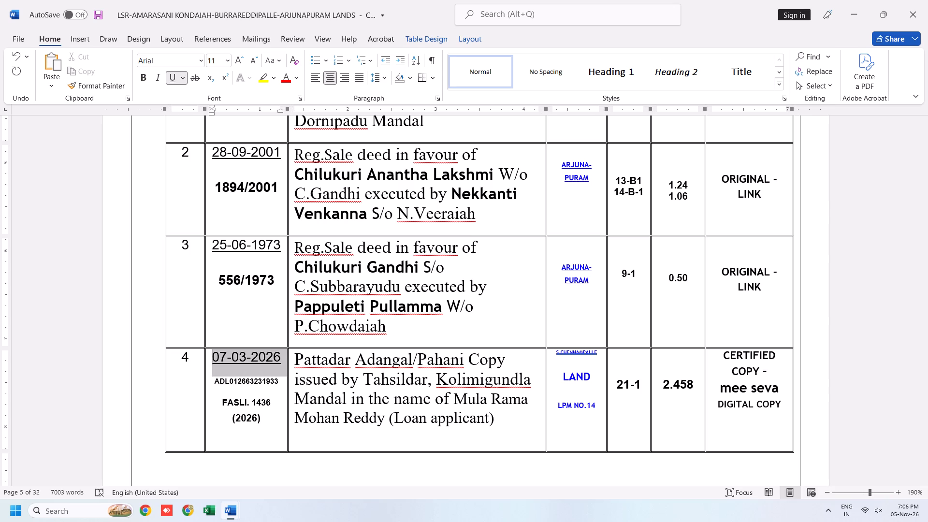
key("Delete")
key("ctrl+Delete")
key("ctrl+Delete")
key("ctrl+Delete")
key("ctrl+z")
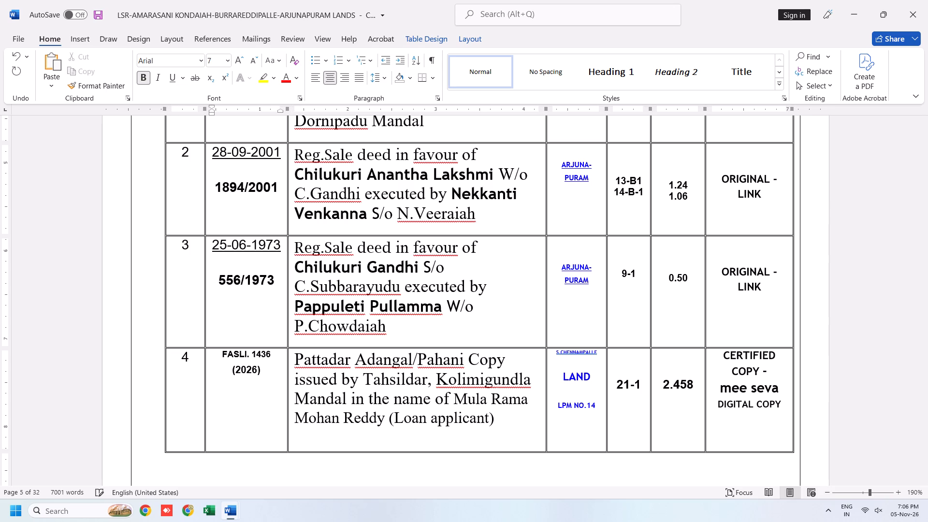
key("End")
key("Left")
key("Left")
key("Left")
key("Left")
key("Left")
key("ctrl+Delete")
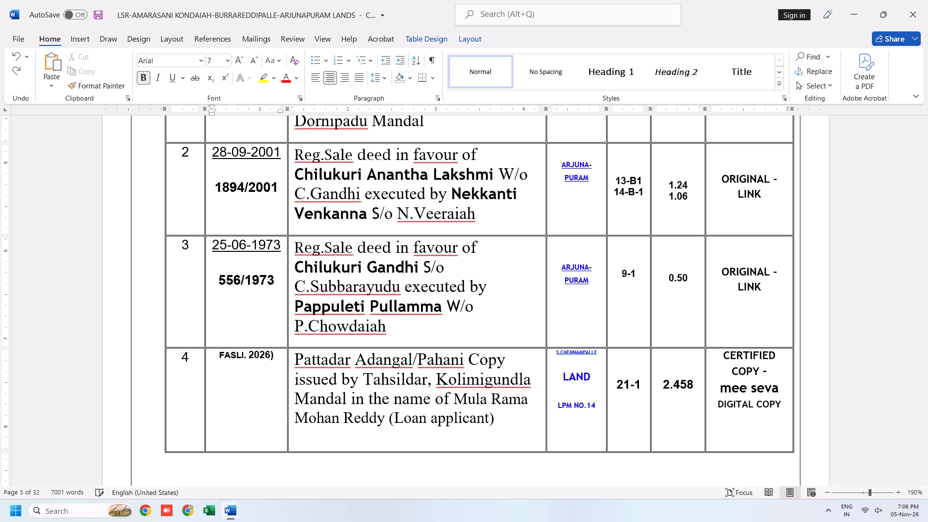
key("ctrl+Delete")
key("ctrl+Delete")
key("ctrl+Delete")
key("BackSpace")
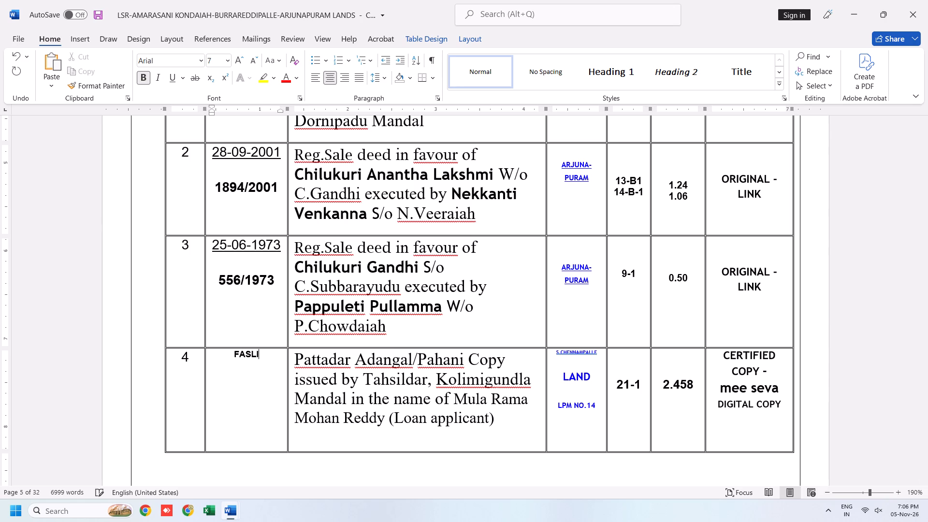
Replace the mandal name Kolimigundla with Dornipadu in row 4's Adangal particulars.
left_click(402, 376)
left_click(411, 373)
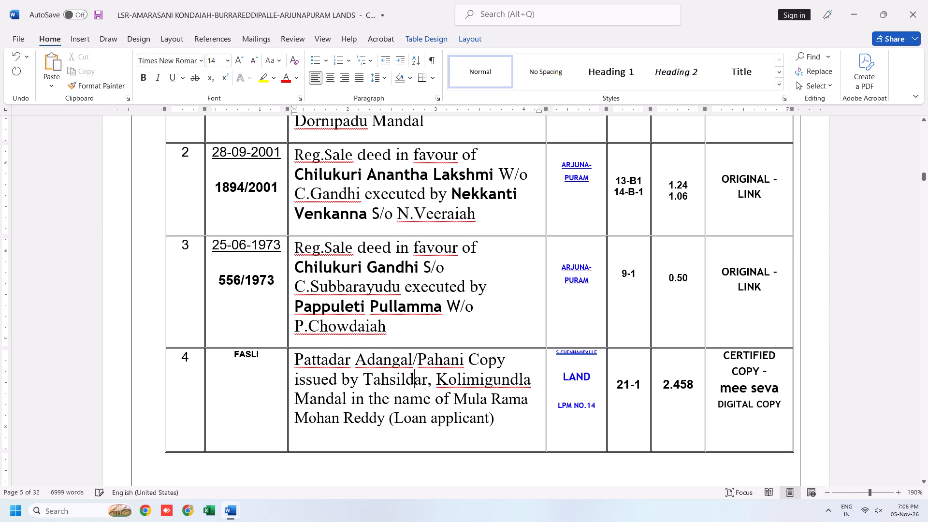
left_click(437, 377)
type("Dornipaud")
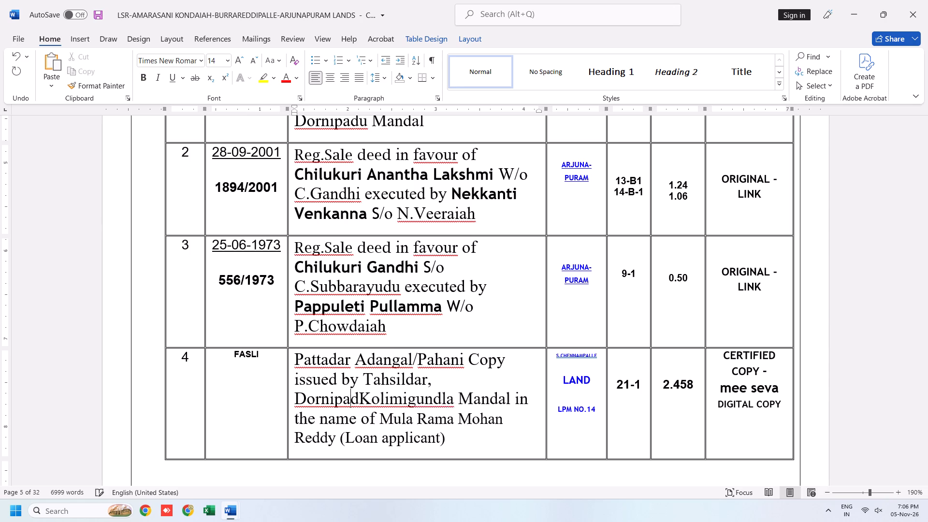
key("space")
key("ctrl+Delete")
left_click(403, 401)
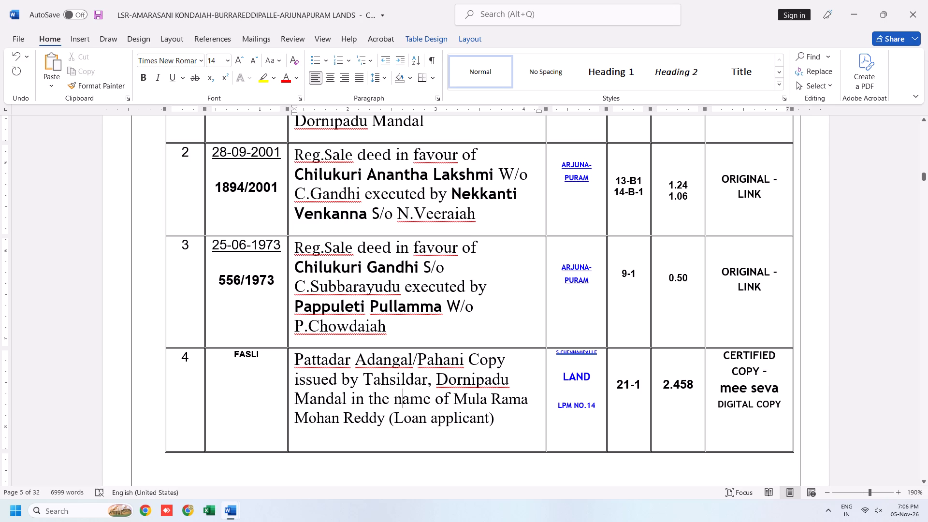
left_click(456, 400)
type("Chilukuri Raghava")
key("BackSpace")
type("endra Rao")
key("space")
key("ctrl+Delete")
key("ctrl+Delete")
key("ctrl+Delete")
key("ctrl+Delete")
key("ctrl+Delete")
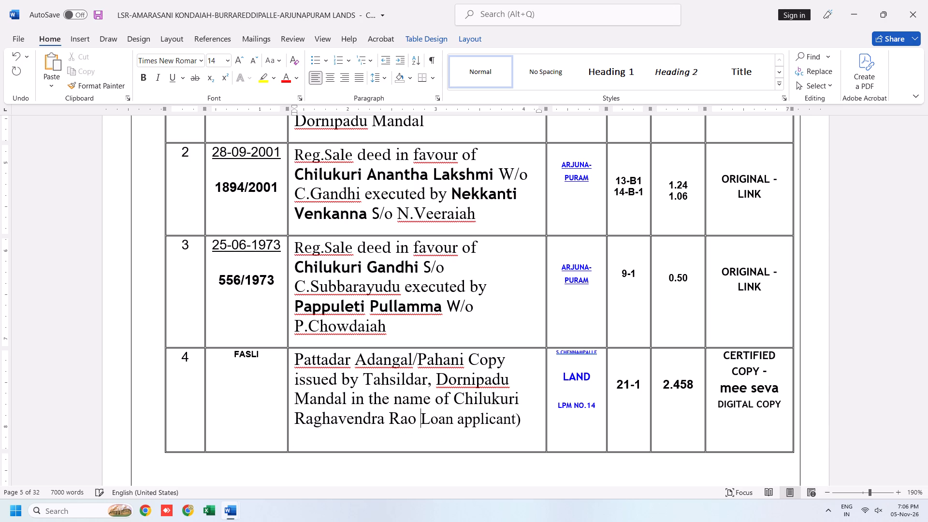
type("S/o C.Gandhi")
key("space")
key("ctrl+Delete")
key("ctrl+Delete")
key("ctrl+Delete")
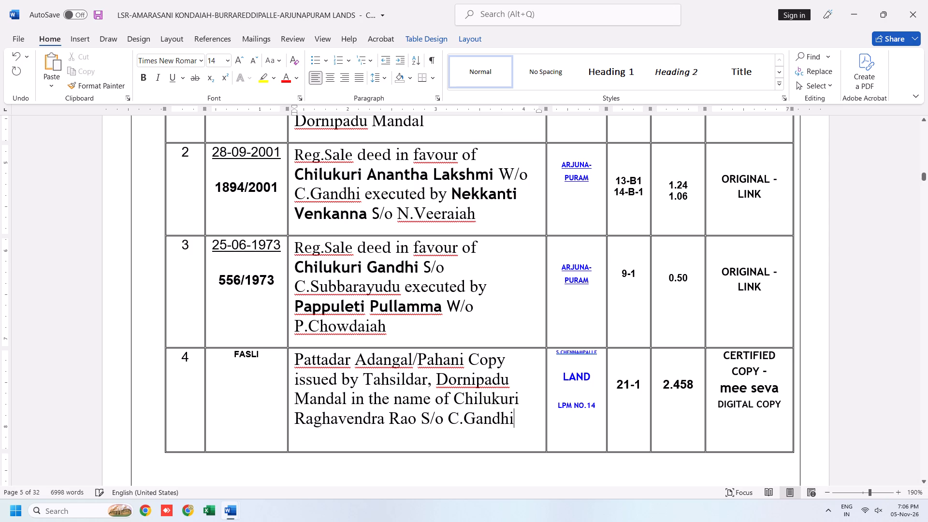
Copy row 1's location with LPM numbers, survey numbers and extents over the corresponding cells of row 4.
scroll(630, 396, "up", 6)
left_click_drag(575, 253, 687, 340)
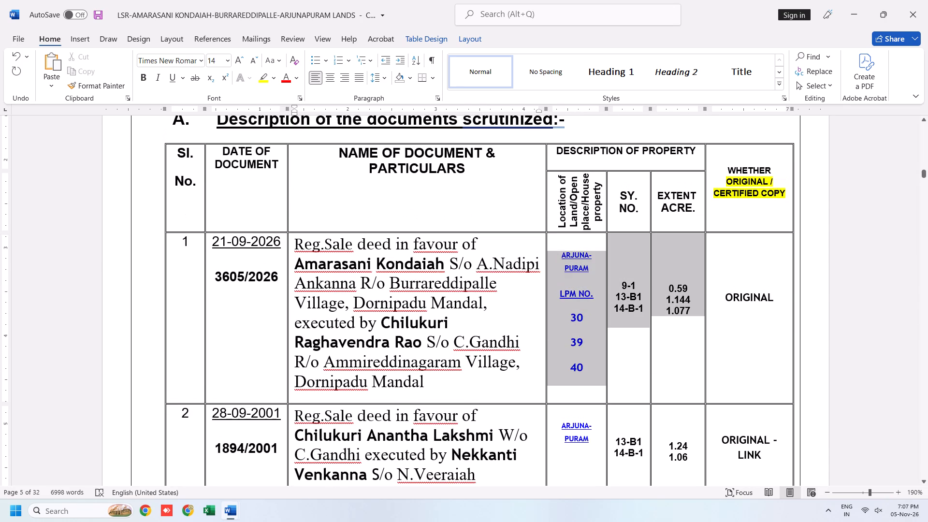
key("ctrl+c")
scroll(524, 386, "down", 10)
scroll(591, 297, "up", 2)
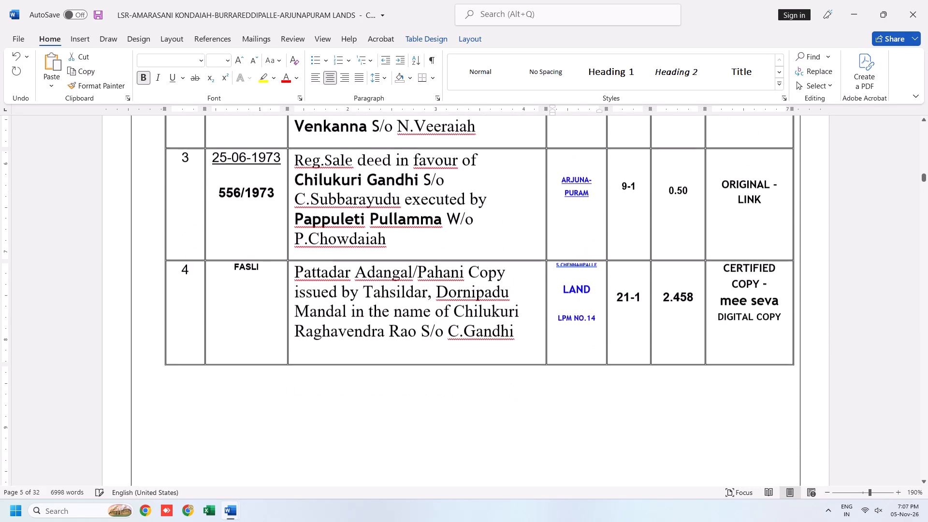
left_click_drag(573, 269, 697, 314)
key("ctrl+v")
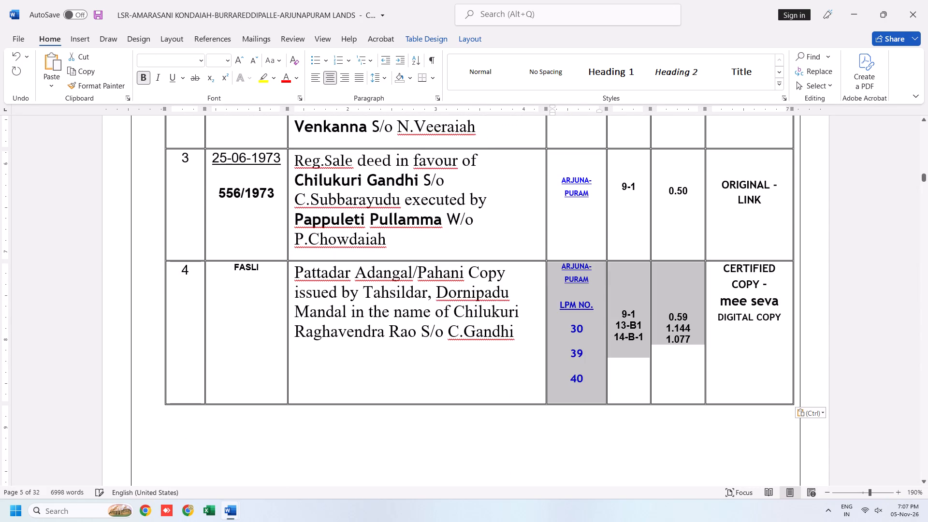
left_click(598, 337)
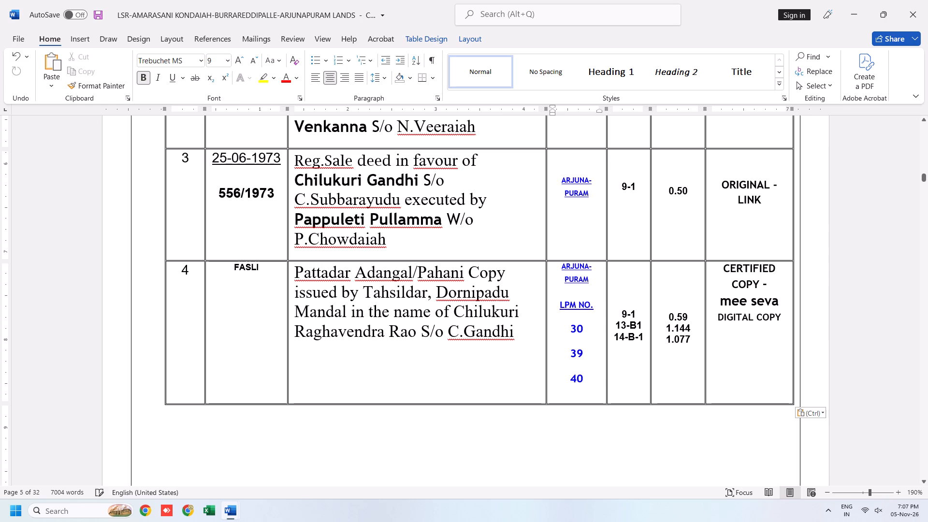
Change row 4's original/certified copy entry to TRUE COPY - LINK, removing the certified, mee seva and digital copy wording.
left_click(721, 269)
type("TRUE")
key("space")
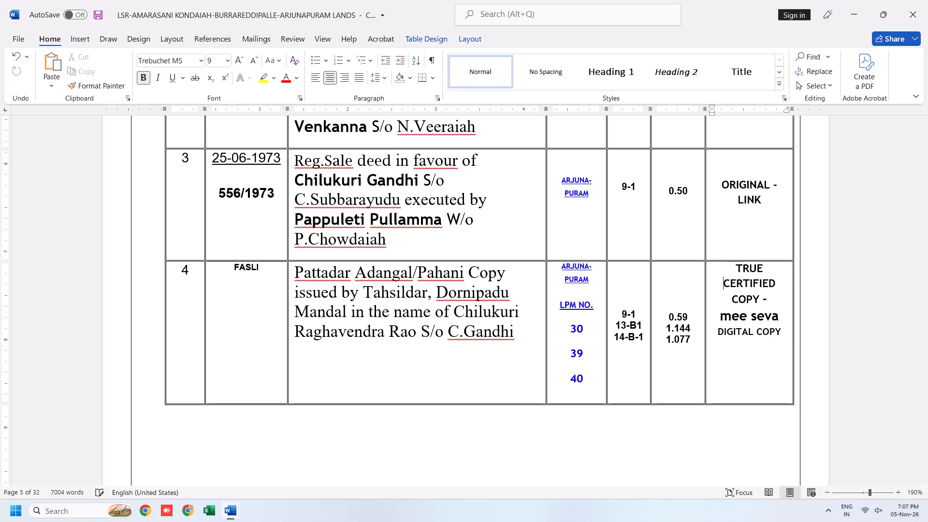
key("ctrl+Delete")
left_click_drag(722, 285, 788, 301)
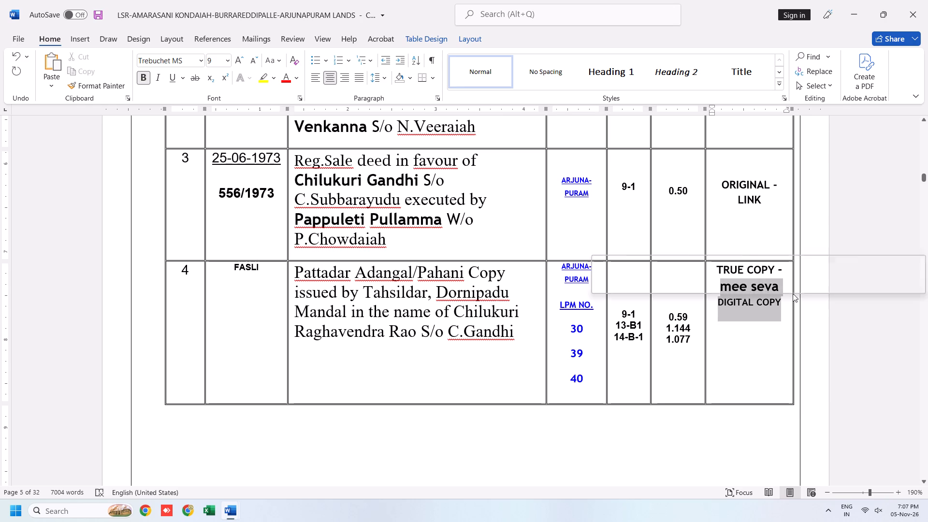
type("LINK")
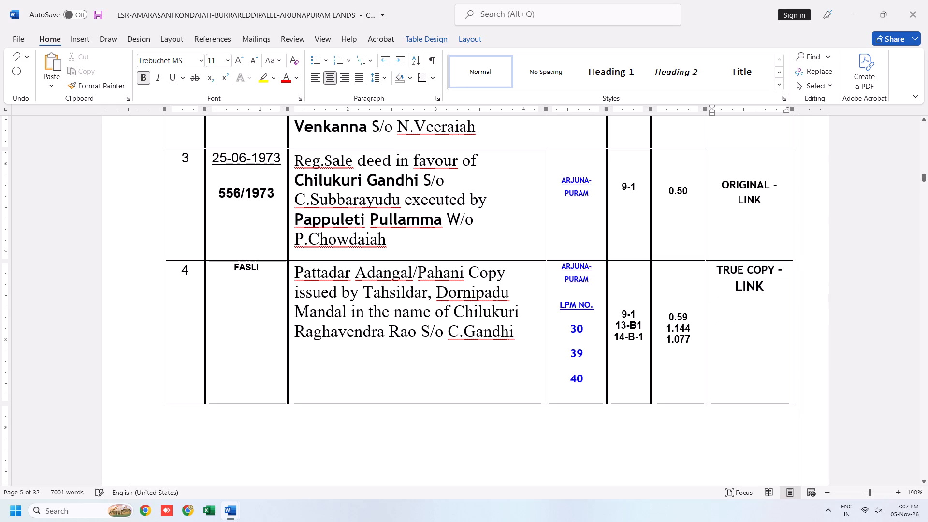
left_click(381, 290)
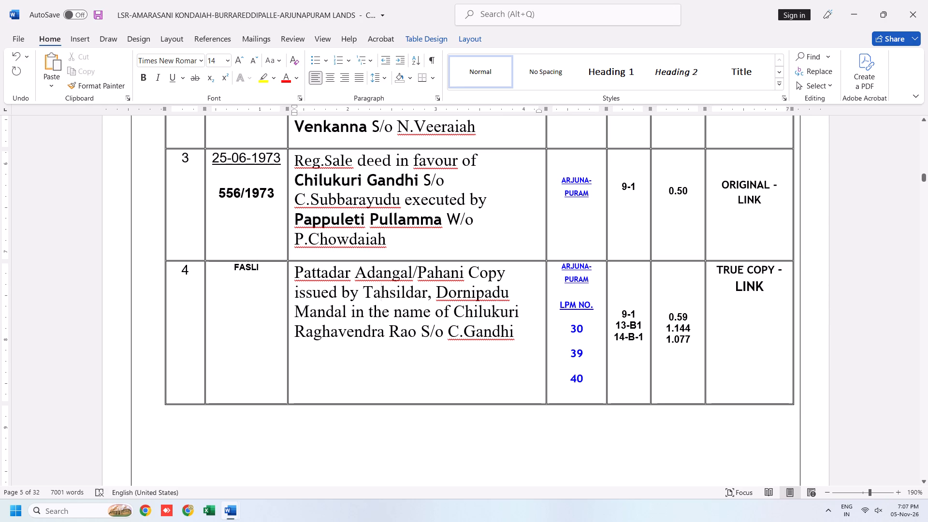
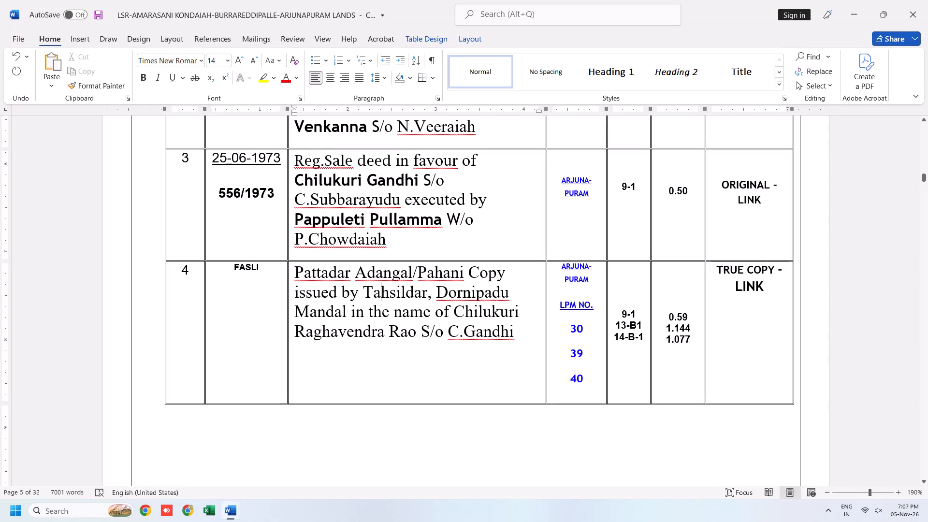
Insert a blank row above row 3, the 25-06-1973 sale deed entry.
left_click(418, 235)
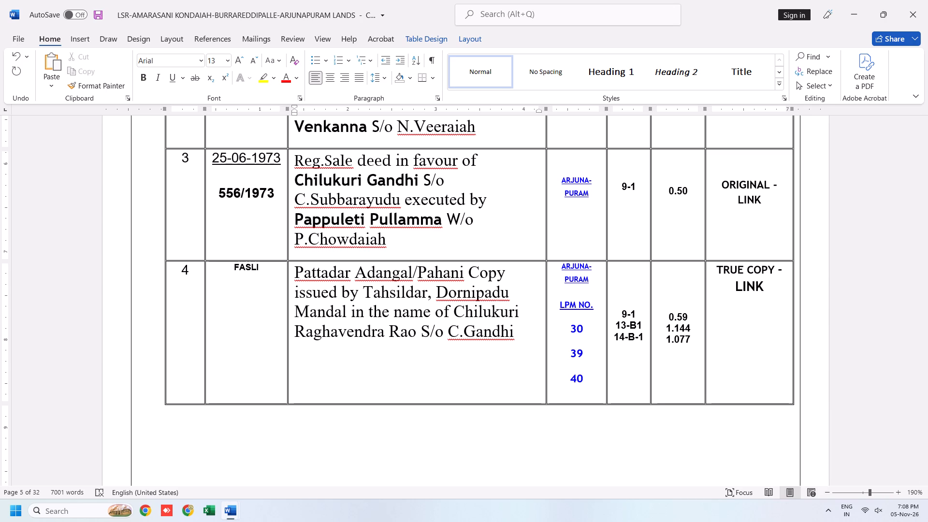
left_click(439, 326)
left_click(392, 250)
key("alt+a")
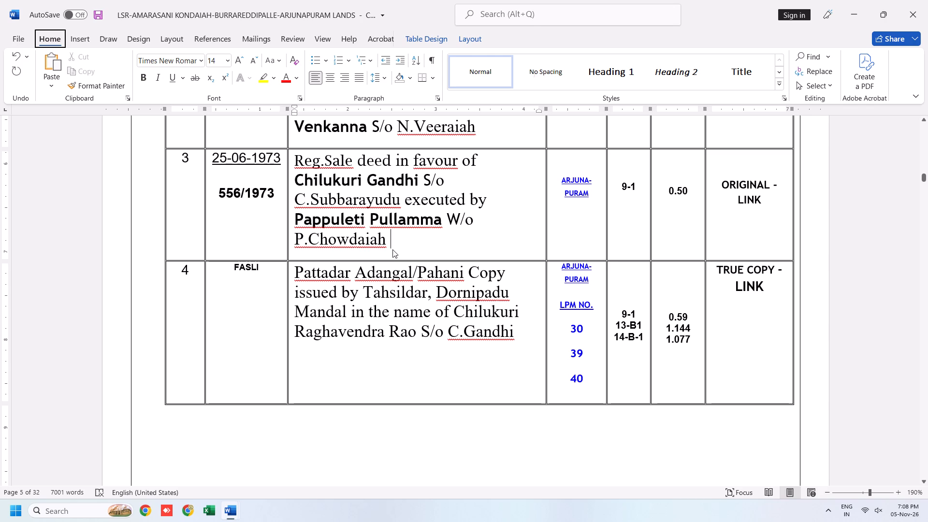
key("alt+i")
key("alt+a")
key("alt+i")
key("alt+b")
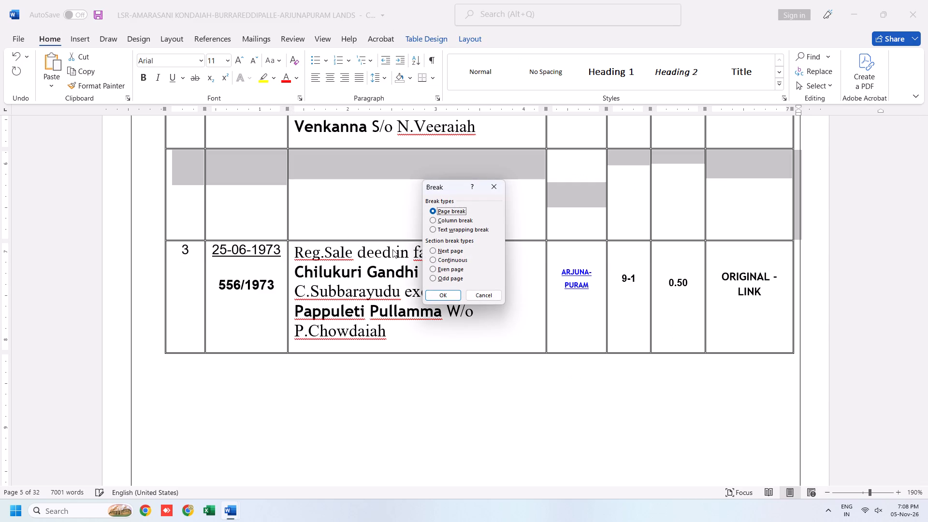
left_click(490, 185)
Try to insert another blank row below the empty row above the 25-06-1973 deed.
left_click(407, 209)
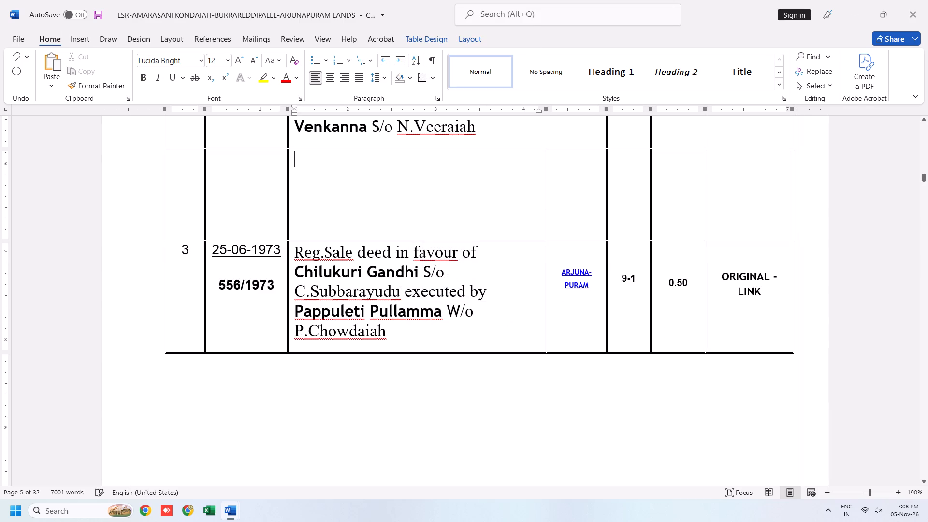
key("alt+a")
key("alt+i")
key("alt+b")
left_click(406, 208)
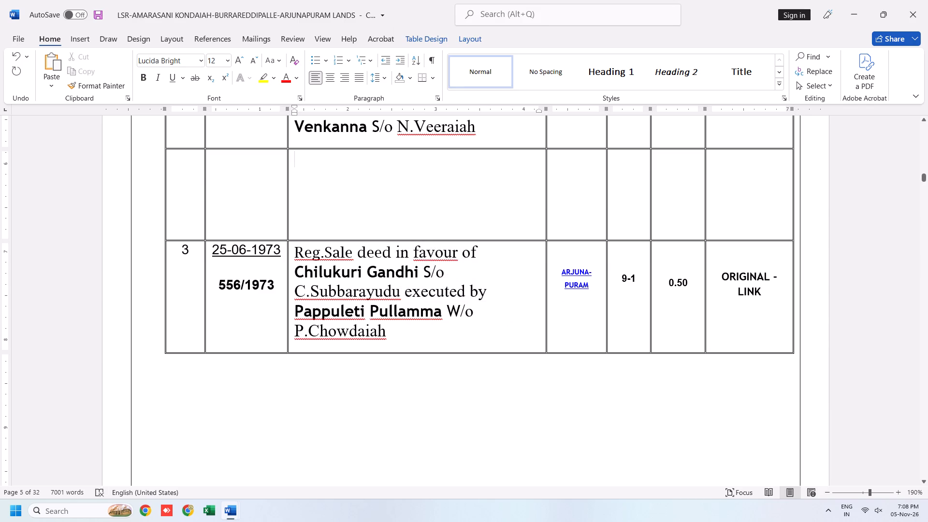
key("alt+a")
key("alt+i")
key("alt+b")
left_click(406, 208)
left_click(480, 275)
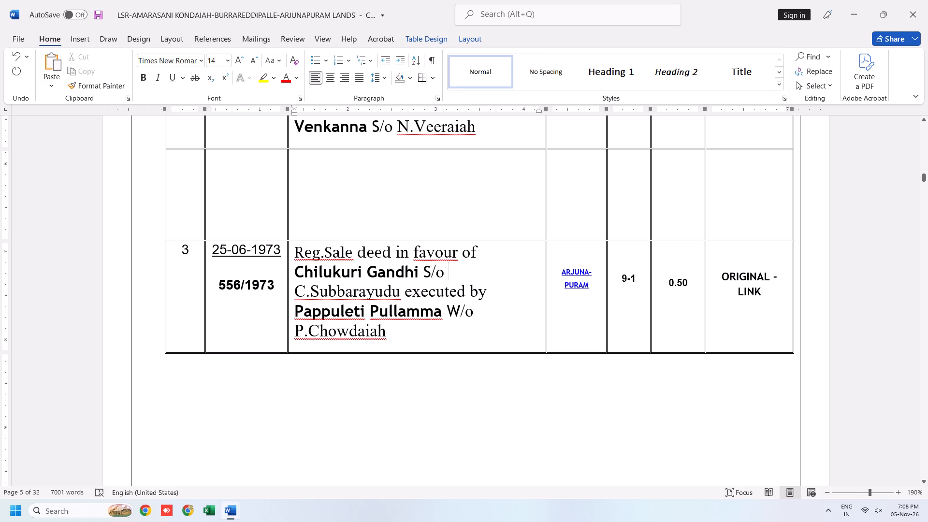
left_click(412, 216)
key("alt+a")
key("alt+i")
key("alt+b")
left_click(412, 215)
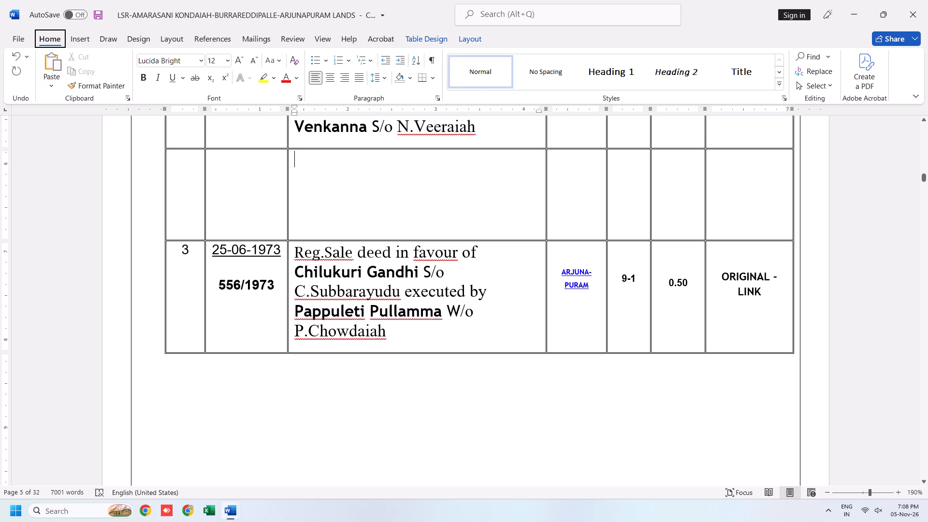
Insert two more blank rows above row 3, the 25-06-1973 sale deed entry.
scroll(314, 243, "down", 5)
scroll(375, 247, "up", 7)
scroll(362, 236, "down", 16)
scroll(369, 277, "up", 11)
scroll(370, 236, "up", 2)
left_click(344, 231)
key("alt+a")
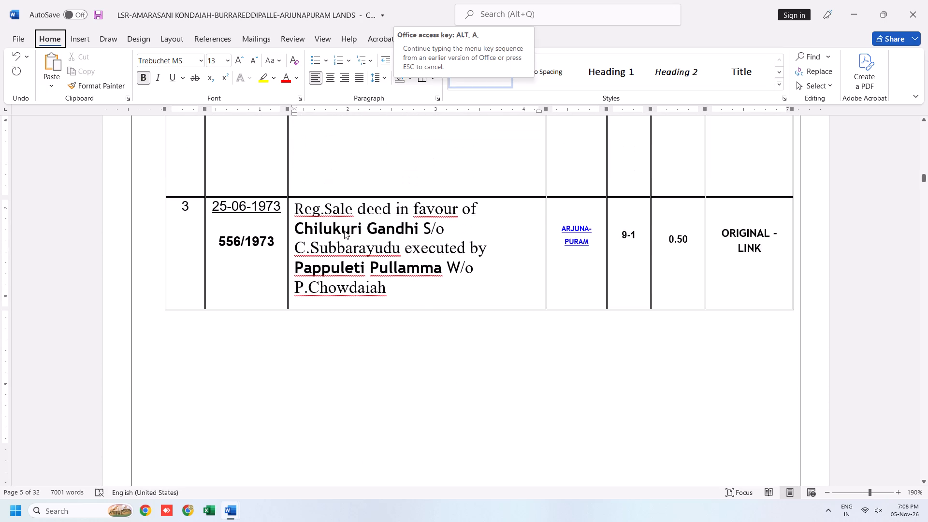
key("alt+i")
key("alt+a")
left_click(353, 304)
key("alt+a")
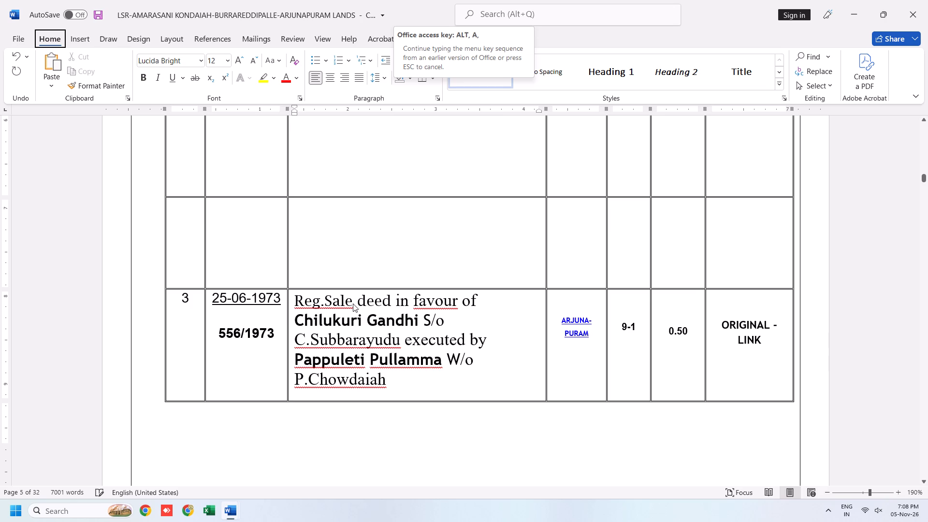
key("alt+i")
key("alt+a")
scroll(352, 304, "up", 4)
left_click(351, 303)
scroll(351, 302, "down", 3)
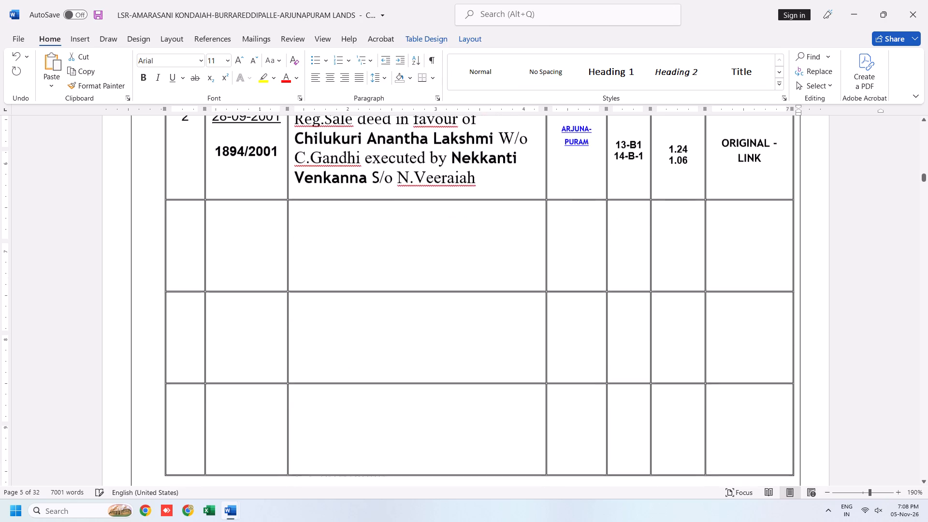
Copy row 6's Adangal entry for LPM No.14, from its date cell through its certified copy cell.
scroll(304, 322, "down", 18)
scroll(285, 342, "down", 7)
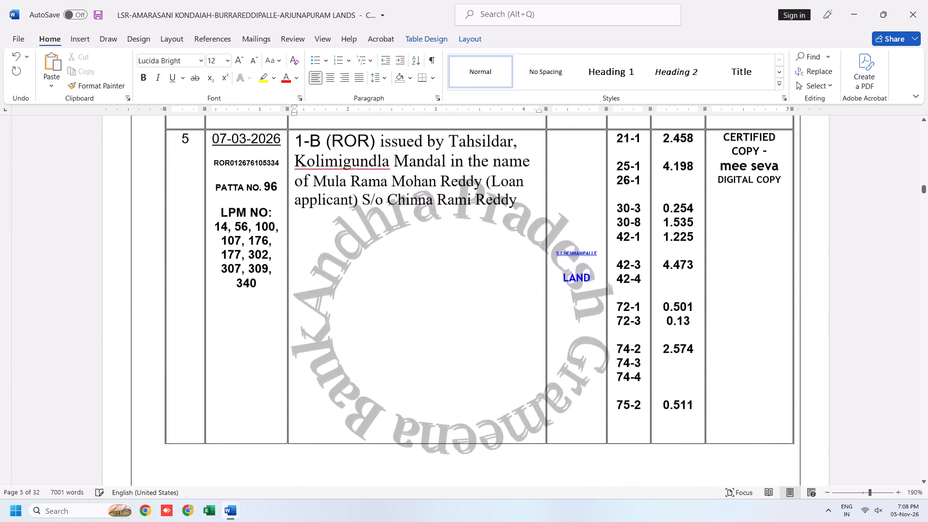
scroll(303, 341, "down", 10)
left_click_drag(245, 223, 542, 266)
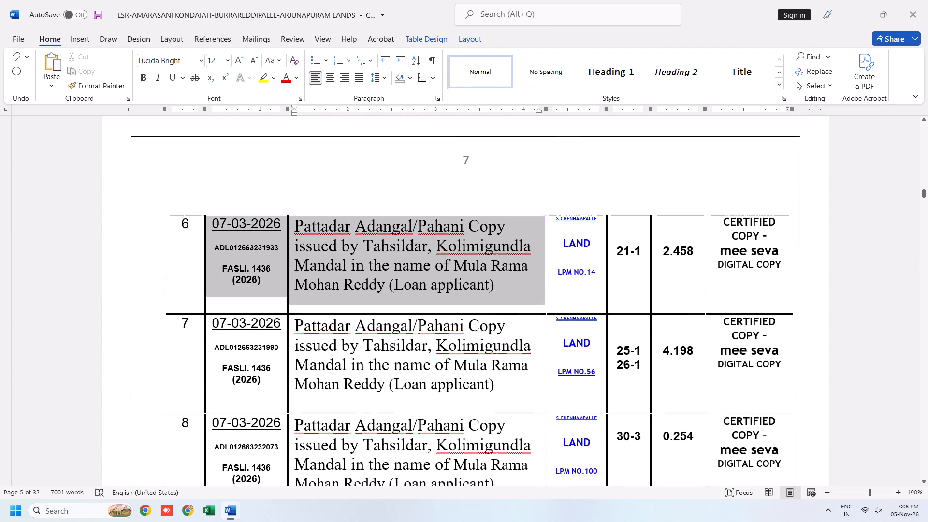
left_click_drag(542, 266, 727, 270)
key("ctrl+c")
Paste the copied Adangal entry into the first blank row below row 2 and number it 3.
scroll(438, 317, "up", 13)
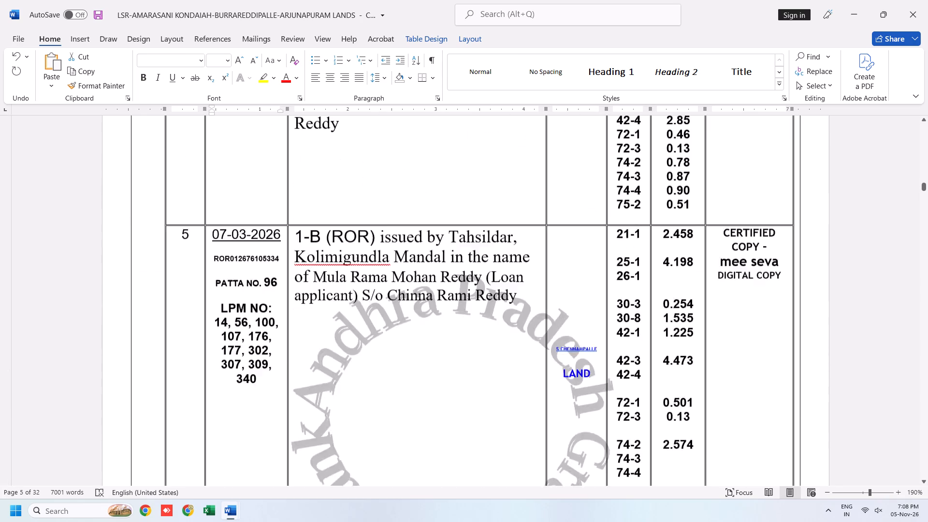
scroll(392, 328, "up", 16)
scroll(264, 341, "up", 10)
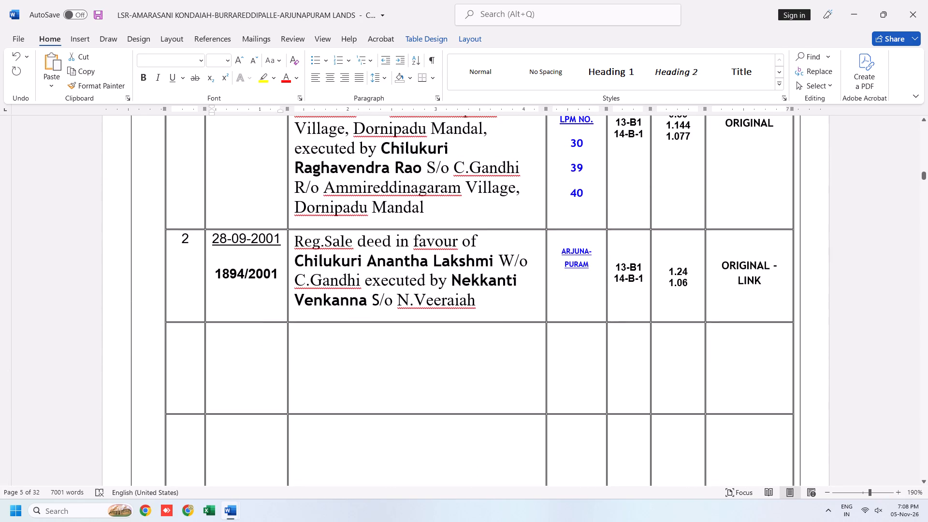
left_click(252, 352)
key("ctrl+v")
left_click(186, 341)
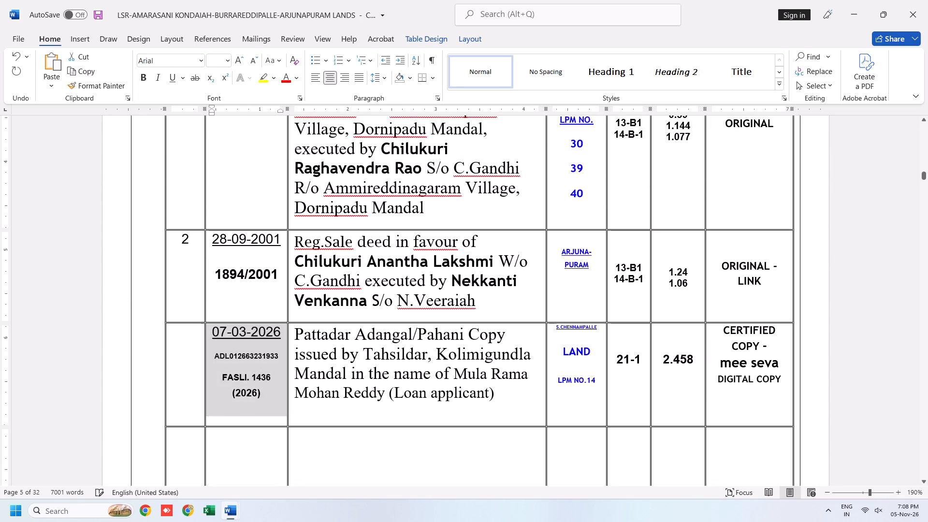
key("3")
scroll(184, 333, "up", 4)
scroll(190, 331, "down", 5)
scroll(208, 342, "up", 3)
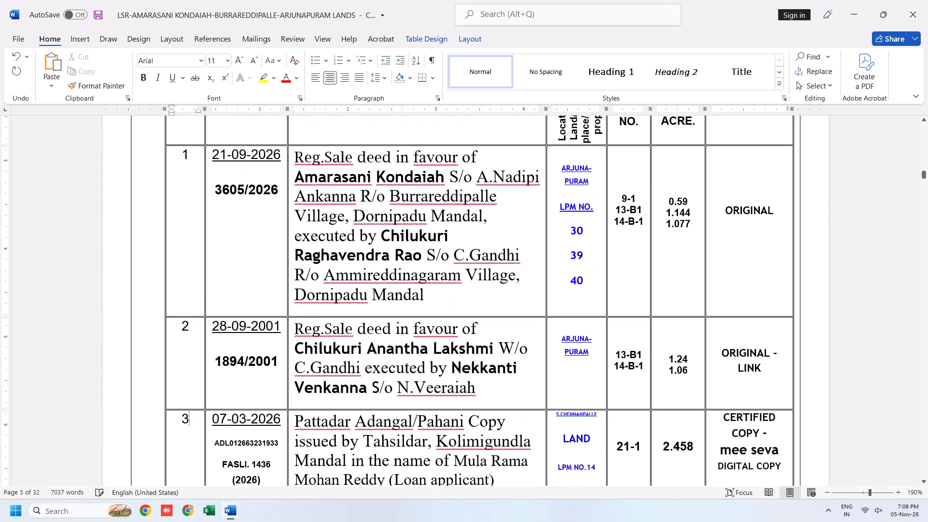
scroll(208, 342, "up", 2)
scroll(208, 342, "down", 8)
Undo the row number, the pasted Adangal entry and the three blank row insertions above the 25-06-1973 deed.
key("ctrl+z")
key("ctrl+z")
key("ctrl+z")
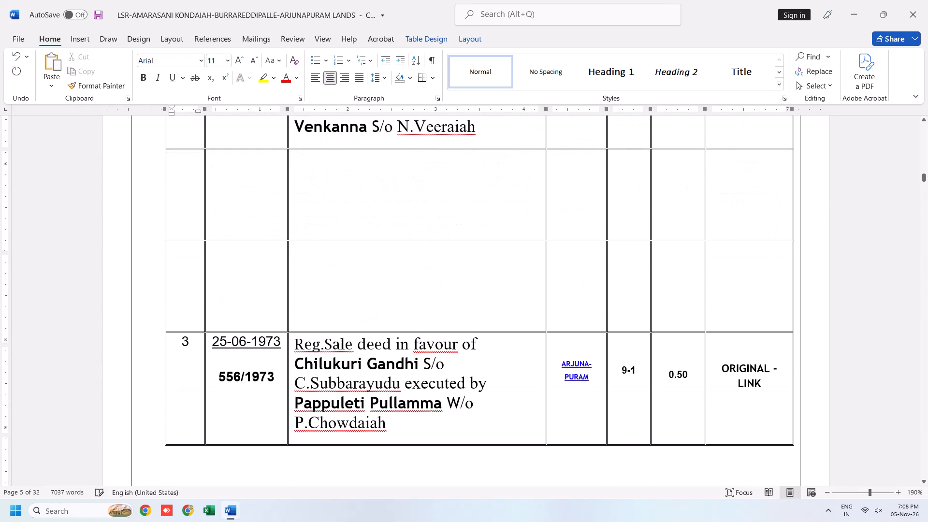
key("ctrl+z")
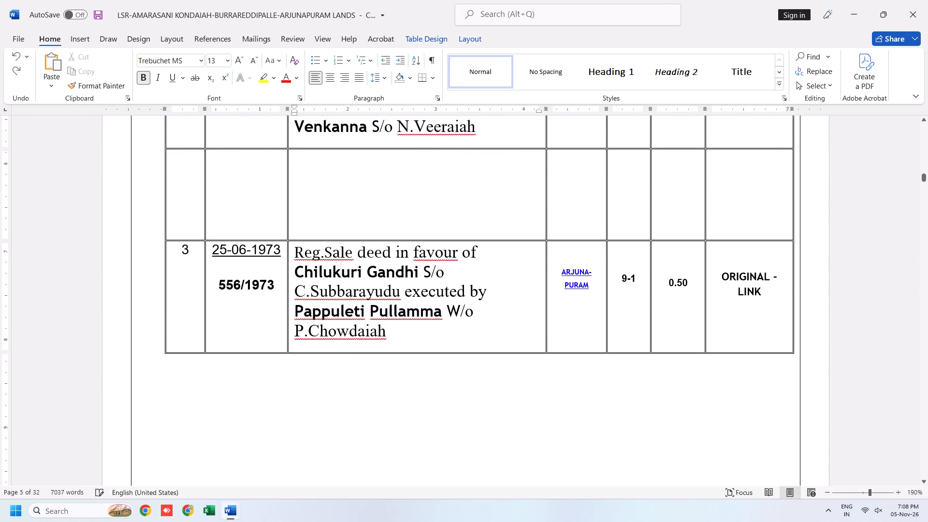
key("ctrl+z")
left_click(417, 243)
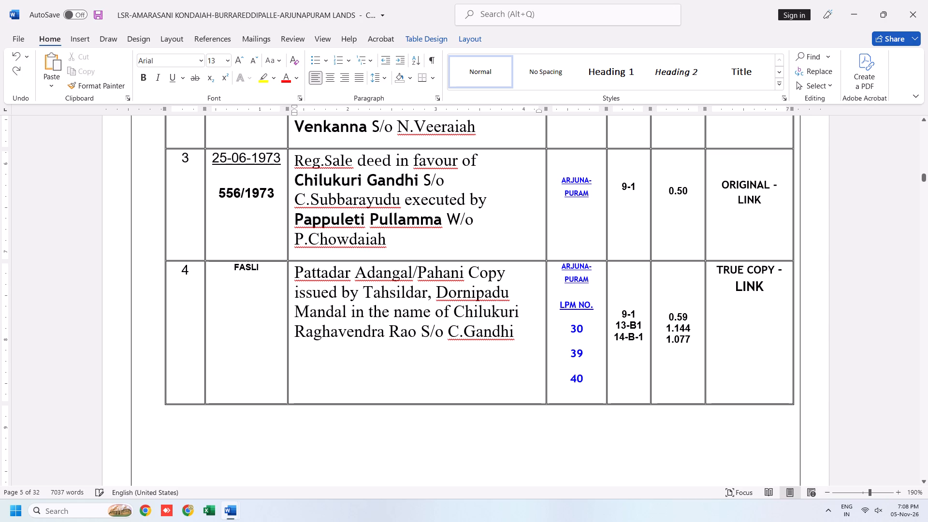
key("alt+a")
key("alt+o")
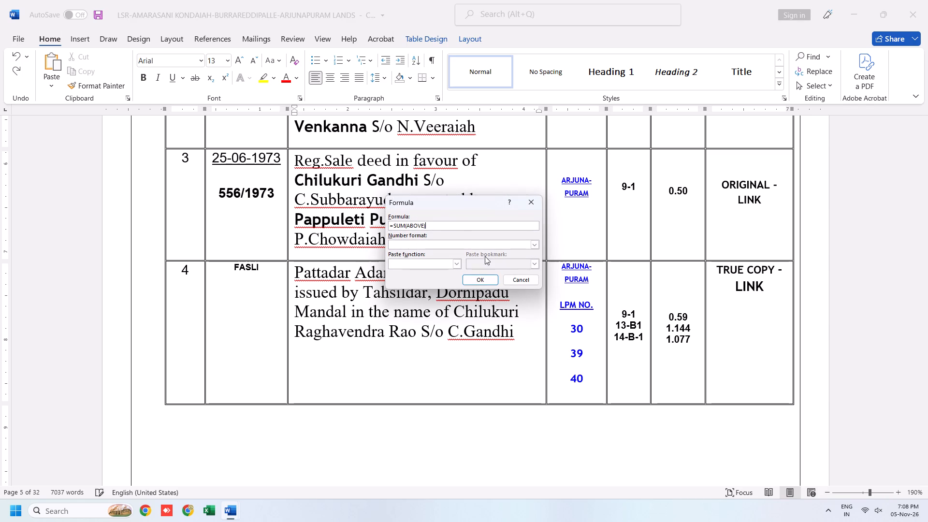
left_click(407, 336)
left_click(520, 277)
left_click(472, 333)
Insert two blank rows directly below row 3, the 25-06-1973 sale deed entry.
left_click(416, 251)
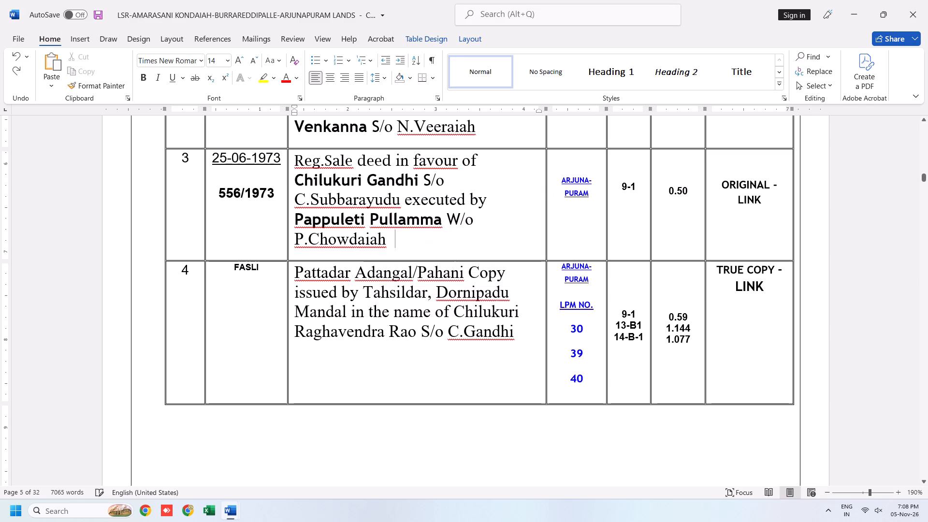
key("alt+a")
key("alt+i")
key("alt+b")
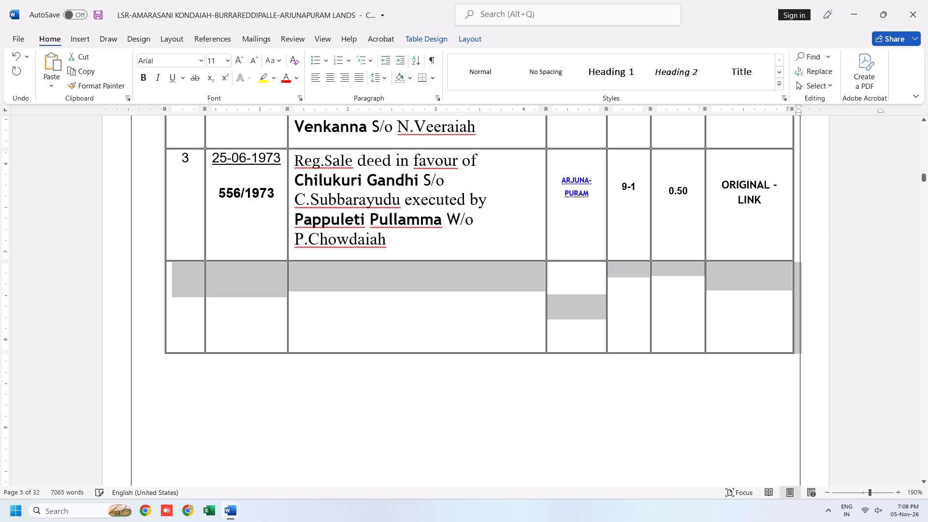
left_click(413, 243)
left_click(397, 276)
key("alt+a")
key("alt+i")
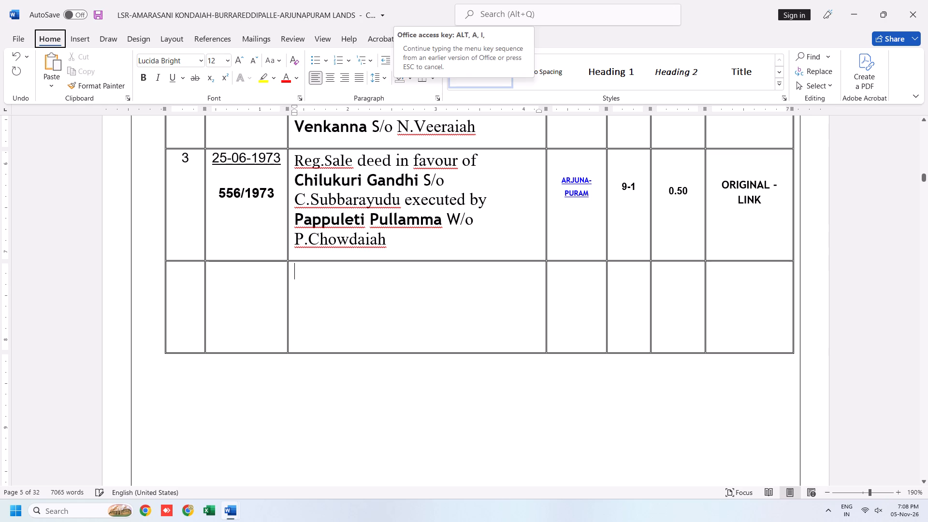
key("alt+b")
Insert more blank rows below the empty rows that follow row 3.
left_click(392, 275)
key("alt+a")
key("alt+i")
key("alt+b")
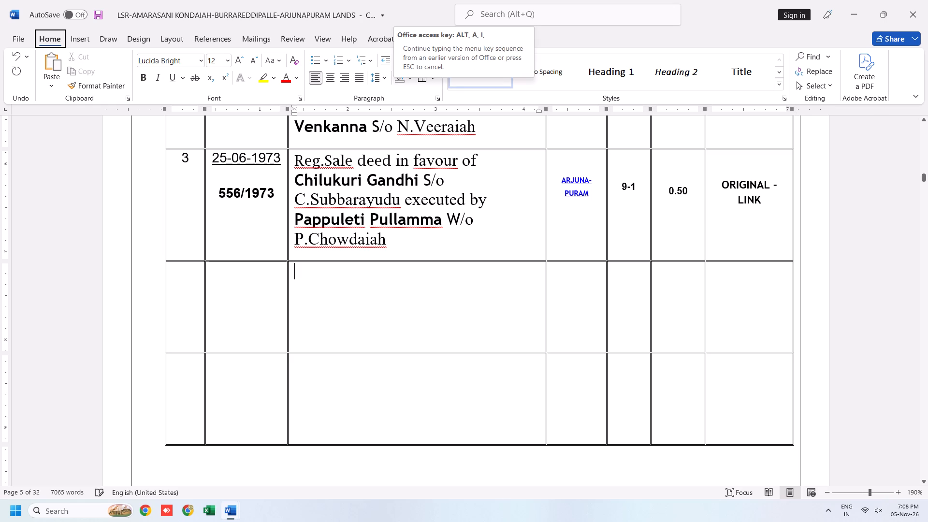
scroll(374, 283, "down", 10)
scroll(355, 318, "up", 7)
scroll(347, 265, "up", 1)
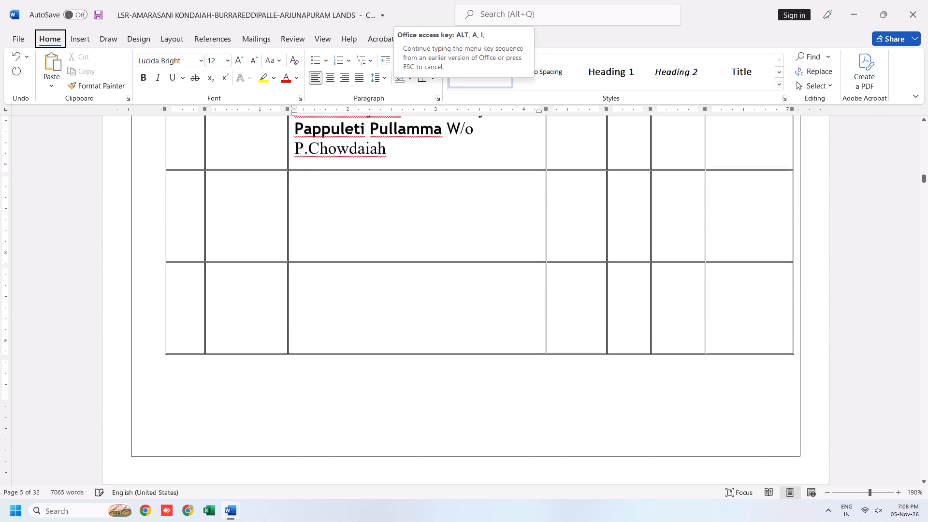
left_click(336, 300)
key("alt+a")
key("alt+i")
key("alt+b")
Paste the copied LPM No.14 Adangal entry into the first blank row below row 3 and number it 4.
scroll(331, 294, "up", 1)
scroll(325, 298, "down", 2)
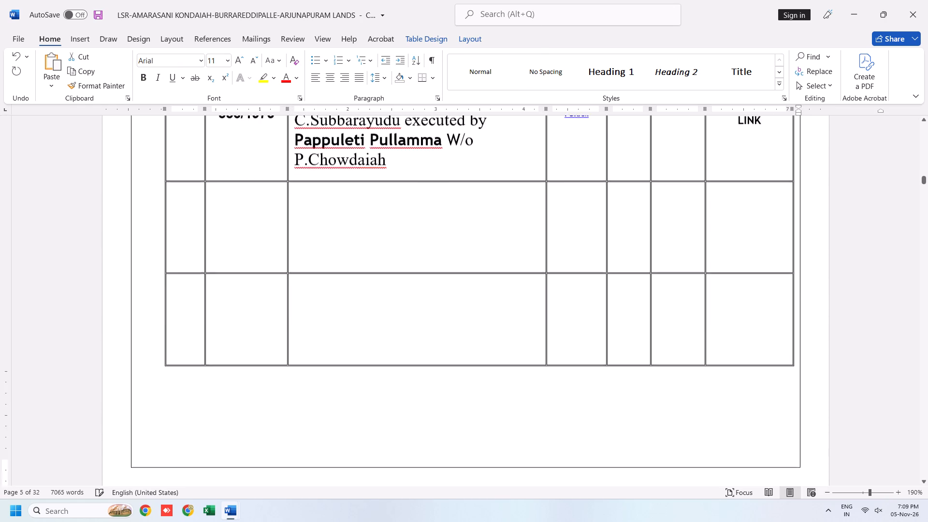
scroll(316, 314, "down", 4)
scroll(345, 316, "up", 1)
scroll(350, 315, "down", 4)
scroll(351, 310, "up", 10)
left_click(224, 282)
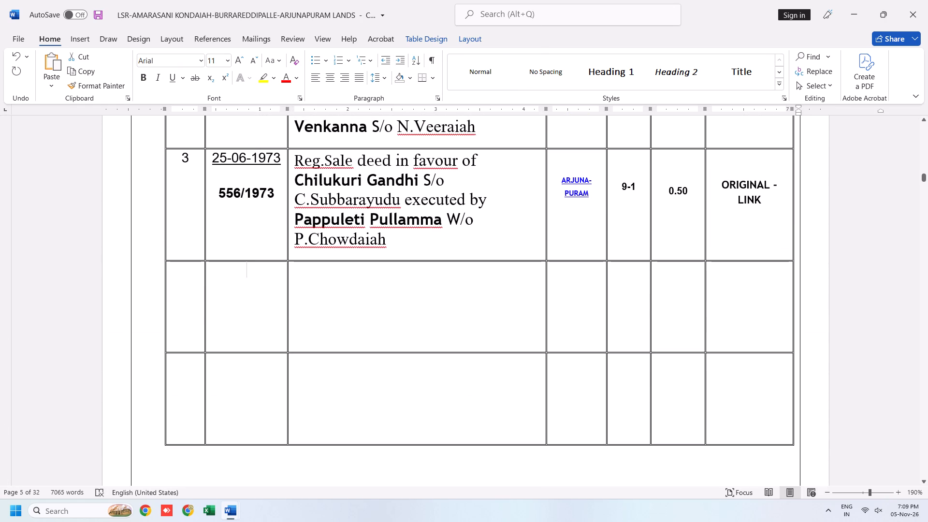
key("ctrl+v")
left_click(196, 279)
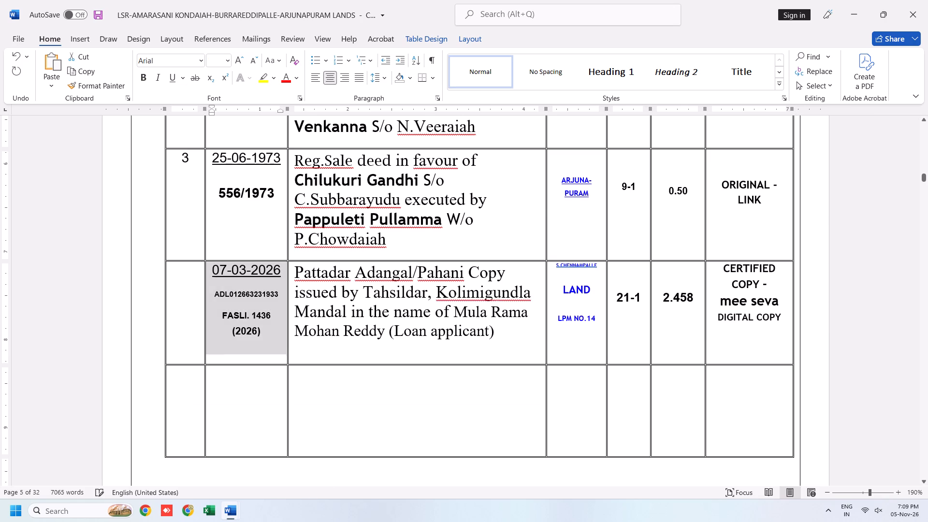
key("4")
Change the date of the new row 4 Adangal entry to 19-09-2026.
left_click(348, 298)
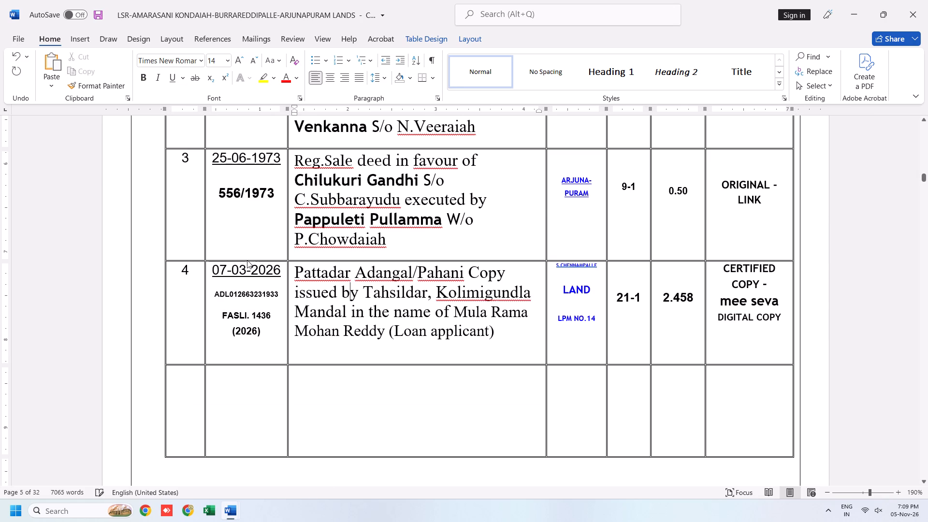
left_click(217, 267)
left_click_drag(212, 265, 264, 267)
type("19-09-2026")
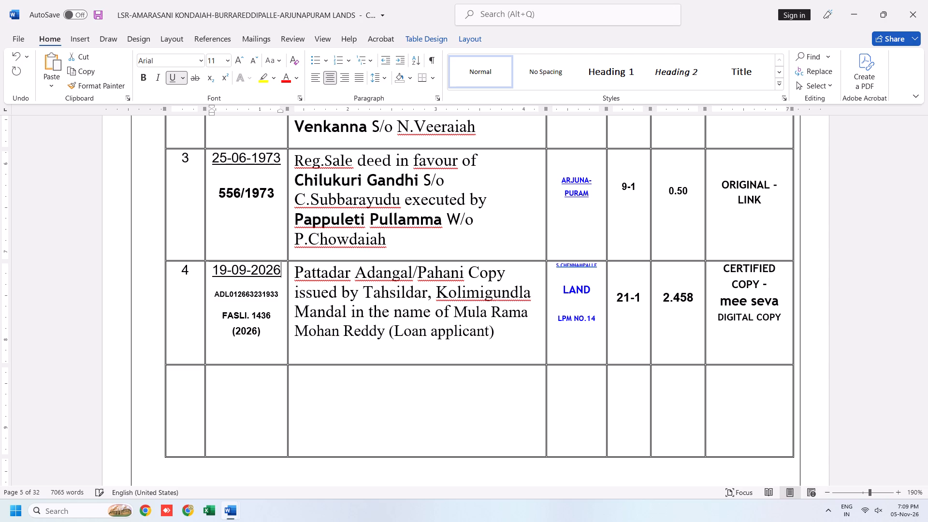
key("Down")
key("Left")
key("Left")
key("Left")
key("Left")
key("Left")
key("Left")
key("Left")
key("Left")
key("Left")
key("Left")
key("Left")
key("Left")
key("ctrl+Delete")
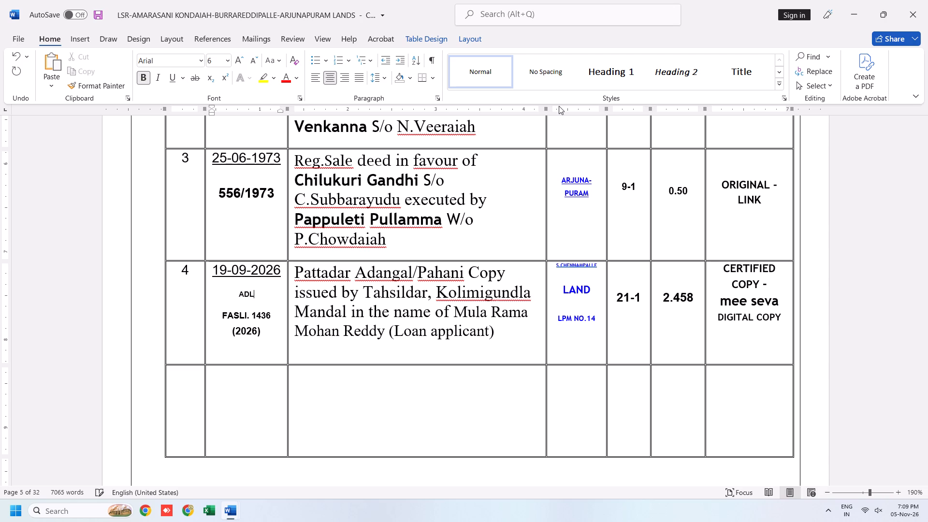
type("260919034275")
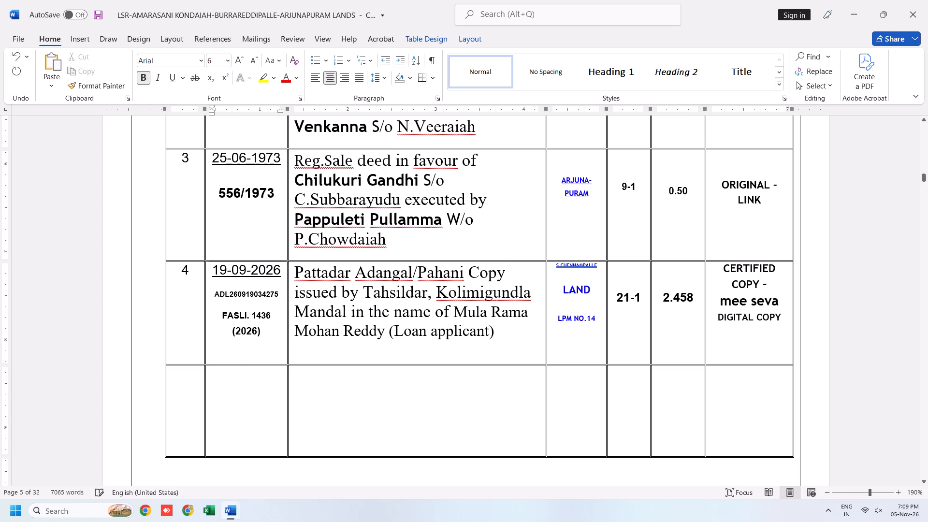
Extend the year under FASLI. 1436 in the new row 4 so it reads (2026-2027).
left_click(253, 332)
key("Right")
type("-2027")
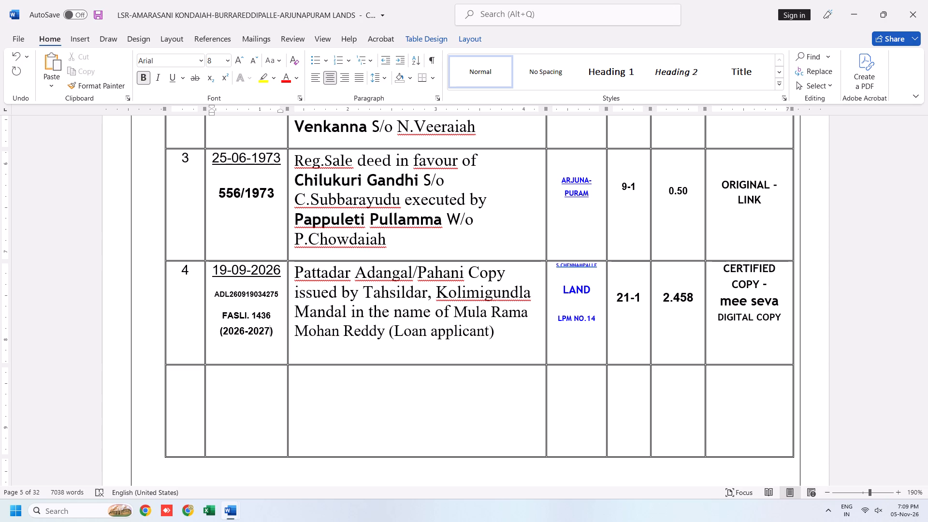
left_click(260, 328)
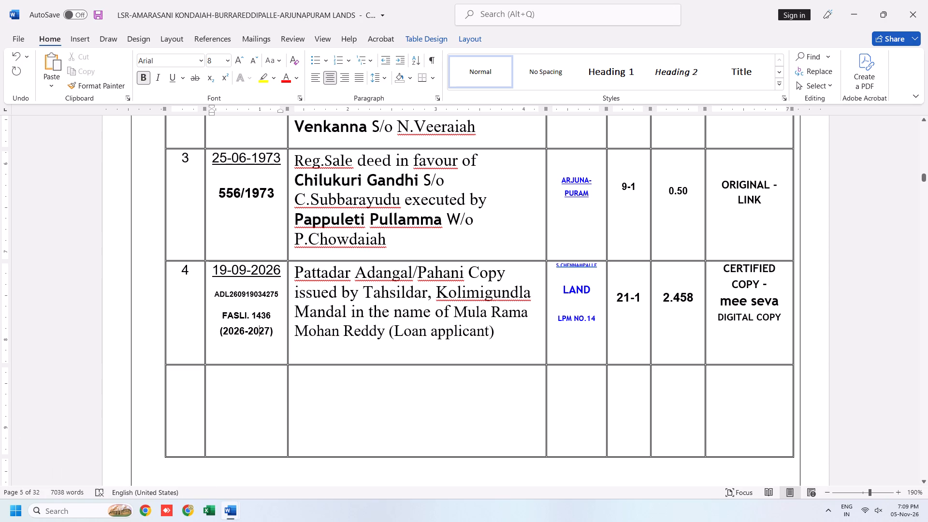
left_click(260, 319)
Replace the mandal name Kolimigundla with Dornipadu in row 4's Adangal description.
left_click(389, 313)
left_click(366, 289)
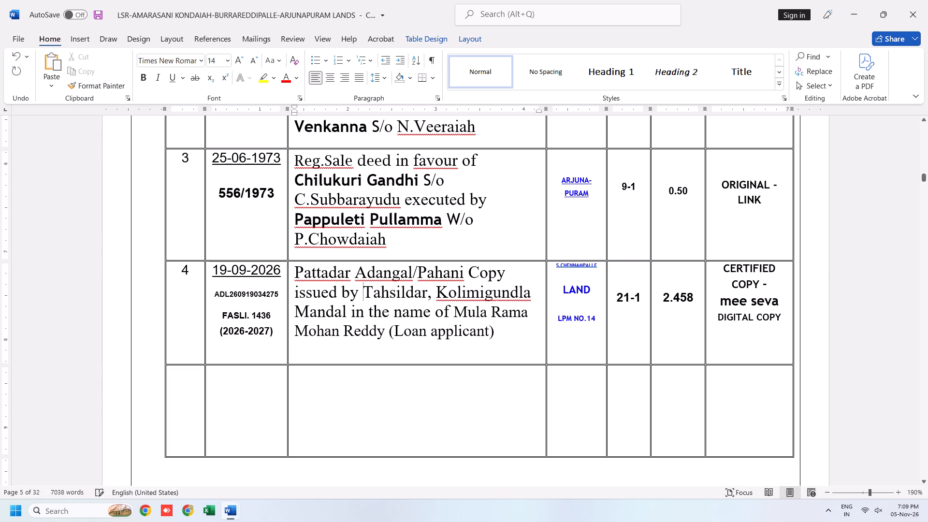
left_click(362, 282)
left_click(393, 328)
left_click(444, 295)
key("Left")
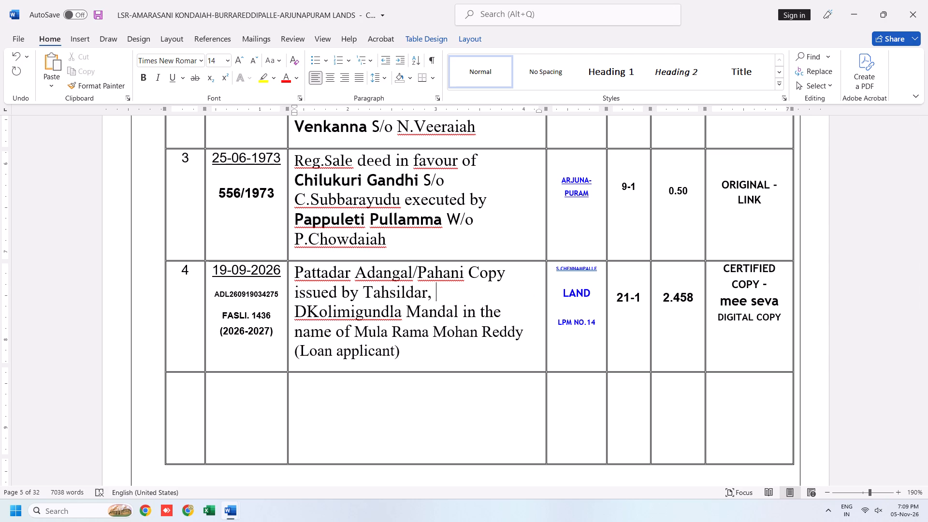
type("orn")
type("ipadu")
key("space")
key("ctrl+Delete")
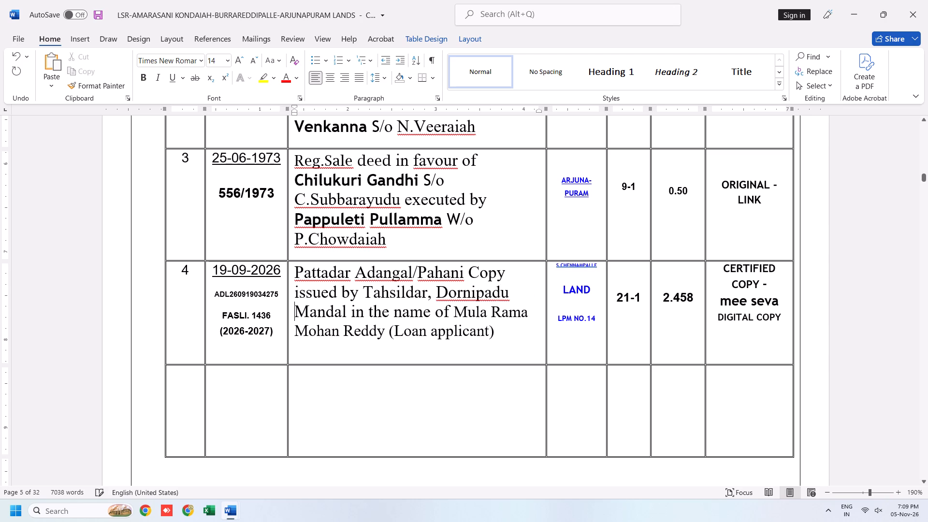
Check the holder's name and parentage in the older Dornipadu Adangal row against the new row 4 description.
left_click(409, 324)
left_click_drag(452, 312, 456, 310)
scroll(391, 330, "down", 14)
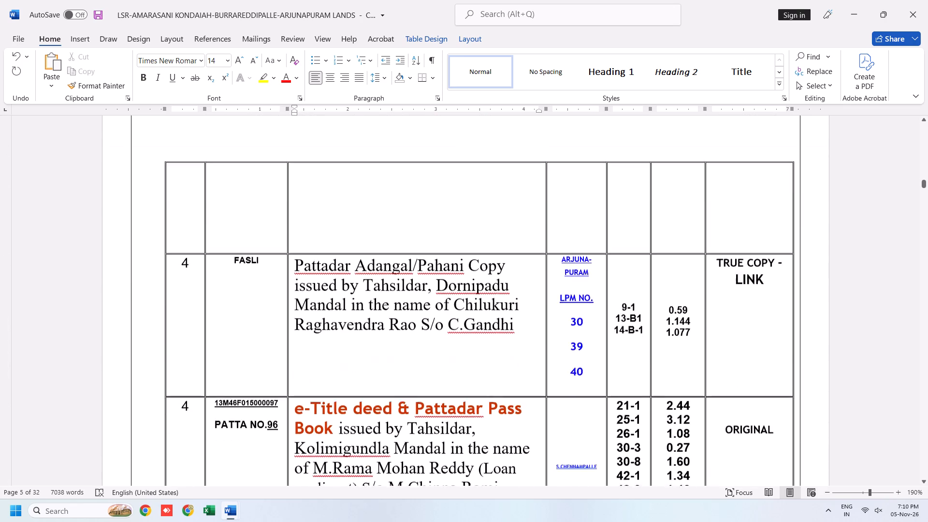
left_click_drag(453, 225, 505, 240)
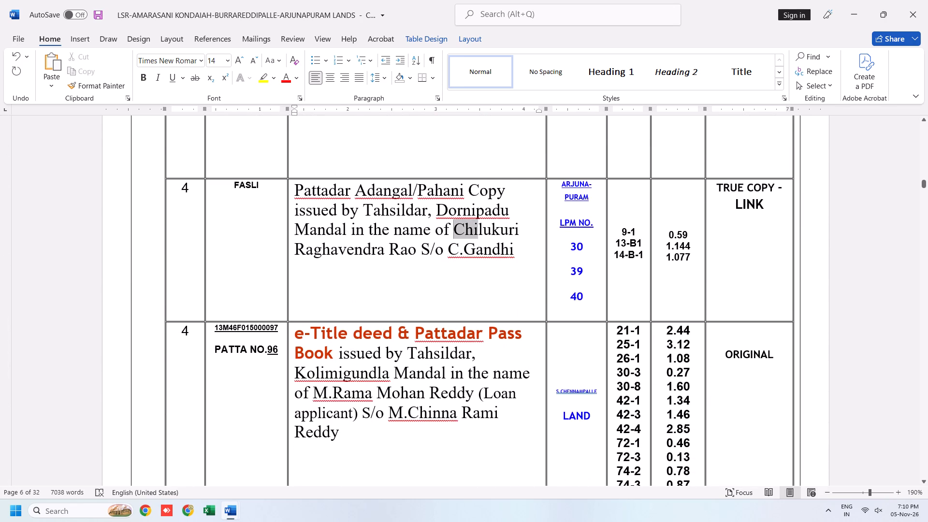
left_click_drag(505, 240, 537, 251)
left_click(515, 257)
left_click_drag(456, 228, 498, 242)
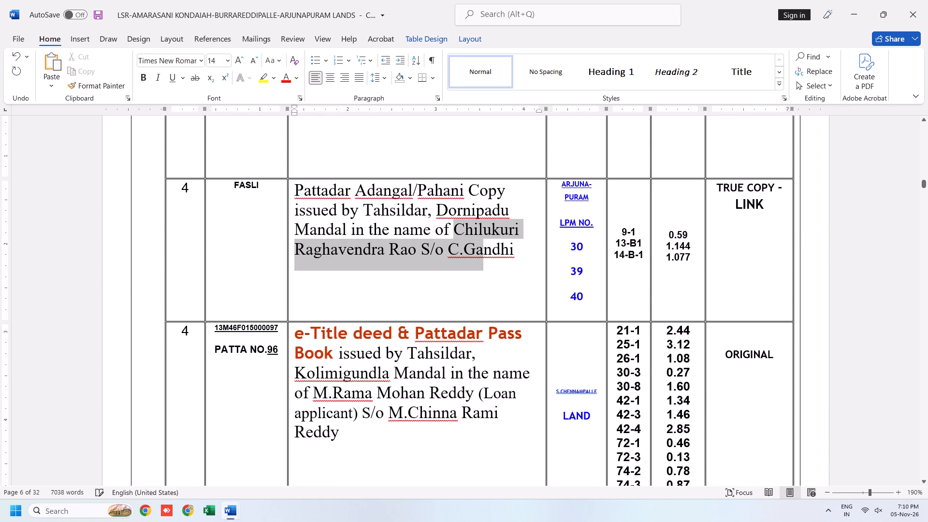
left_click_drag(498, 242, 498, 242)
left_click(498, 285)
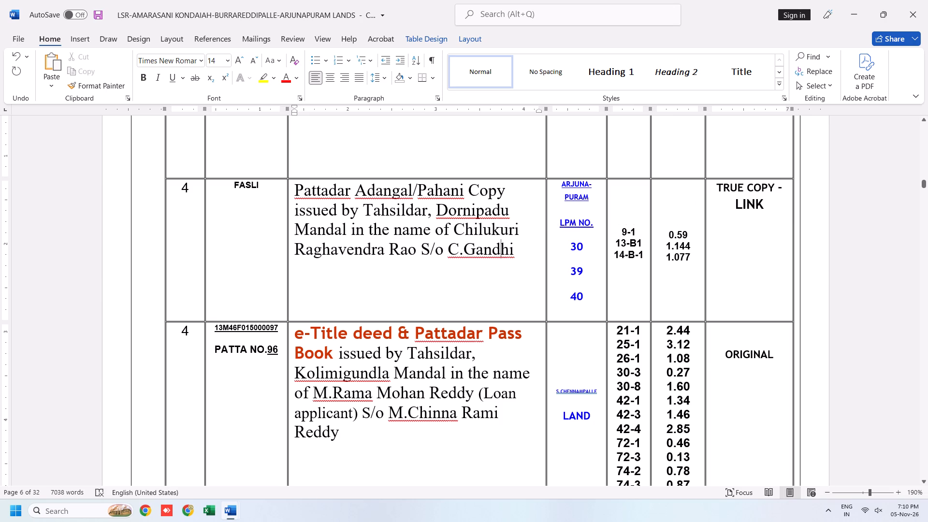
scroll(545, 255, "up", 14)
scroll(502, 326, "down", 4)
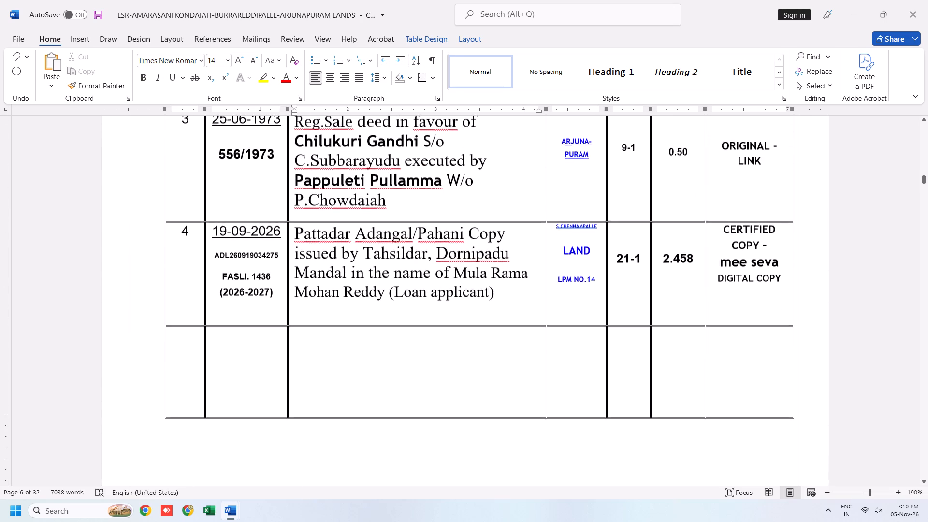
Copy the Arjunapuram LPM, survey number and extent cells from the older Adangal row over the matching cells of the new row 4.
scroll(499, 335, "down", 11)
left_click_drag(572, 151, 646, 203)
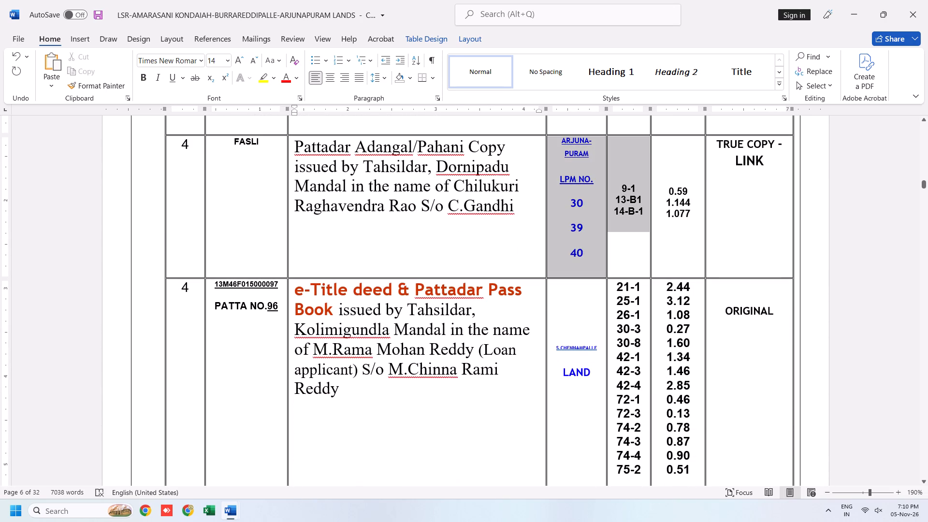
left_click_drag(646, 203, 677, 215)
key("ctrl+c")
scroll(542, 274, "up", 15)
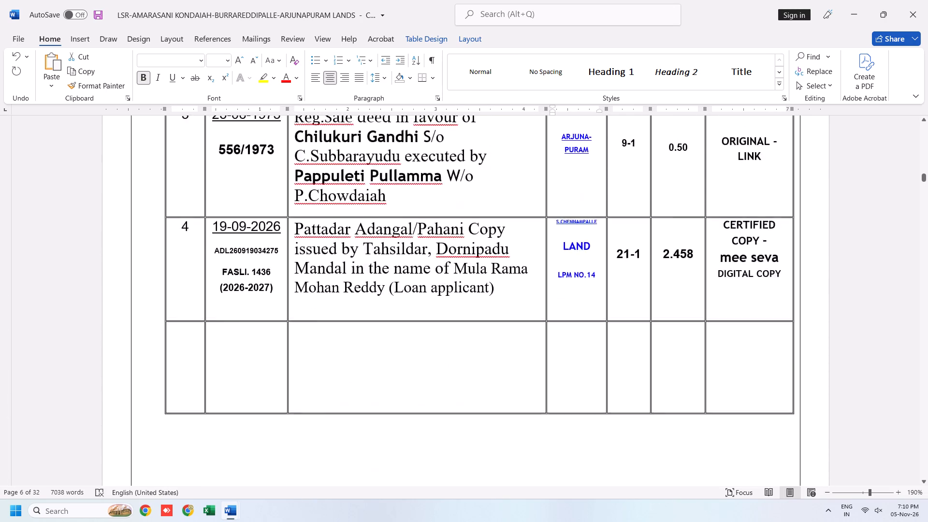
left_click_drag(570, 269, 677, 306)
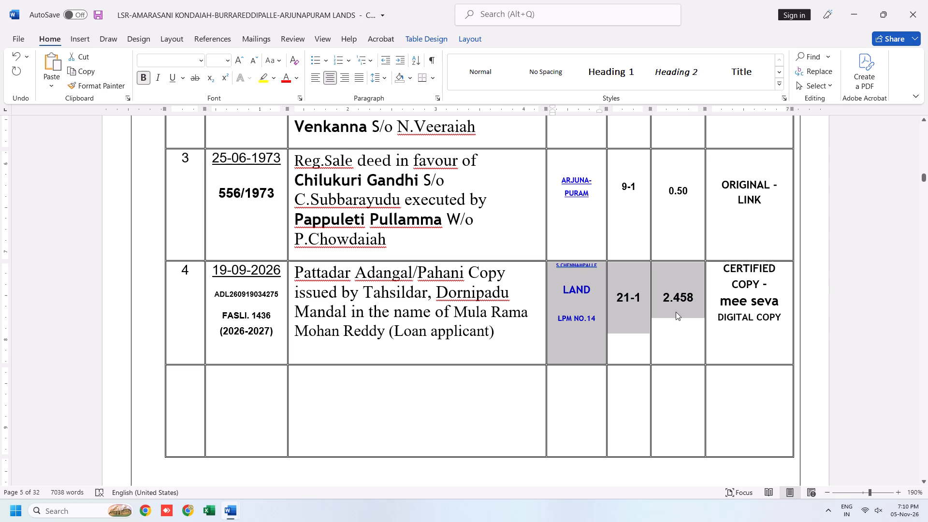
key("ctrl+v")
left_click(414, 335)
left_click(458, 313)
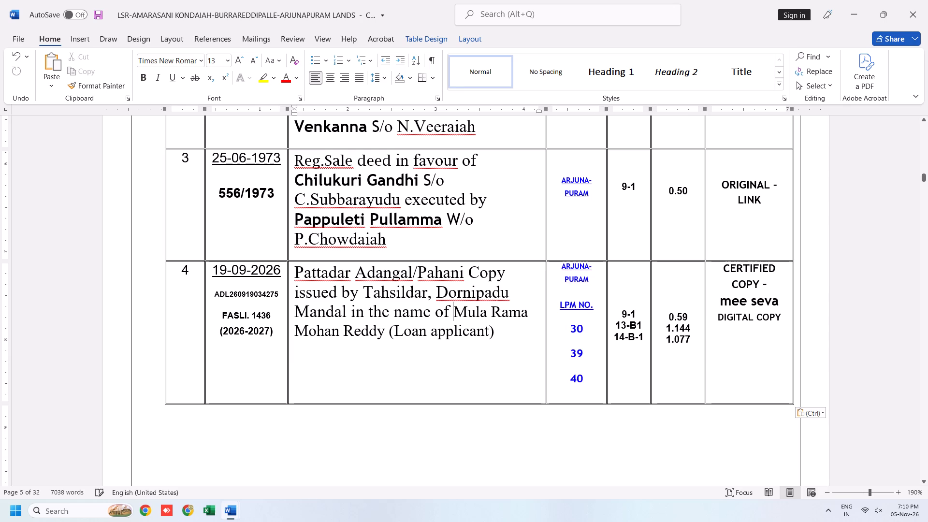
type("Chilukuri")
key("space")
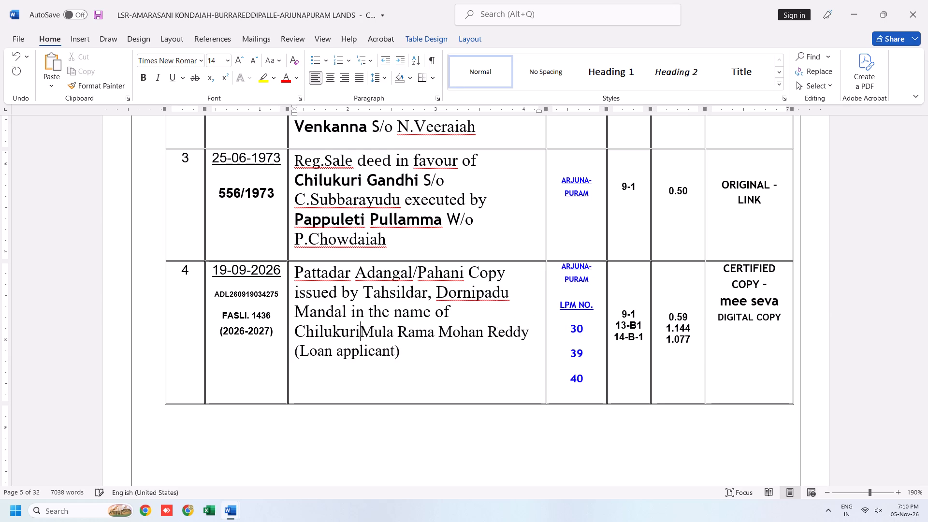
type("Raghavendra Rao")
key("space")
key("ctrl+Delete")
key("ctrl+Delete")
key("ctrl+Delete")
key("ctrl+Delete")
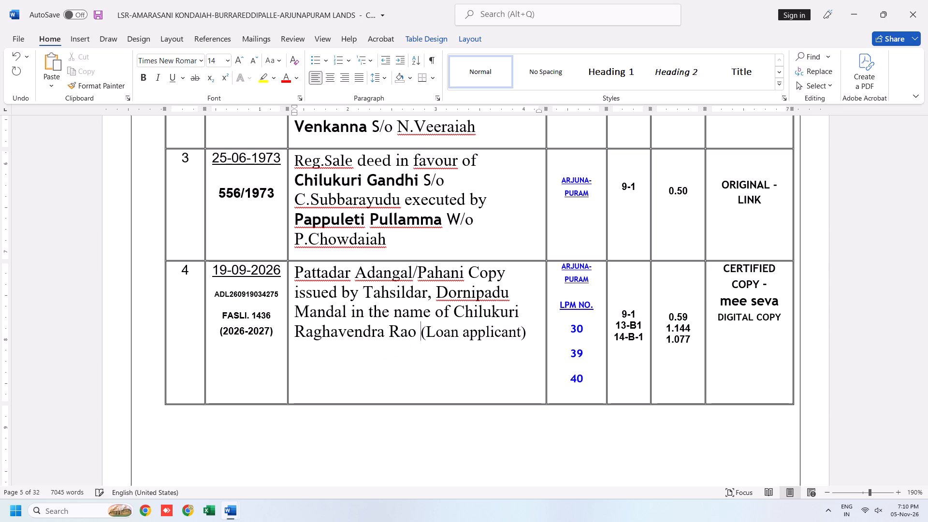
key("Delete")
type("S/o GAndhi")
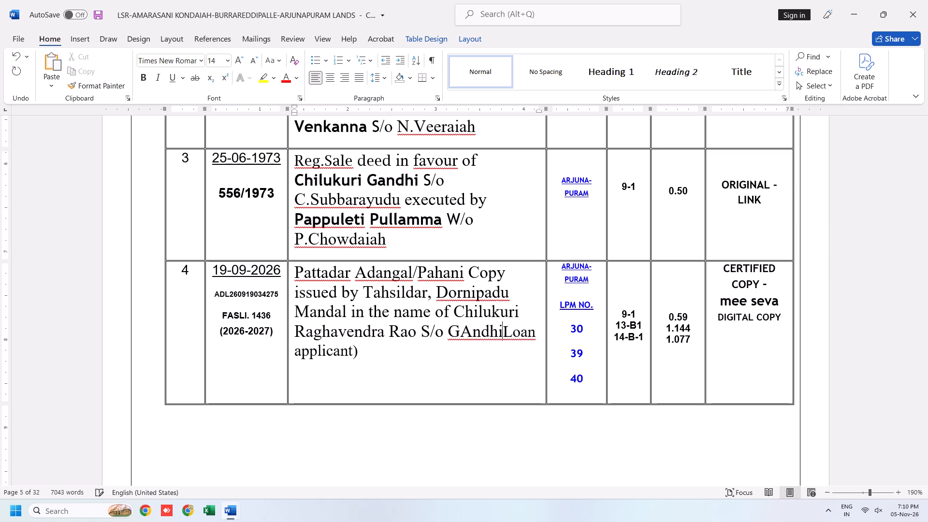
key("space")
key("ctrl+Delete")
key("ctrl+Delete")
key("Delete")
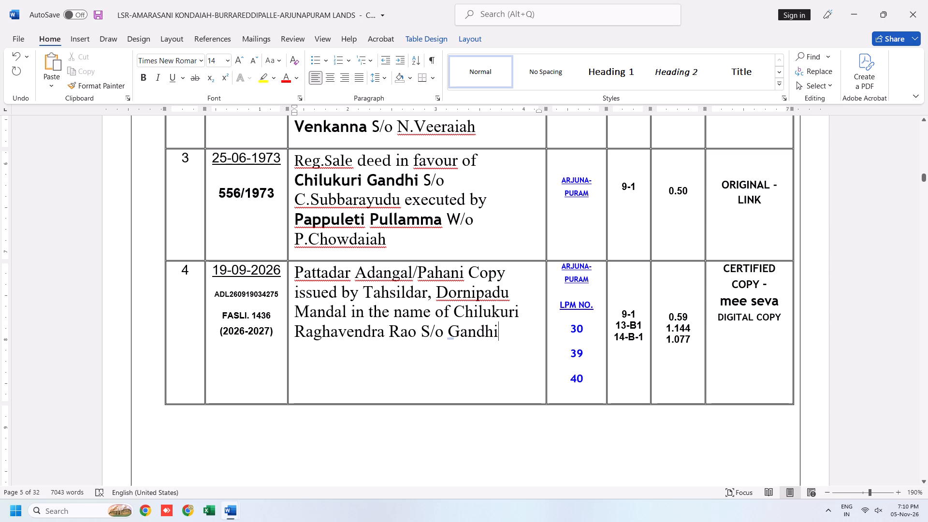
Paste the copied Arjunapuram LPM, survey number and extent cells into both blank rows below row 4.
left_click_drag(570, 351, 590, 384)
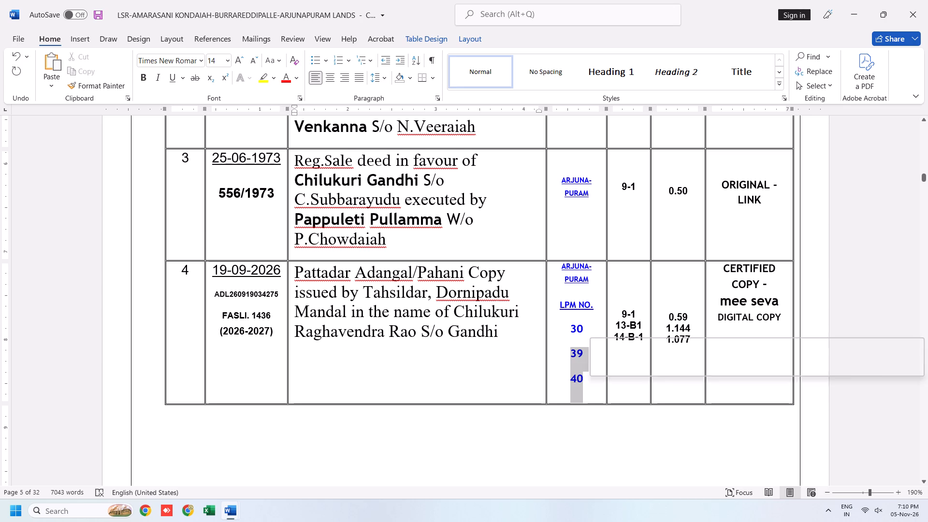
scroll(588, 387, "down", 8)
left_click(569, 411)
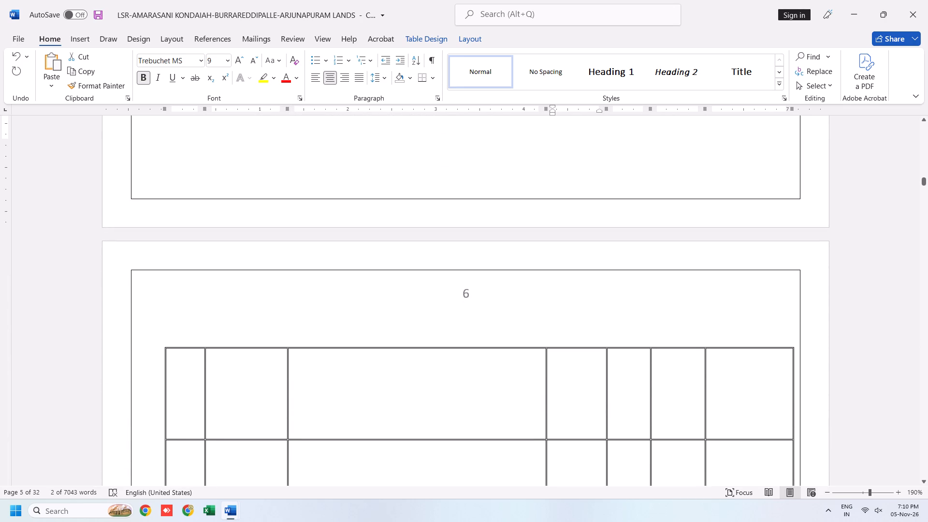
left_click(573, 378)
key("ctrl+v")
scroll(613, 432, "down", 5)
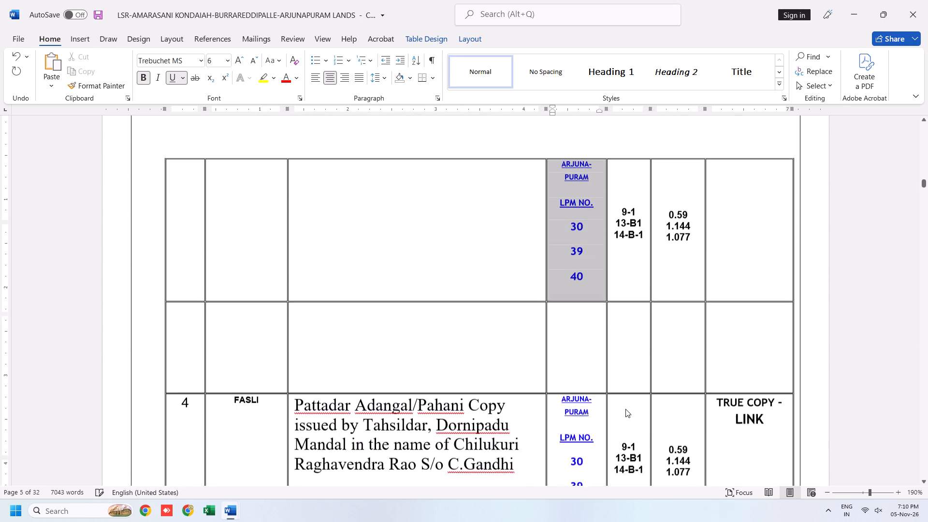
left_click(580, 307)
key("ctrl+v")
Trim row 4 to LPM No. 30, survey number 9-1 and extent 0.59 by deleting the other listed entries.
scroll(601, 327, "up", 8)
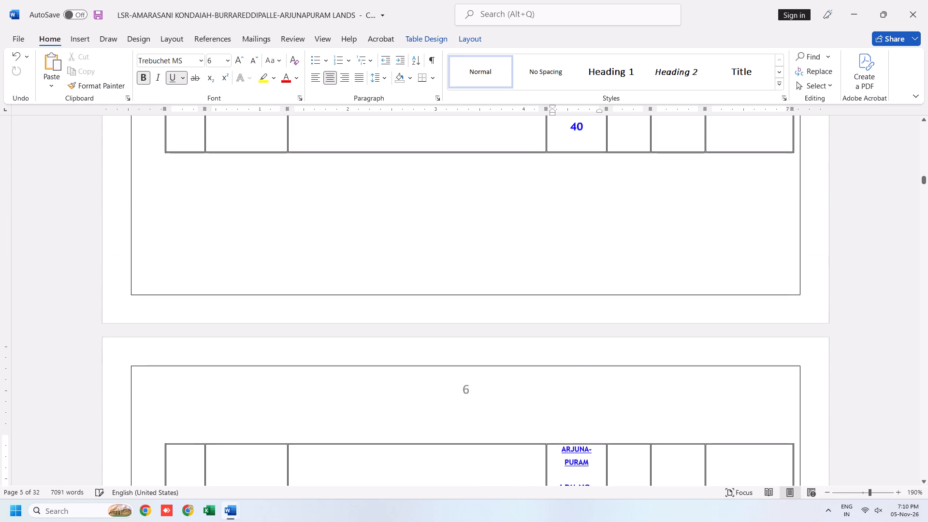
scroll(594, 323, "up", 6)
left_click(567, 259)
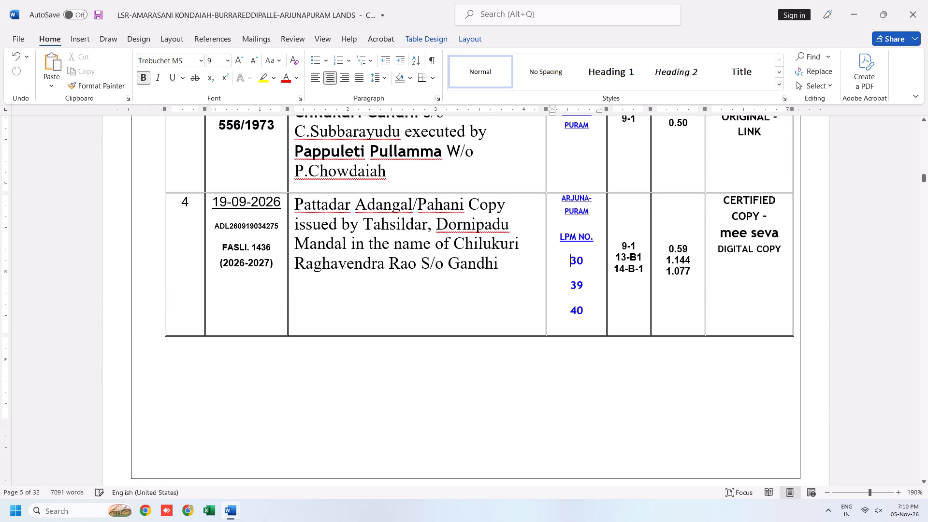
left_click_drag(568, 289, 594, 313)
key("Delete")
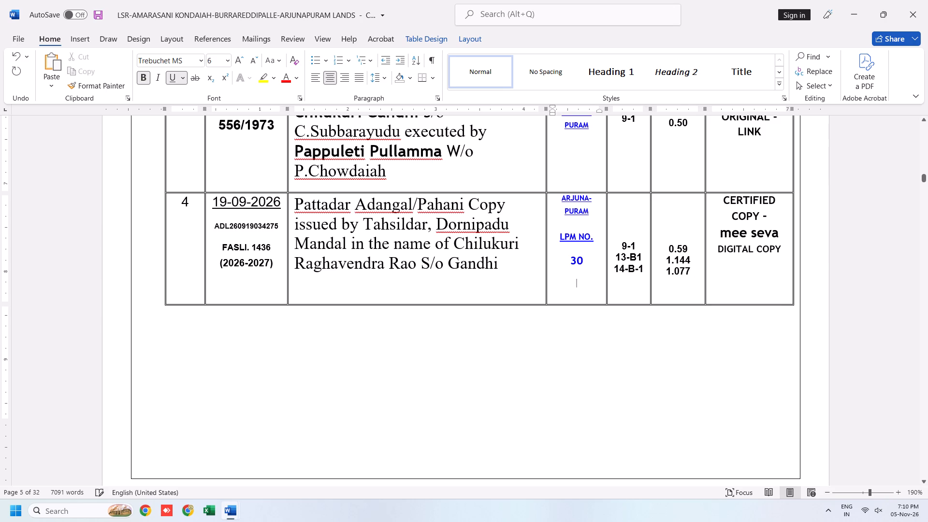
left_click_drag(615, 257, 653, 269)
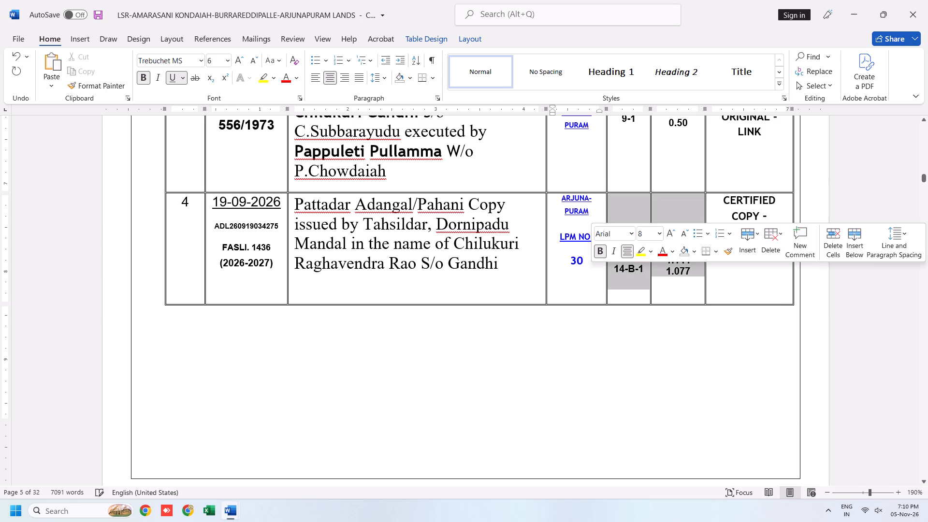
left_click(645, 279)
left_click_drag(617, 257, 644, 269)
key("Delete")
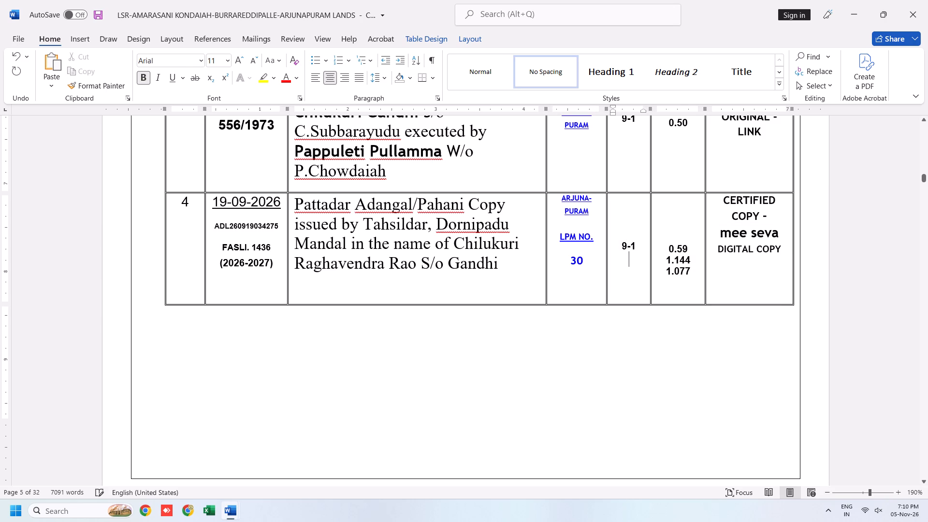
left_click_drag(668, 259, 697, 269)
key("Delete")
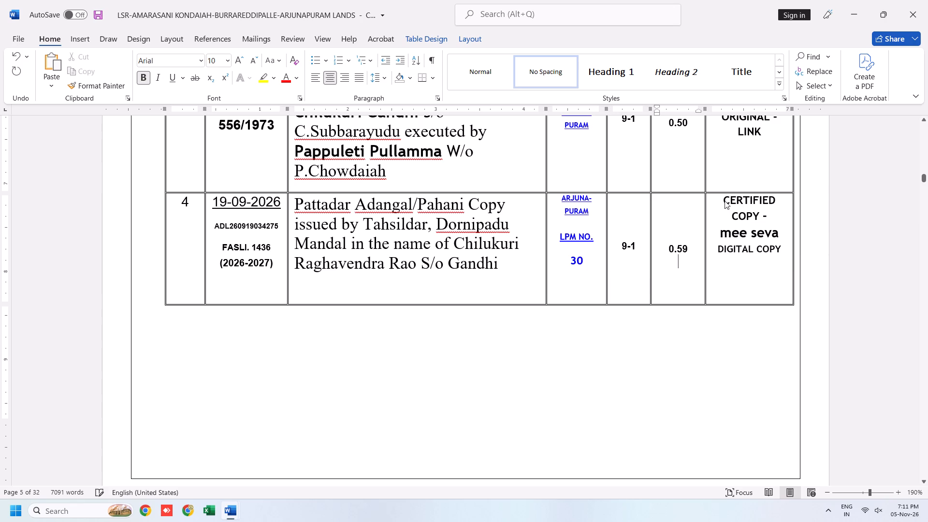
Replace CERTIFIED with PHOTOSTAT in row 4's document-type cell.
left_click(725, 201)
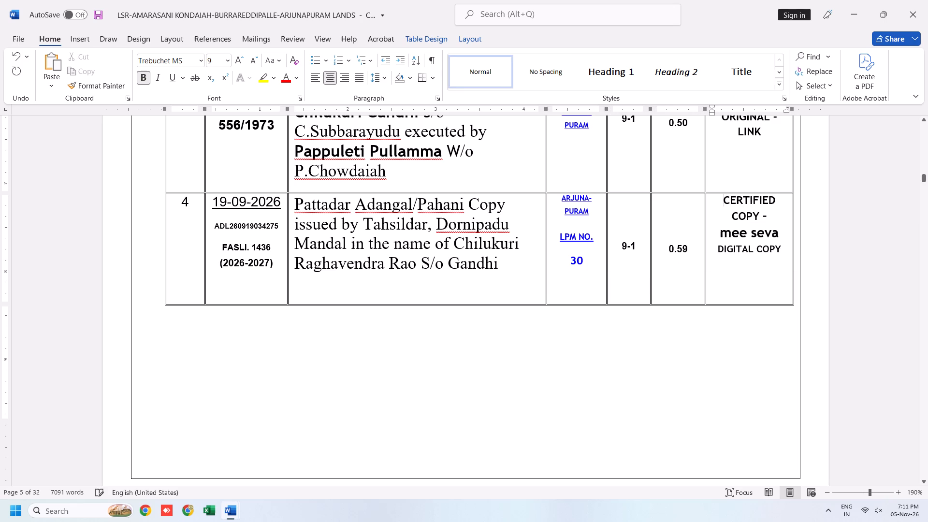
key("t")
key("BackSpace")
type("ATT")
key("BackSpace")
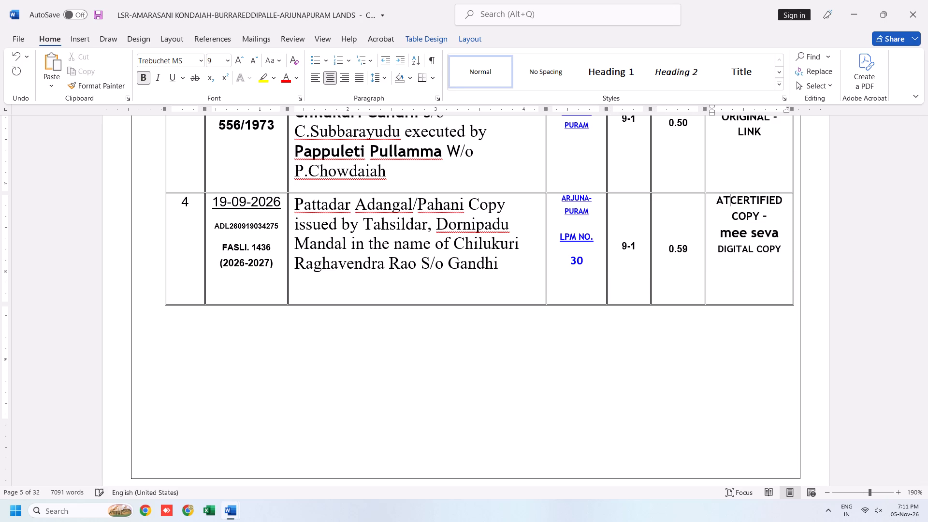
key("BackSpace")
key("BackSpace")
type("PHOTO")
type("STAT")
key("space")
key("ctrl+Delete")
Replace the mee seva DIGITAL COPY wording in row 4 with LINK, so the cell reads PHOTOSTAT COPY - LINK.
left_click(775, 218)
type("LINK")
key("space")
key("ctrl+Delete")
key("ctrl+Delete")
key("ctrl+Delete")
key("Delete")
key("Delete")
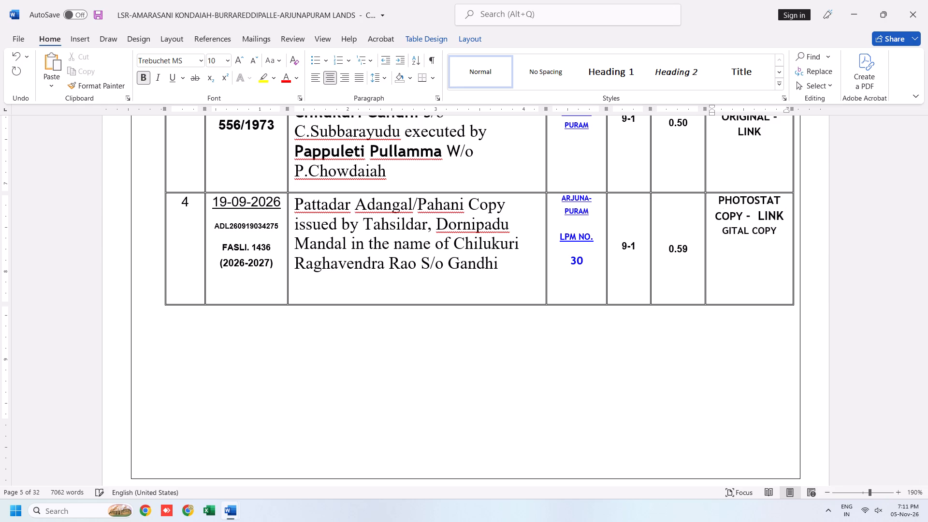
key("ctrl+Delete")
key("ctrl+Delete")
left_click(742, 203)
Add a blank line above PHOTOSTAT COPY - LINK in row 4's document-type cell.
key("Home")
key("Return")
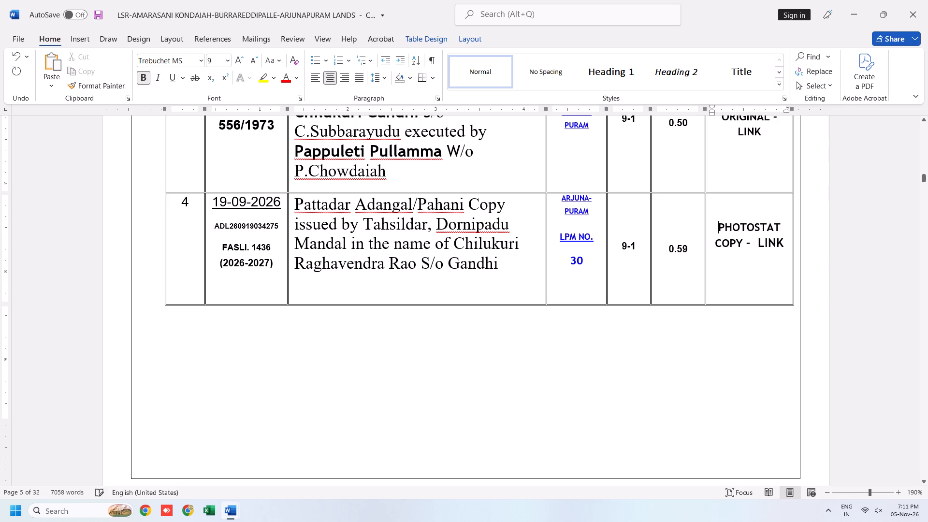
left_click_drag(417, 250, 412, 250)
scroll(447, 292, "down", 2)
scroll(445, 285, "up", 2)
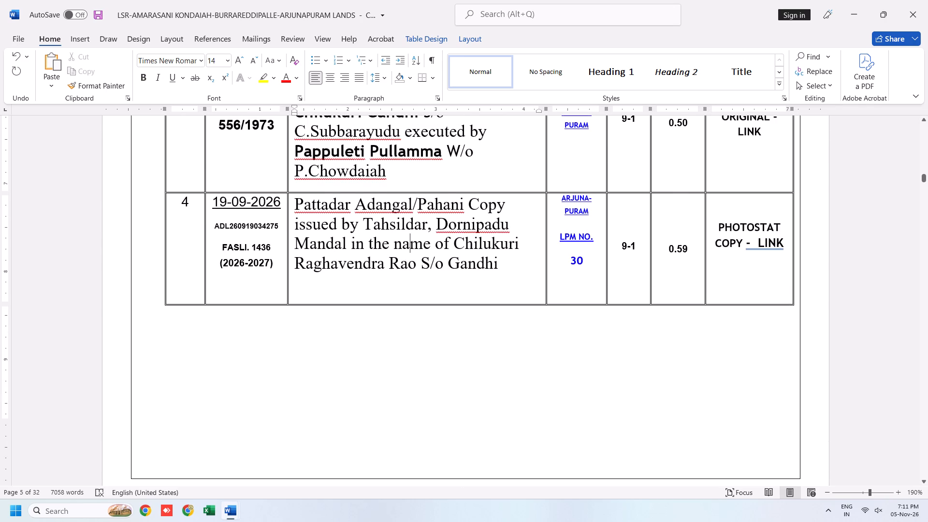
Copy row 4's date/reference and Pattadar Adangal description cells into the blank row directly below it.
left_click_drag(232, 210, 538, 246)
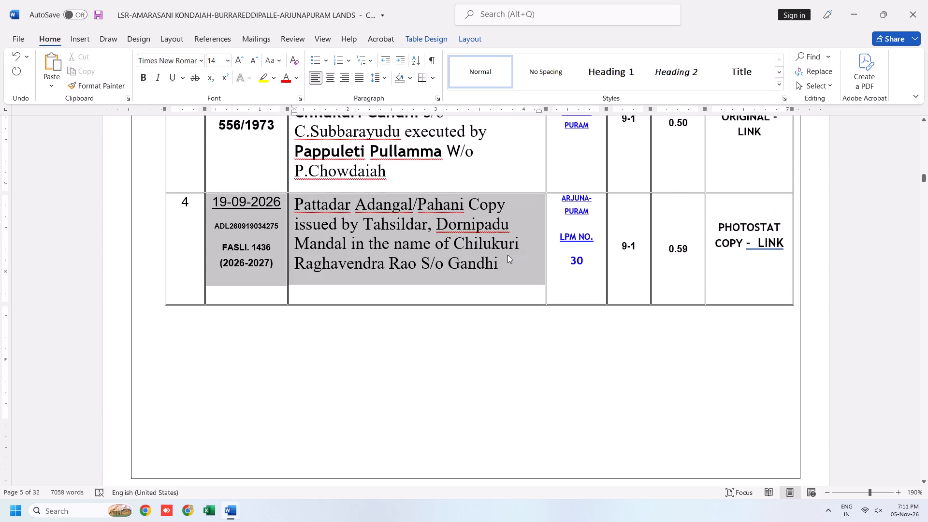
key("ctrl+c")
scroll(320, 303, "down", 8)
left_click(249, 313)
key("ctrl+v")
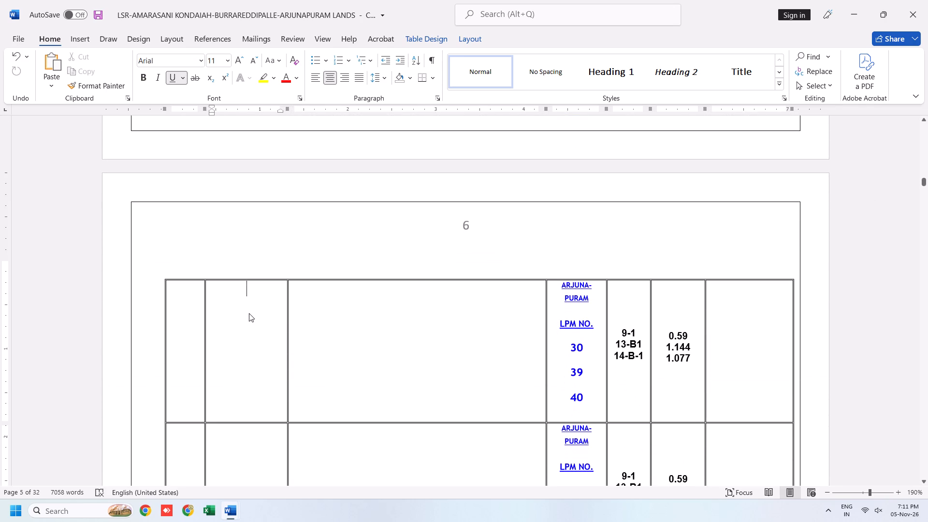
Number the row below row 4 as 5.
scroll(227, 315, "up", 9)
scroll(195, 316, "down", 6)
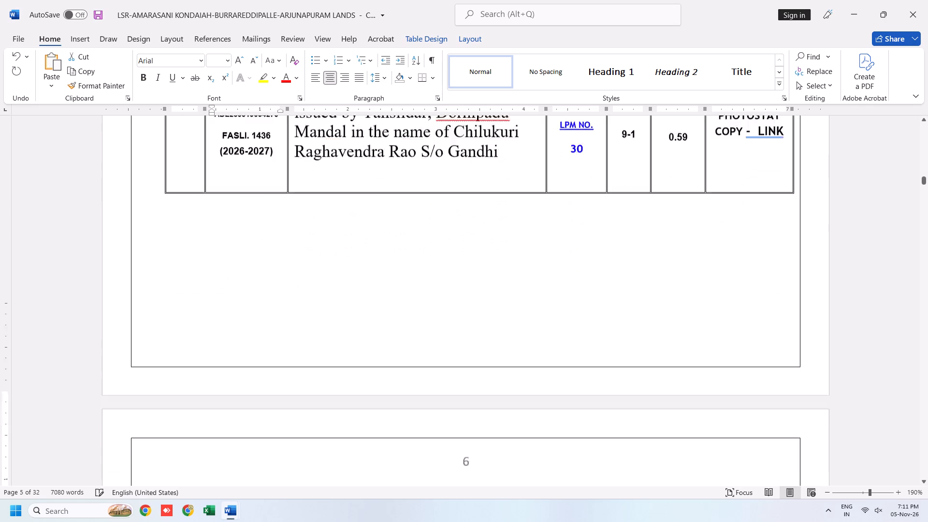
scroll(189, 323, "down", 4)
left_click(188, 265)
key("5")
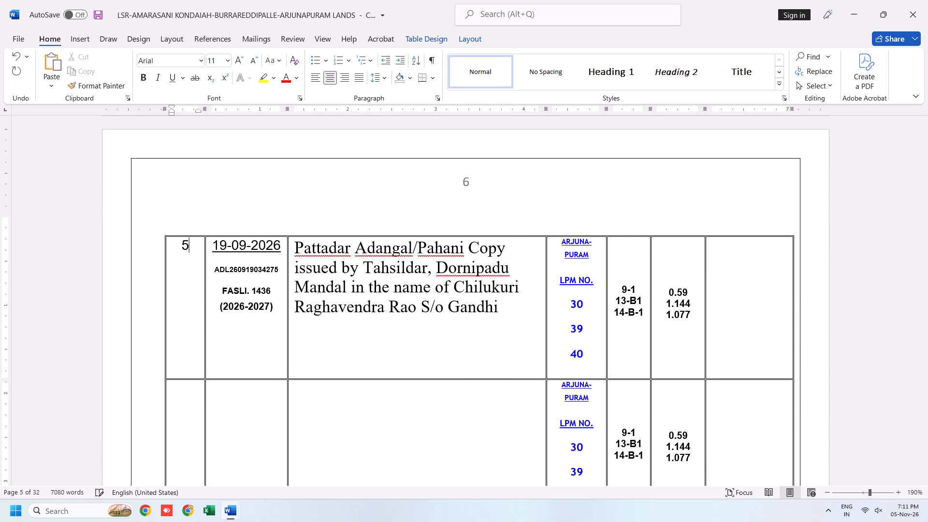
left_click(246, 257)
scroll(256, 305, "up", 8)
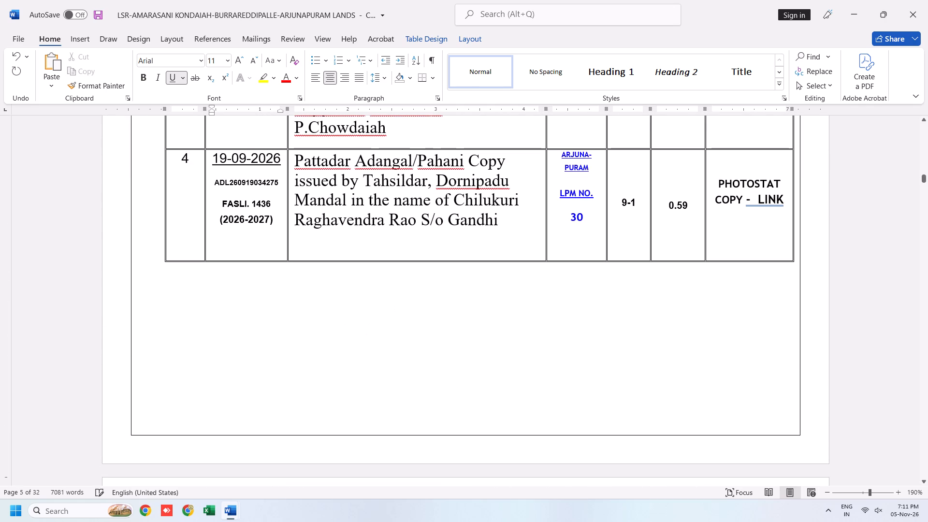
scroll(398, 304, "down", 7)
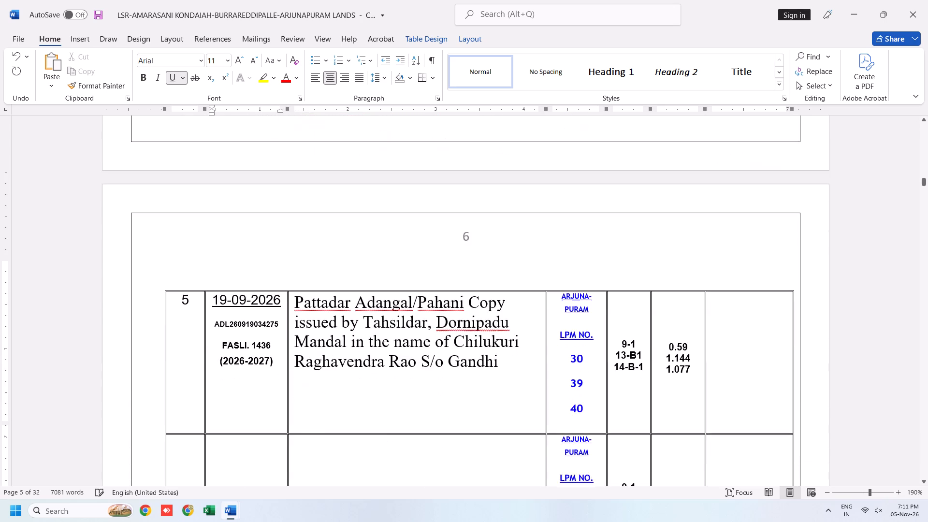
left_click(568, 340)
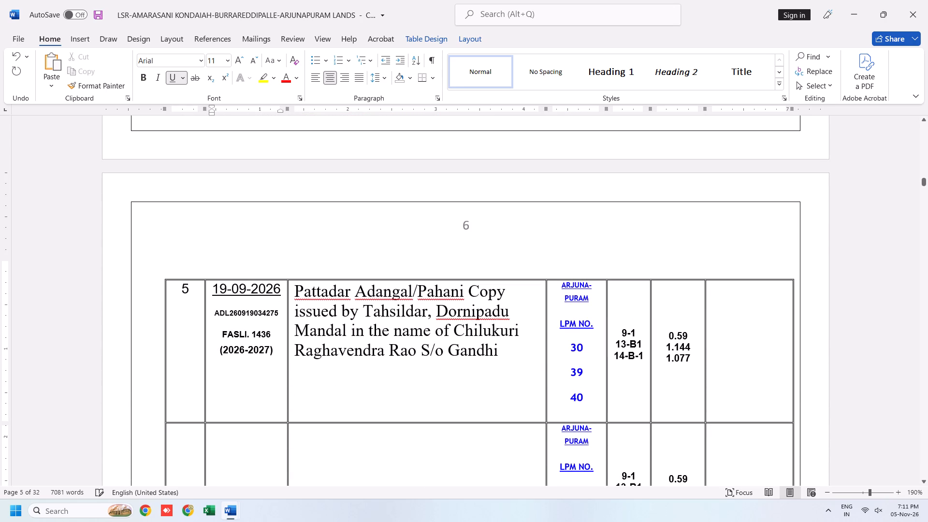
left_click_drag(569, 344, 585, 347)
key("Delete")
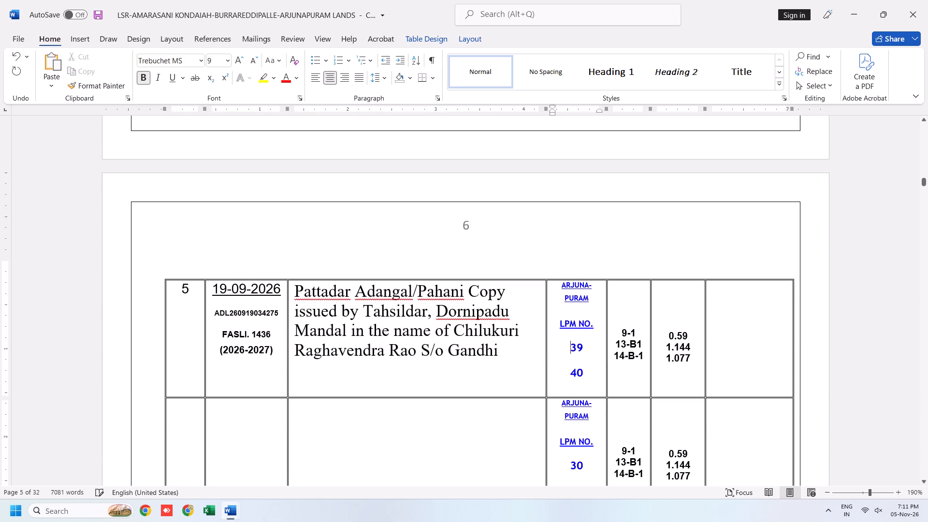
left_click(623, 330)
left_click_drag(619, 329, 640, 332)
key("Delete")
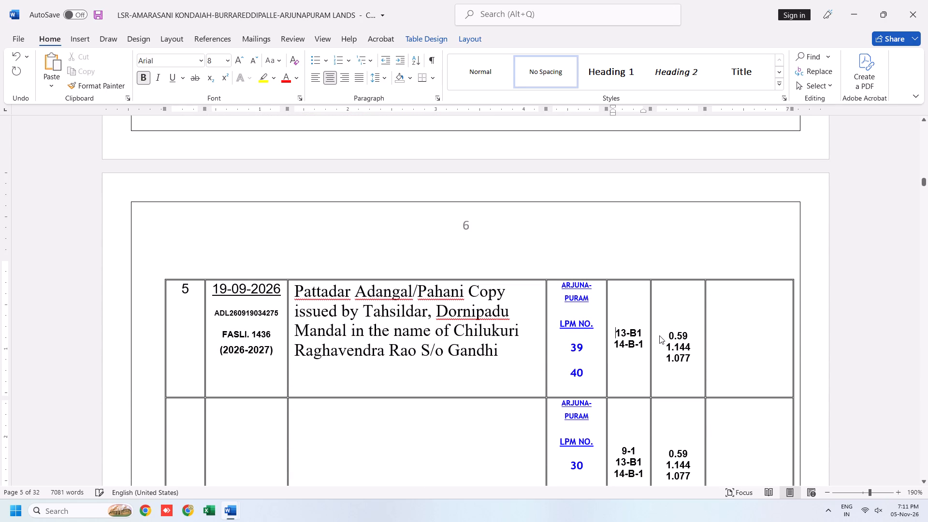
left_click_drag(666, 337, 678, 335)
left_click_drag(678, 335, 684, 333)
key("Delete")
Delete survey number 14-B-1 and extent 1.077 from row 5, leaving 13-B1 and 1.144.
left_click(615, 344)
left_click_drag(615, 344, 645, 346)
key("Delete")
left_click_drag(662, 349, 676, 348)
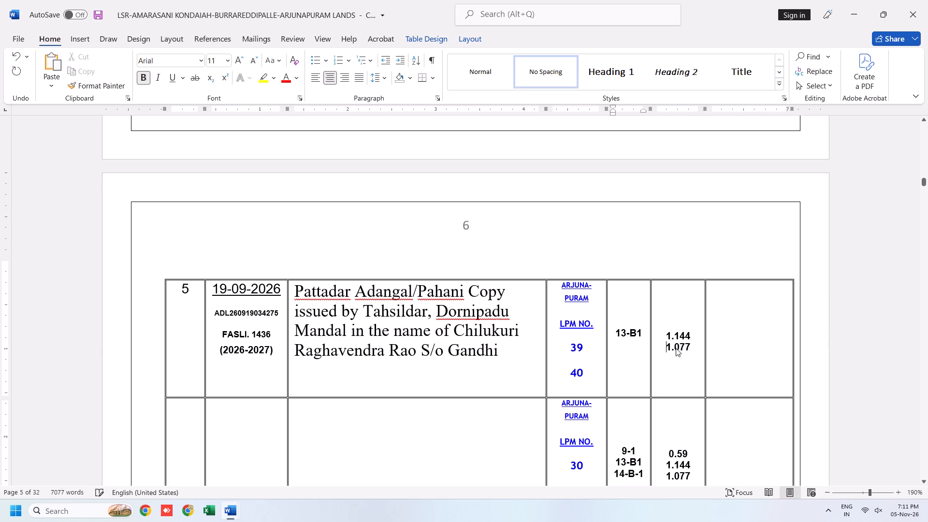
left_click_drag(676, 348, 691, 349)
key("Delete")
Copy the PHOTOSTAT COPY - LINK text from row 4 into row 5's document-type cell.
scroll(661, 314, "up", 8)
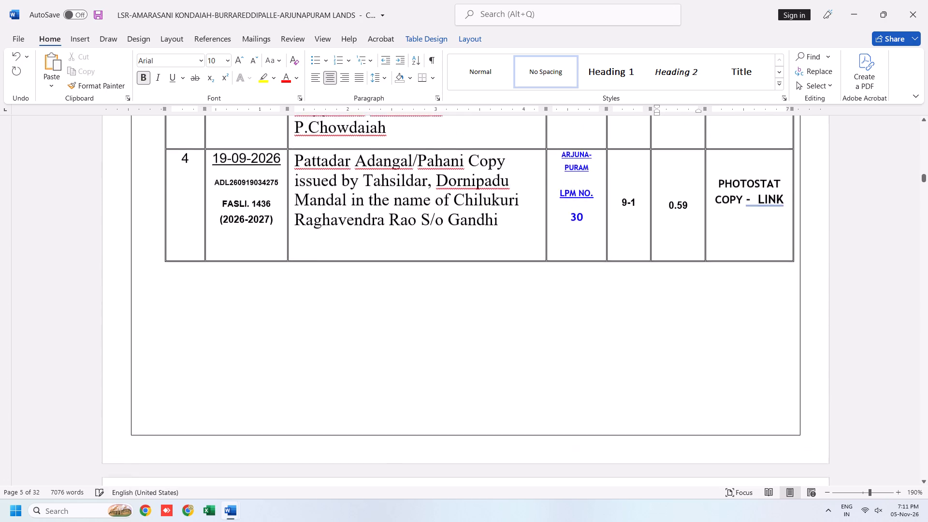
left_click_drag(719, 222, 767, 260)
key("ctrl+c")
scroll(792, 338, "down", 6)
left_click(755, 382)
left_click(747, 386)
key("ctrl+v")
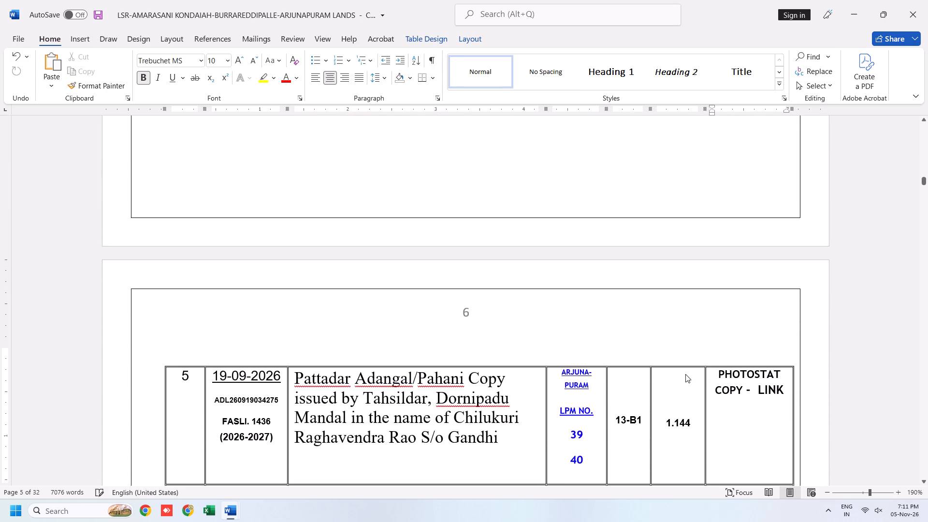
scroll(429, 438, "down", 1)
left_click(329, 386)
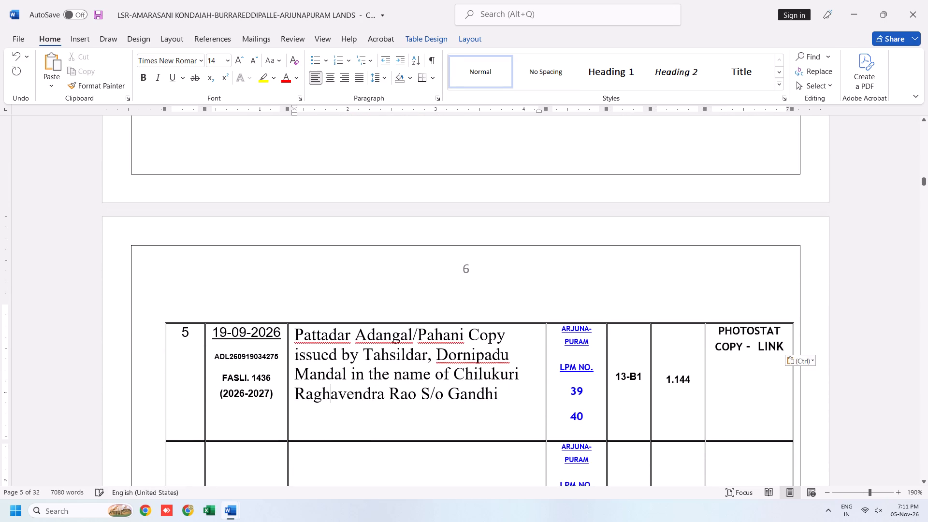
left_click(233, 358)
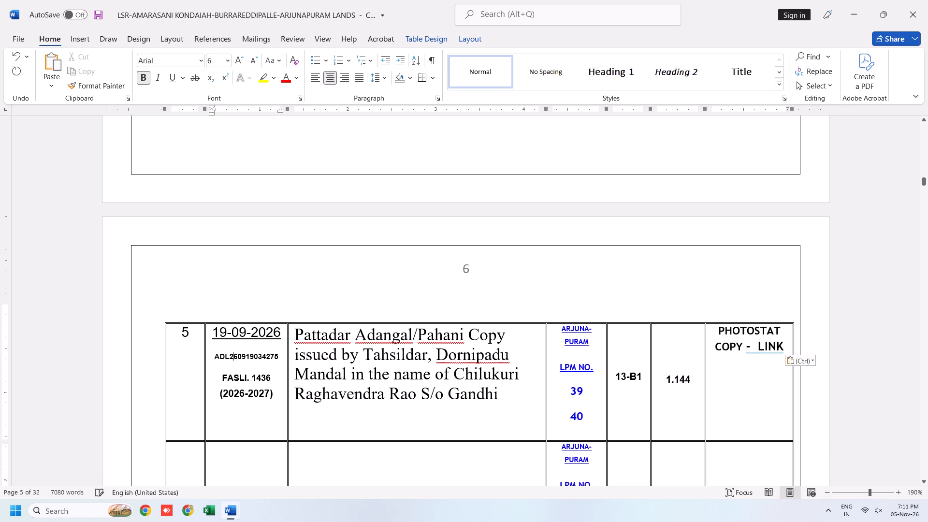
left_click(222, 349)
left_click(225, 356)
left_click(231, 353)
key("ctrl+Delete")
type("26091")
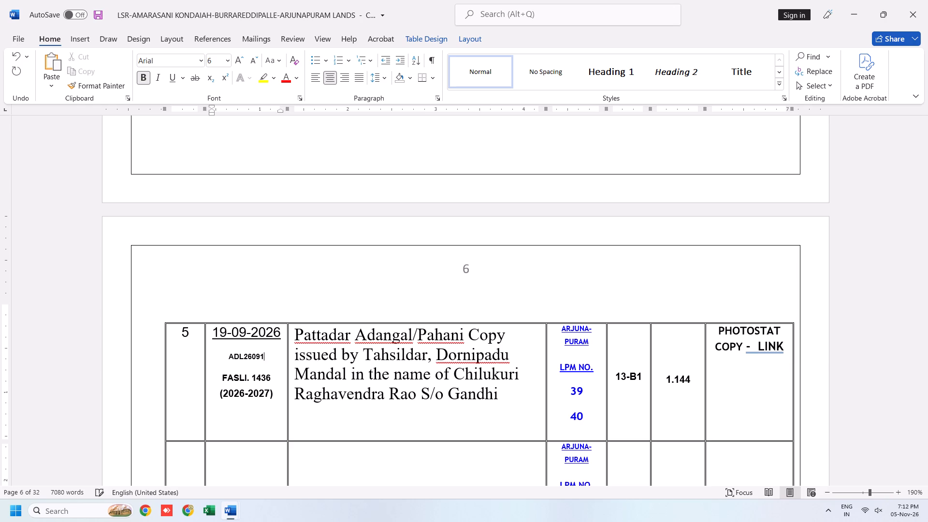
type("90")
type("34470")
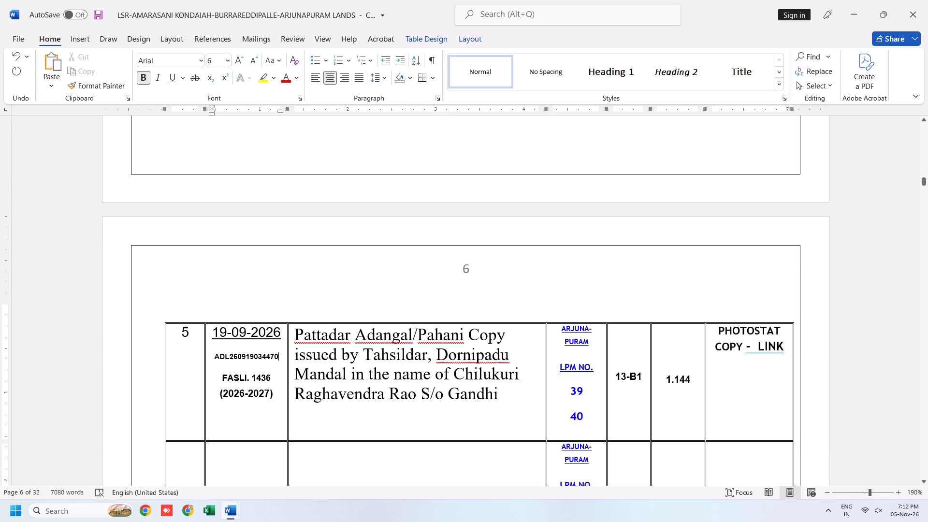
Delete LPM No. 40 from row 5, leaving only 39.
scroll(525, 468, "down", 2)
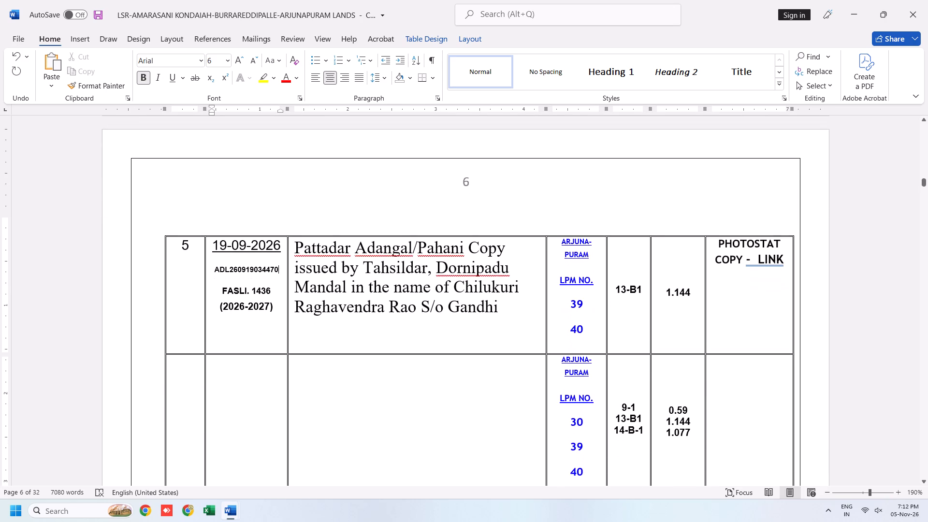
left_click(569, 326)
scroll(593, 327, "up", 10)
scroll(587, 328, "down", 3)
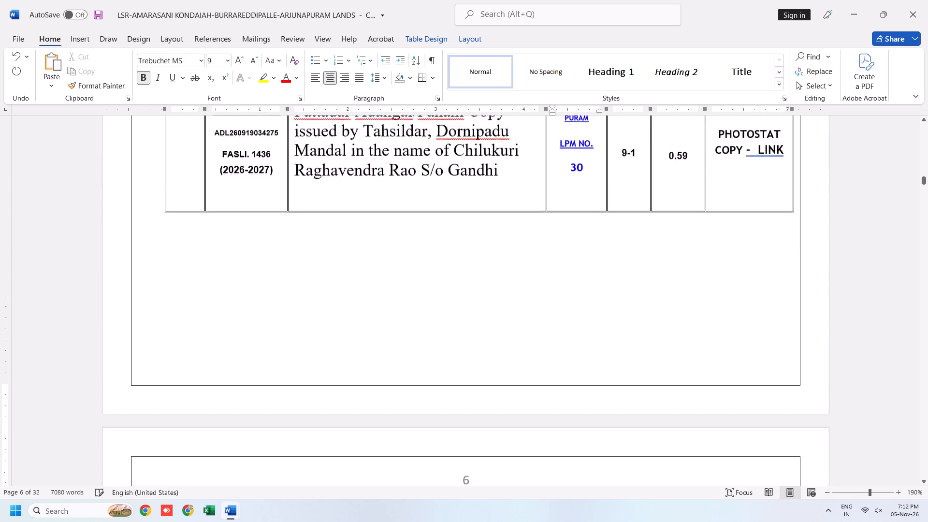
scroll(586, 356, "down", 8)
key("Delete")
key("Delete")
key("Delete")
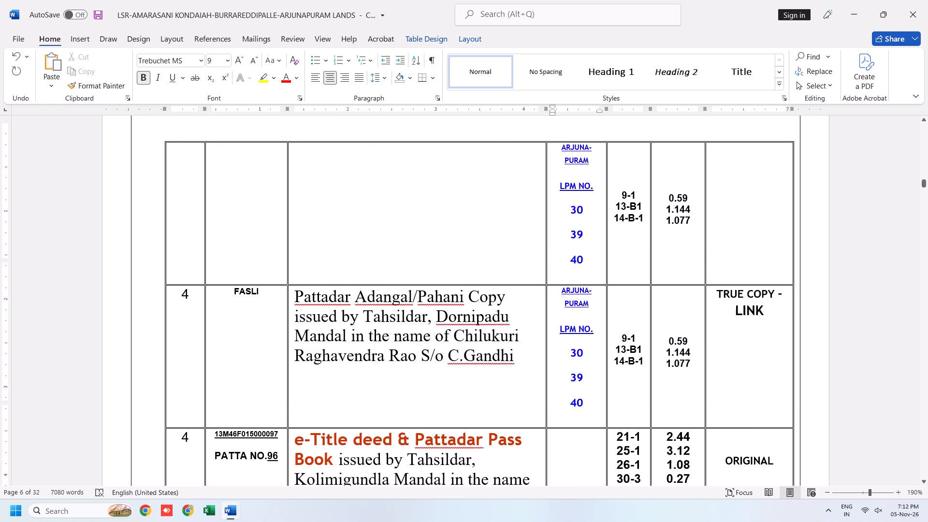
Copy row 5's date/reference and Pattadar Adangal description cells into the blank row directly below it.
scroll(593, 245, "down", 3)
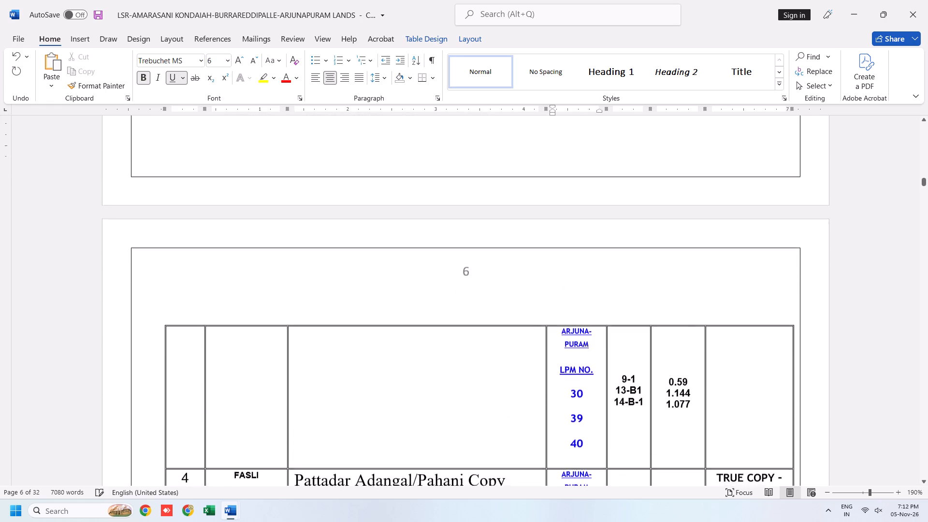
scroll(605, 283, "down", 1)
scroll(545, 300, "up", 7)
left_click_drag(222, 184, 385, 230)
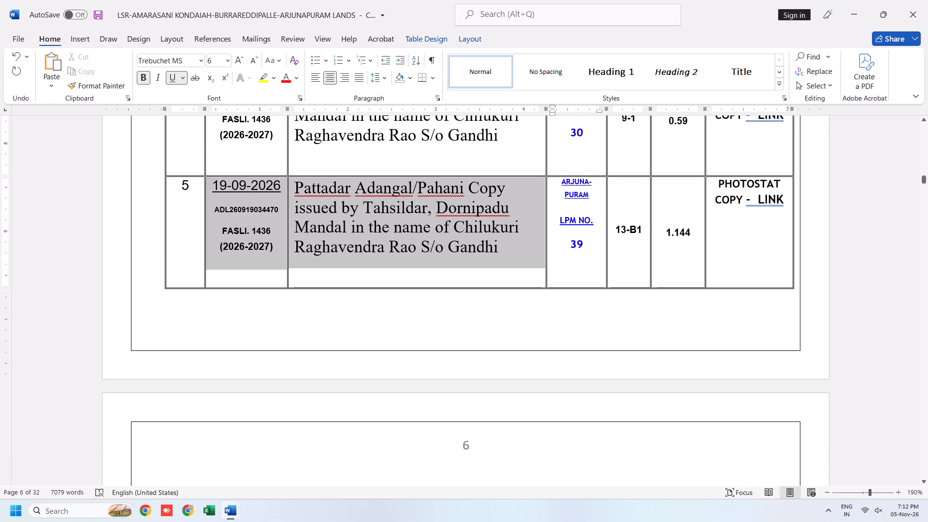
left_click_drag(385, 230, 390, 232)
key("ctrl+c")
scroll(335, 275, "down", 6)
left_click(241, 267)
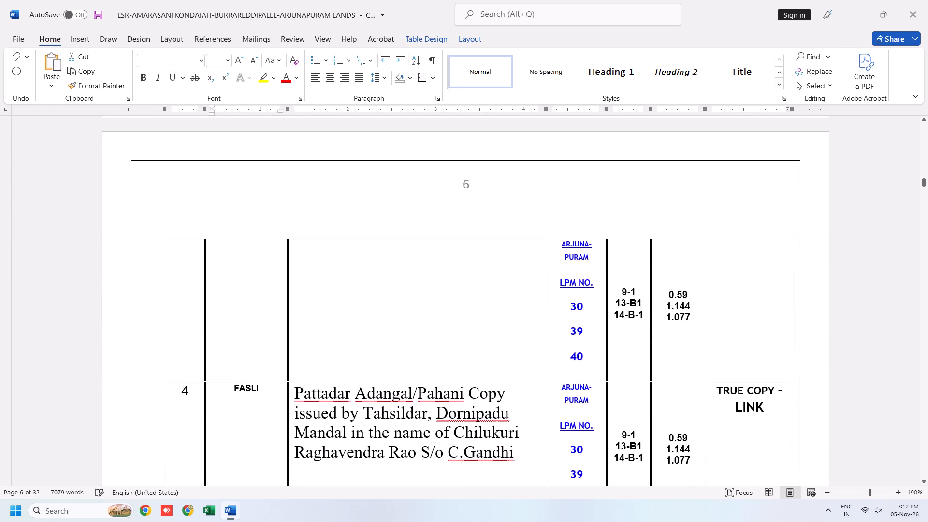
key("ctrl+v")
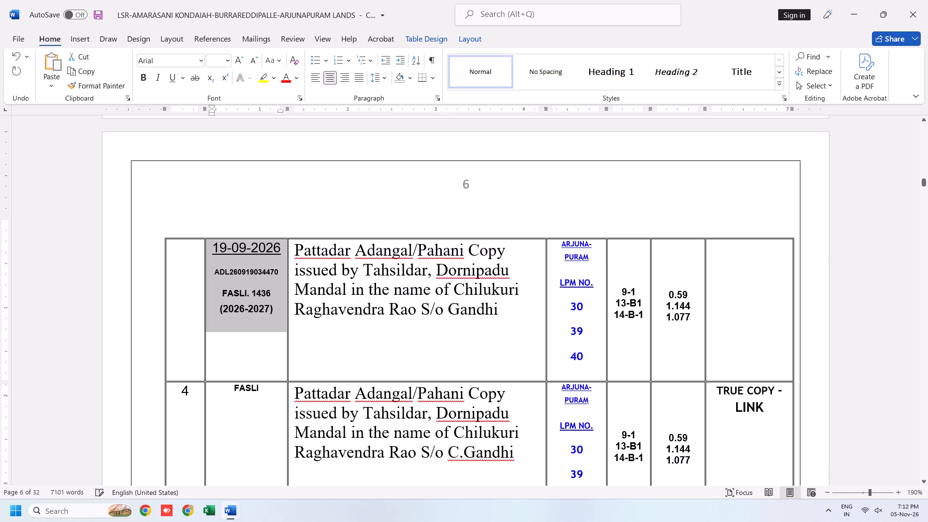
Number the row below row 5 as 6.
scroll(358, 345, "down", 3)
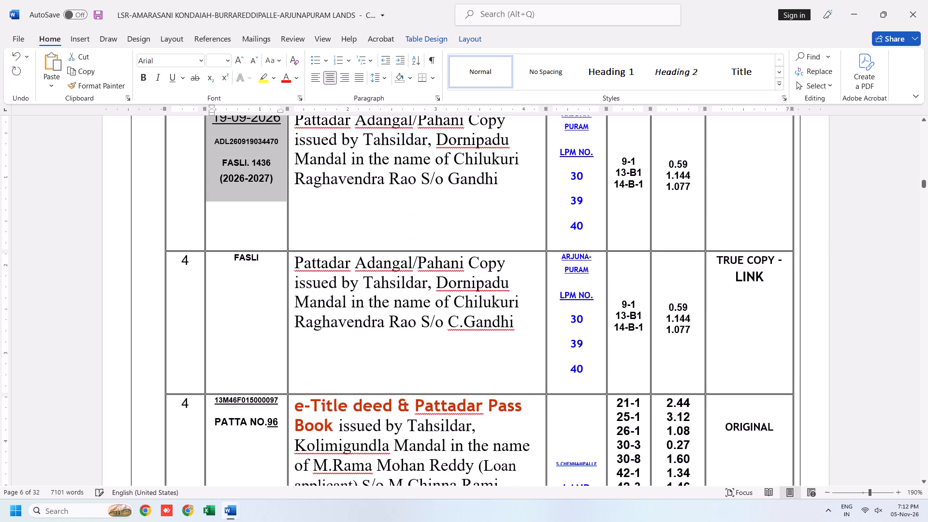
left_click(360, 335)
scroll(360, 335, "up", 3)
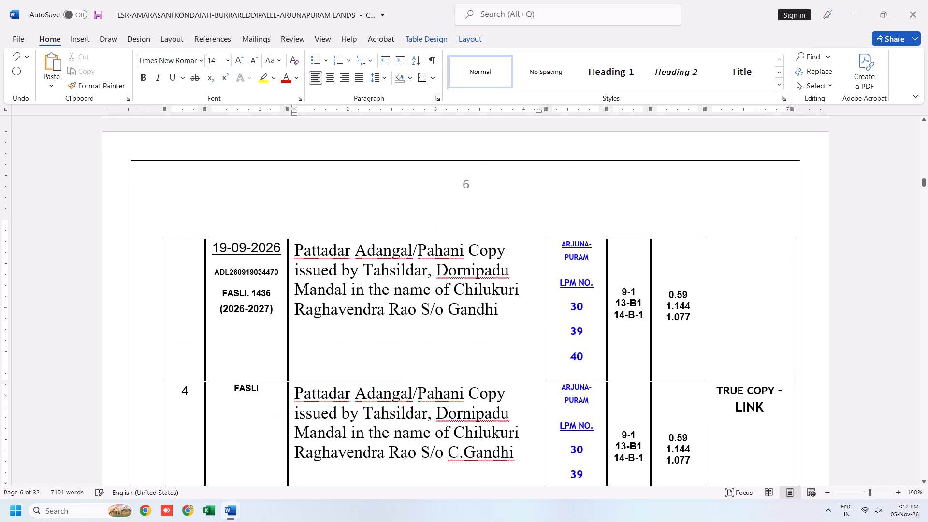
scroll(294, 337, "up", 8)
scroll(252, 349, "down", 7)
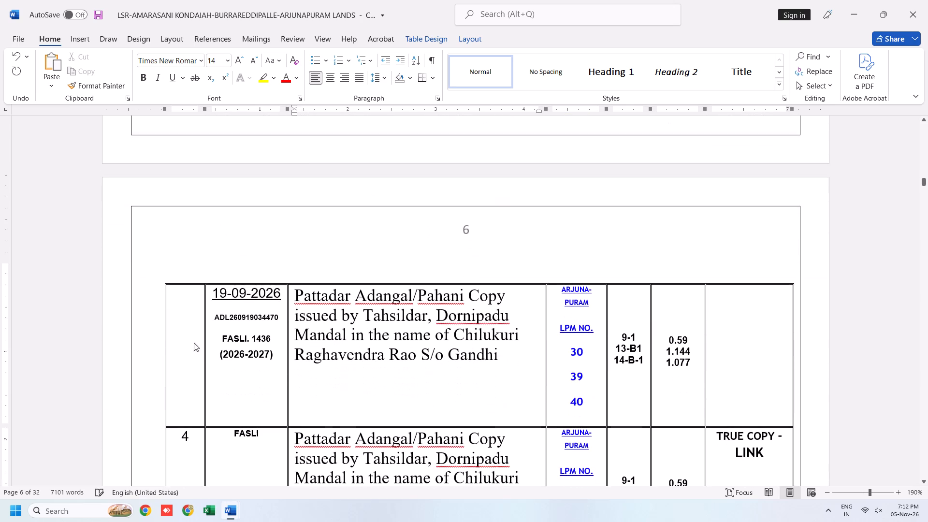
left_click(187, 304)
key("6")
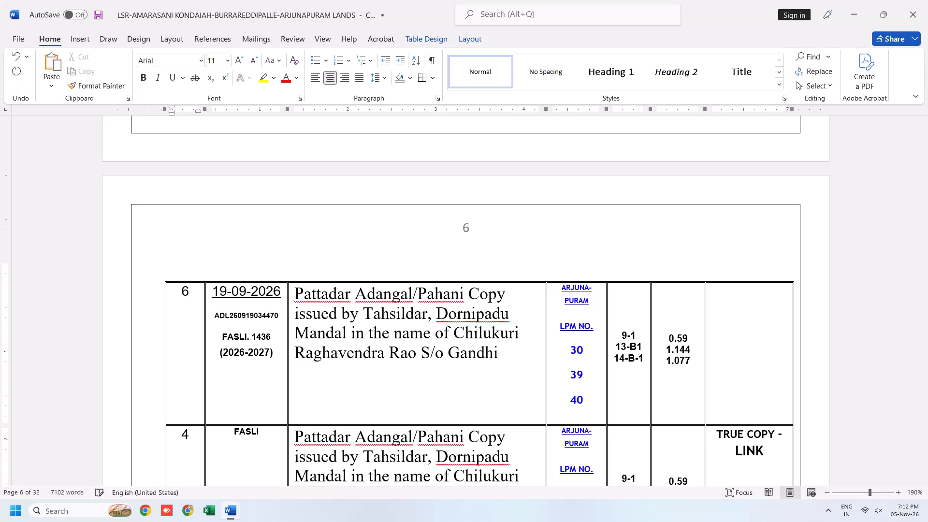
Replace the digits after ADL in row 6's Adangal reference number, starting with 260.
left_click(248, 331)
left_click(231, 312)
key("ctrl+Delete")
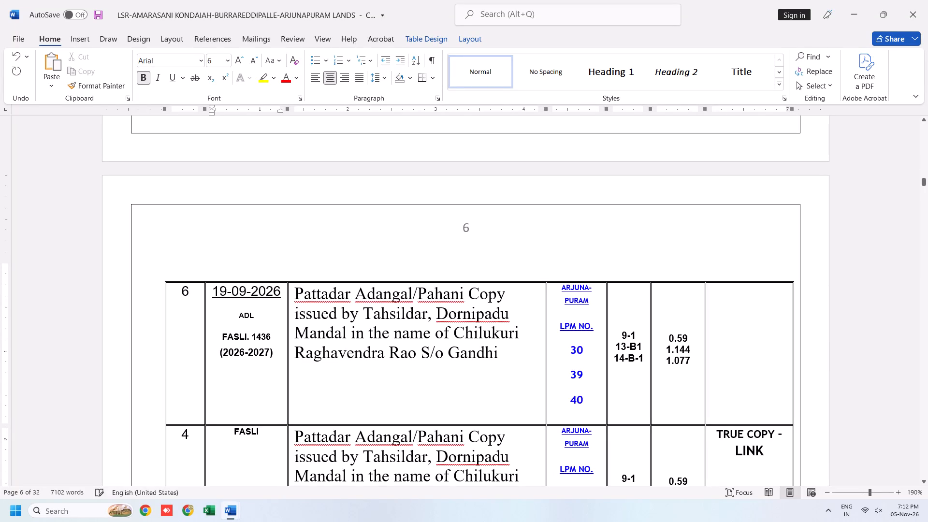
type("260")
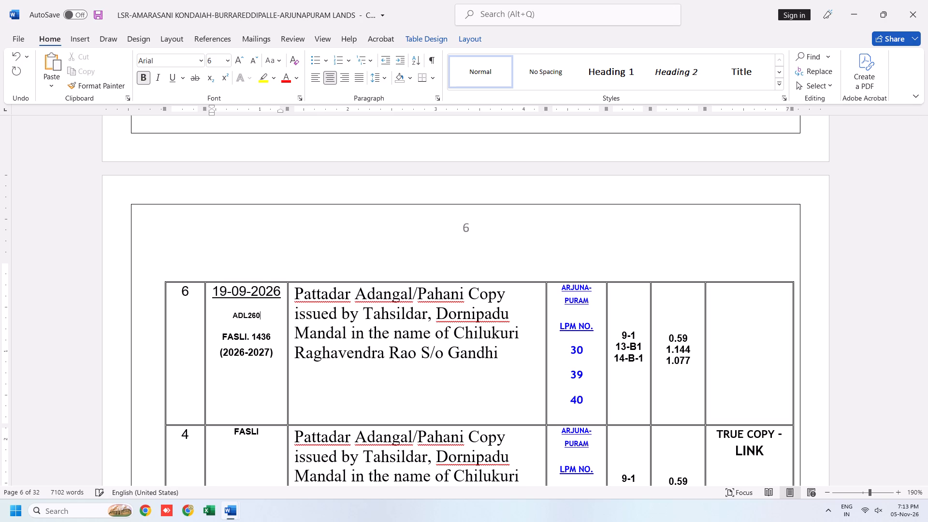
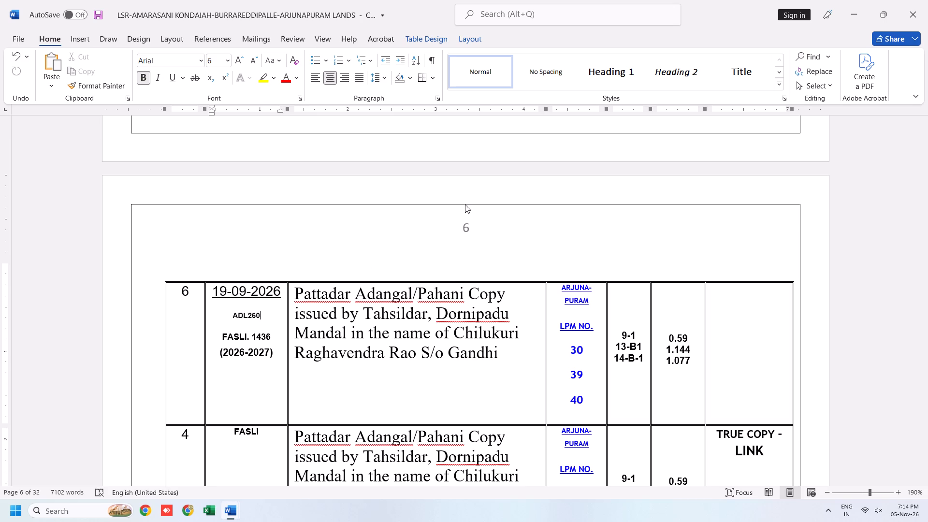
Delete LPM Nos. 30 and 39 from row 6, keeping only 40.
left_click(398, 347)
scroll(399, 333, "up", 9)
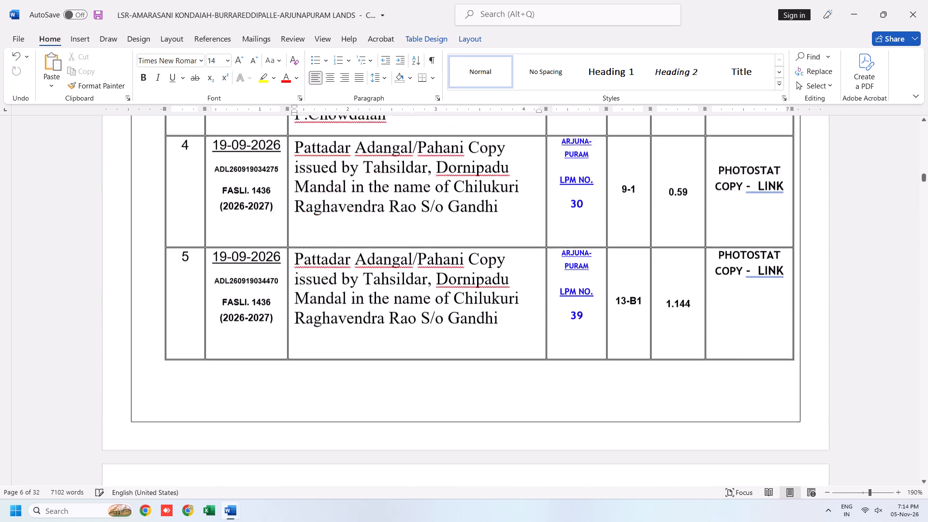
scroll(404, 308, "down", 11)
left_click(372, 295)
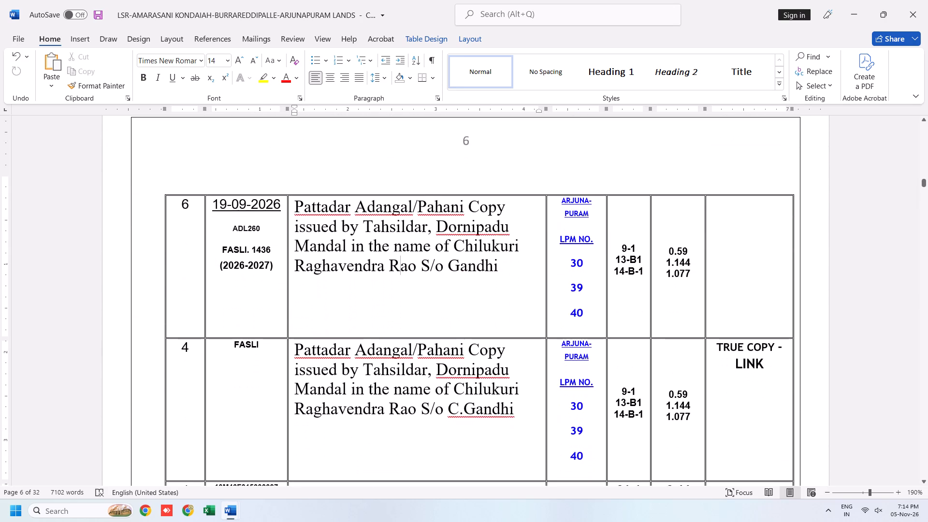
left_click(353, 282)
left_click(383, 287)
scroll(391, 286, "up", 11)
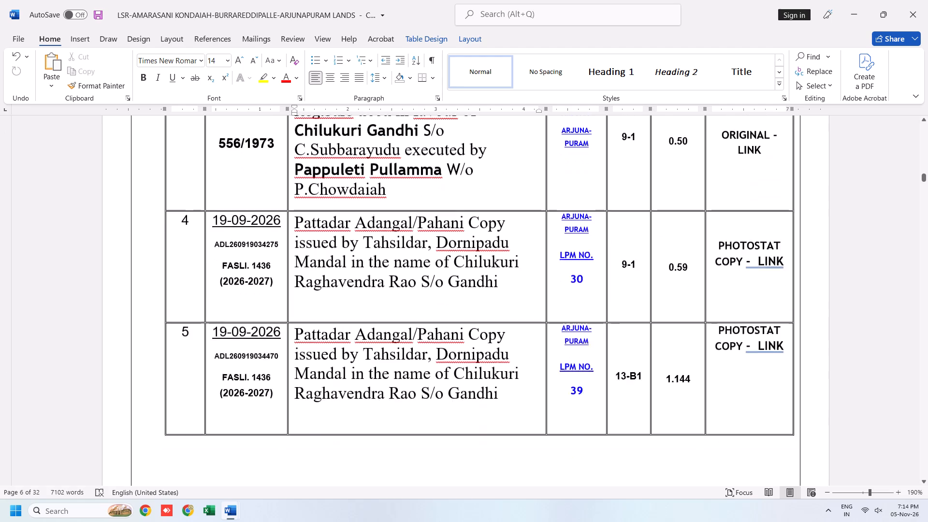
scroll(482, 288, "down", 9)
left_click_drag(564, 341, 591, 372)
left_click(574, 379)
left_click_drag(568, 350, 591, 369)
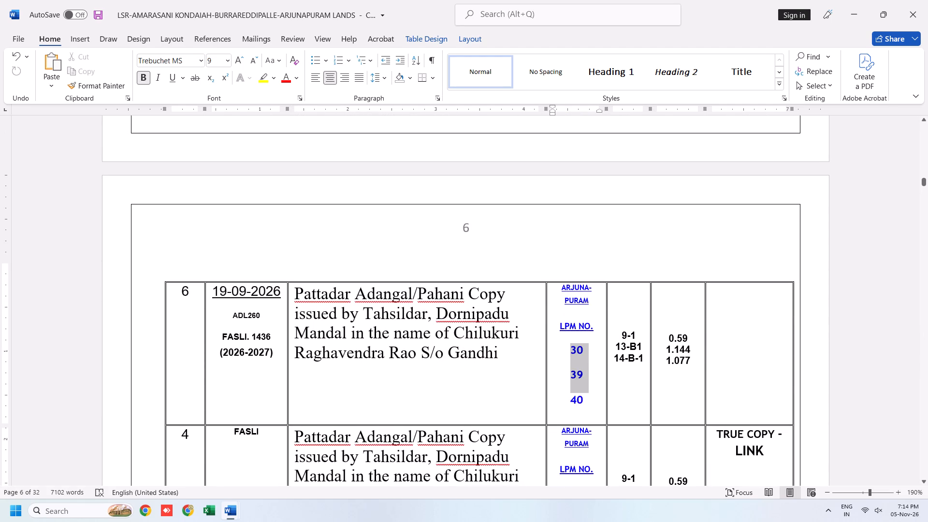
left_click_drag(591, 369, 592, 370)
key("Delete")
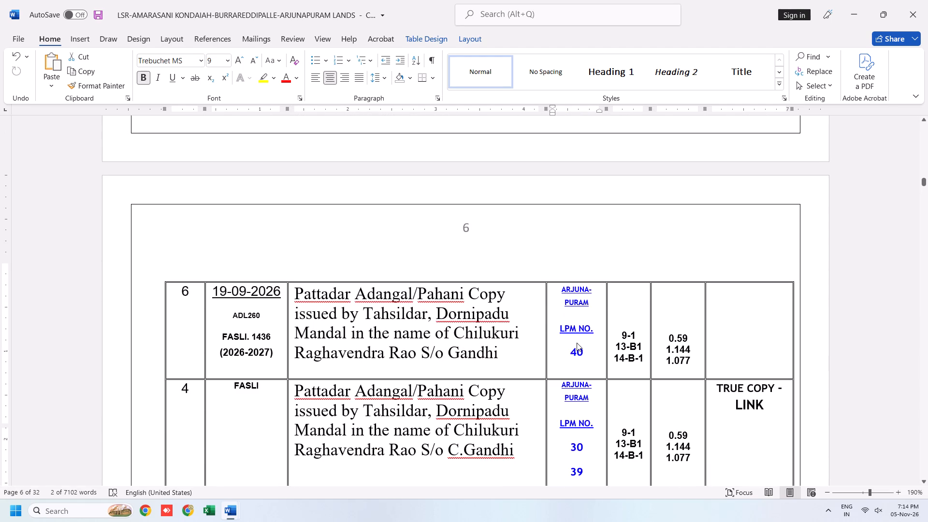
left_click(265, 312)
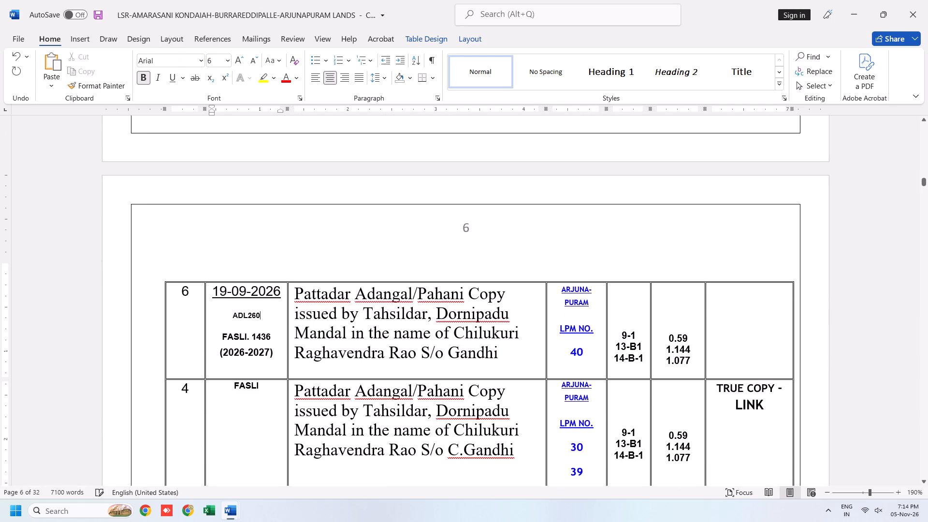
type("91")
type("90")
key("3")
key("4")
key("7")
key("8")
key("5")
Delete 9-1, 13-B1 and the blank lines above 14-B-1 from row 6's survey number cell.
left_click(356, 344)
left_click(625, 312)
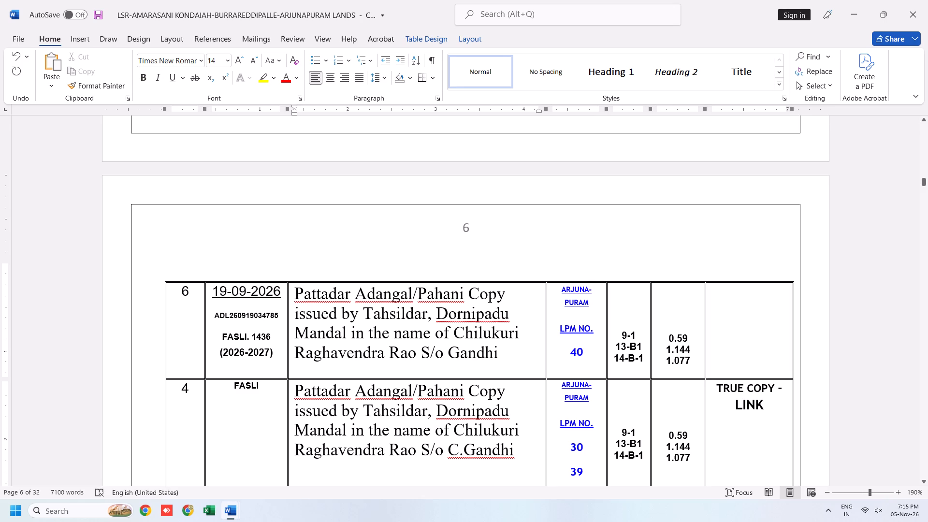
key("Delete")
key("Delete")
key("Delete")
key("Delete")
key("Delete")
key("Delete")
key("Delete")
key("Delete")
key("Delete")
key("Delete")
key("Delete")
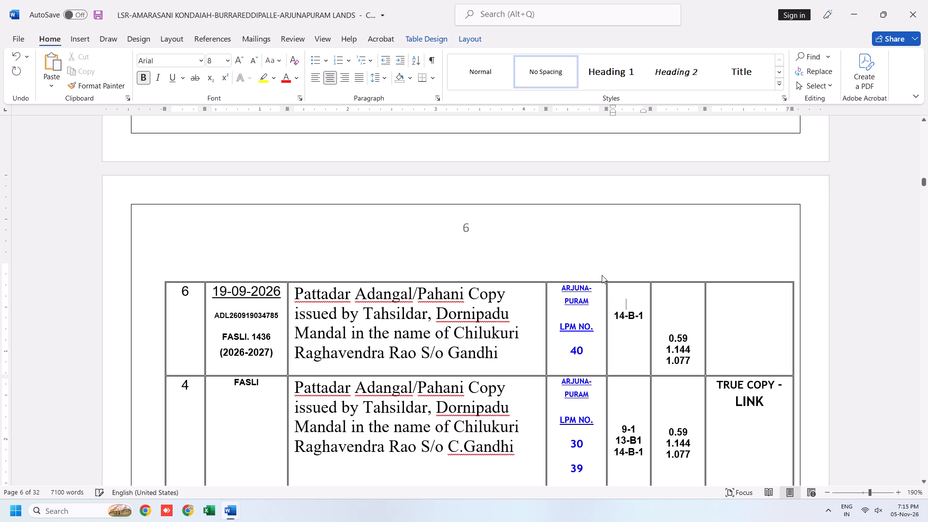
key("Delete")
Delete 0.59, 1.144 and the blank lines above 1.077 from row 6's extent cell.
left_click(688, 310)
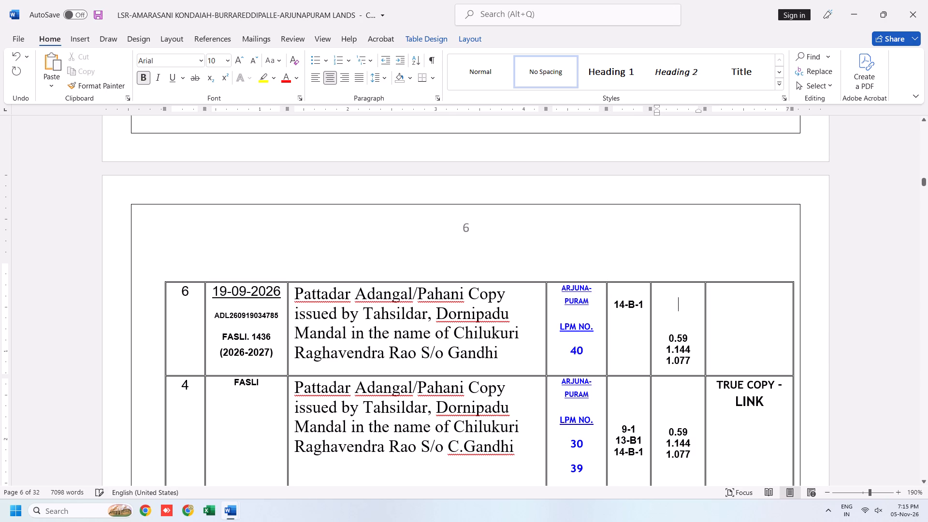
key("Delete")
key("Delete")
key("Delete")
key("Delete")
key("Delete")
key("Delete")
key("Delete")
key("Delete")
key("Delete")
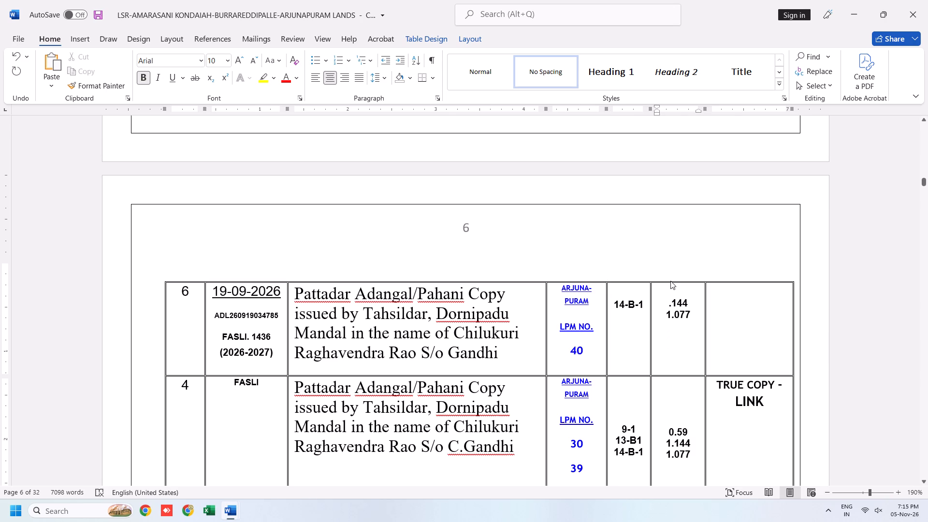
key("Delete")
key("Delete")
key("Delete")
key("Delete")
key("Delete")
Copy row 5's PHOTOSTAT COPY - LINK text into row 6's empty last cell.
left_click(781, 299)
scroll(776, 306, "up", 3)
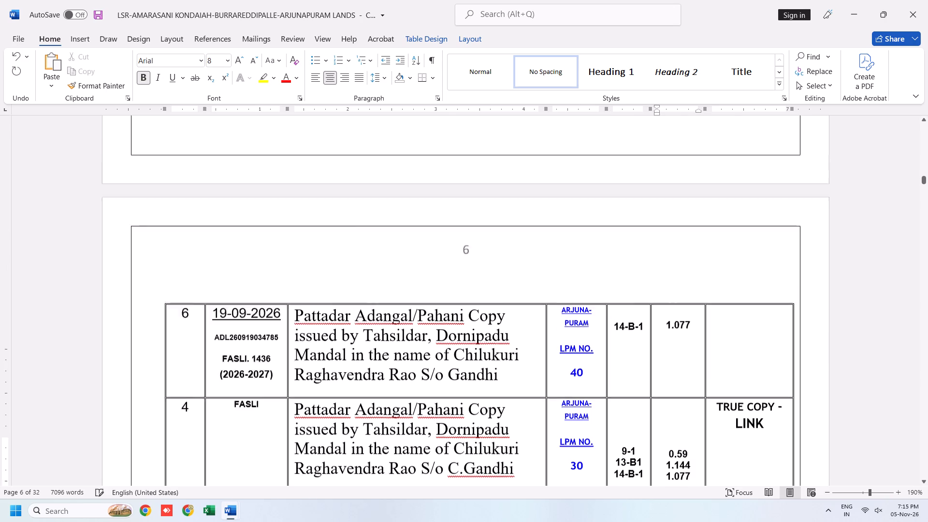
scroll(776, 306, "up", 4)
left_click_drag(720, 129, 725, 131)
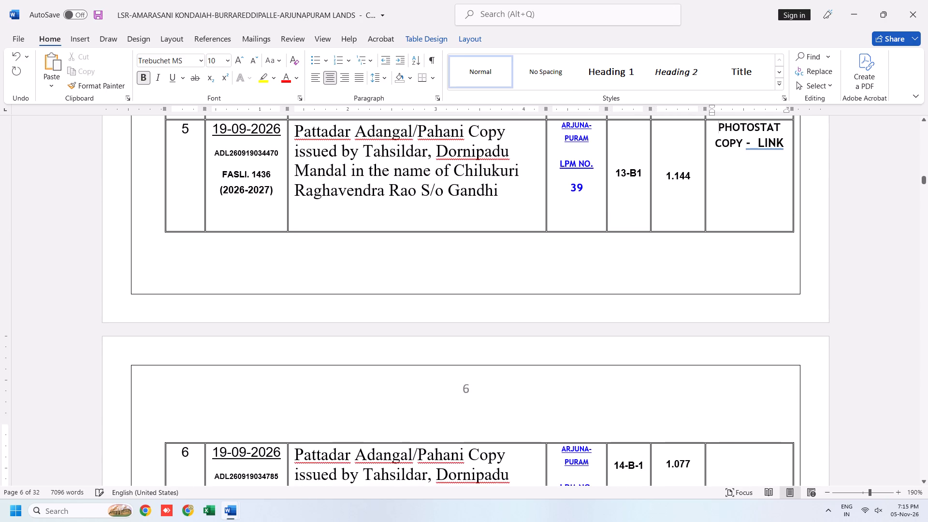
left_click_drag(725, 131, 779, 146)
key("ctrl+c")
scroll(720, 325, "down", 3)
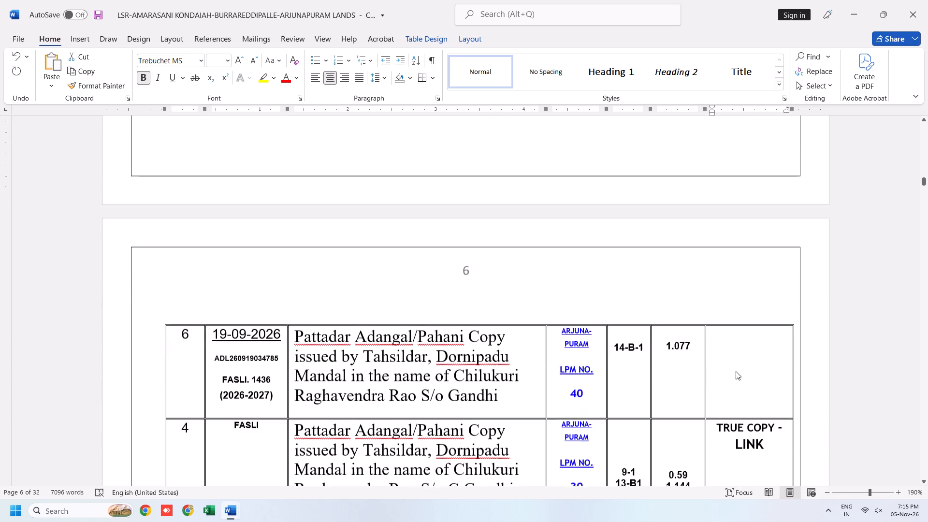
left_click(731, 328)
left_click(743, 337)
key("ctrl+v")
Replace Pattadar with No.3 at the start of the Adangal/Pahani description in the row below row 6.
scroll(587, 377, "down", 2)
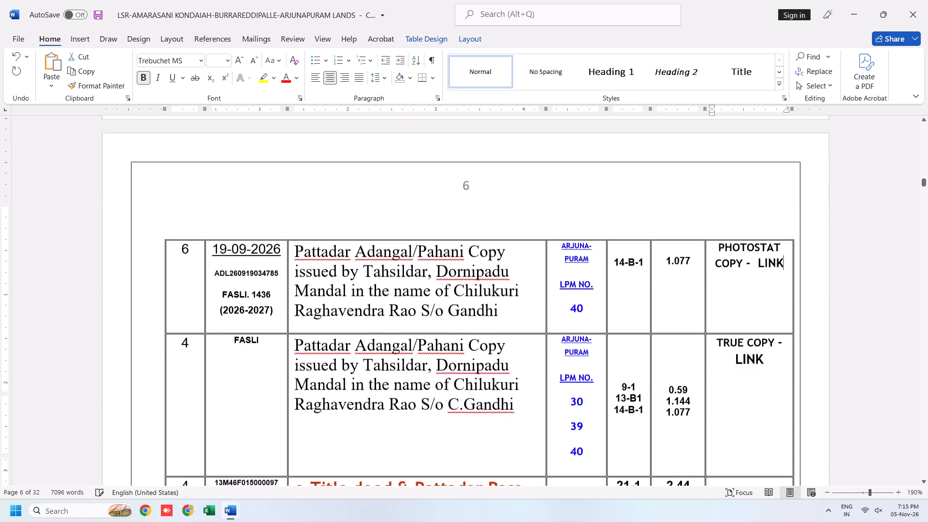
left_click(363, 319)
left_click(260, 361)
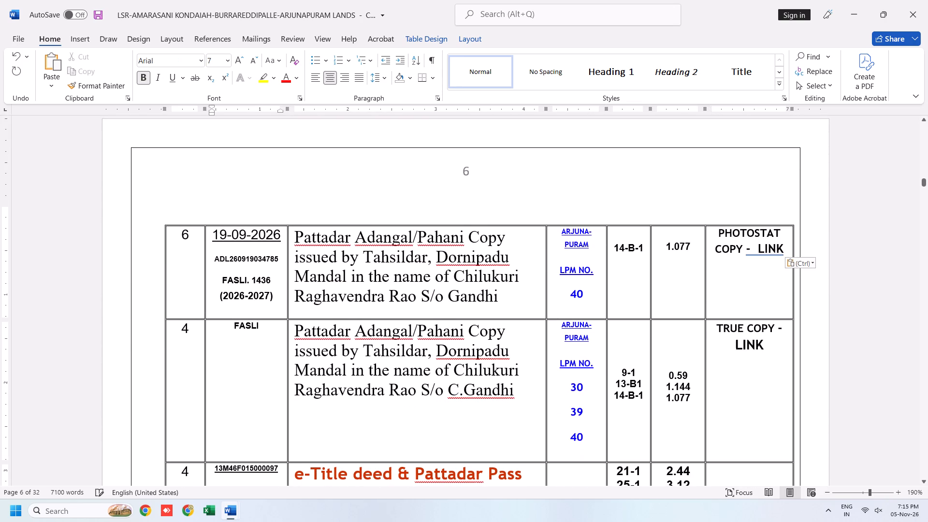
left_click(298, 327)
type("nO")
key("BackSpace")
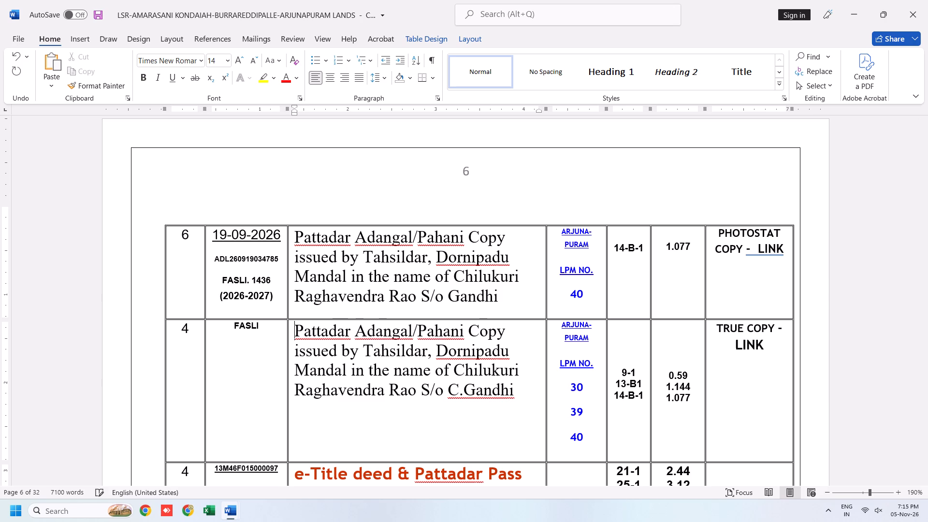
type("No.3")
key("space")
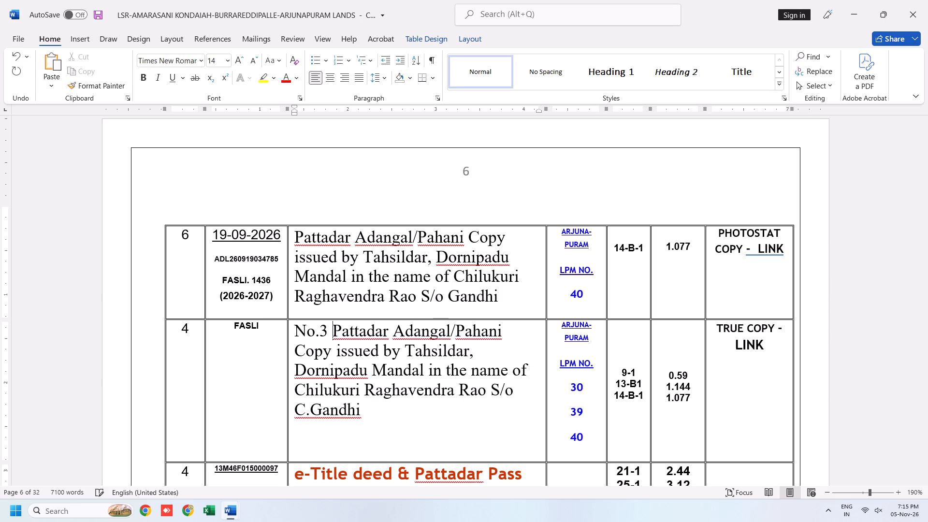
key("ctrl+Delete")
Replace "by Tahsildar, Dornipadu Mandal" in the No.3 Adangal description with "Village Revenue Officer, Arjunapuram Village" and save the document.
left_click(392, 410)
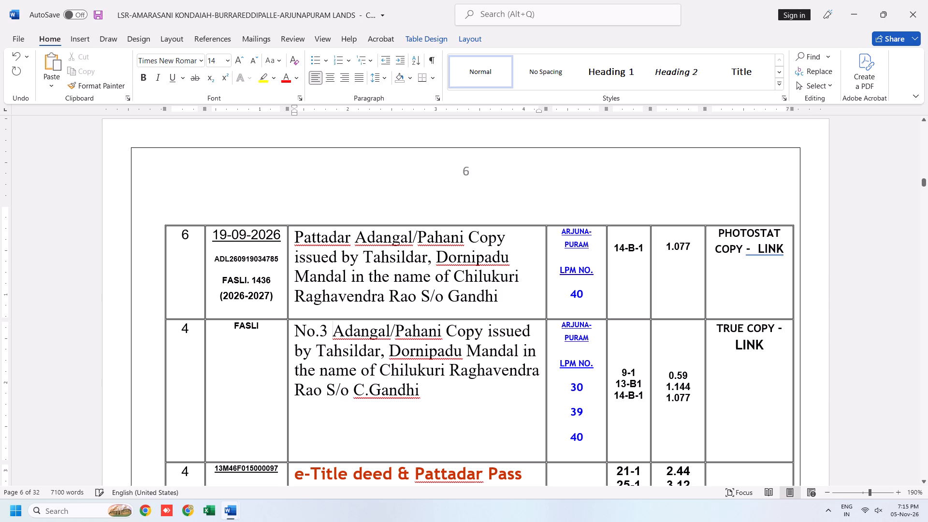
left_click(322, 344)
key("Home")
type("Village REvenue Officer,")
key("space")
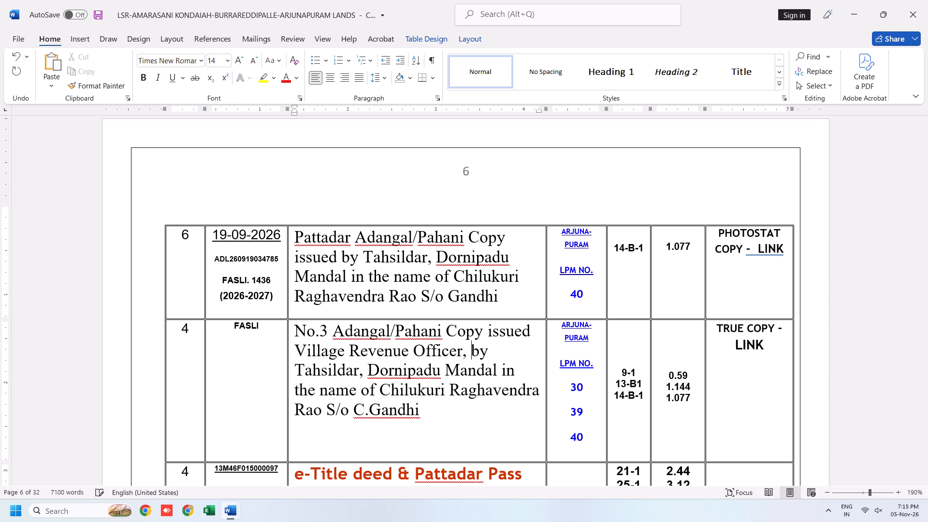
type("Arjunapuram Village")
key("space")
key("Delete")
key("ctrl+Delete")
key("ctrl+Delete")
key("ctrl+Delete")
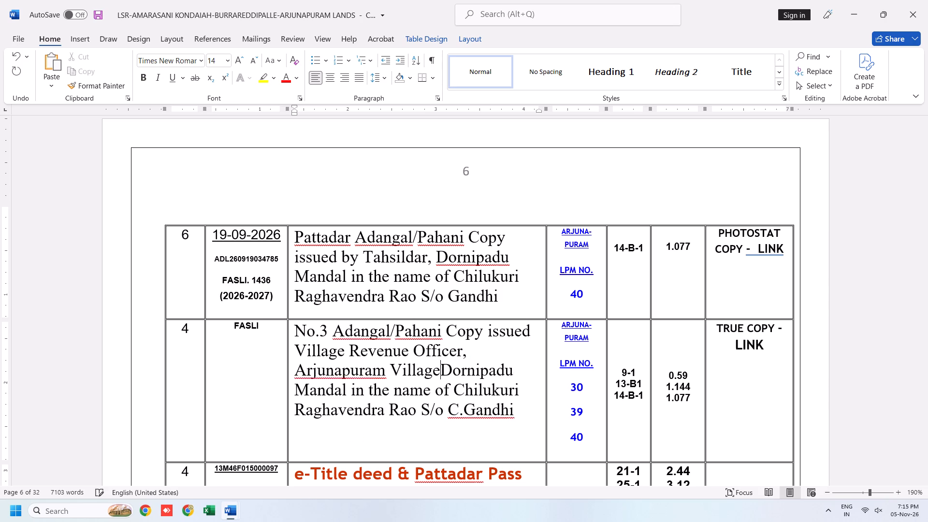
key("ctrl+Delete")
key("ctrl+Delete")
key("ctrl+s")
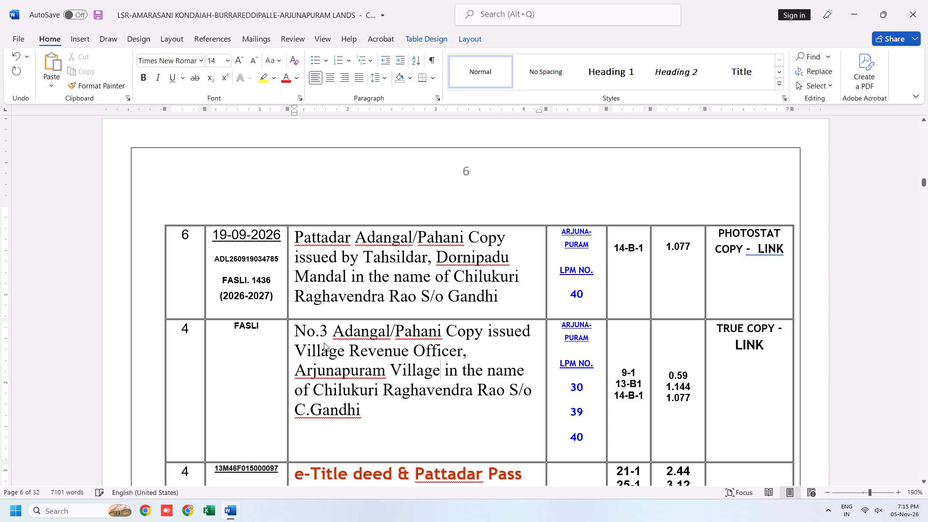
Delete the LPM NO. label and the numbers 30, 39 and 40 from the No.3 Adangal row.
left_click(426, 399)
left_click(561, 373)
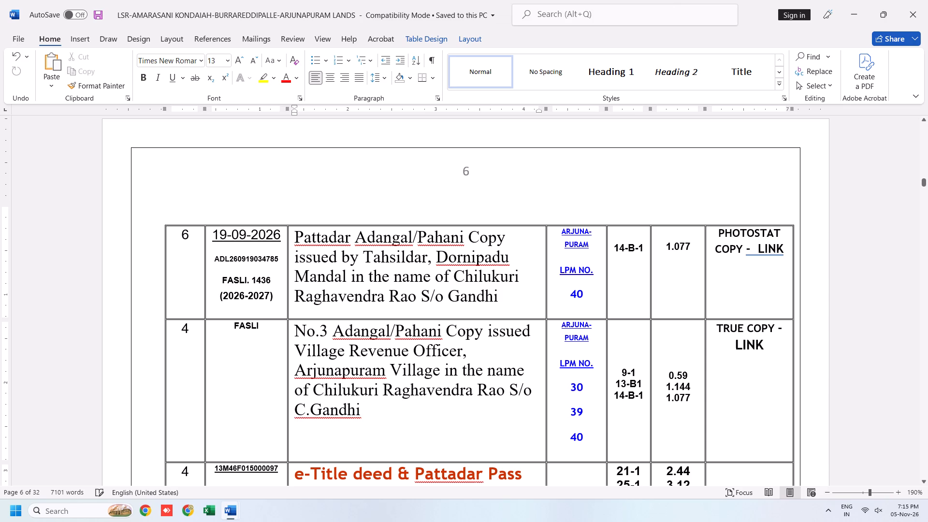
left_click_drag(561, 363, 593, 439)
key("Delete")
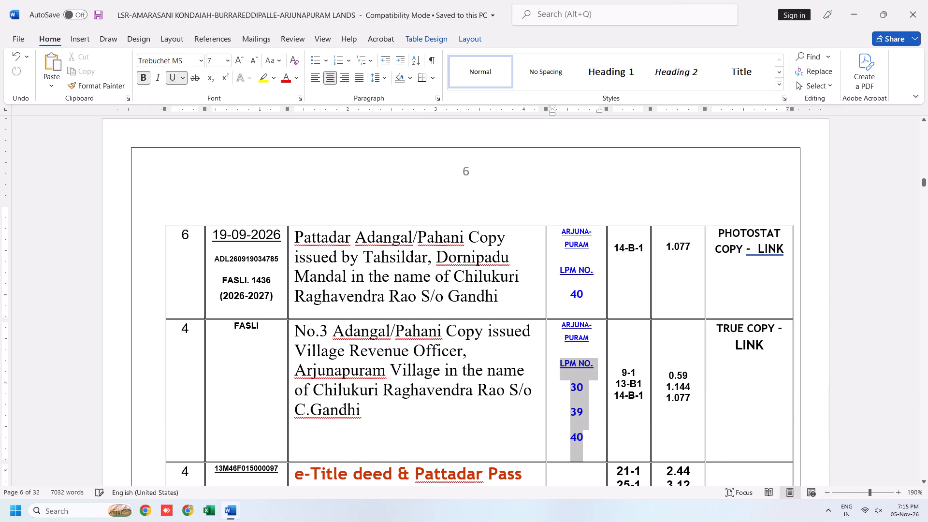
Remove blank lines above the survey numbers and extents in the No.3 Adangal row, and save the document.
left_click(633, 347)
key("Delete")
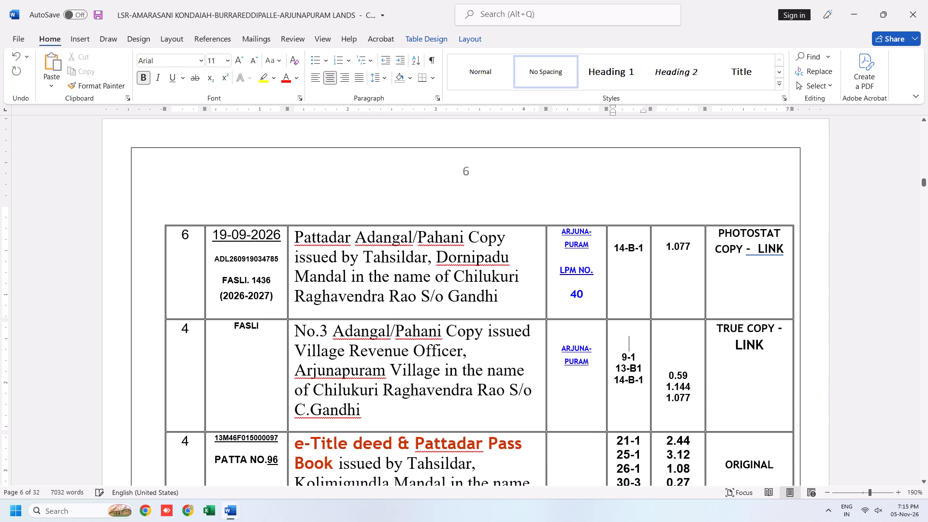
key("Delete")
left_click(687, 352)
key("Delete")
key("Delete")
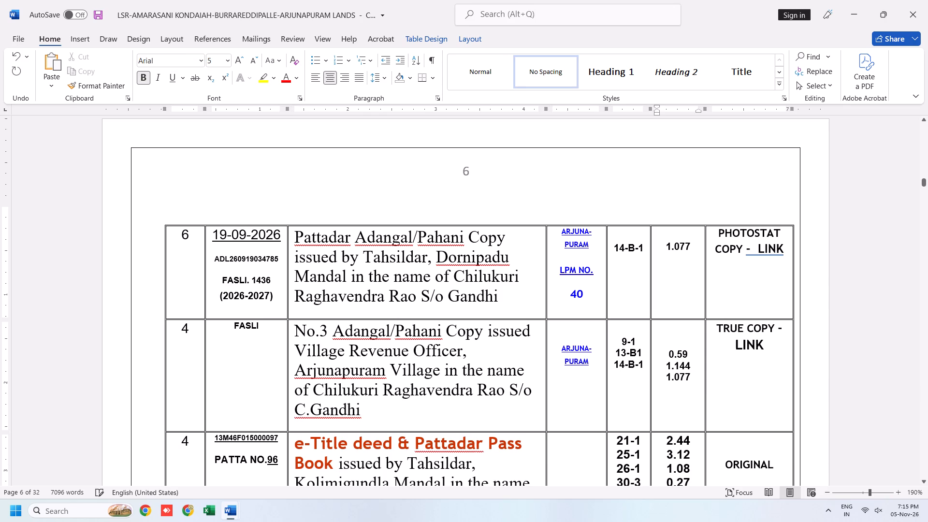
key("Delete")
key("ctrl+z")
key("Up")
key("Delete")
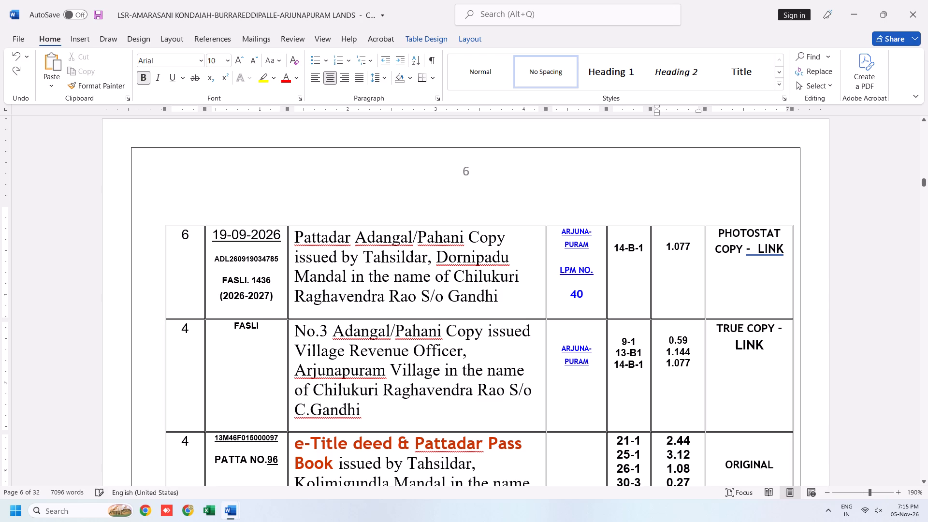
key("ctrl+s")
Renumber the No.3 Adangal row as 7.
left_click(188, 335)
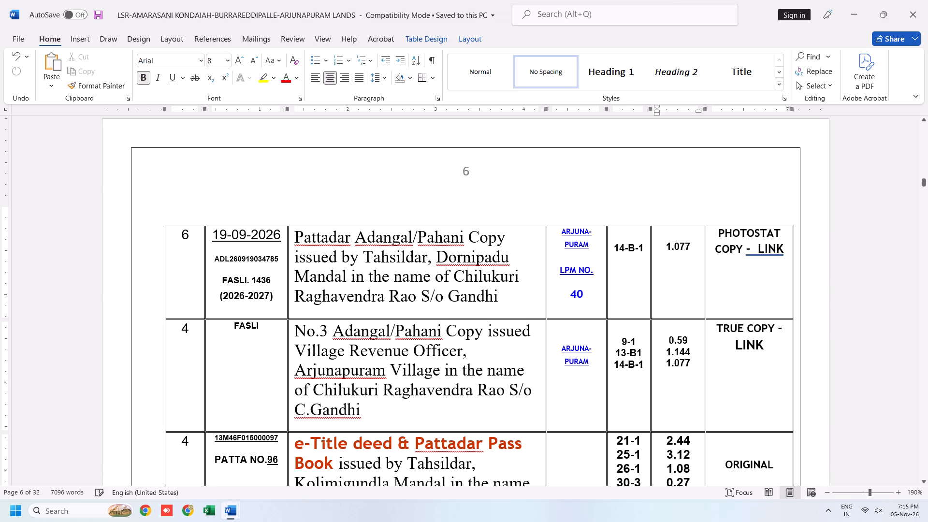
key("BackSpace")
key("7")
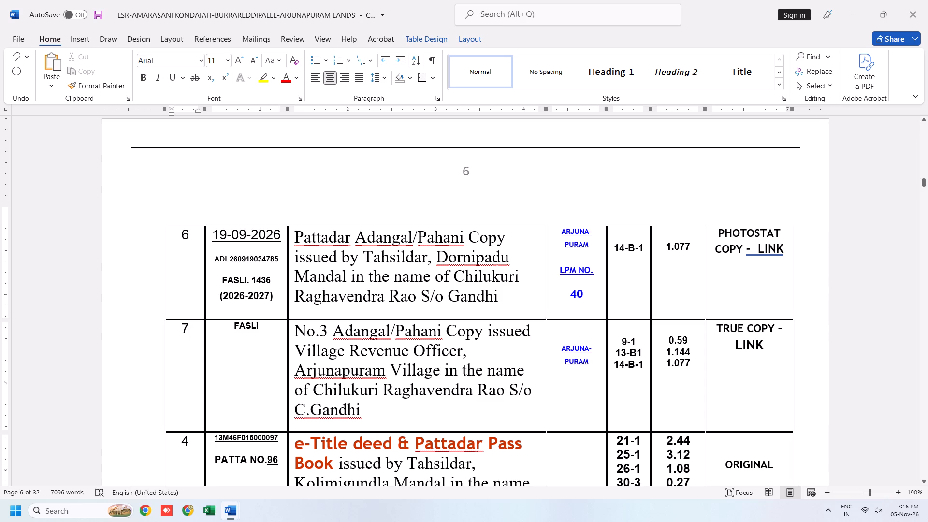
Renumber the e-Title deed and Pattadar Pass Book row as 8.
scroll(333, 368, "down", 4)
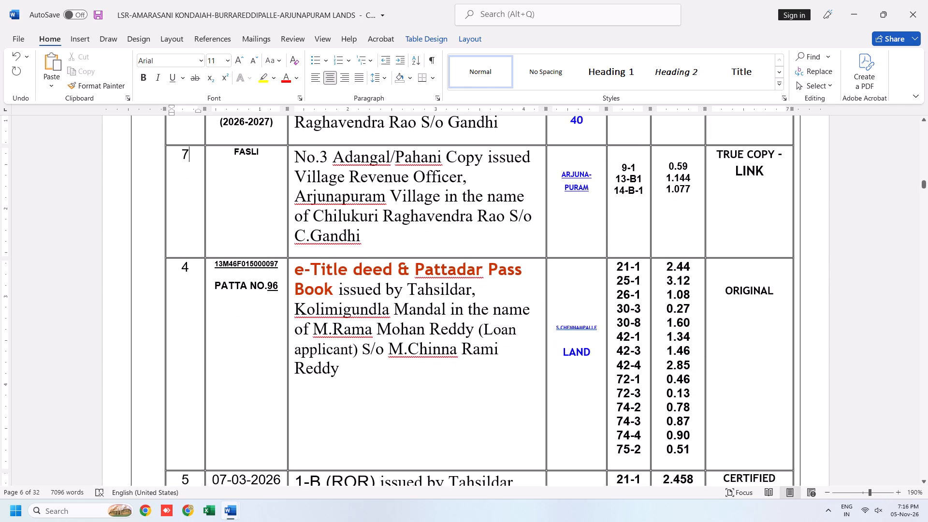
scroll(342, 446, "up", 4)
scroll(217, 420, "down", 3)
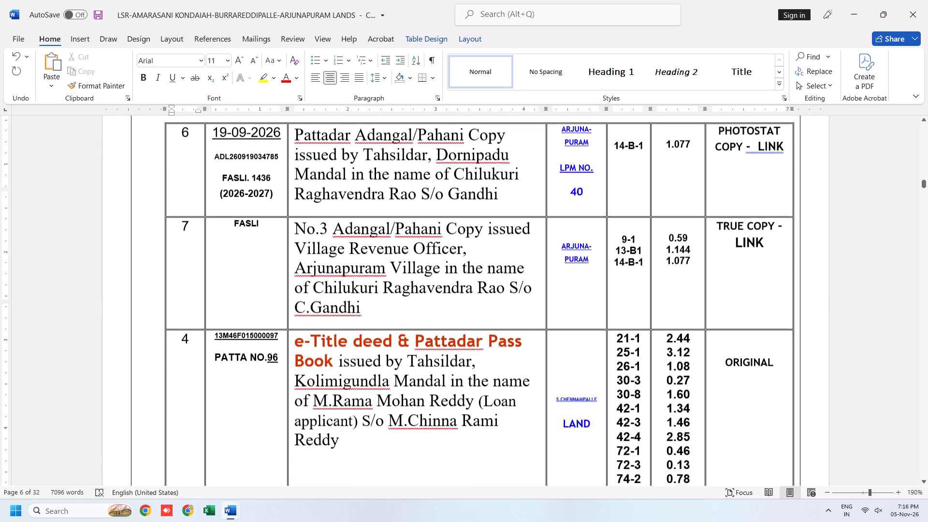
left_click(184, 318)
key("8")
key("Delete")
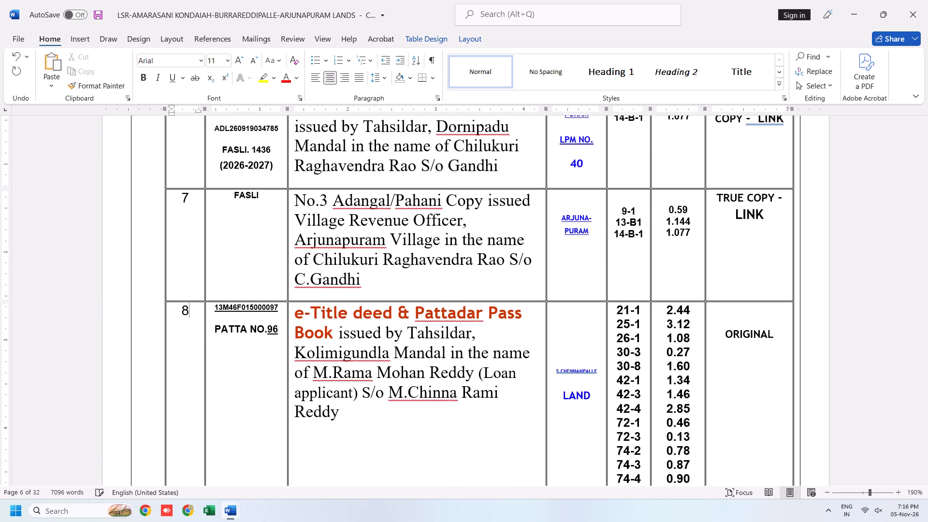
scroll(246, 372, "down", 3)
left_click(151, 307)
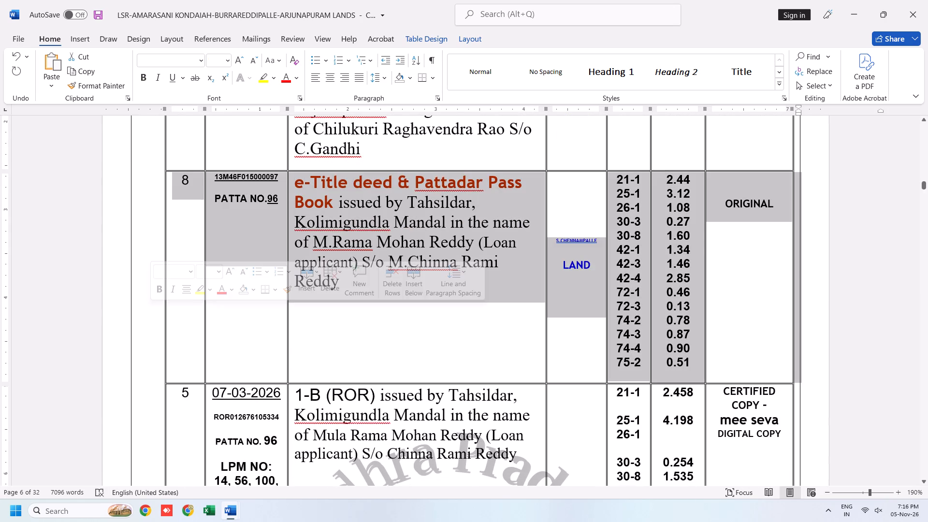
left_click(220, 363)
left_click(259, 270)
key("alt+a")
key("alt+d")
key("alt+r")
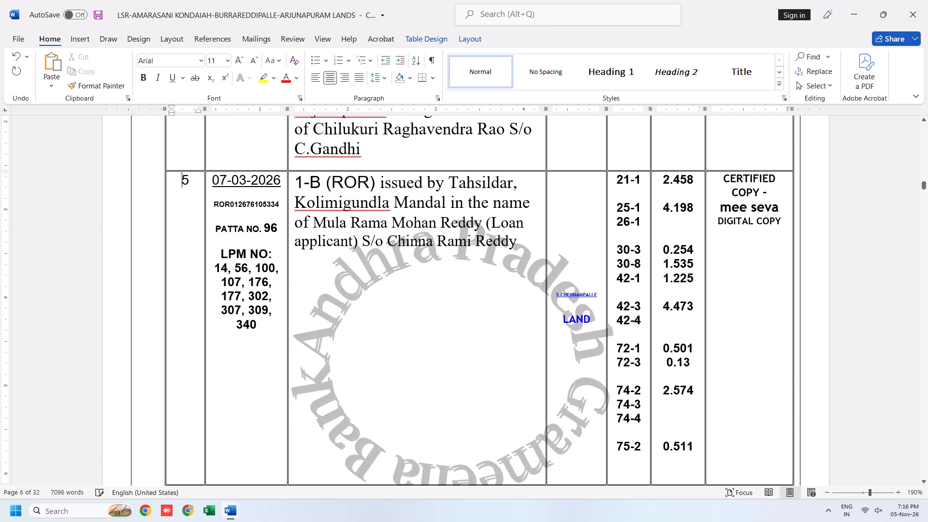
Renumber the 1-B (ROR) row as 8 and set its document date to 16-10-2026.
scroll(257, 268, "up", 4)
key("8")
key("Delete")
key("Tab")
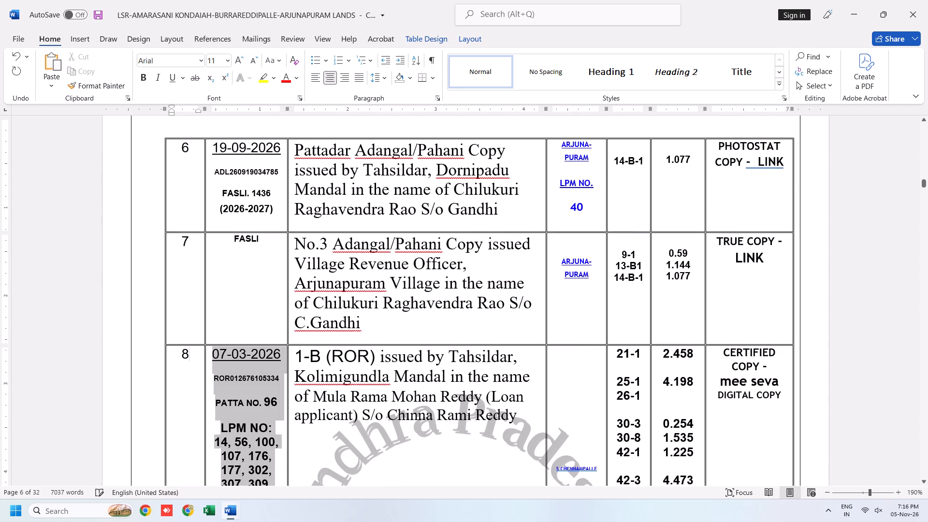
key("Left")
key("shift+End")
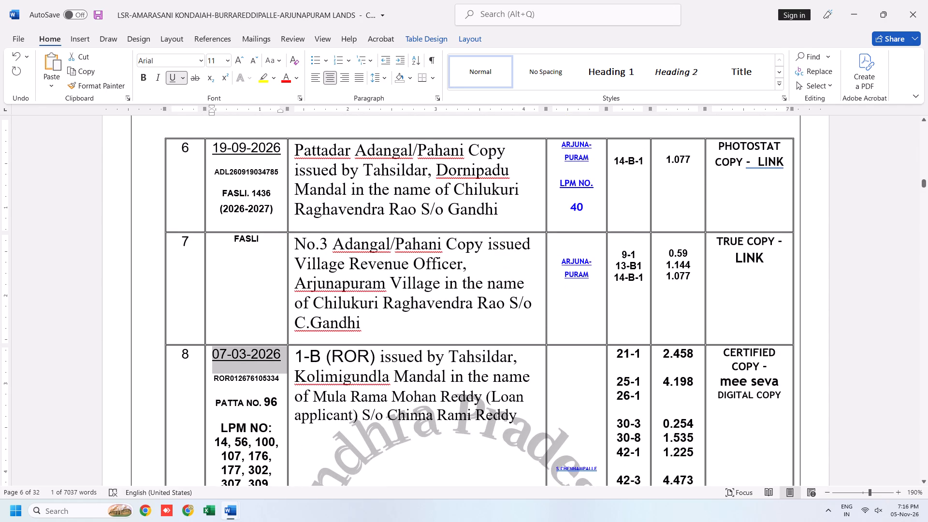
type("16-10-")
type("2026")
left_click(232, 378)
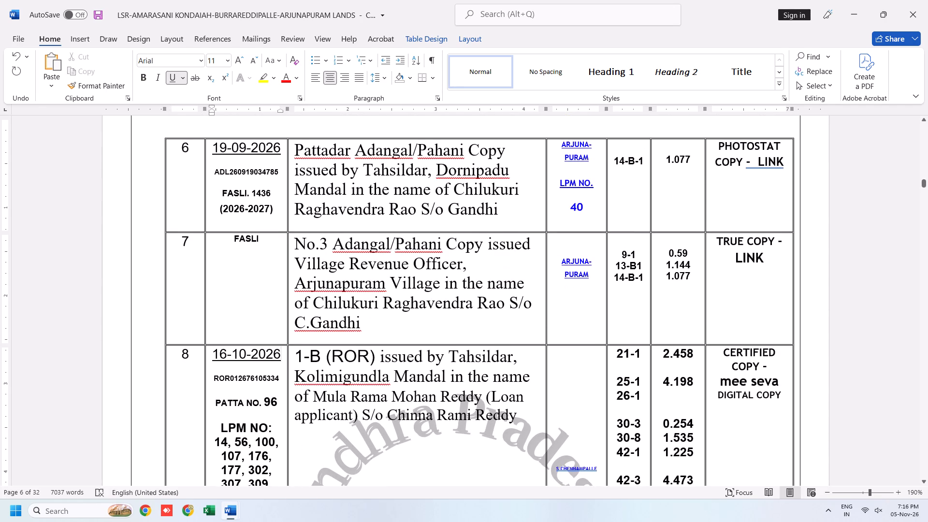
key("ctrl+Delete")
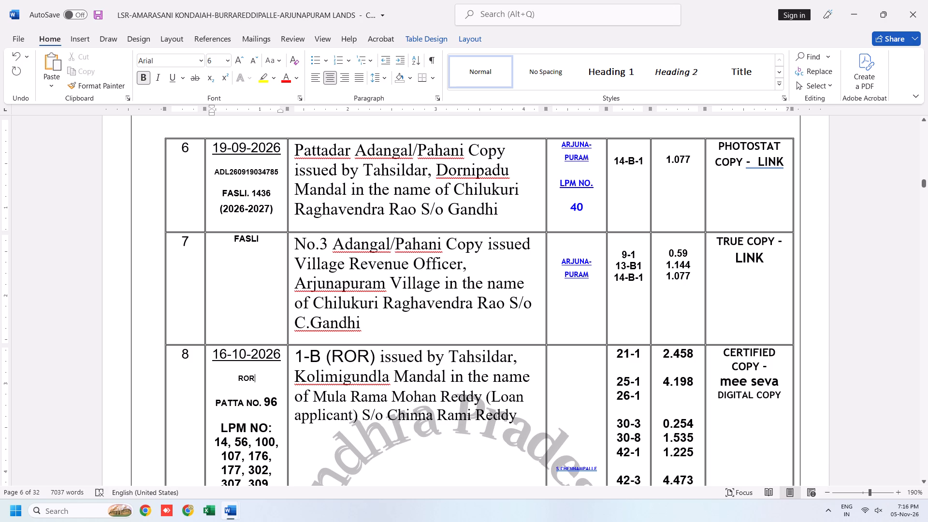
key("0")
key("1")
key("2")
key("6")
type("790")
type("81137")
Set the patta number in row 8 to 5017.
left_click_drag(263, 398, 276, 399)
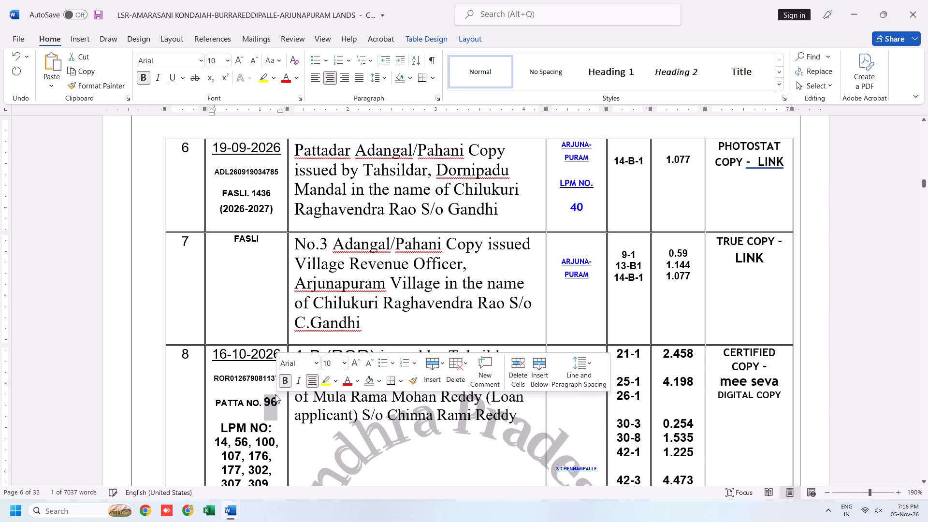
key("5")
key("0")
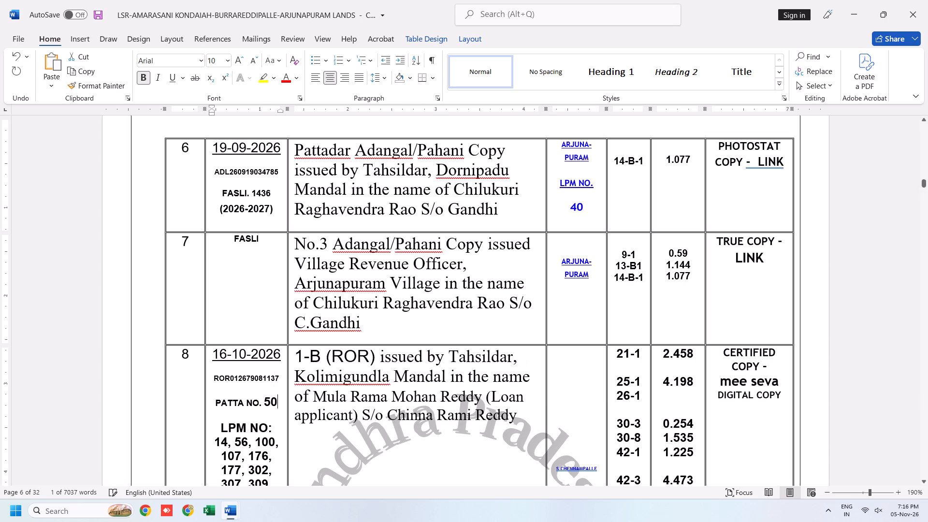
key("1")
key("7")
Delete the LPM number heading and list from row 8's date cell.
scroll(287, 383, "down", 3)
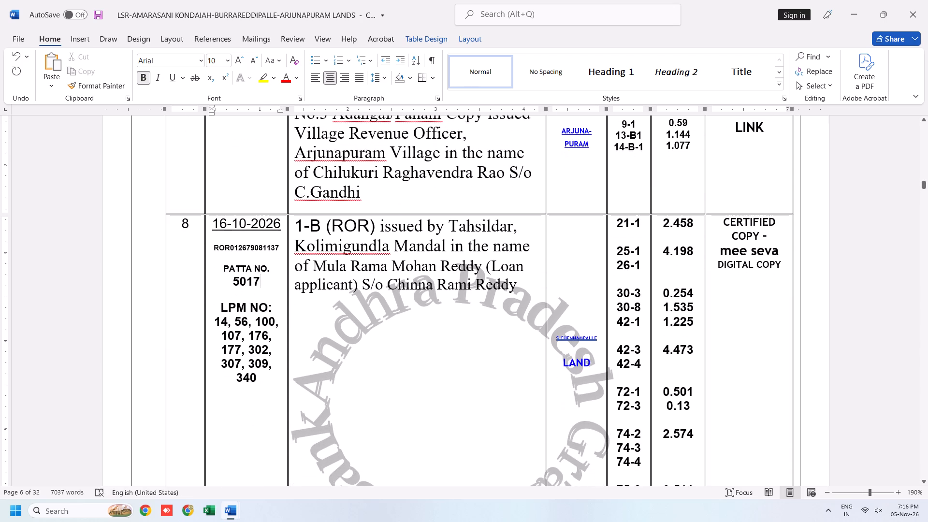
left_click_drag(220, 304, 266, 390)
key("Delete")
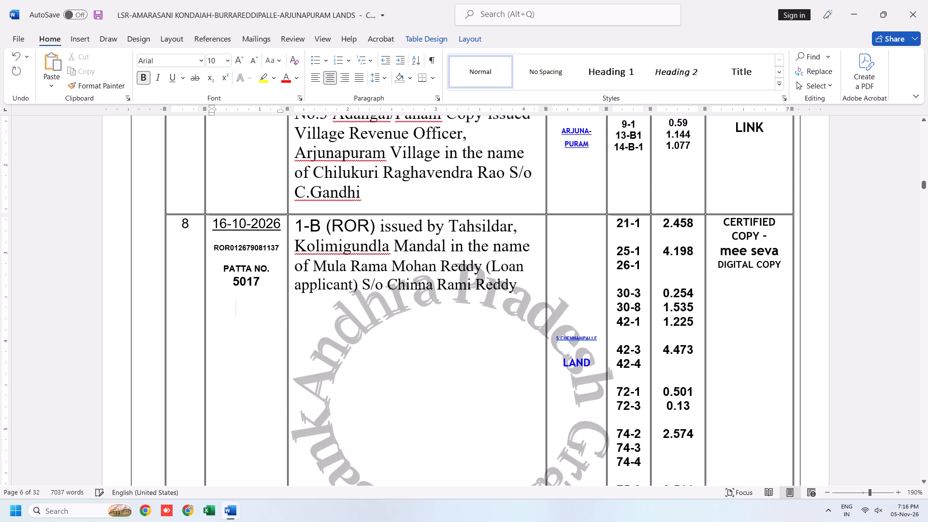
Delete the circular bank watermark behind row 8.
left_click(550, 322)
key("Delete")
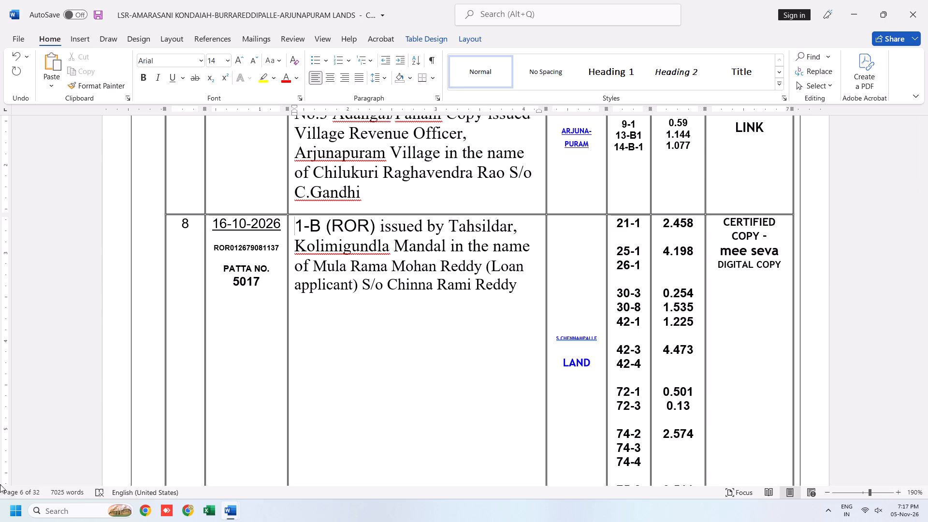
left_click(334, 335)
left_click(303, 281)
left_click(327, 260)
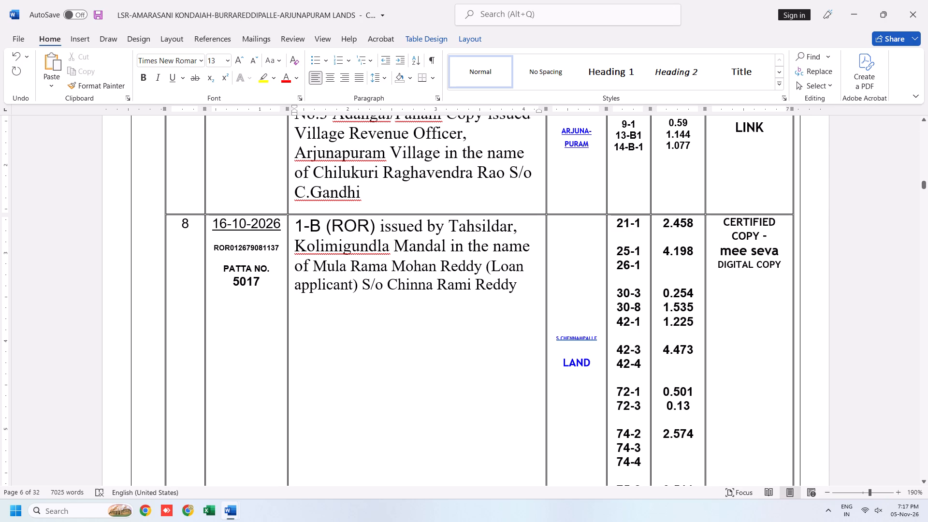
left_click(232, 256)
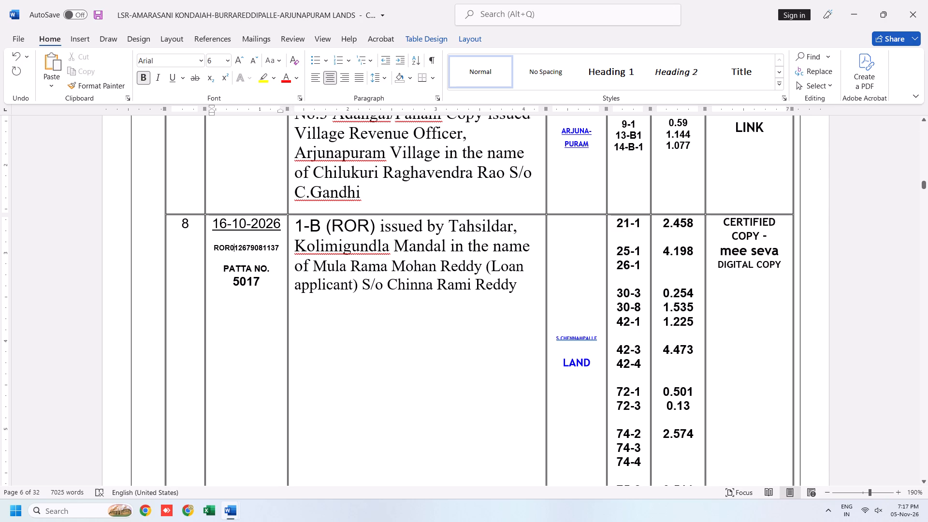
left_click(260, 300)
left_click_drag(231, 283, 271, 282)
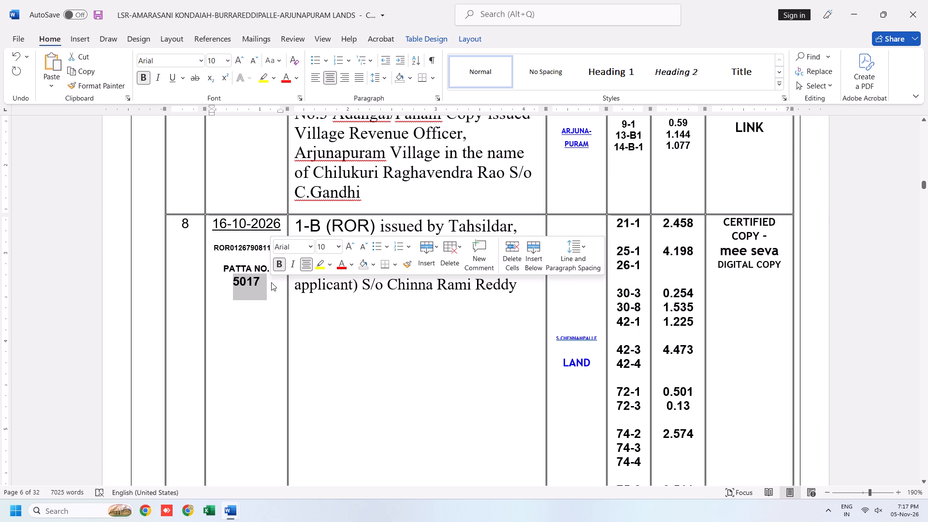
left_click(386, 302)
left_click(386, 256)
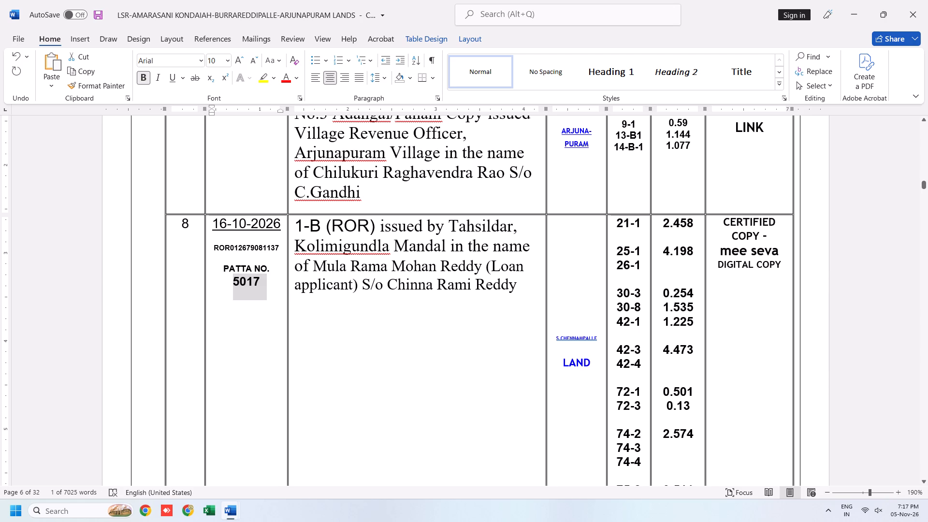
Replace the mandal name Kolimigundla with Dornipadu in row 8's 1-B (ROR) description.
left_click(391, 243)
key("ctrl+BackSpace")
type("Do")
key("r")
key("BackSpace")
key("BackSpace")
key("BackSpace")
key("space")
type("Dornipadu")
left_click(393, 287)
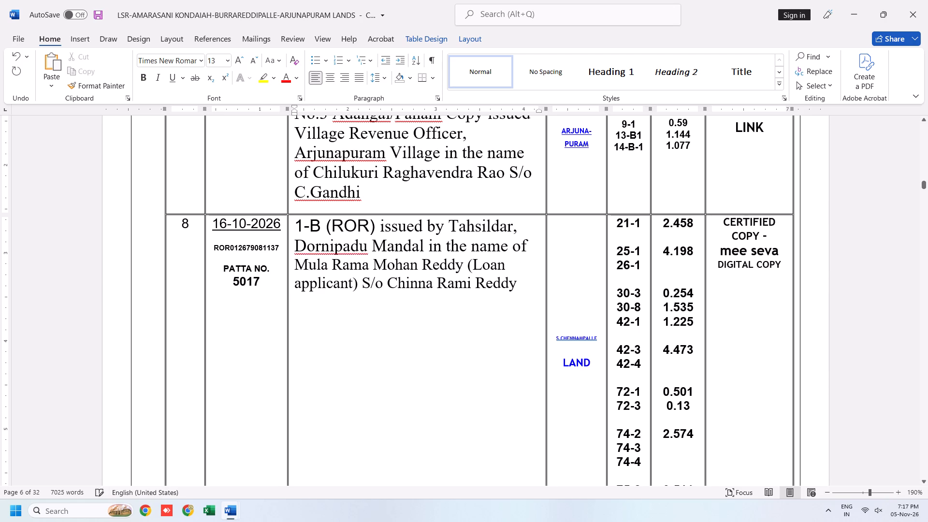
Replace the old holder's name in row 8 with the current loan applicant's name, keeping the "(Loan applicant)" label.
left_click_drag(300, 265, 314, 266)
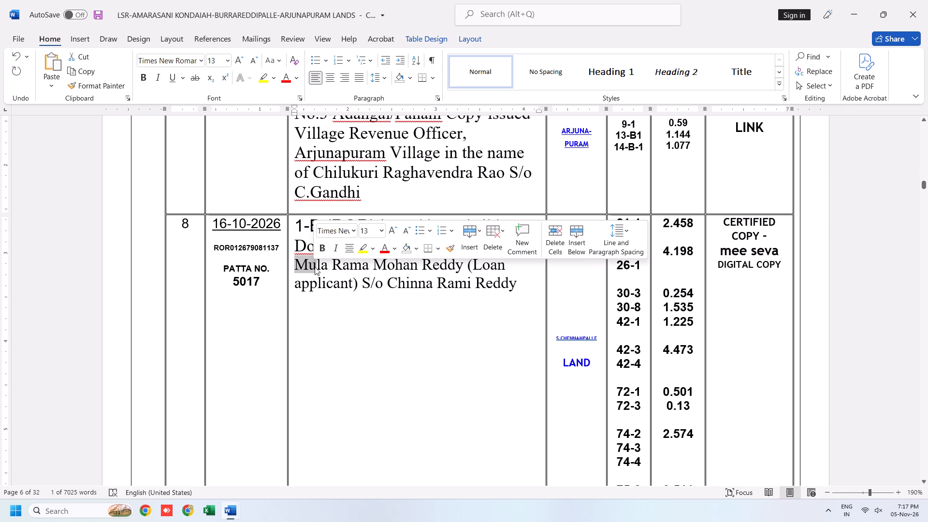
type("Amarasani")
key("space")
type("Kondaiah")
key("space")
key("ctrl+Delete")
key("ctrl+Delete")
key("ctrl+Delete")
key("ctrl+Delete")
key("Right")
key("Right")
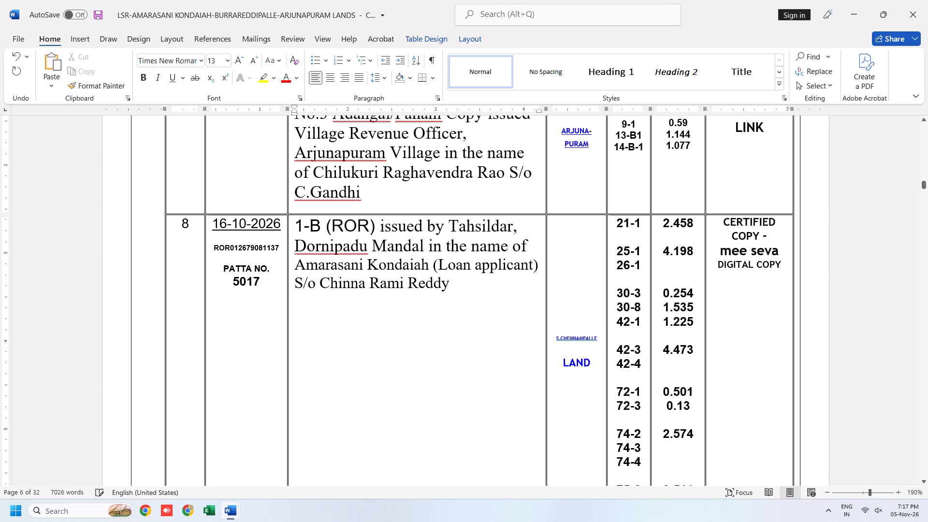
Replace the name after S/o in row 8 with the current applicant's father's name.
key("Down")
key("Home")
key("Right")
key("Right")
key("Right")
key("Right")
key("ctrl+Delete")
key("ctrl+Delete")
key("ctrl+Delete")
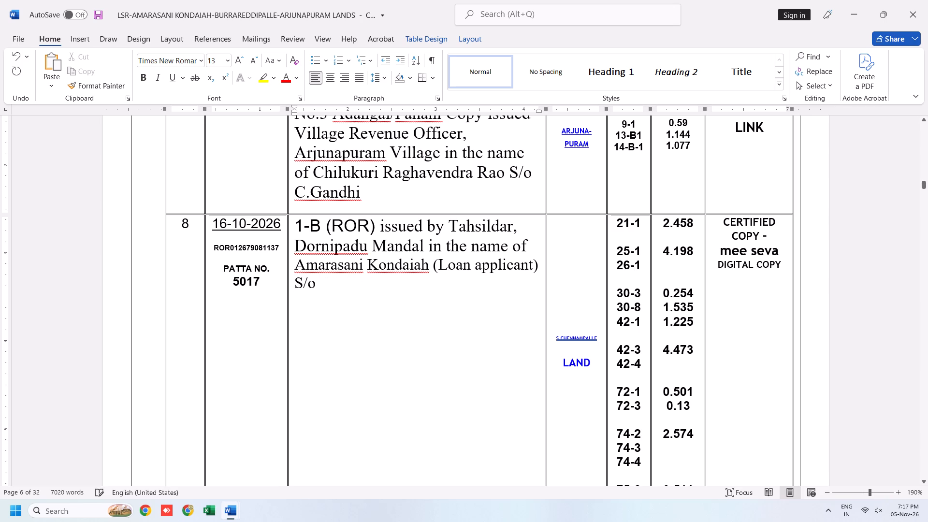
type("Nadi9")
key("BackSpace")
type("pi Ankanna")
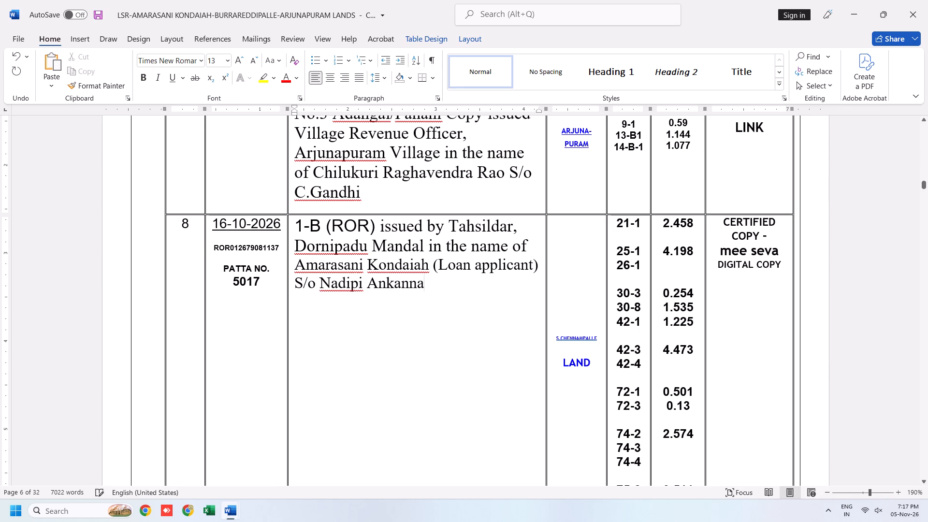
scroll(640, 389, "up", 16)
scroll(616, 307, "up", 4)
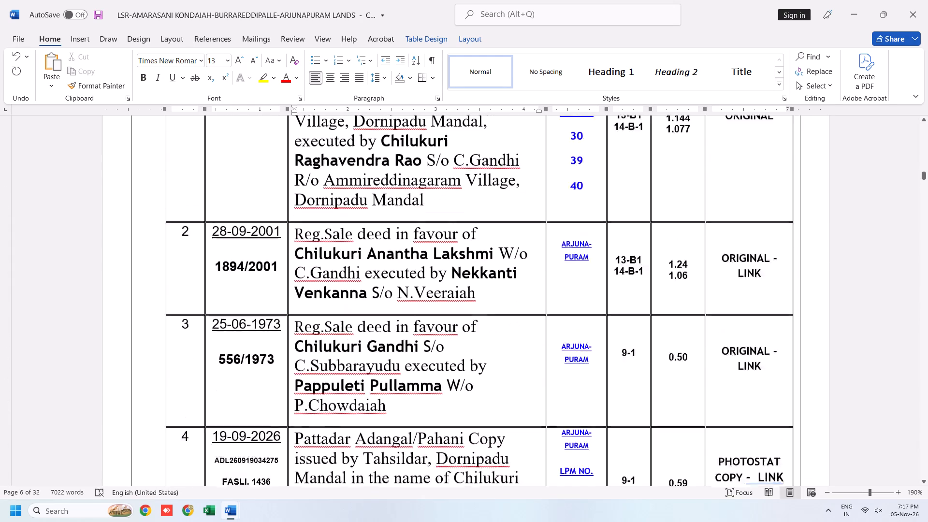
scroll(615, 304, "up", 3)
left_click_drag(567, 228, 674, 304)
key("ctrl+c")
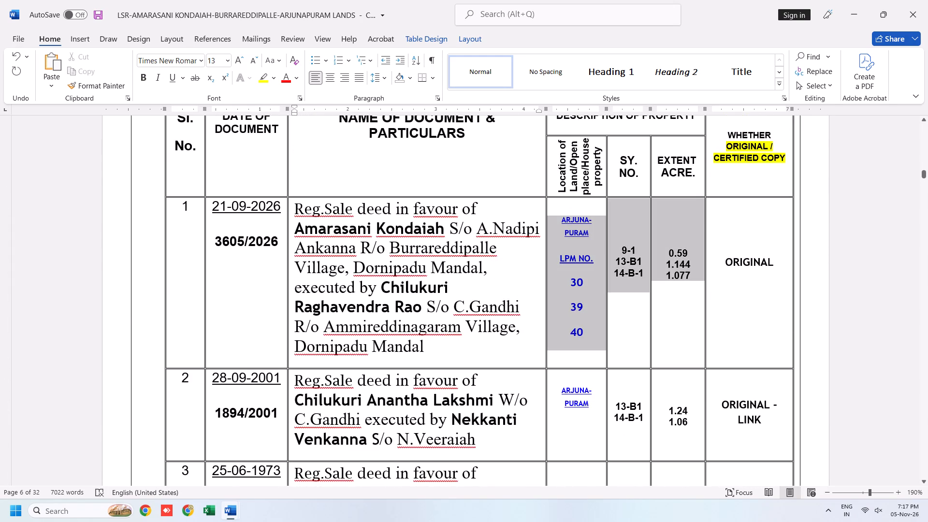
scroll(623, 325, "down", 20)
scroll(571, 337, "down", 3)
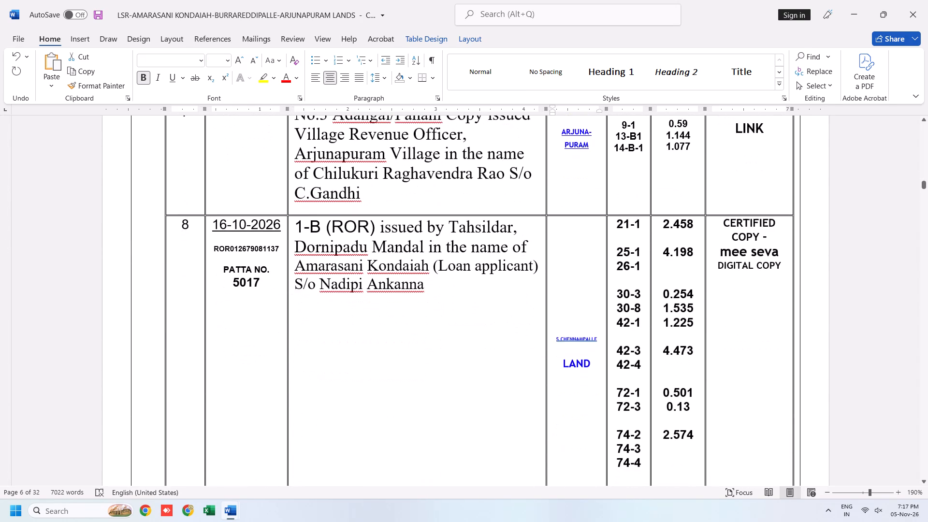
left_click_drag(576, 259, 679, 316)
key("ctrl+v")
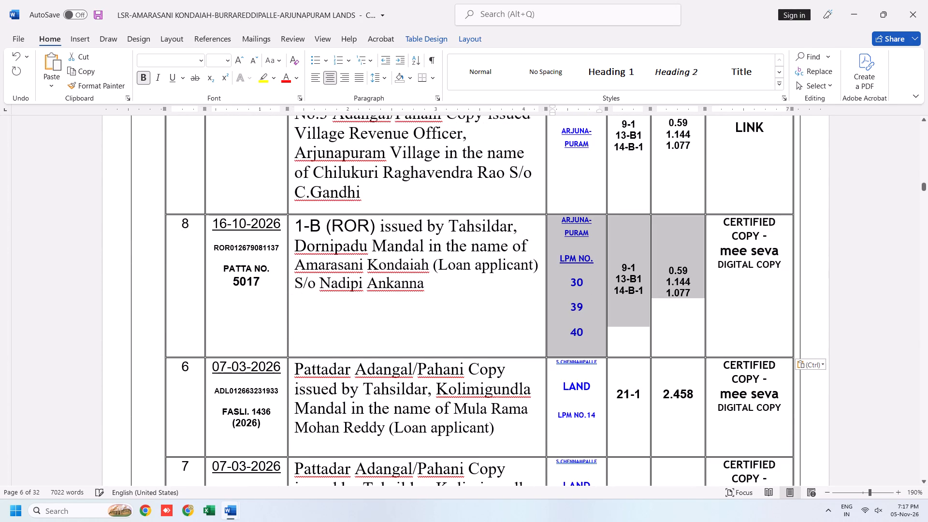
left_click(477, 291)
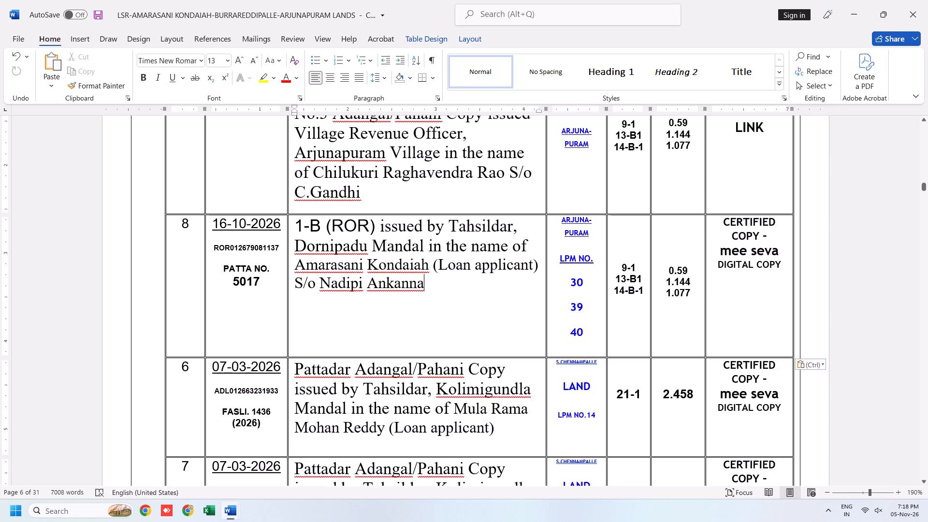
left_click(409, 318)
left_click(388, 321)
Renumber the Pattadar Adangal row directly below row 8 as 9 and set its date to 16-10-2026.
left_click(183, 362)
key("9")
key("Delete")
key("Tab")
key("Left")
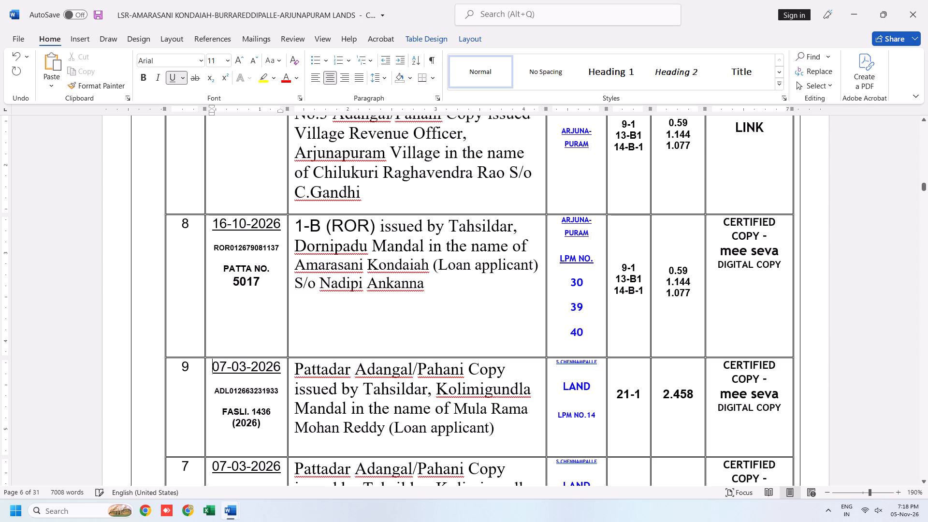
key("shift+End")
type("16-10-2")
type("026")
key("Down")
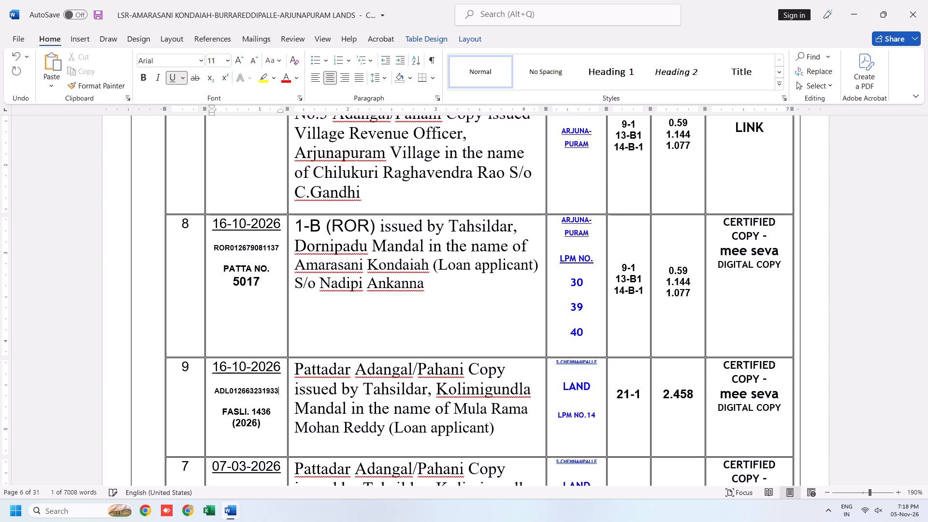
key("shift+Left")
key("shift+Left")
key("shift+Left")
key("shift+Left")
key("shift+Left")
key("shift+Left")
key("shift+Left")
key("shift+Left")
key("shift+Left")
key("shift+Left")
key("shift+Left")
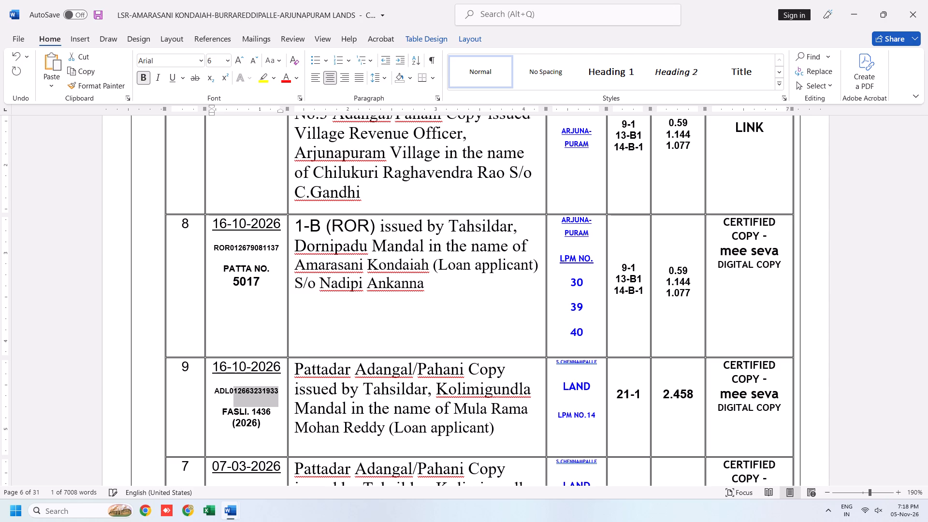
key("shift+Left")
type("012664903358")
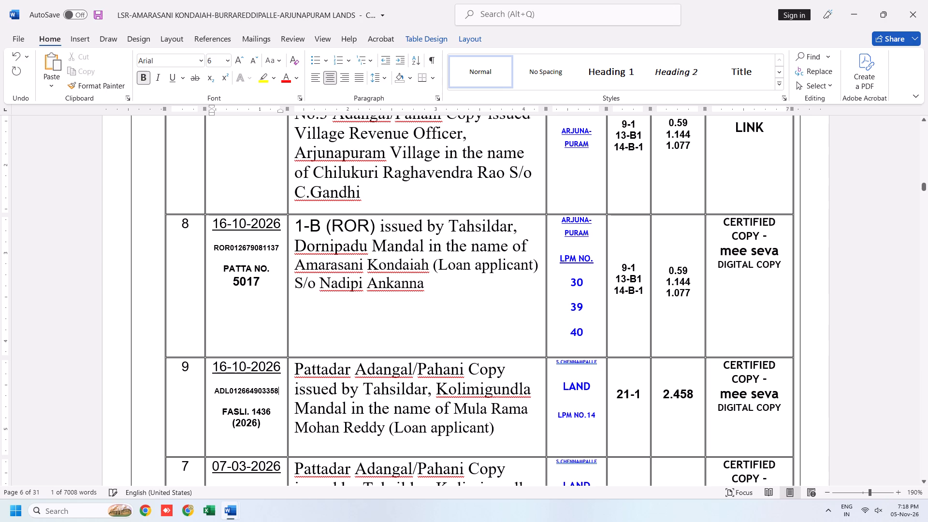
double_click(246, 415)
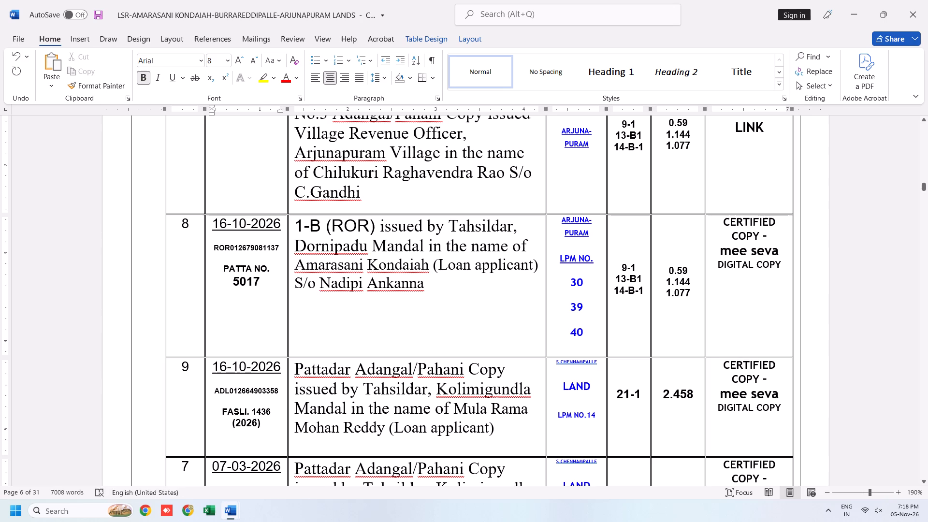
Replace the mandal name Kolimigundla with Dornipadu in row 9's Adangal description.
left_click(462, 395)
left_click(446, 384)
key("Left")
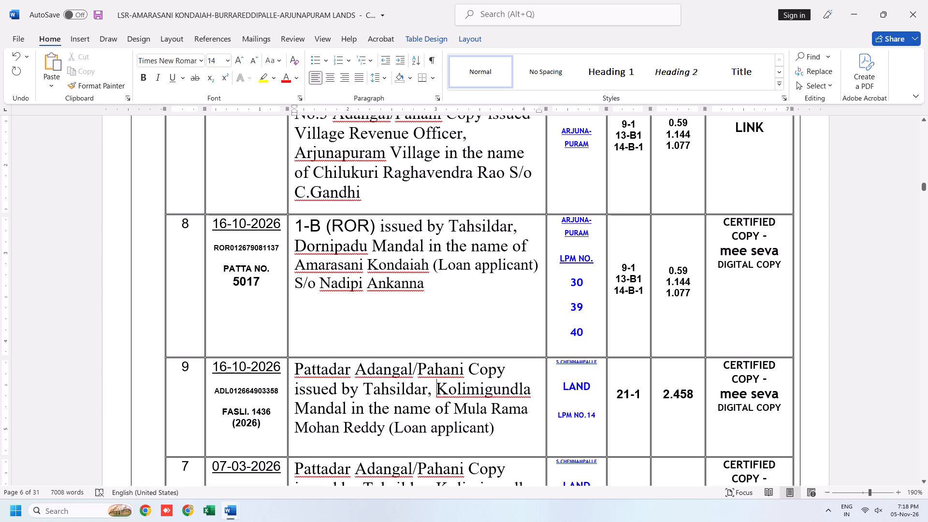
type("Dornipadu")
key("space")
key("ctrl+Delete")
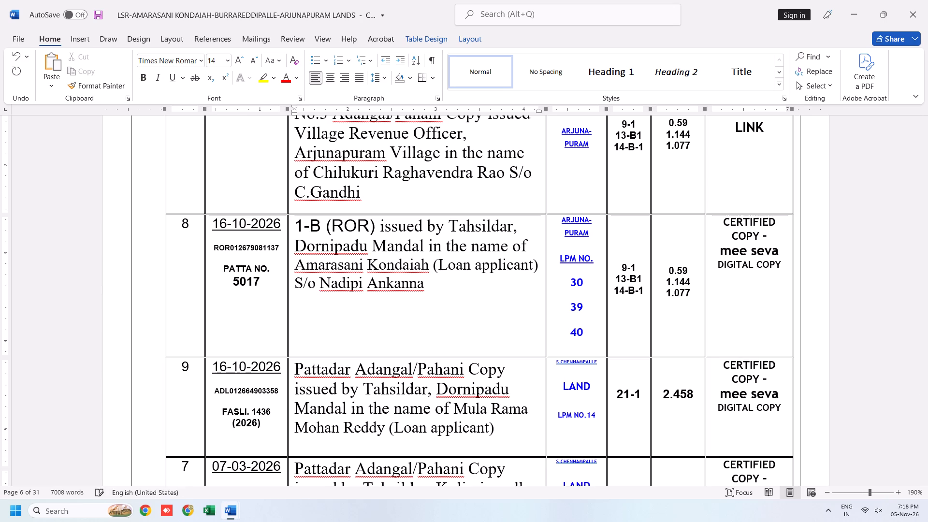
Replace the holder's name before "(Loan applicant)" in row 9's Adangal description with the loan applicant's name from row 8.
left_click(453, 402)
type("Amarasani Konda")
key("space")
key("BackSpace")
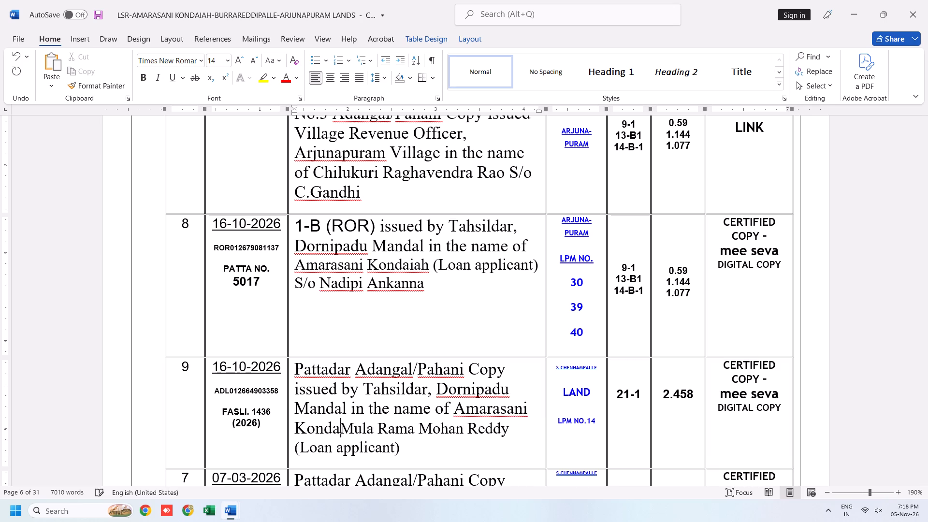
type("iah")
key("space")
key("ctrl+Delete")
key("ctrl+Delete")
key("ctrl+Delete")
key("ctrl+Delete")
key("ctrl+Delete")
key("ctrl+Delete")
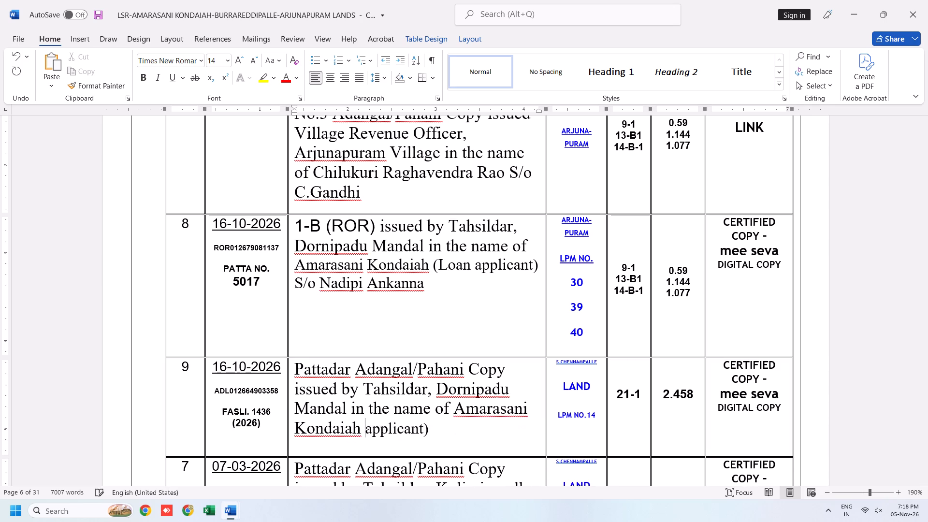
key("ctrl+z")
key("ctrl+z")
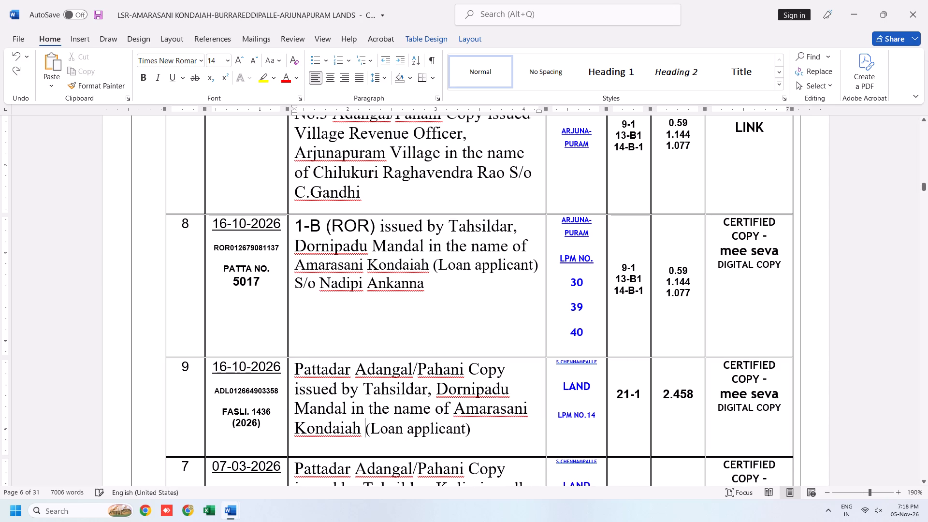
Copy row 8's Arjunapuram location and LPM No. 30 over row 9's old S.Chennampalle land details.
left_click_drag(559, 225, 604, 283)
key("ctrl+c")
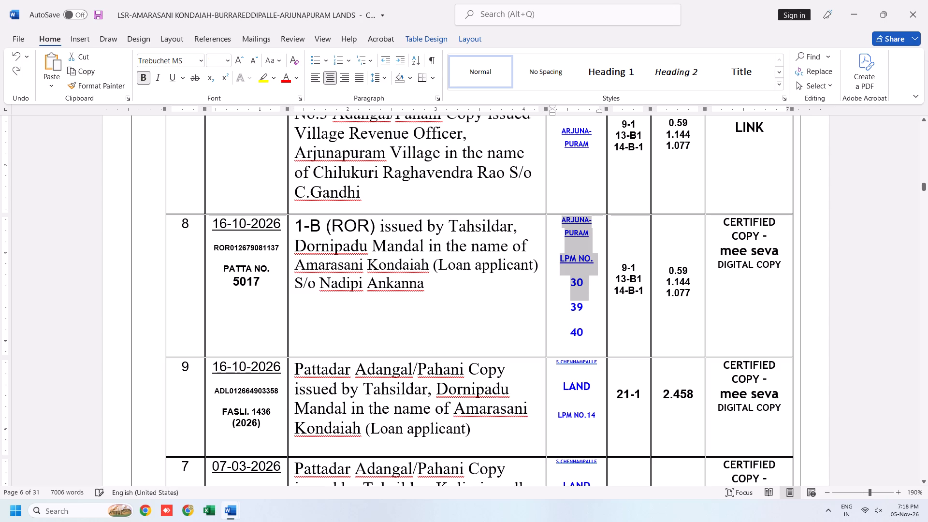
left_click_drag(551, 361, 598, 406)
key("ctrl+v")
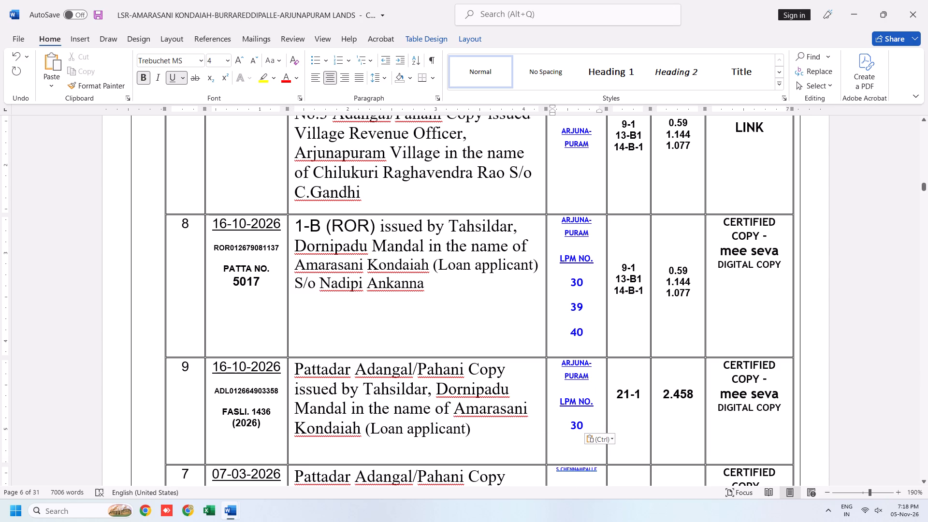
Set row 9's survey number to 9-1 and its extent to 0.59.
left_click(618, 392)
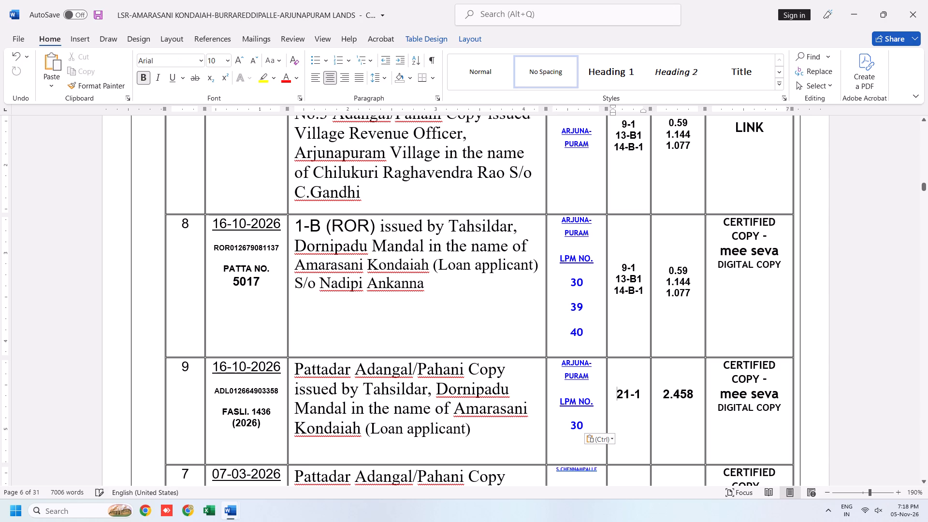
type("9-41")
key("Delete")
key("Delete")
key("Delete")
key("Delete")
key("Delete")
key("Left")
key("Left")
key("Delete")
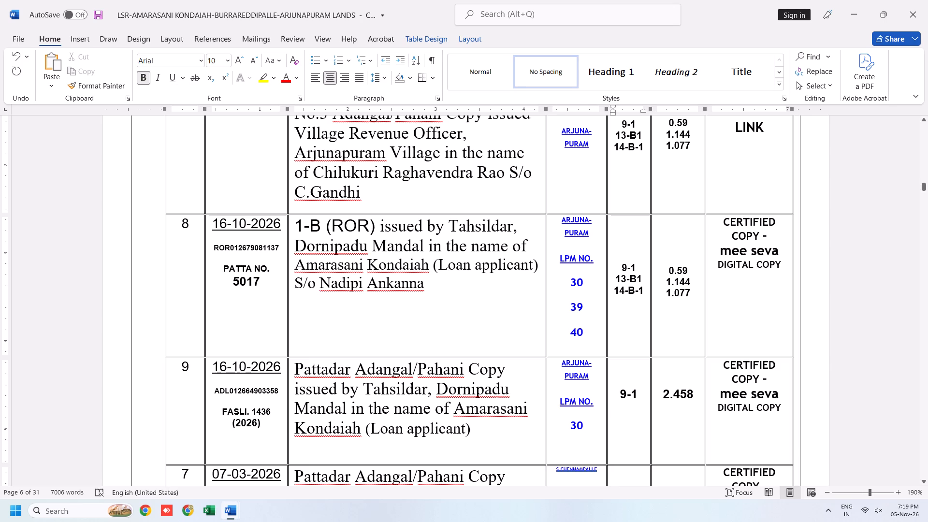
left_click_drag(663, 393, 701, 393)
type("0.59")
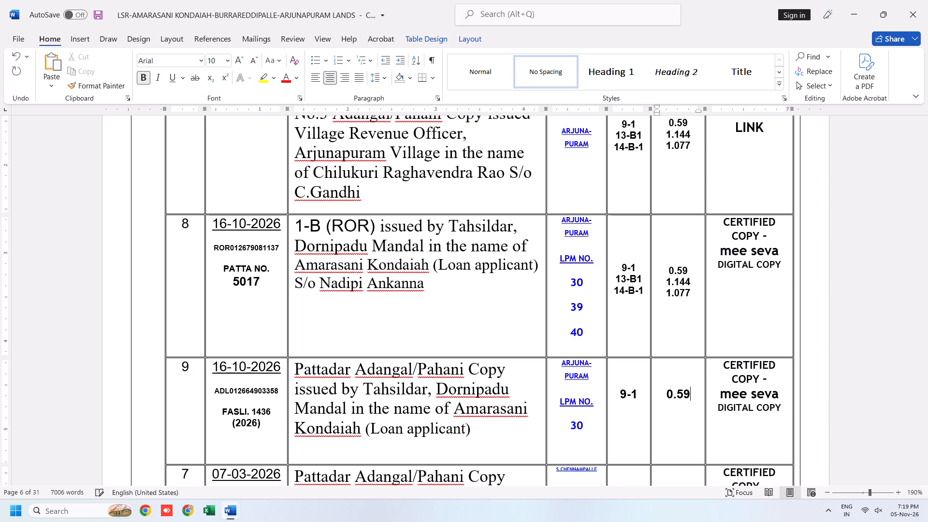
Set single line spacing on LPM numbers 30, 39 and 40 in row 8's location cell.
scroll(597, 414, "down", 1)
left_click(446, 416)
left_click(568, 254)
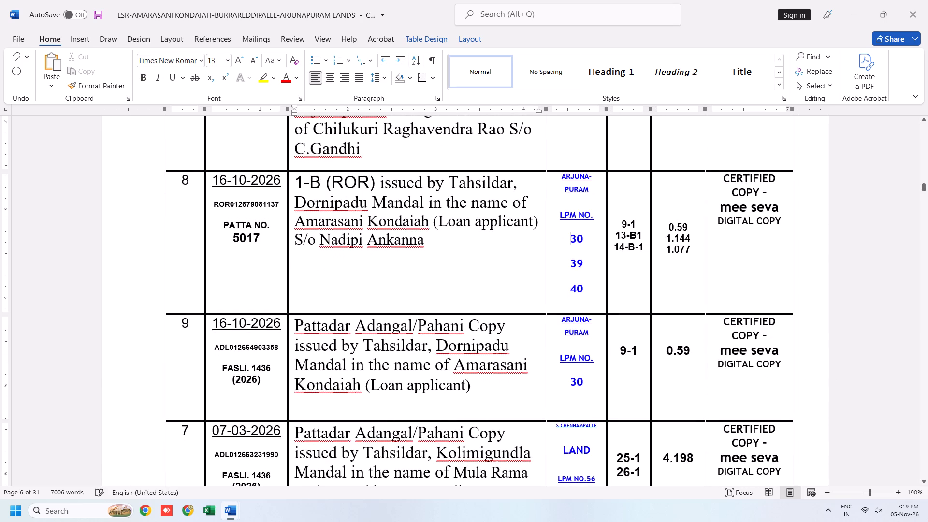
left_click_drag(570, 236, 590, 290)
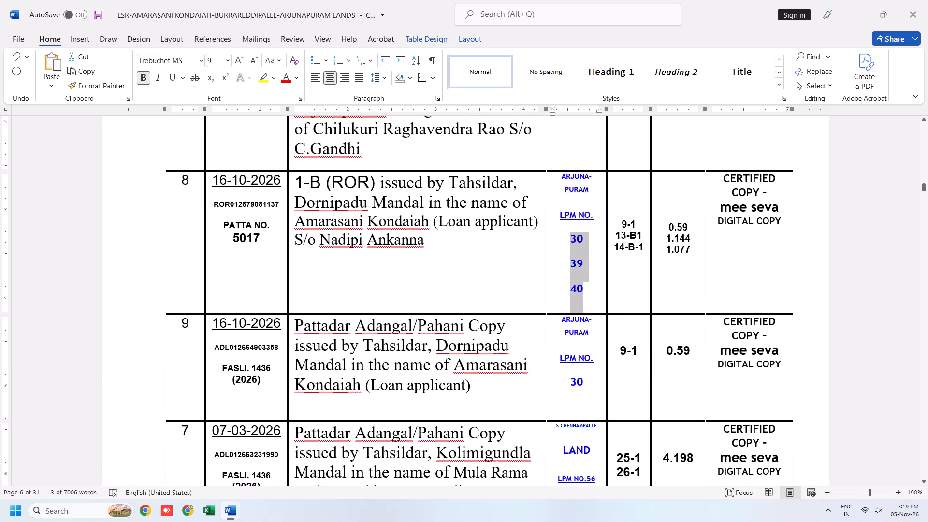
key("ctrl+1")
Close the gaps between LPM numbers 30, 39 and 40 in row 8 so they sit on consecutive lines.
left_click(585, 301)
left_click(584, 244)
left_click(576, 241)
left_click(581, 234)
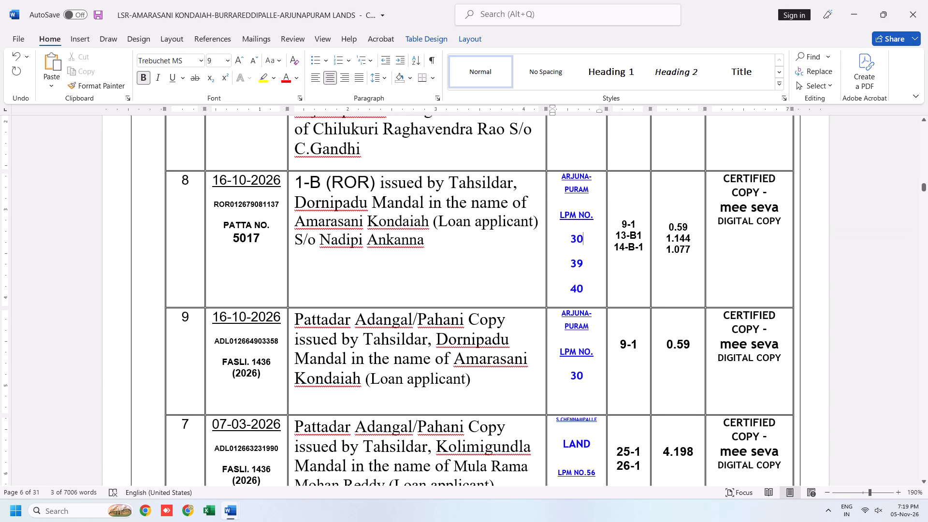
key("Delete")
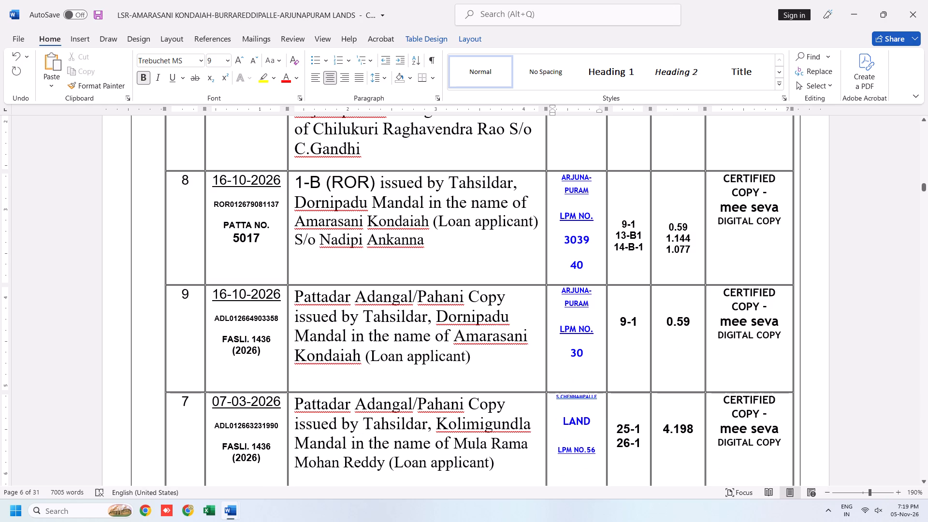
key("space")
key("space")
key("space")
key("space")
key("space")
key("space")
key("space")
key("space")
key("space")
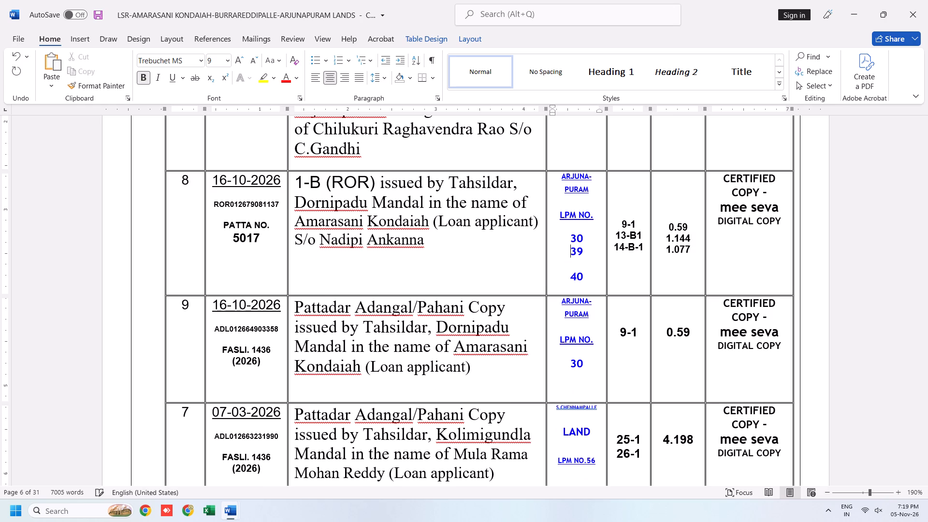
key("End")
key("Delete")
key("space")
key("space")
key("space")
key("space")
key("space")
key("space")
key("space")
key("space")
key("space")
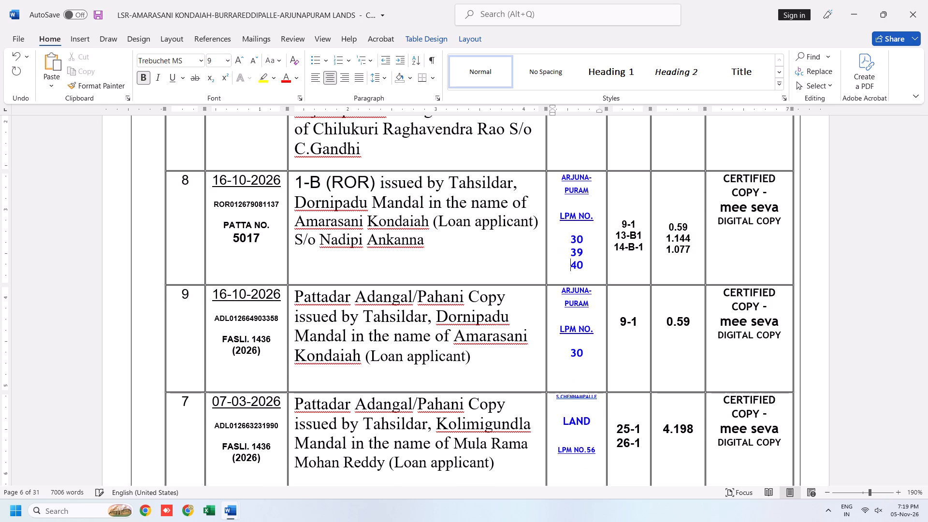
left_click(422, 298)
left_click(412, 361)
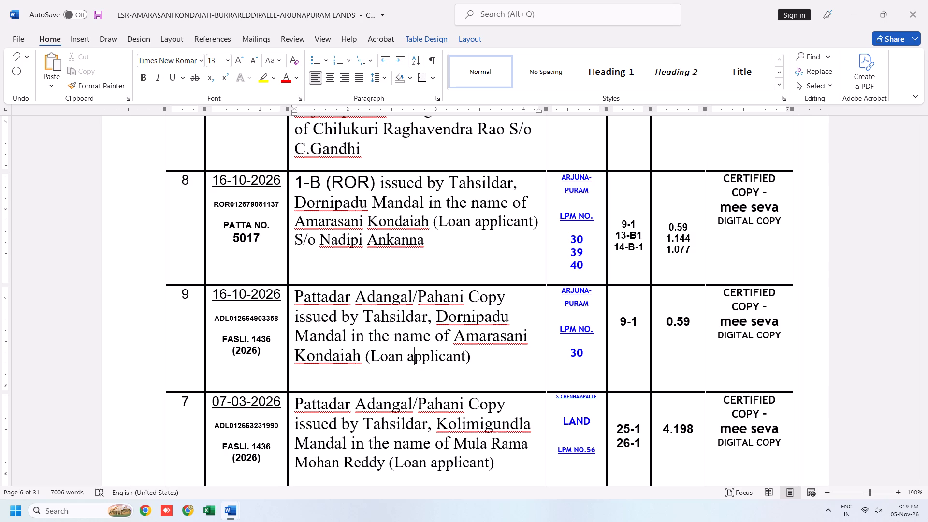
Copy row 9's details, from the date through the certified-copy remark, over the outdated Adangal row directly below it.
scroll(433, 433, "down", 1)
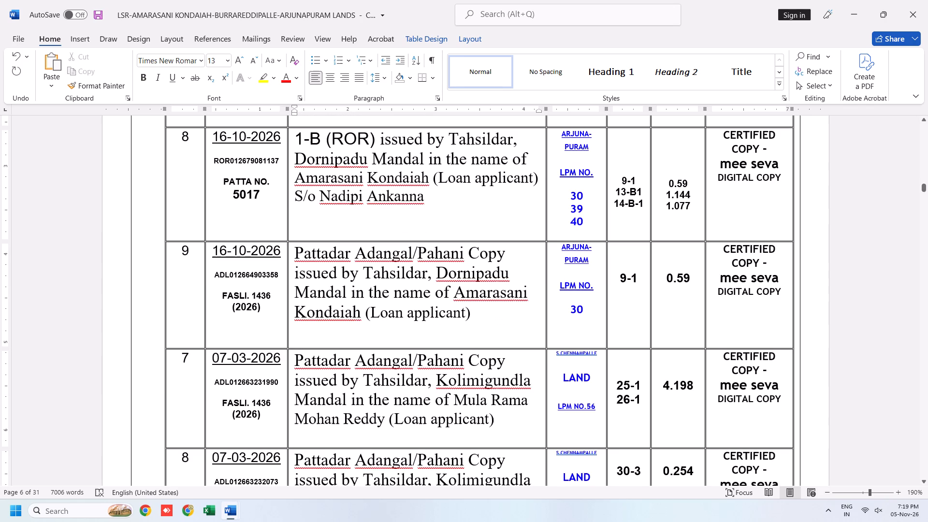
left_click_drag(244, 260, 794, 293)
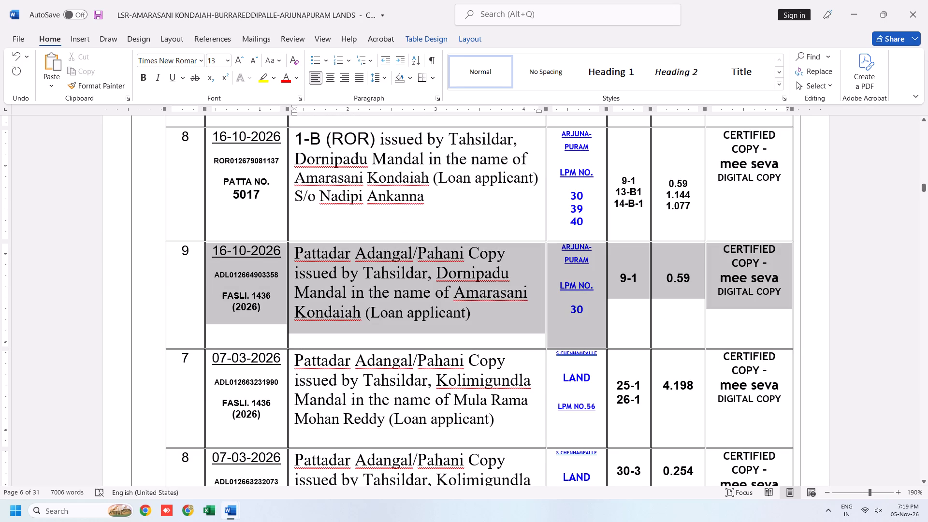
left_click_drag(794, 293, 775, 295)
key("ctrl+c")
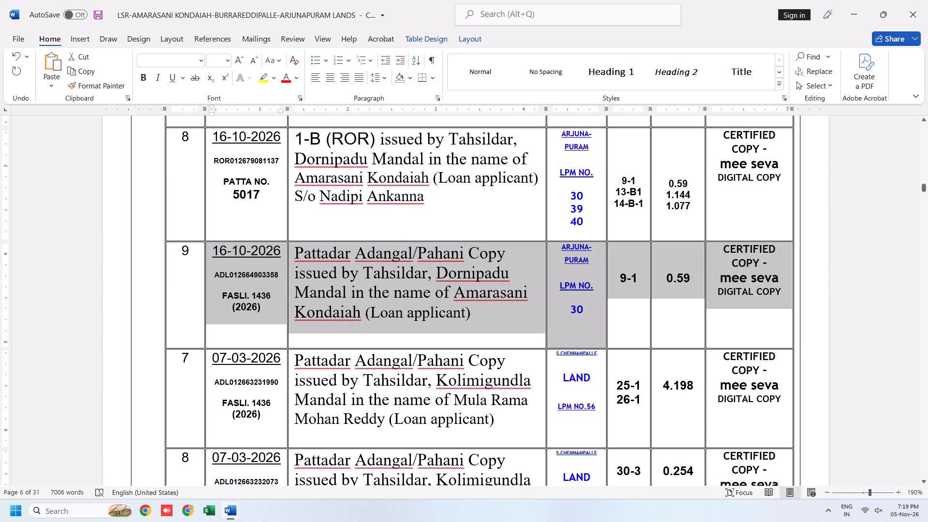
left_click_drag(227, 364, 742, 380)
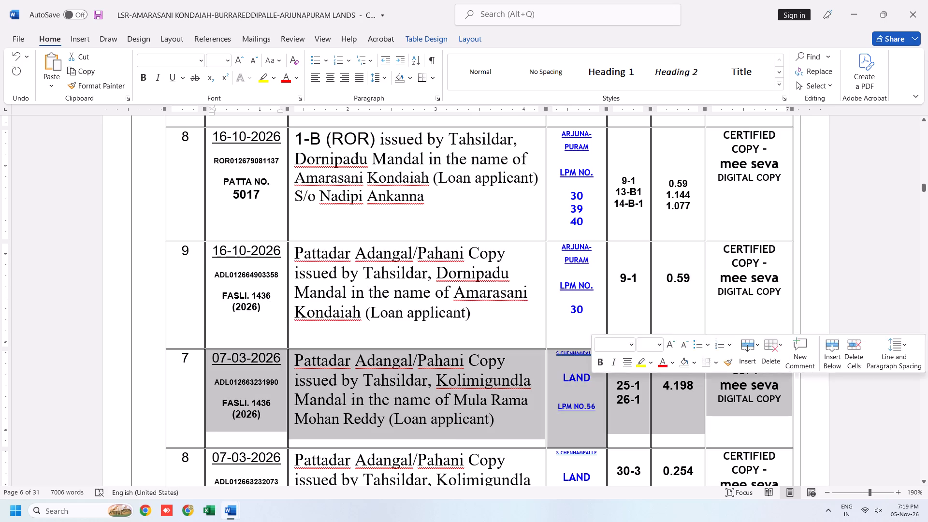
key("ctrl+v")
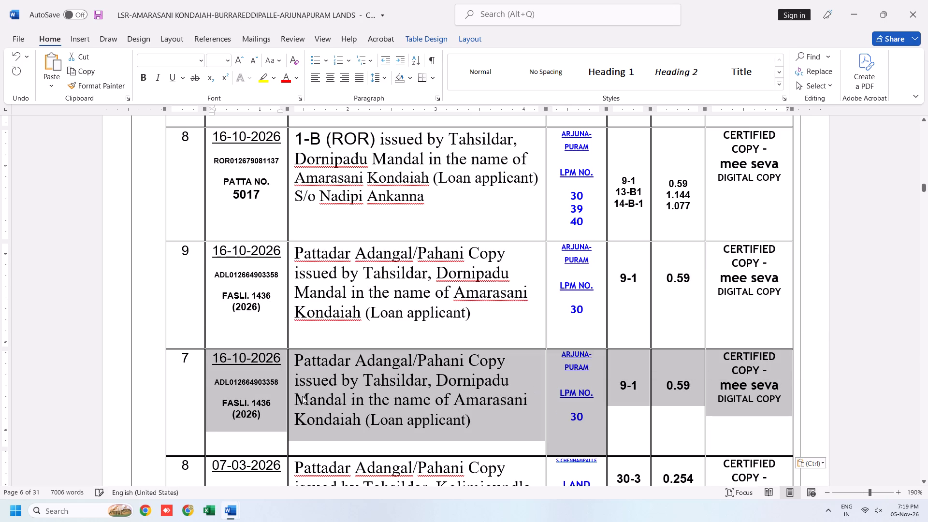
Renumber the Adangal row directly below row 9 as 10.
left_click(195, 366)
key("BackSpace")
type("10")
scroll(214, 356, "down", 2)
left_click(222, 287)
left_click(216, 271)
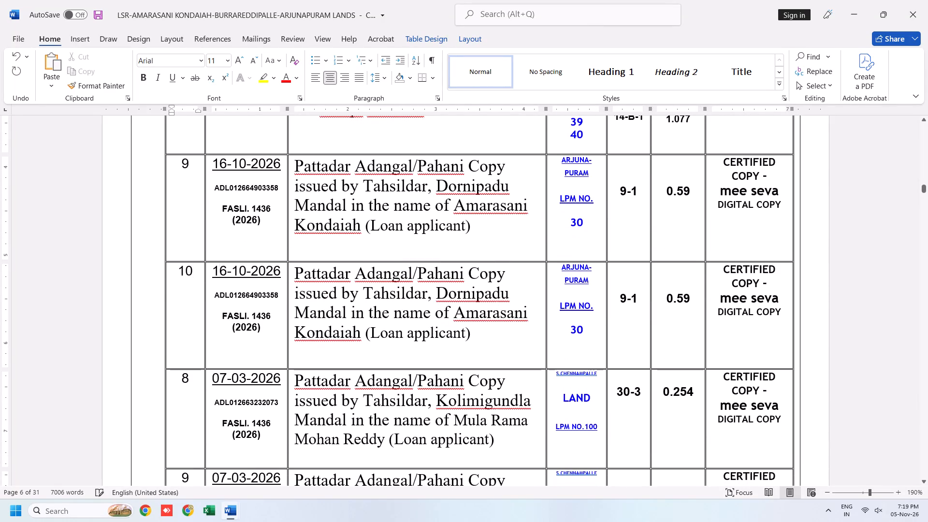
left_click(232, 294)
key("ctrl+Delete")
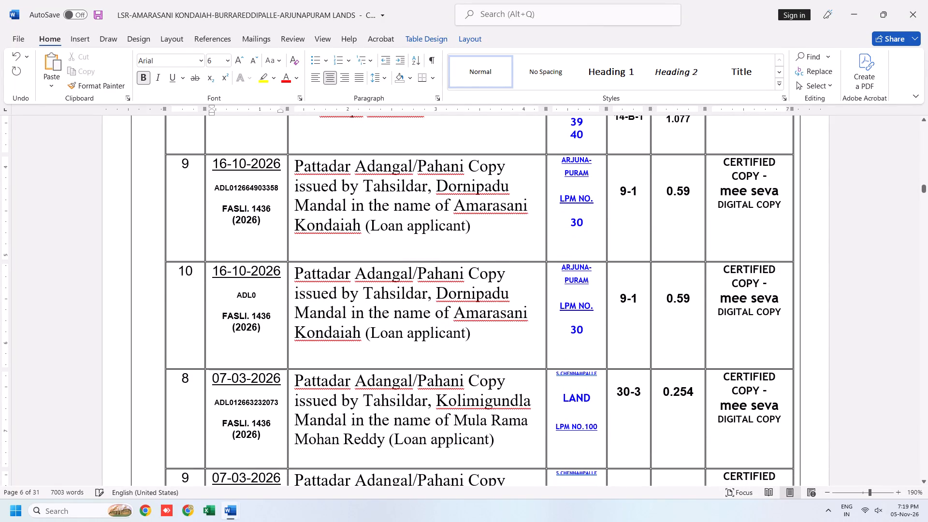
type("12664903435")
left_click(404, 308)
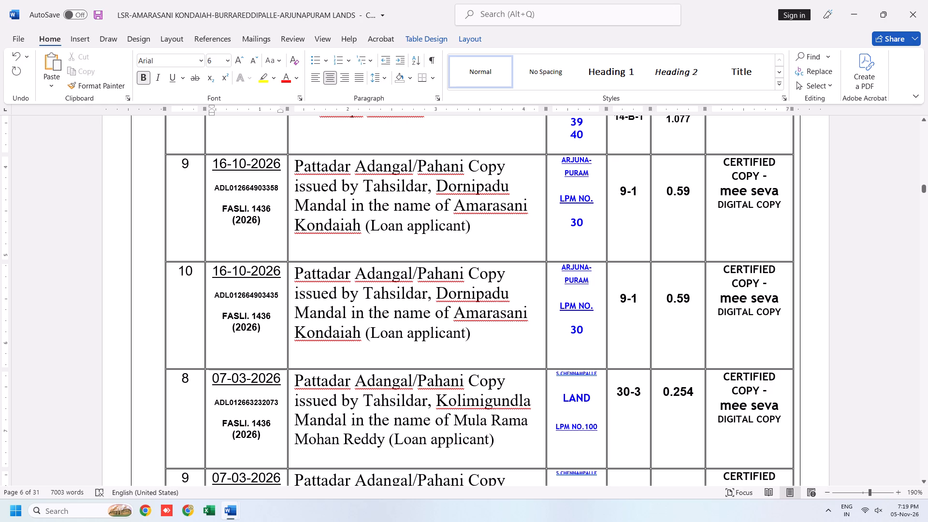
Change row 10's LPM number to 39.
left_click(566, 330)
left_click(579, 325)
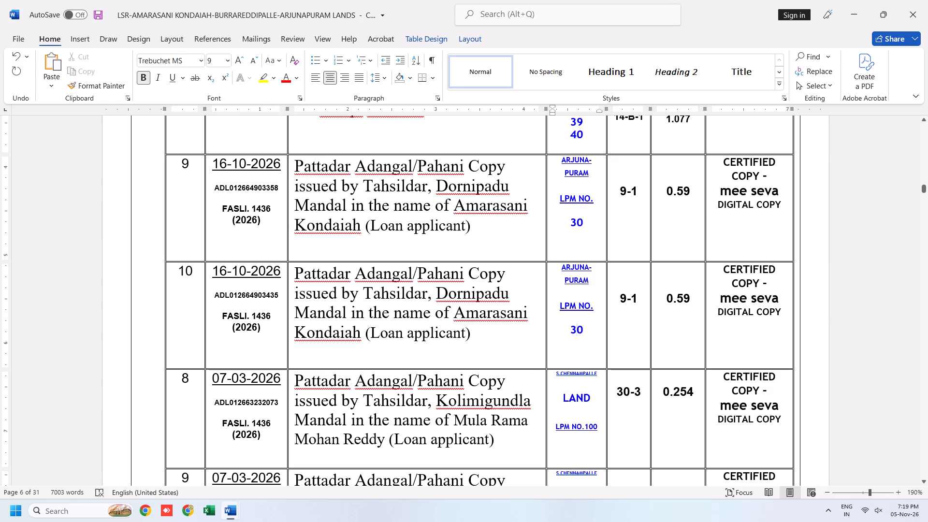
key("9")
key("Delete")
Change row 10's survey number to 13-B1 and shrink its font so it fits on one line.
left_click(620, 295)
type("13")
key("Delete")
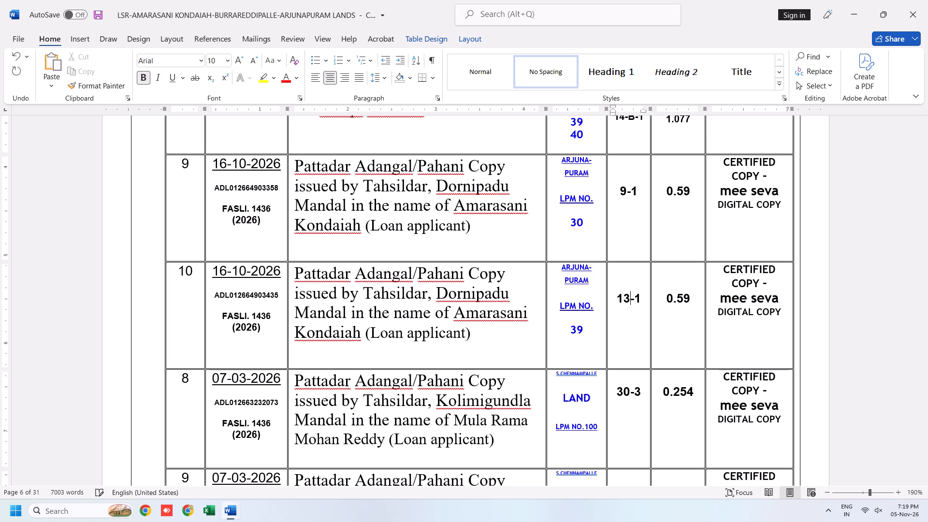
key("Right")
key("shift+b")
left_click_drag(620, 300, 643, 312)
key("ctrl+bracketleft")
Set row 10's extent to 1.144 and save the document.
left_click_drag(667, 301, 699, 300)
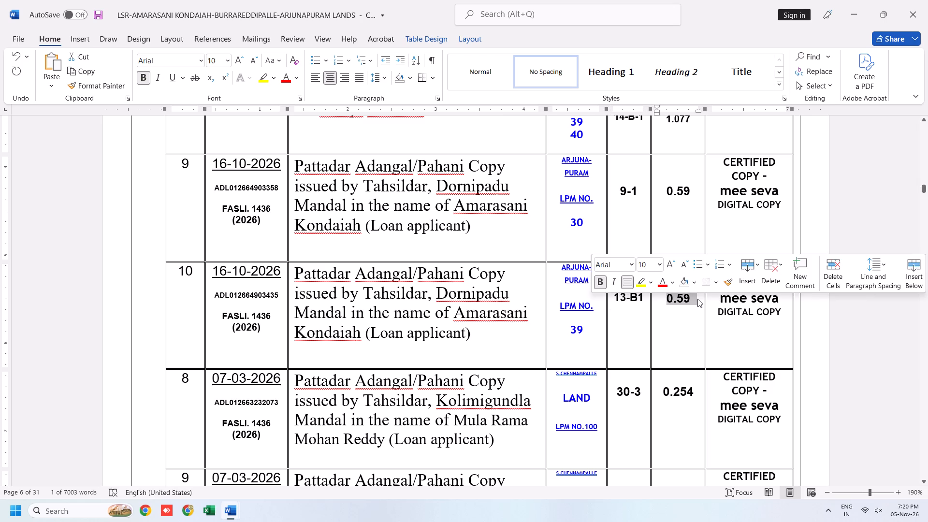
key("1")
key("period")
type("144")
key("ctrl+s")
left_click(466, 319)
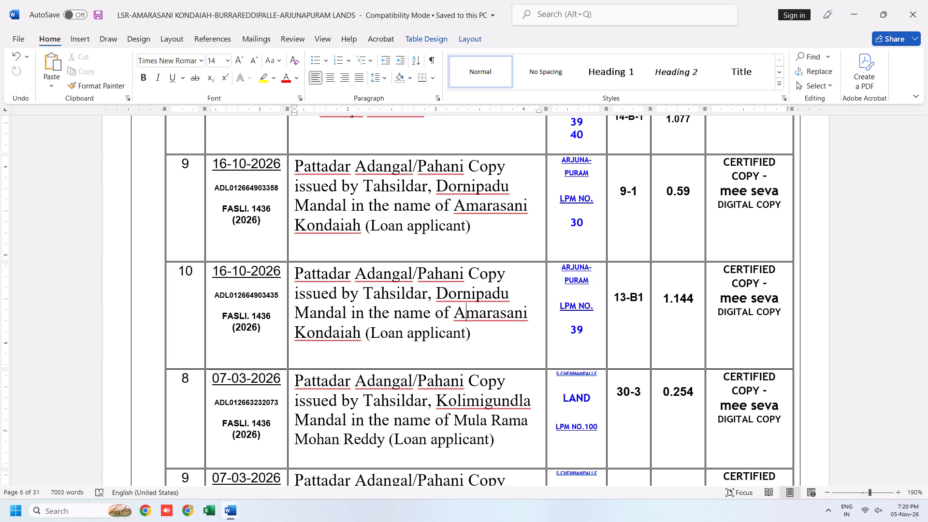
Copy row 10's date-through-extent cells over the same cells of the outdated 07-03-2026 row directly below it.
scroll(456, 321, "down", 2)
left_click_drag(230, 293, 422, 310)
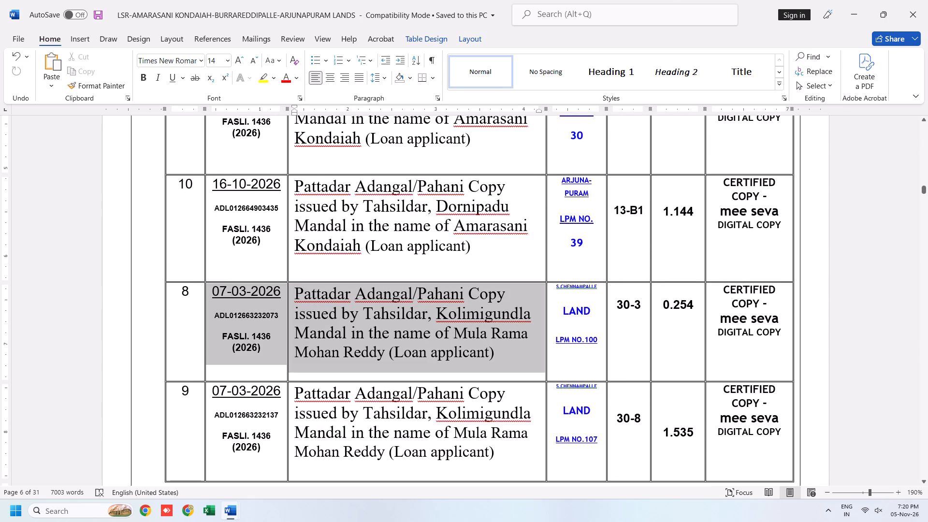
left_click_drag(422, 310, 674, 318)
left_click(448, 319)
left_click_drag(221, 184, 270, 198)
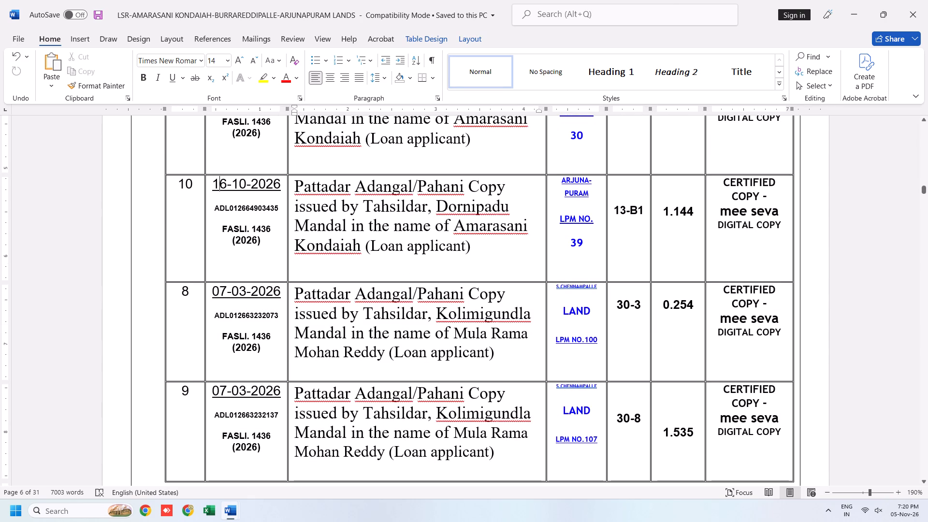
left_click_drag(270, 198, 667, 211)
key("ctrl+c")
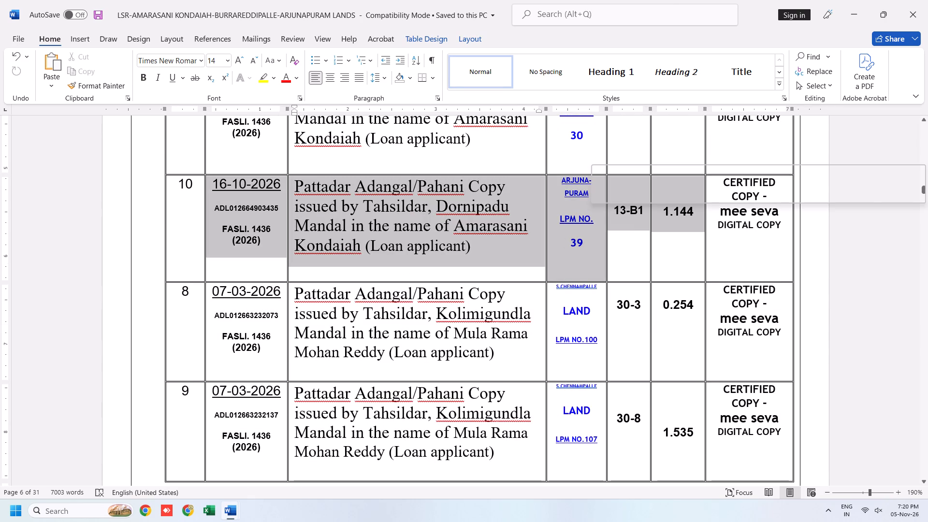
left_click_drag(224, 286, 673, 313)
key("ctrl+v")
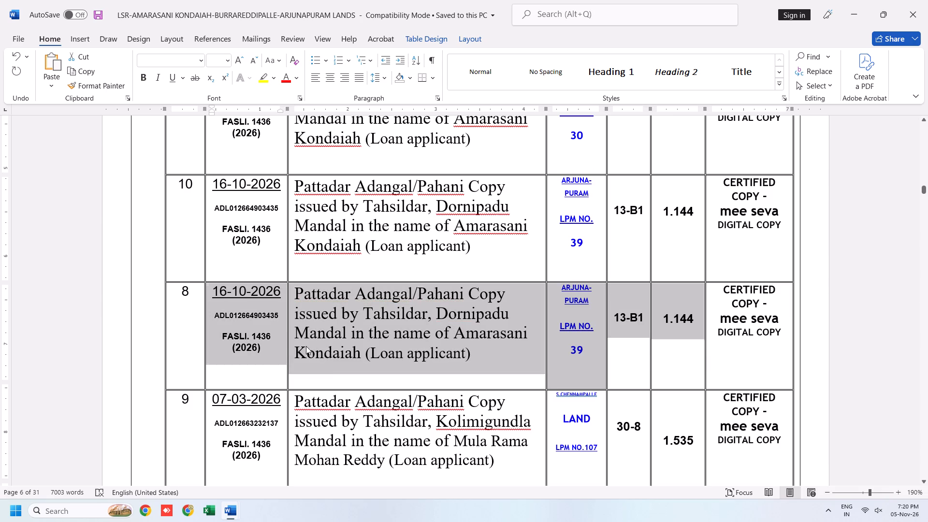
Renumber the row below row 10 as 11.
left_click(173, 292)
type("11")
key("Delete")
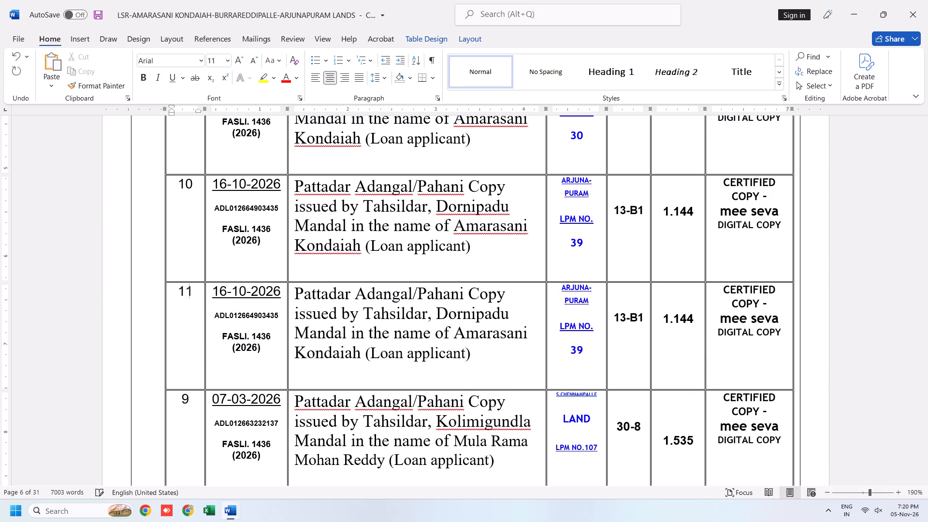
left_click(250, 312)
left_click(231, 310)
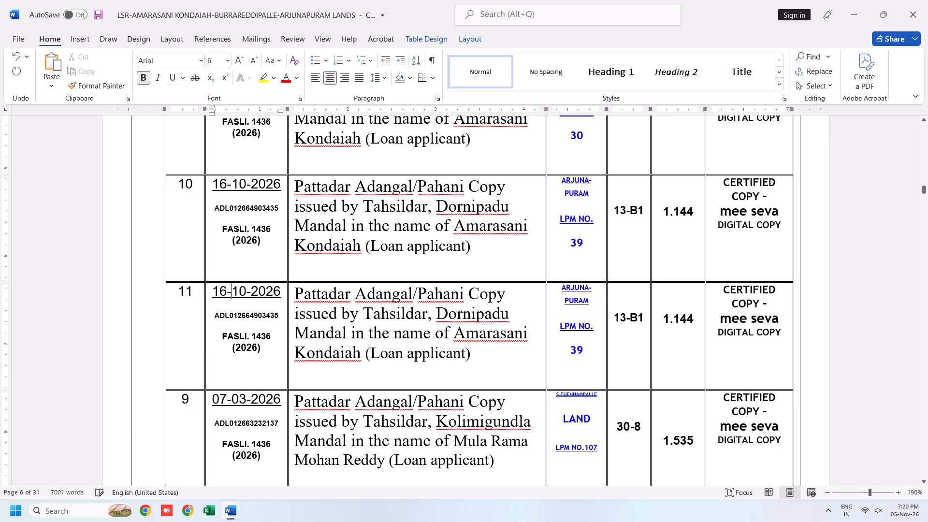
key("Down")
key("Right")
key("Left")
key("Left")
key("ctrl+Delete")
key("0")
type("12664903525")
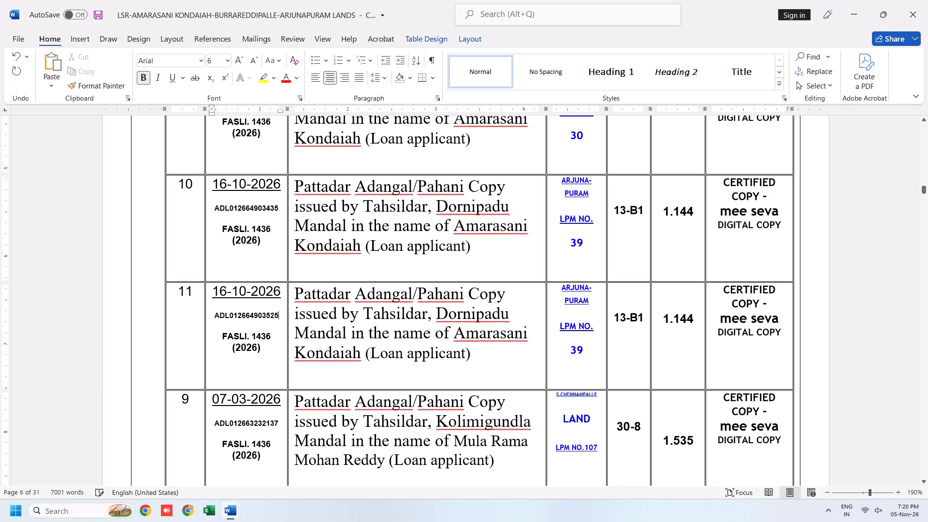
Change row 11's LPM number to 40.
left_click(381, 324)
left_click_drag(567, 352, 588, 352)
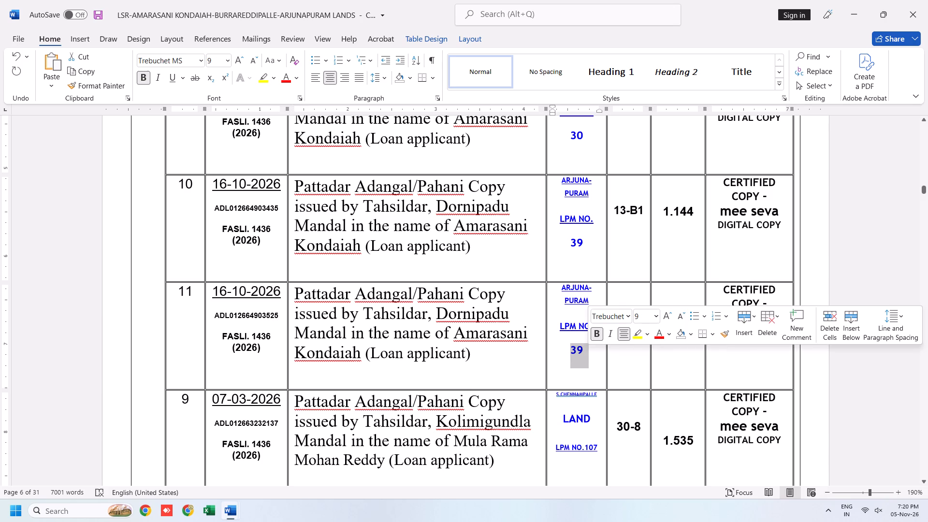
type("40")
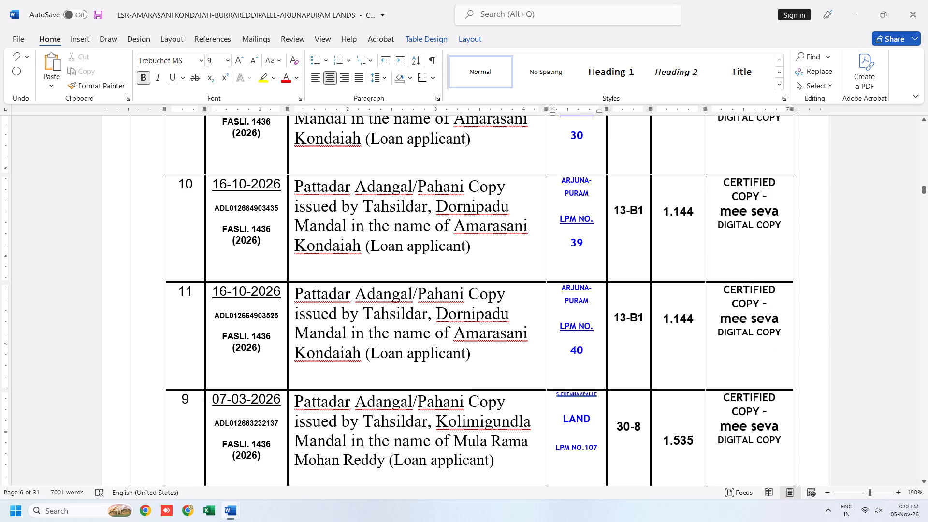
Change row 11's survey number to 14-B1 and its extent to 1.077.
left_click(621, 319)
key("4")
key("Delete")
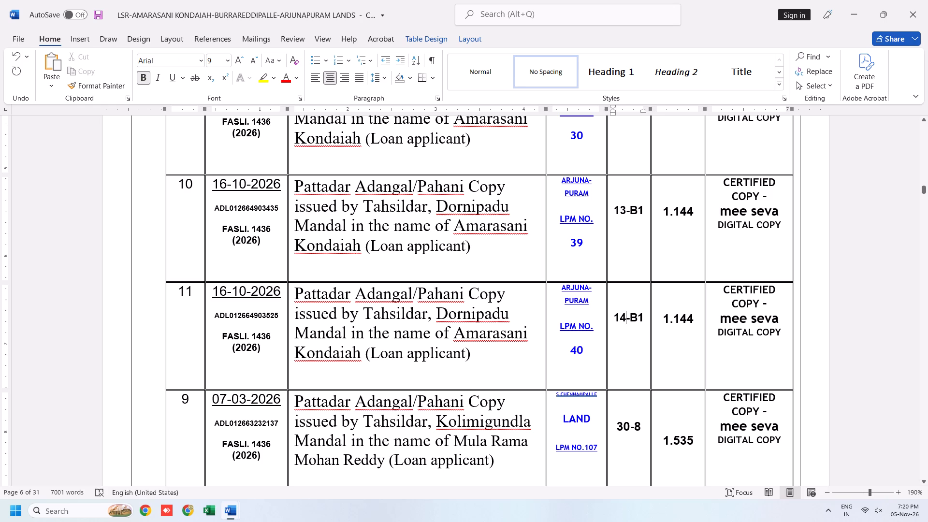
left_click_drag(665, 316, 696, 317)
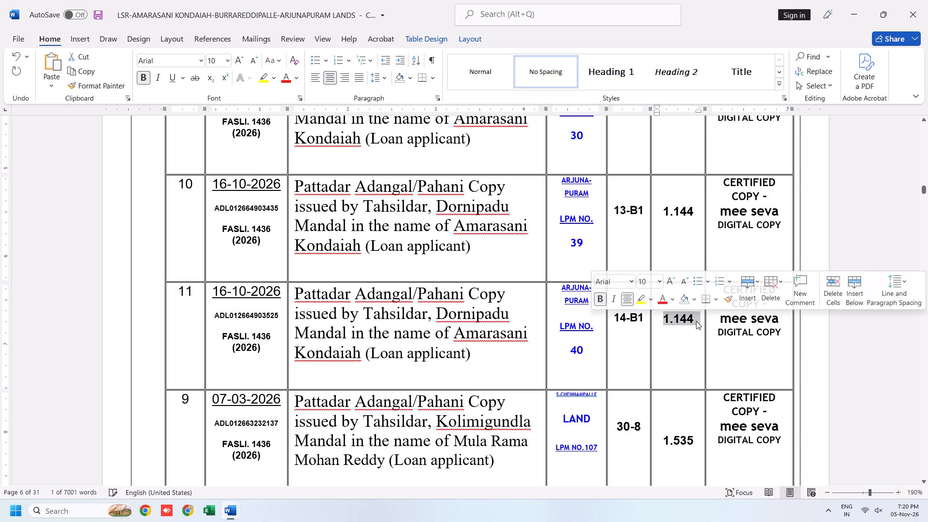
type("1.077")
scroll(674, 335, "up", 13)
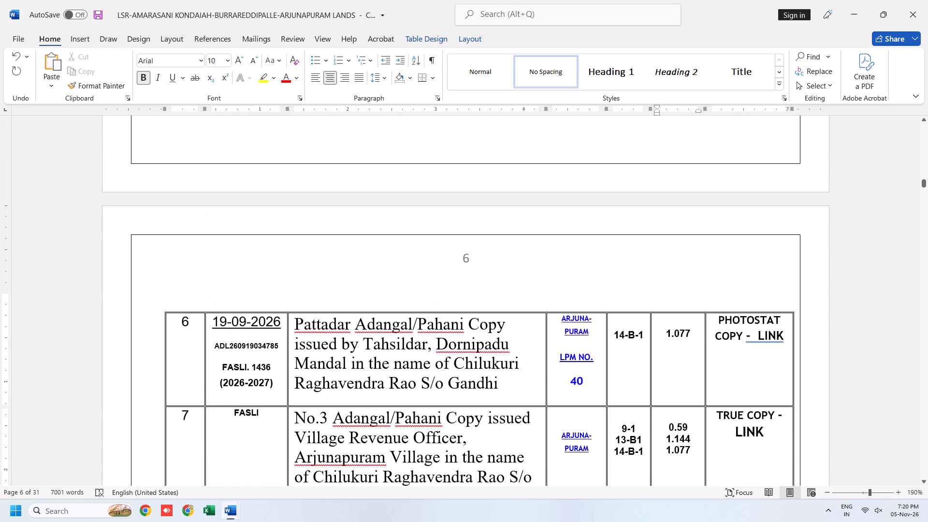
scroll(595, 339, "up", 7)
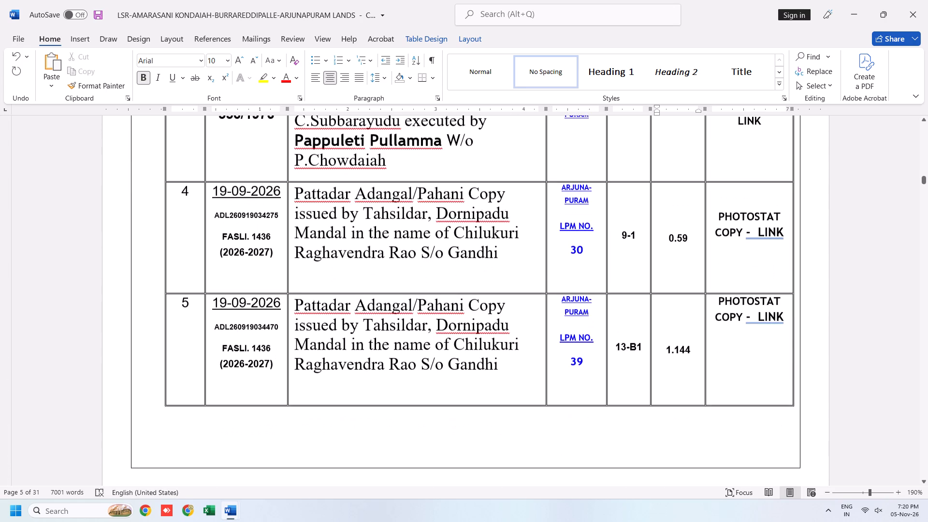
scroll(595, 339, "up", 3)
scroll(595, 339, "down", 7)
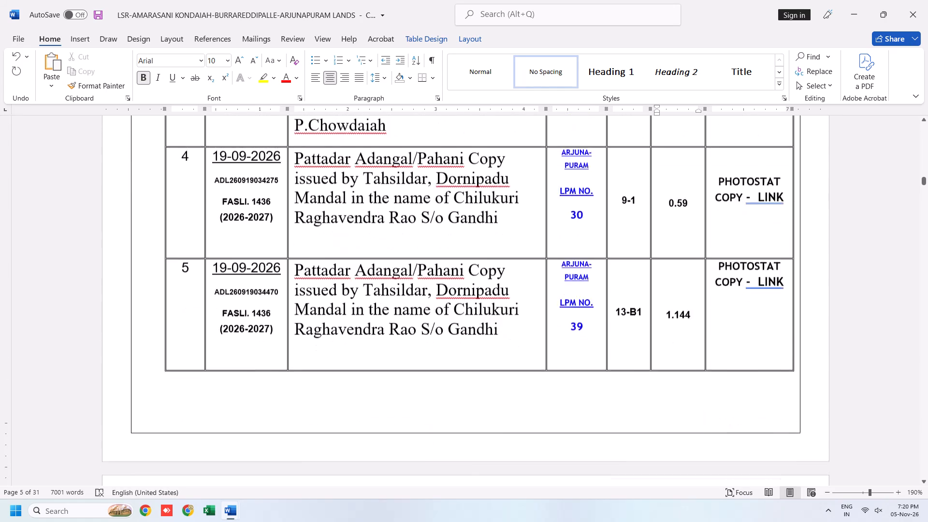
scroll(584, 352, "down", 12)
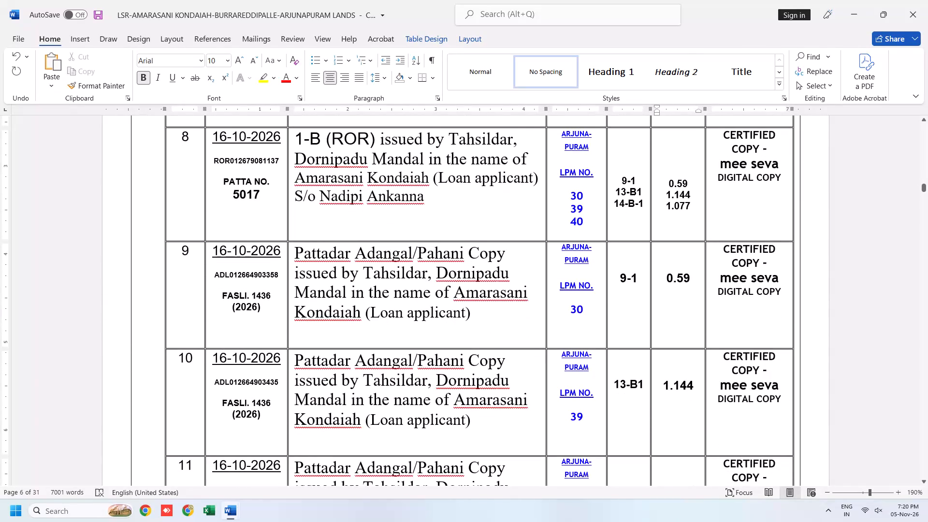
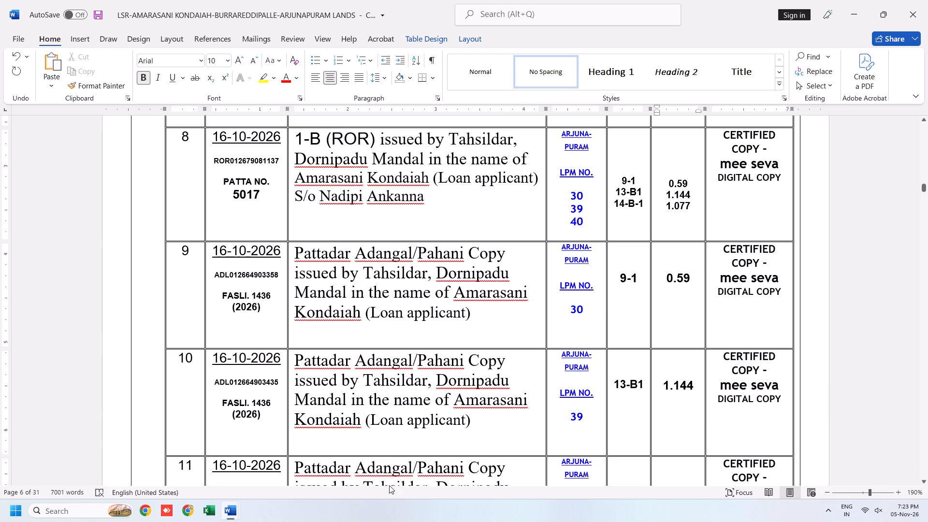
Review the Arjunapuram Adangal entries in rows 9 to 11 and the old 07-03-2026 row below them.
left_click(428, 317)
left_click(449, 310)
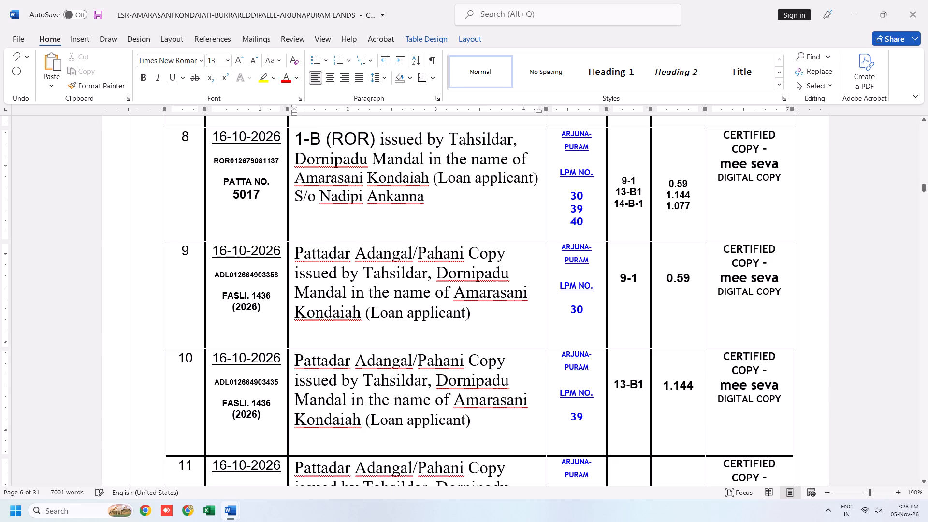
scroll(490, 312, "down", 3)
left_click(449, 374)
left_click(483, 402)
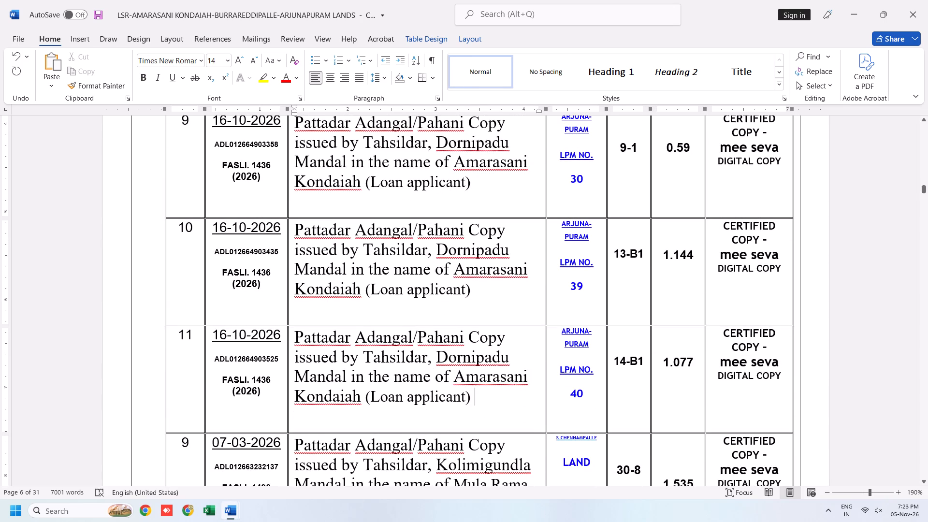
scroll(482, 401, "down", 2)
left_click(499, 423)
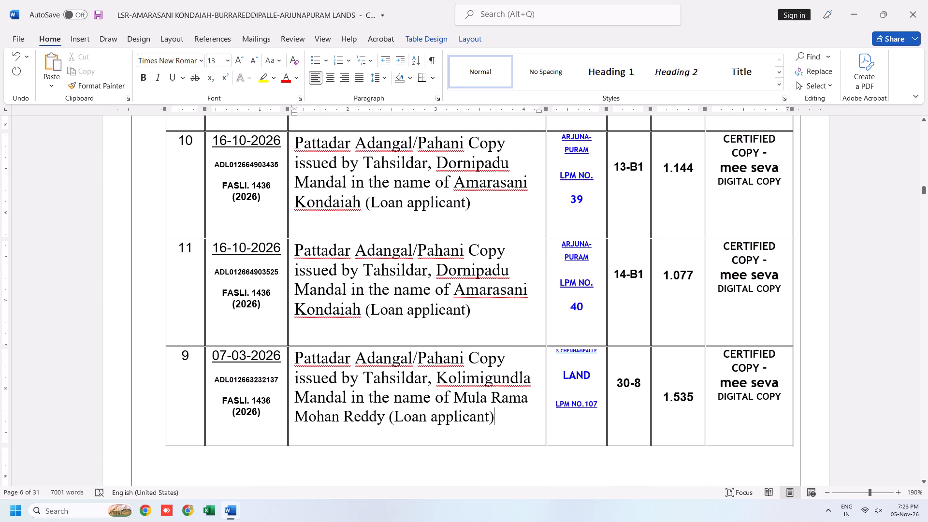
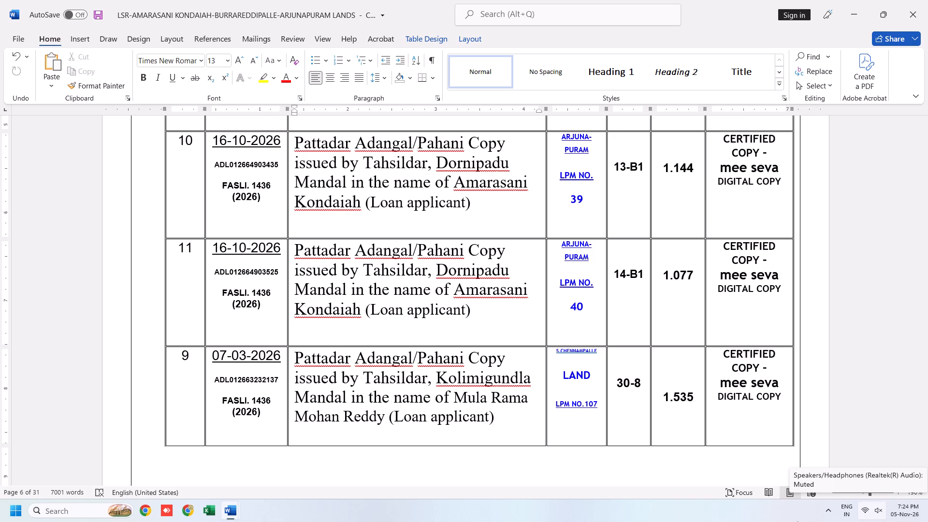
Insert a blank row below row 3, the sale deed dated 25-06-1973, in the scrutinized documents table.
left_click(430, 341)
scroll(429, 340, "up", 9)
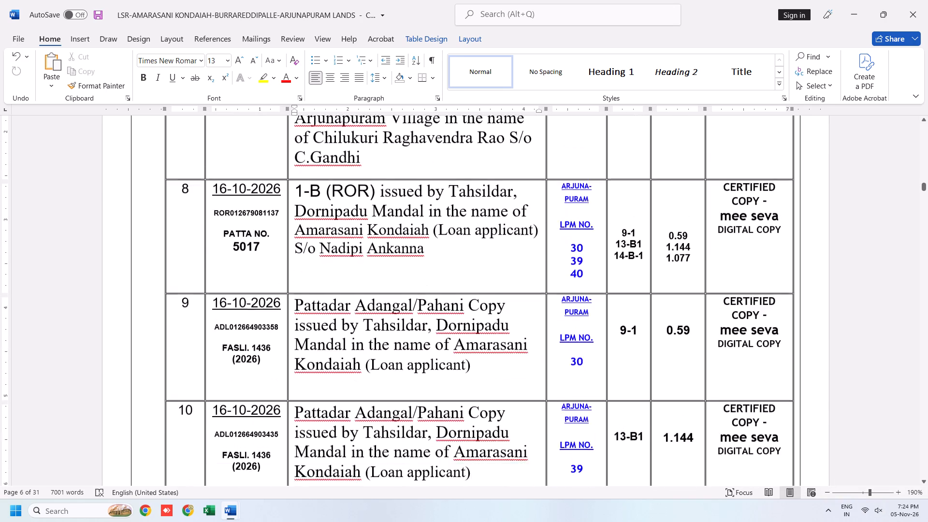
scroll(423, 340, "up", 17)
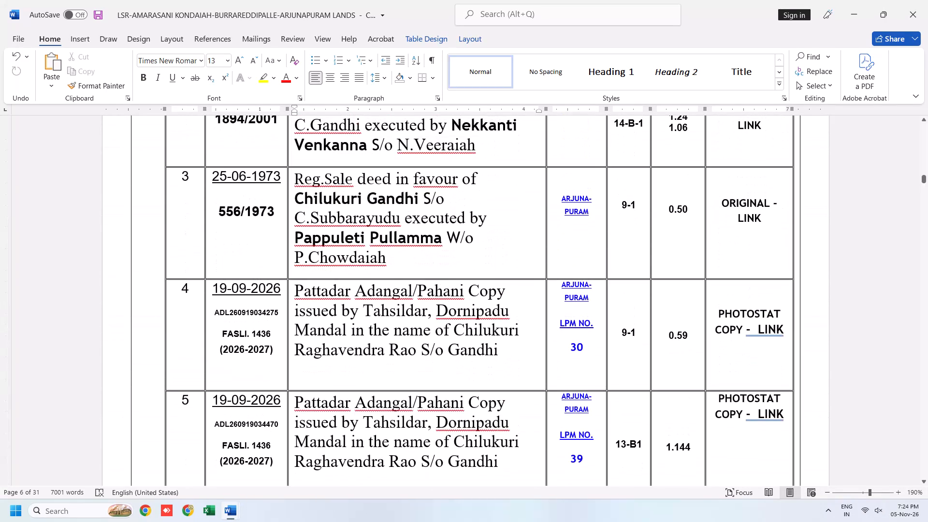
scroll(419, 340, "up", 4)
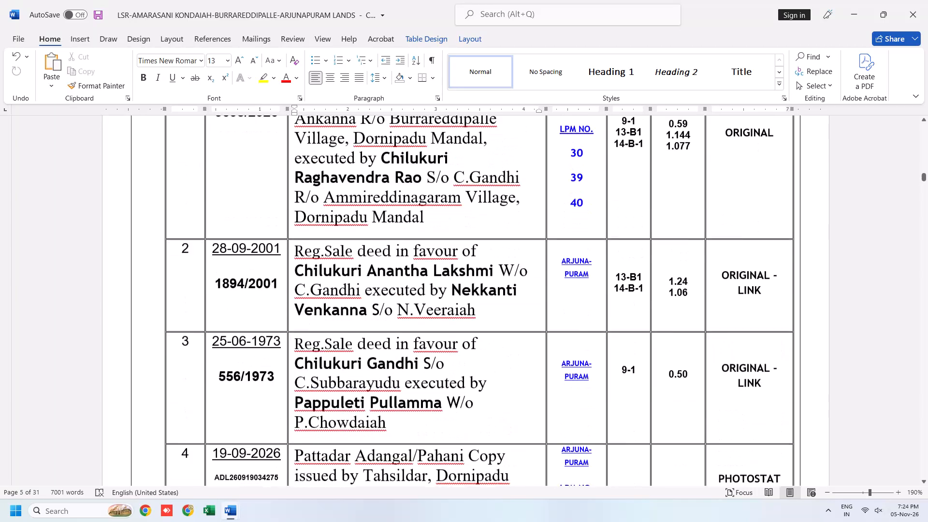
scroll(411, 322, "down", 5)
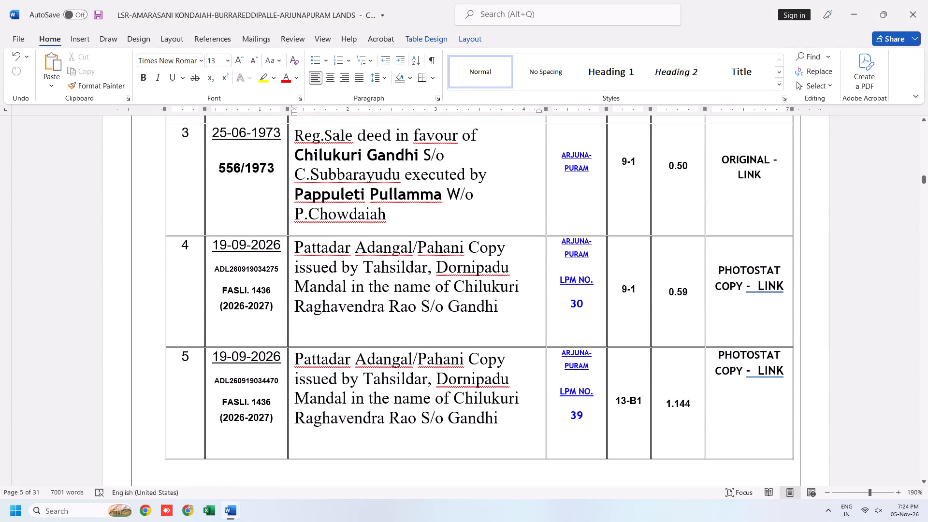
left_click(406, 216)
left_click(402, 220)
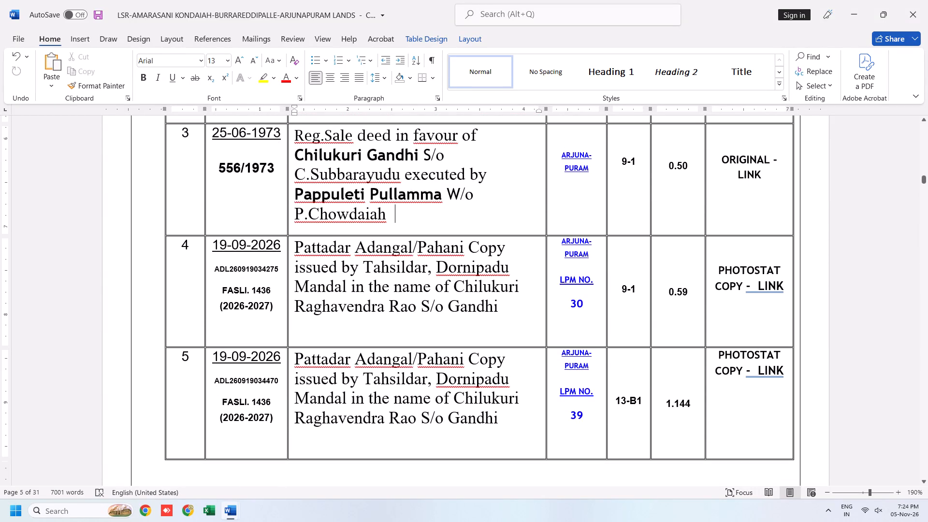
left_click(400, 215)
scroll(400, 215, "up", 1)
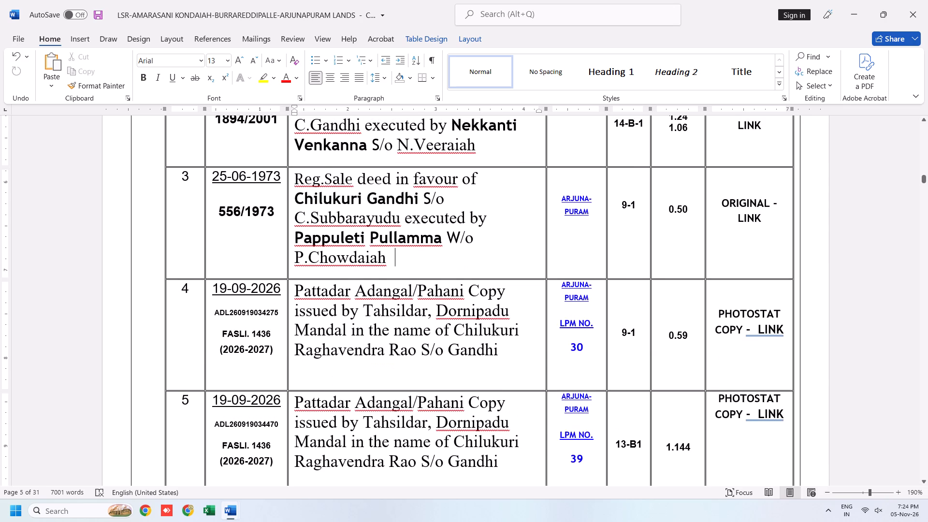
left_click(407, 263)
key("alt+a")
key("alt+i")
key("alt+b")
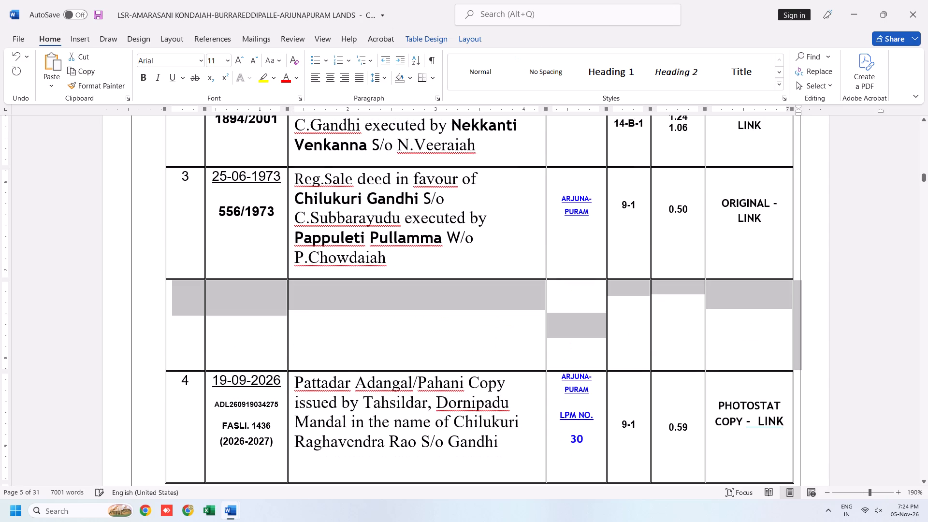
Number the new row 4 and enter its date as 15-12-2011 without underlining.
key("Left")
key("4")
key("Tab")
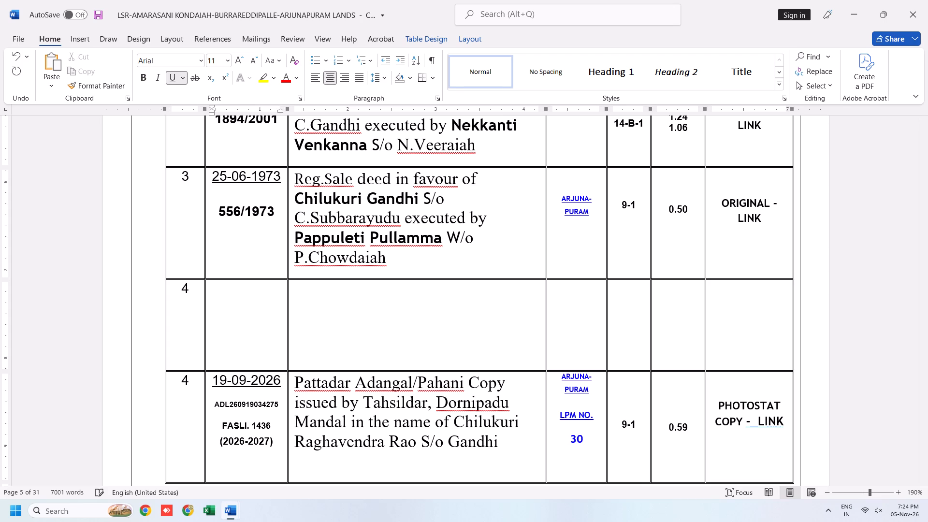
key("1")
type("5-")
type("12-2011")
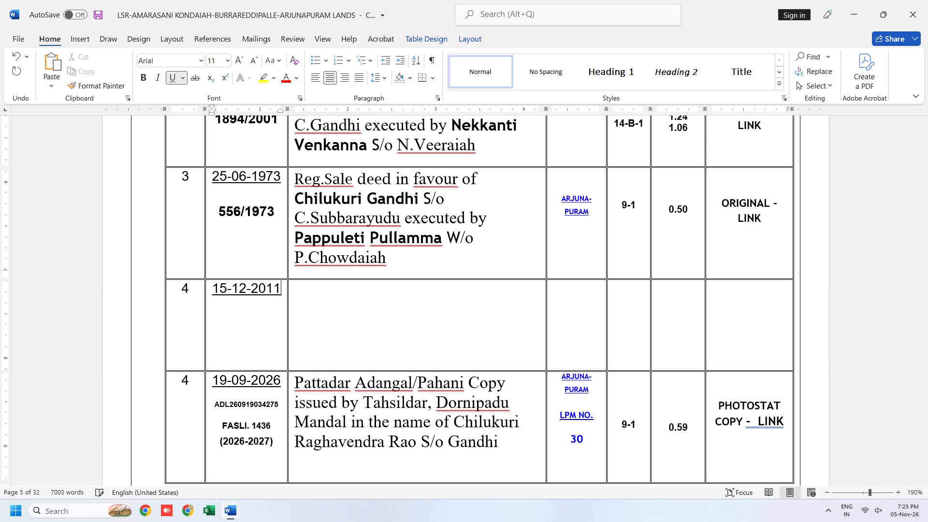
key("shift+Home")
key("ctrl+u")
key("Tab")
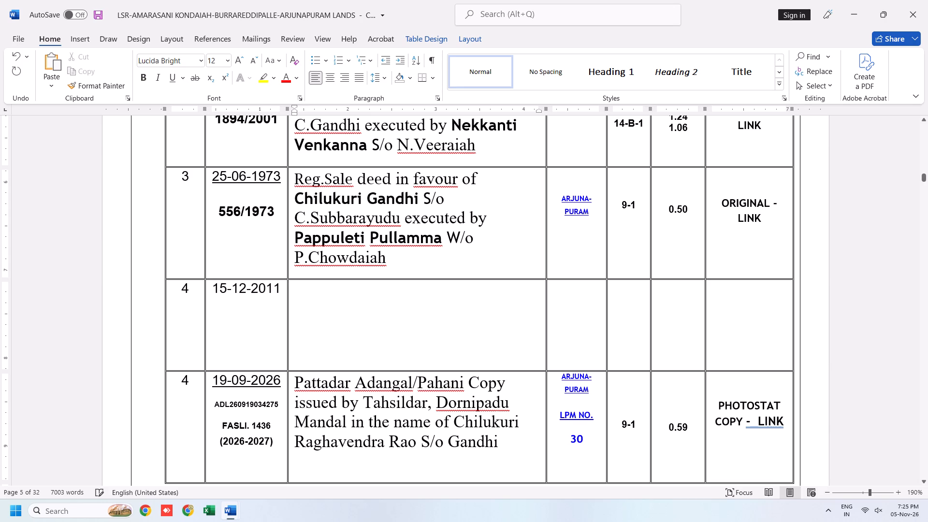
Start the new row's description with "Un registered partition list executed in between 1)".
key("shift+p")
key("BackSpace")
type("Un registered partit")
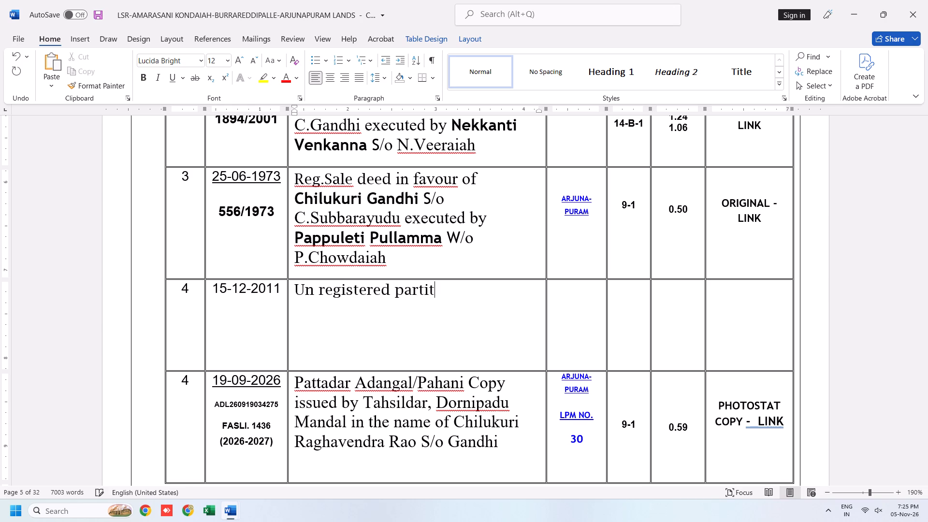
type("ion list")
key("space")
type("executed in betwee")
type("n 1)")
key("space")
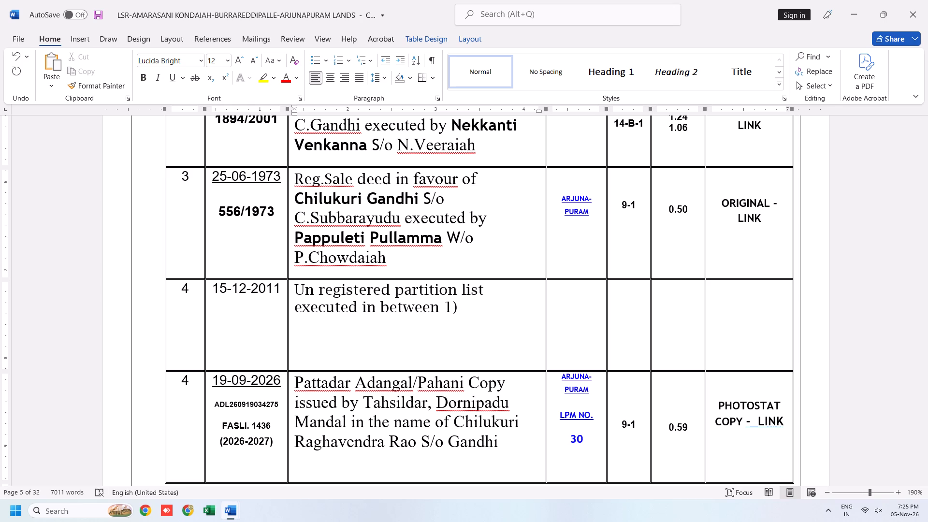
List the four partition parties' names in the new row's description, numbered 1) to 4).
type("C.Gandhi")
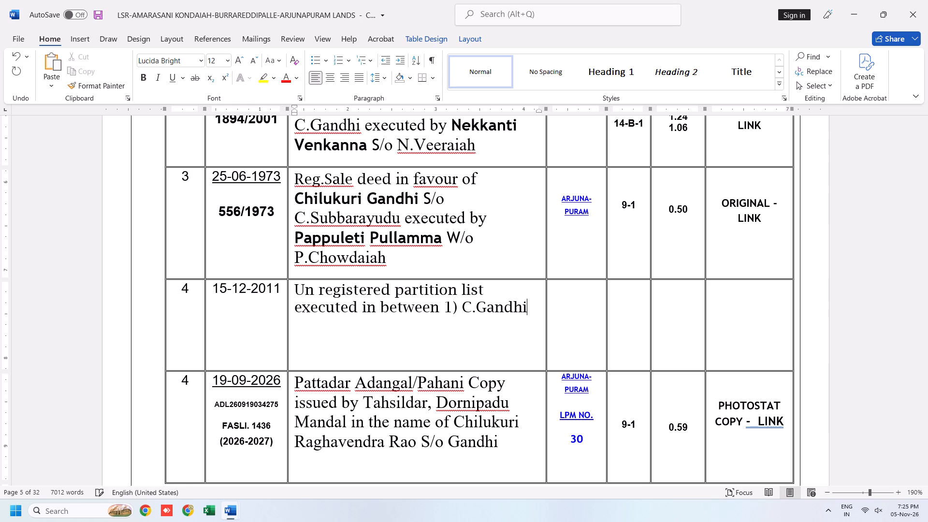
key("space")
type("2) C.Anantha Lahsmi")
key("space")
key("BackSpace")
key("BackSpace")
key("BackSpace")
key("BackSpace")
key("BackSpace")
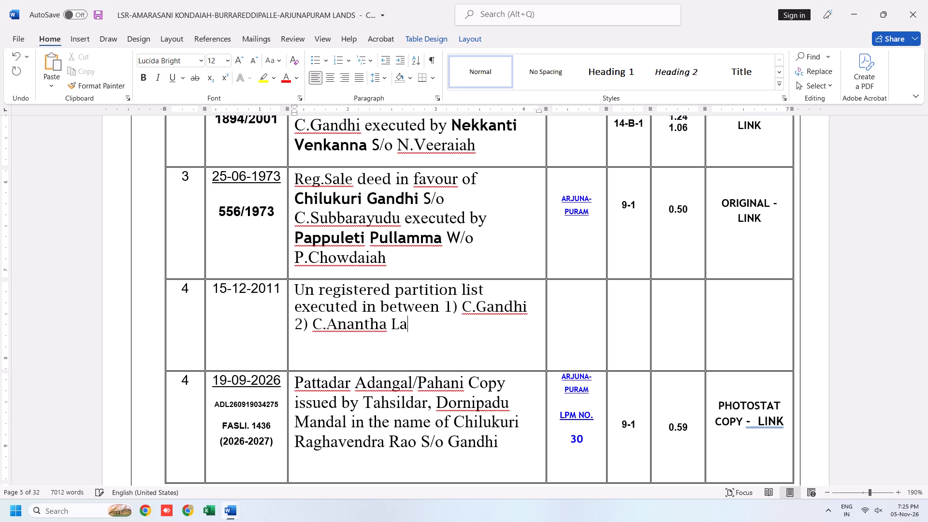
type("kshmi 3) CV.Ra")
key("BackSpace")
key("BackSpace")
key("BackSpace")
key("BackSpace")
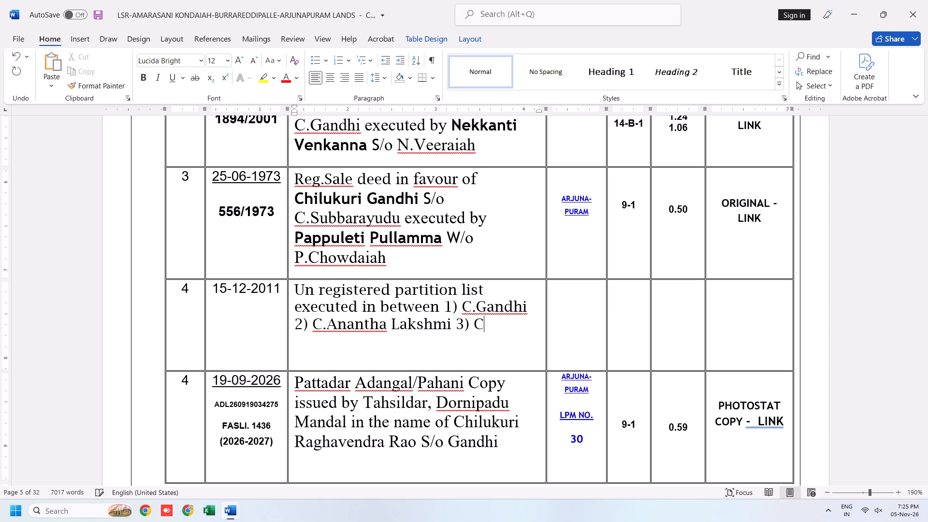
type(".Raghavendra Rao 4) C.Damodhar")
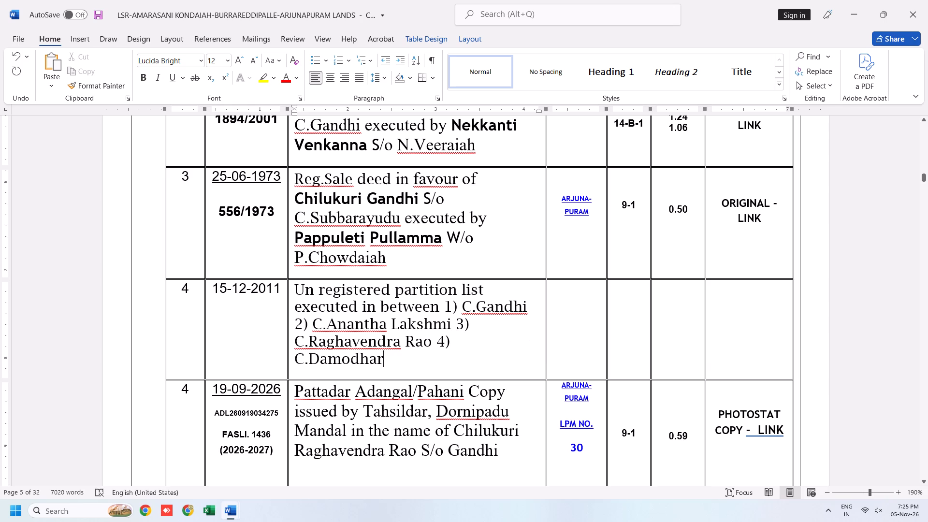
Copy row 1's village, survey number, extent and ORIGINAL cells into the matching cells of the 15-12-2011 row.
left_click(438, 337)
scroll(601, 215, "up", 4)
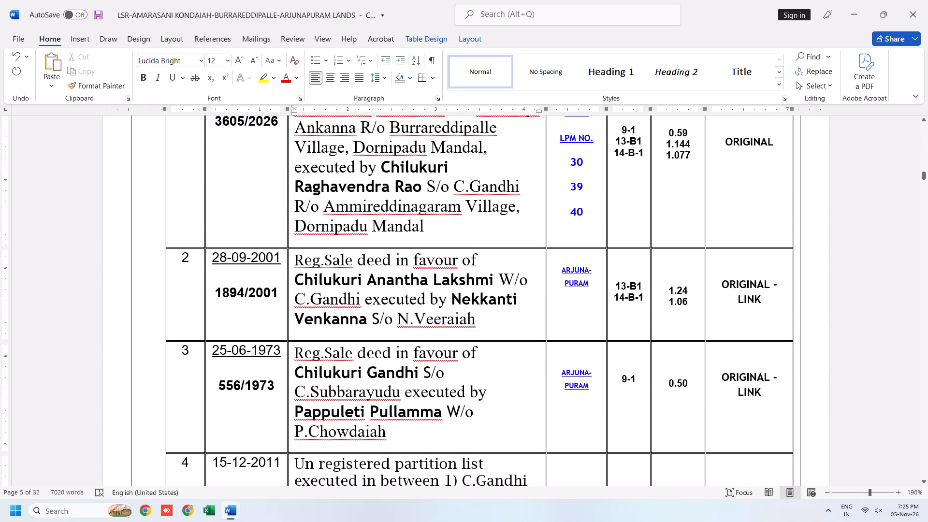
scroll(590, 199, "up", 1)
left_click_drag(572, 152, 677, 209)
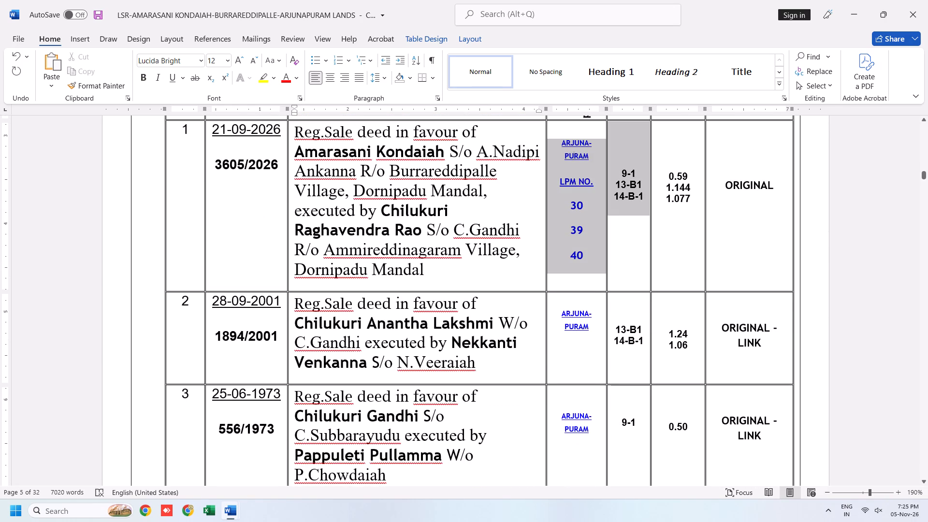
left_click_drag(677, 209, 744, 214)
key("ctrl+c")
scroll(474, 338, "down", 7)
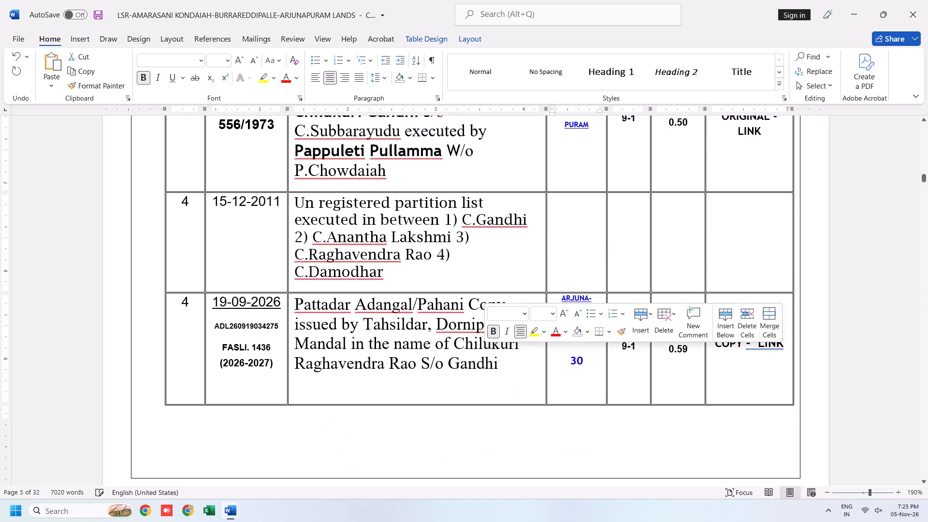
left_click(580, 212)
key("ctrl+v")
Delete the LPM NO. label and the numbers 30, 39 and 40 from the 15-12-2011 row, keeping ARJUNA-PURAM.
left_click(572, 274)
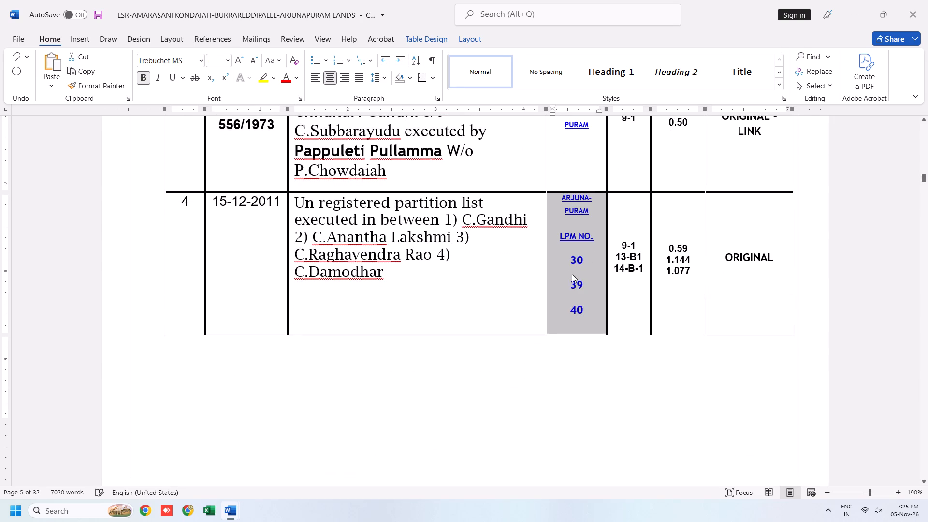
left_click(555, 237)
left_click_drag(560, 235, 586, 318)
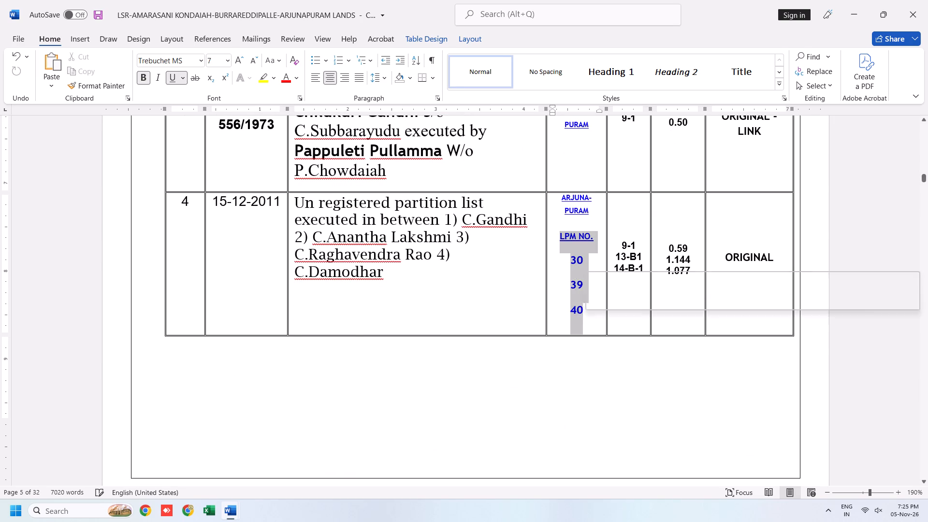
key("Delete")
Remove the extra blank lines above the survey numbers, extents and ORIGINAL in the 15-12-2011 row.
left_click(635, 213)
key("Delete")
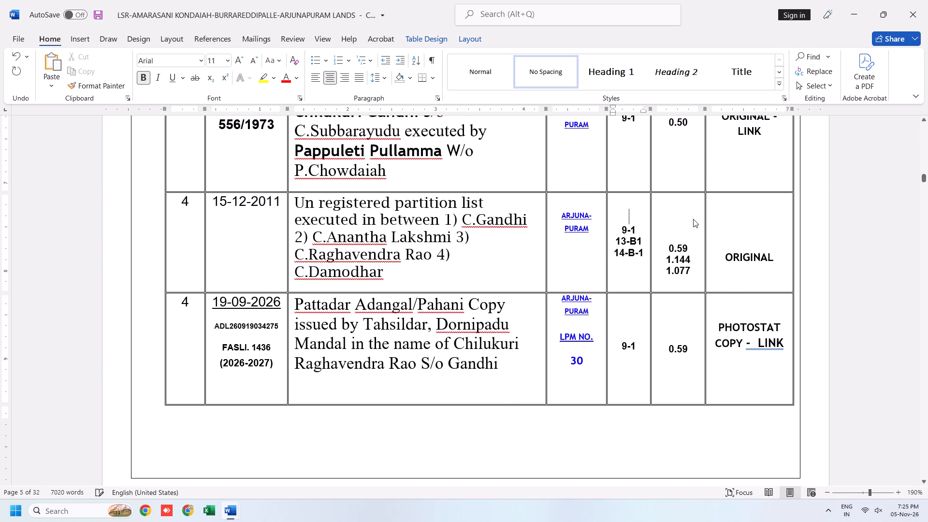
key("Delete")
left_click(669, 216)
left_click(664, 254)
left_click(666, 242)
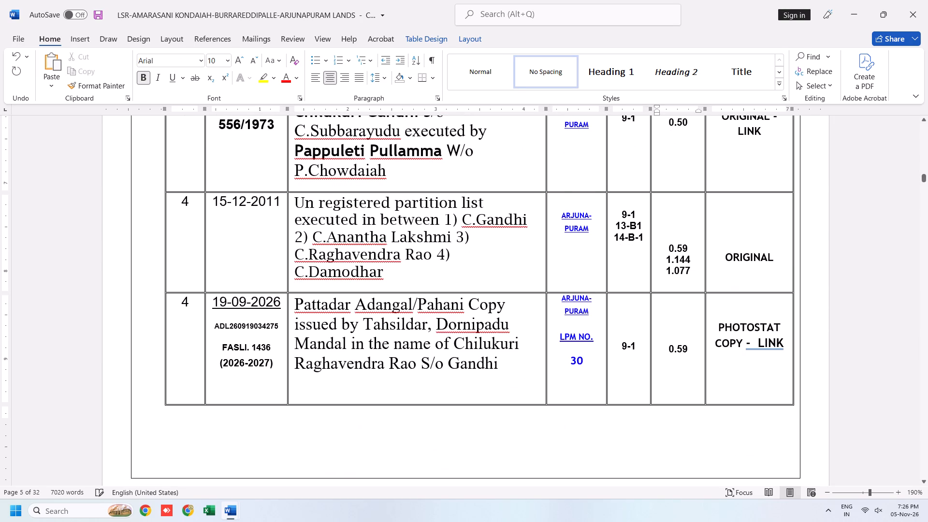
left_click(667, 249)
left_click(661, 205)
key("Delete")
key("Delete")
left_click(719, 222)
key("Delete")
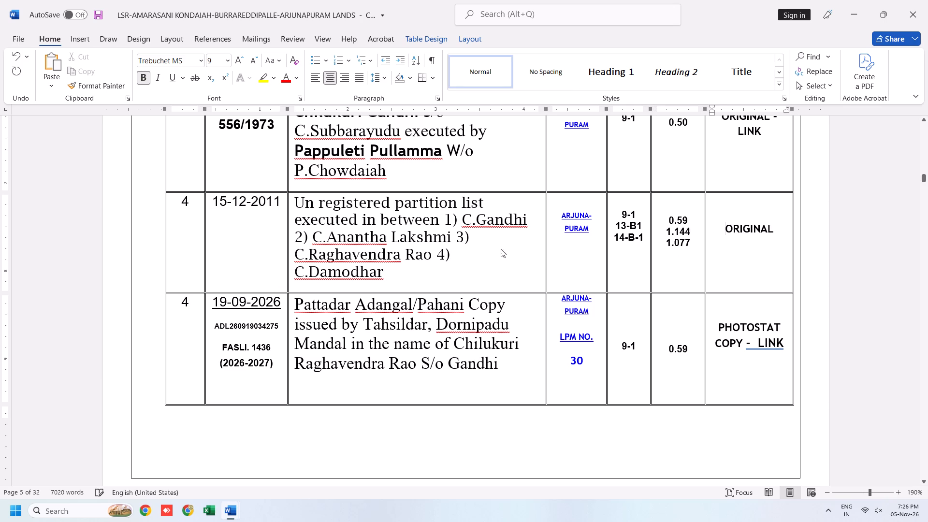
Apply the plain text formatting of row 3's sale deed description to the partition list description using Format Painter.
scroll(413, 233, "up", 1)
left_click(351, 265)
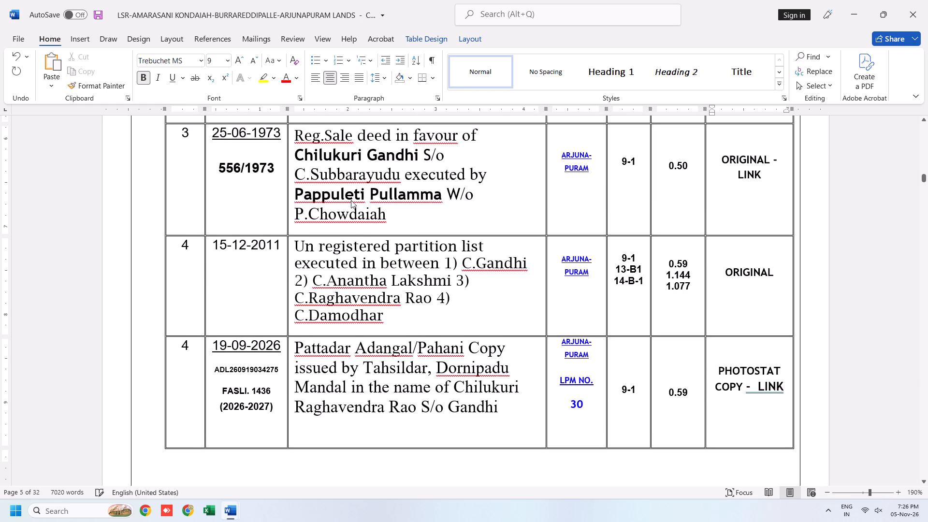
left_click(343, 178)
left_click(96, 82)
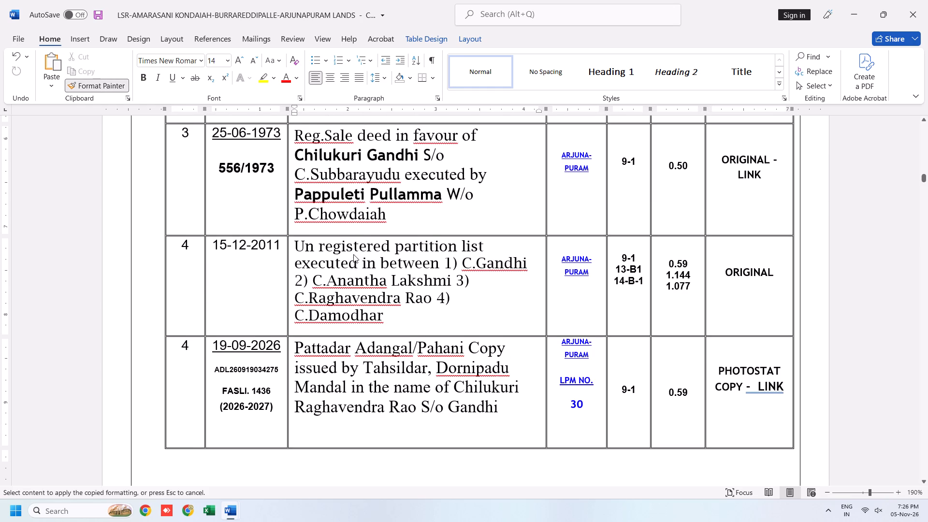
left_click_drag(294, 246, 409, 303)
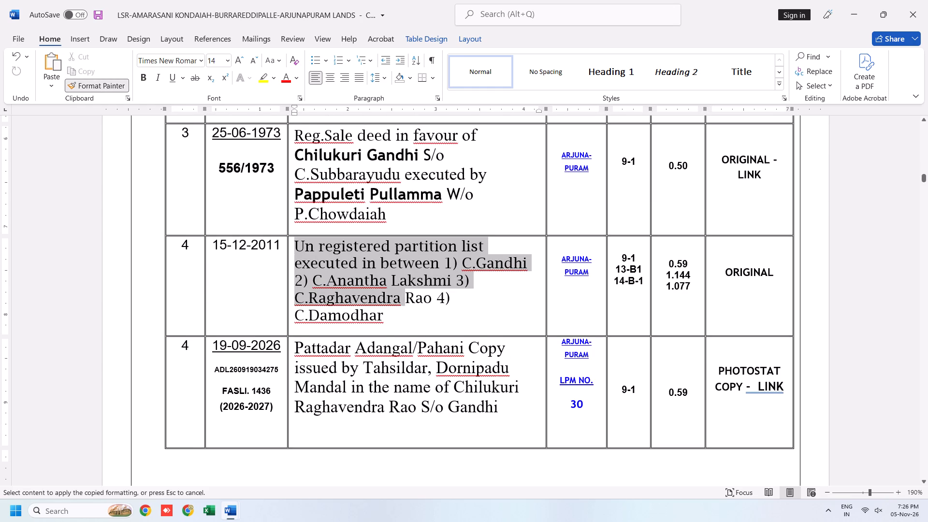
left_click_drag(409, 303, 414, 314)
left_click(343, 305)
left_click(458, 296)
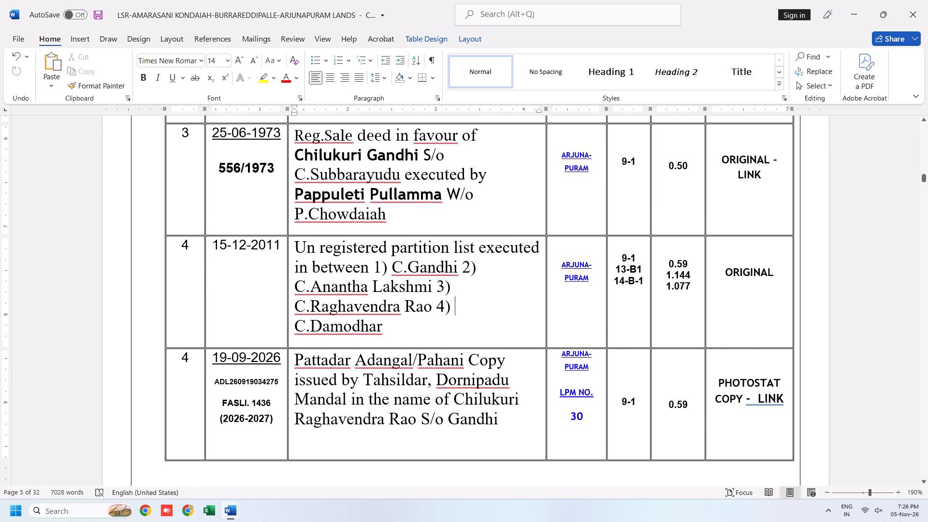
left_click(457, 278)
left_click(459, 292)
Set the three extents in the 15-12-2011 partition list row to 0.60, 1.24 and 1.06.
left_click(468, 318)
left_click(679, 269)
left_click(674, 267)
left_click(679, 265)
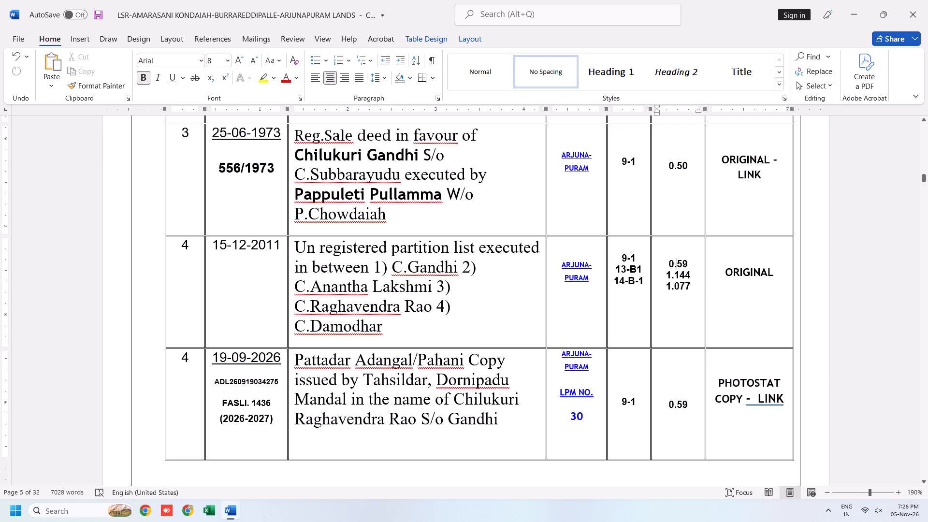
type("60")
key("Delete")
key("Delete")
left_click(675, 275)
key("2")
key("Delete")
key("Right")
key("Delete")
left_click(674, 287)
left_click(679, 289)
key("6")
key("Delete")
key("Delete")
Add a second 13-B1 survey number below the first in the 15-12-2011 row, with extent 0.24 inserted below 1.24.
left_click(626, 268)
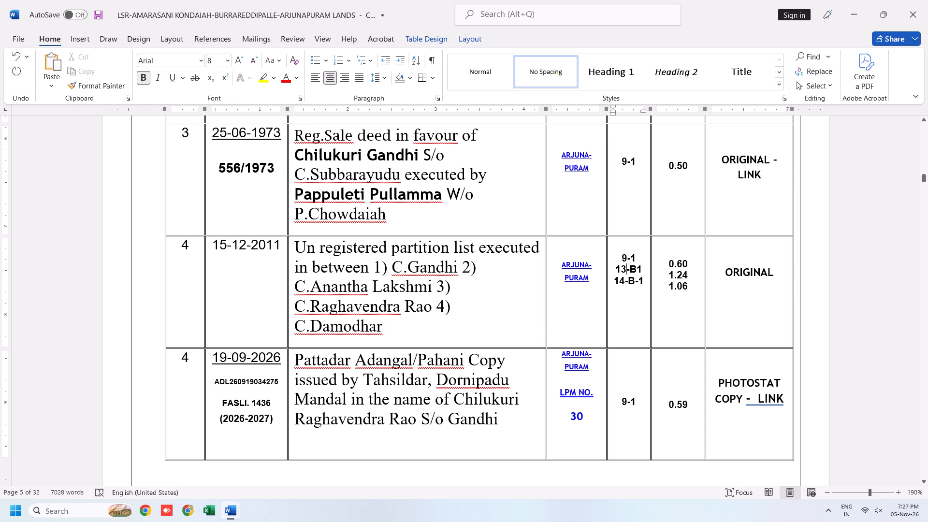
left_click(643, 271)
key("Return")
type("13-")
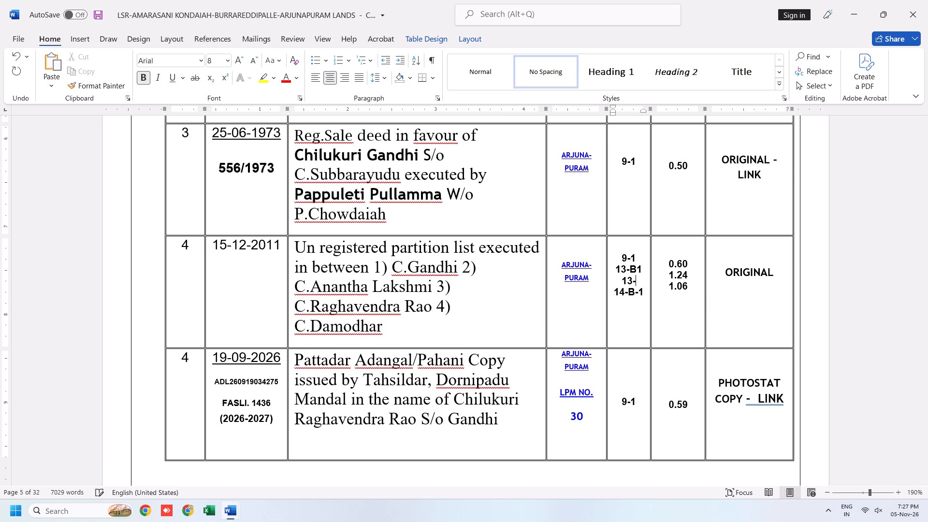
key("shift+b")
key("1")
left_click(686, 266)
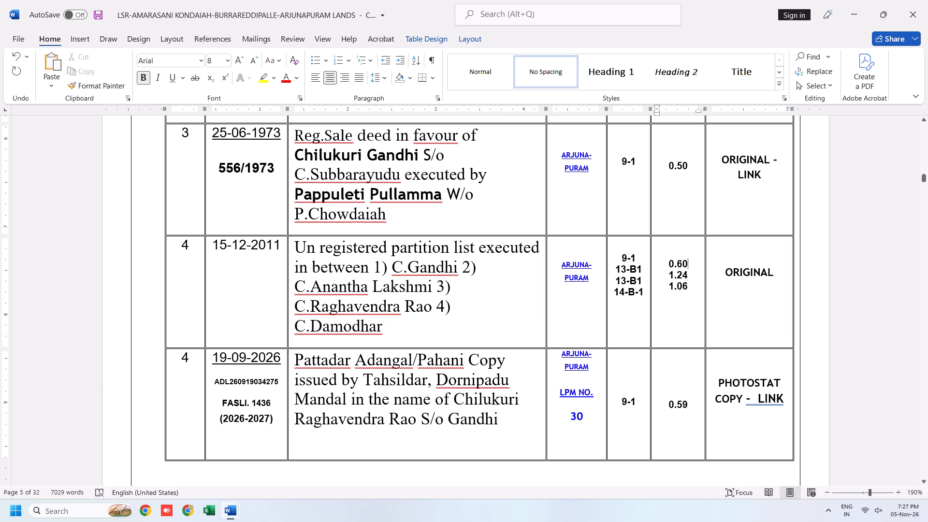
left_click(693, 263)
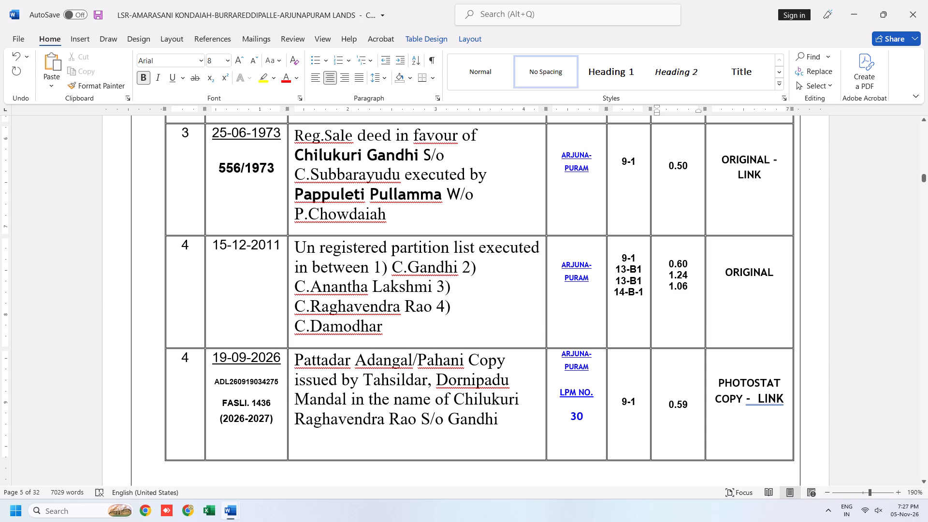
left_click(687, 275)
key("Return")
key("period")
key("BackSpace")
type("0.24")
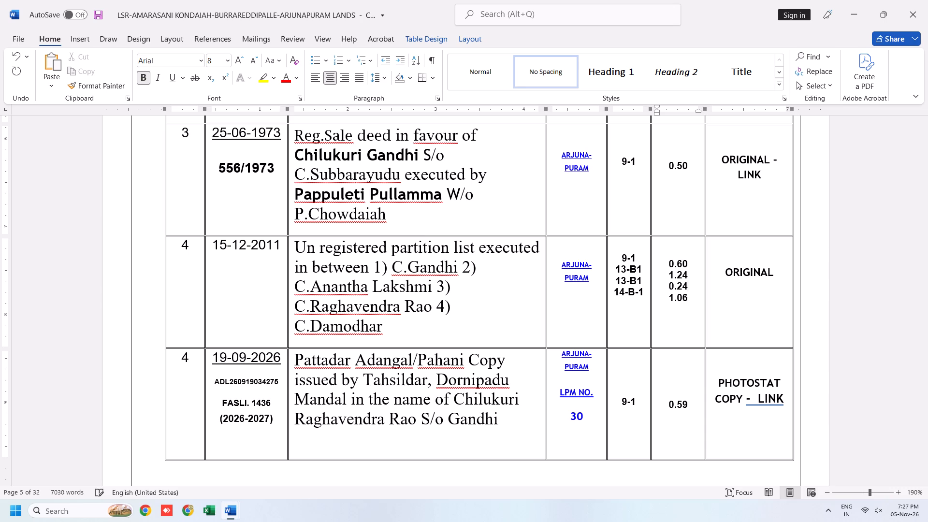
Replace the blank line above the extents in the 15-12-2011 row with a smaller one to level them with the survey numbers.
left_click(721, 271)
left_click(725, 275)
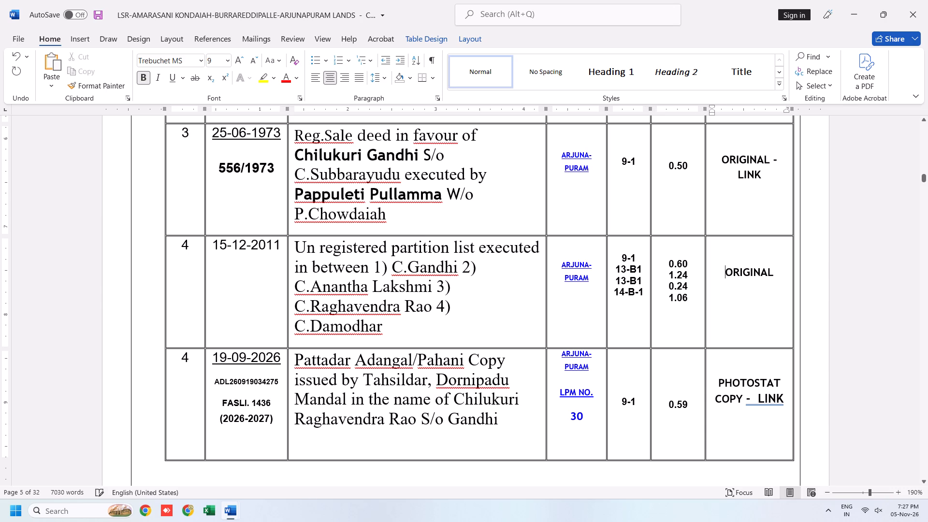
left_click(670, 257)
left_click(676, 250)
key("Delete")
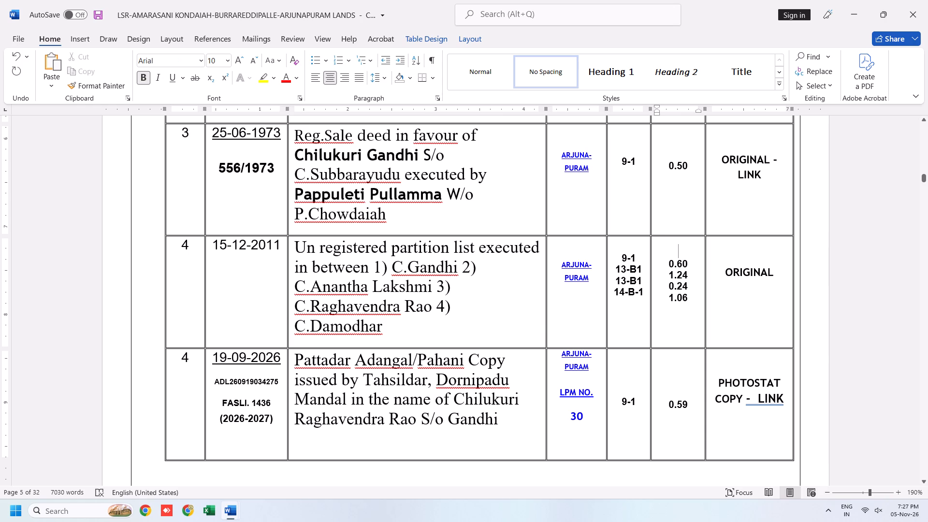
key("Return")
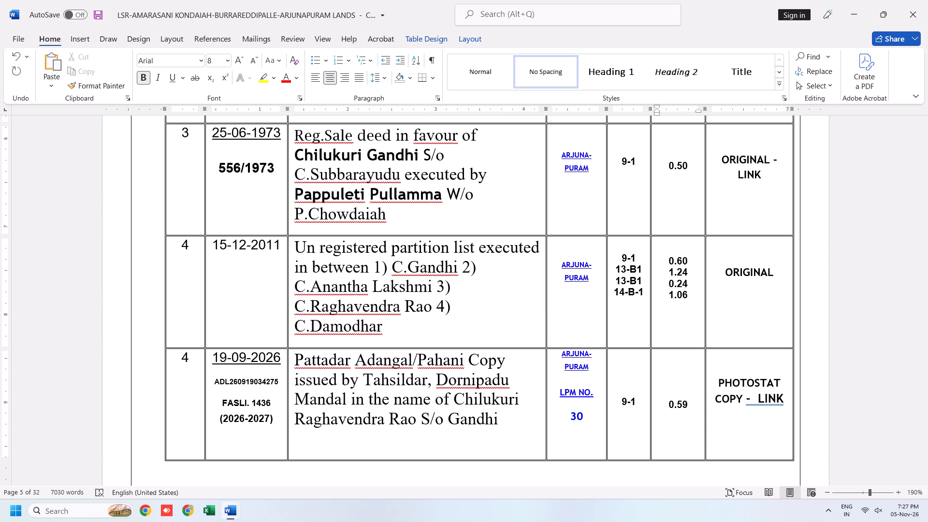
Reduce the numbered list of names in the 15-12-2011 partition list description to 13 pt.
left_click(477, 312)
left_click(411, 300)
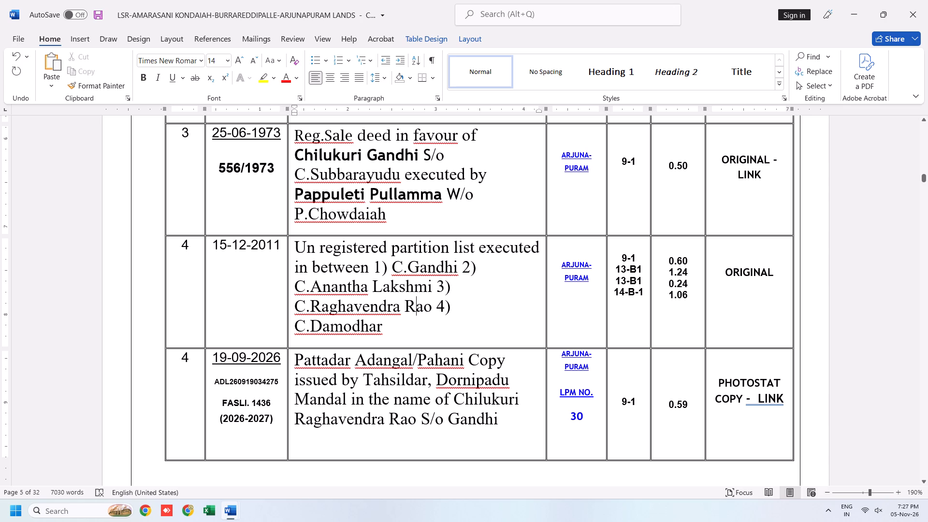
left_click_drag(376, 269, 403, 327)
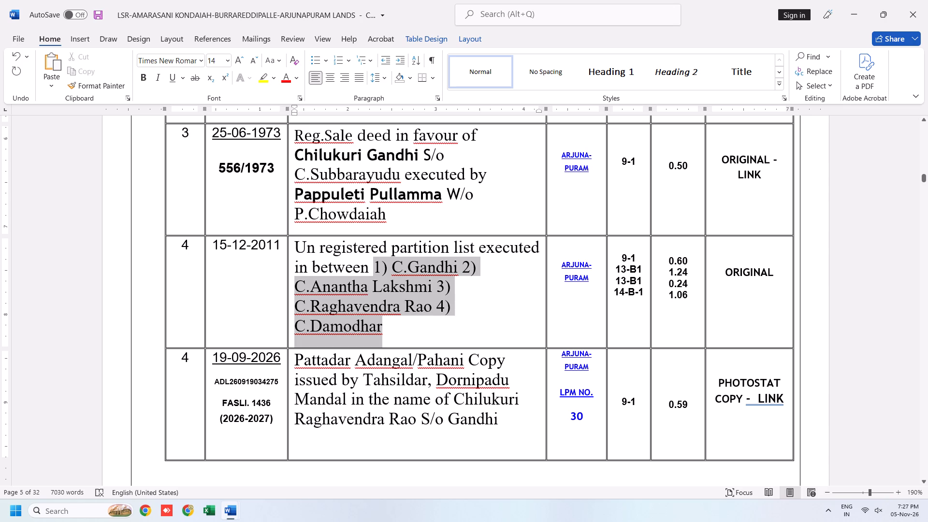
left_click_drag(403, 327, 403, 329)
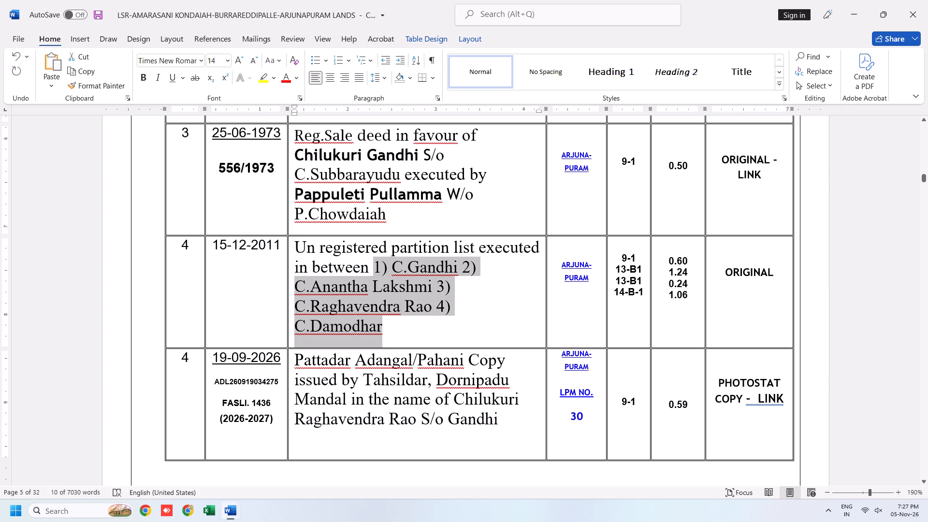
key("ctrl+bracketleft")
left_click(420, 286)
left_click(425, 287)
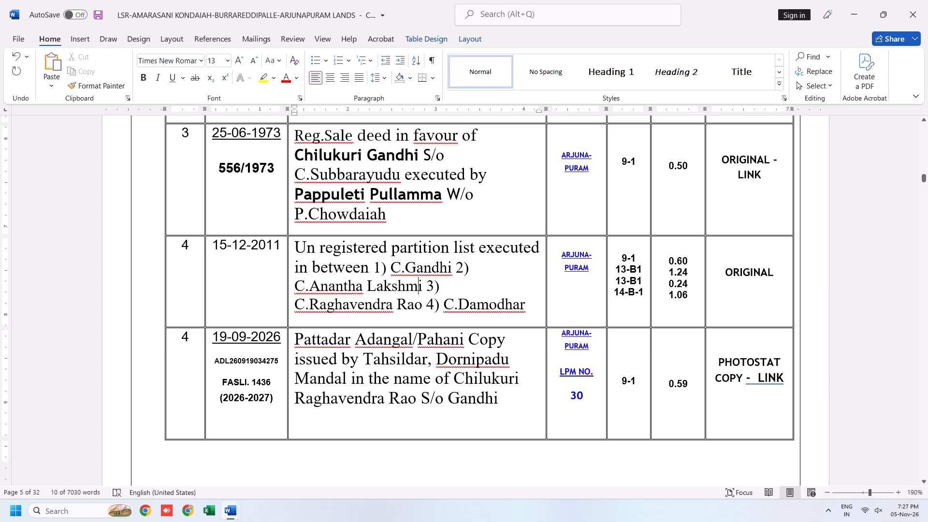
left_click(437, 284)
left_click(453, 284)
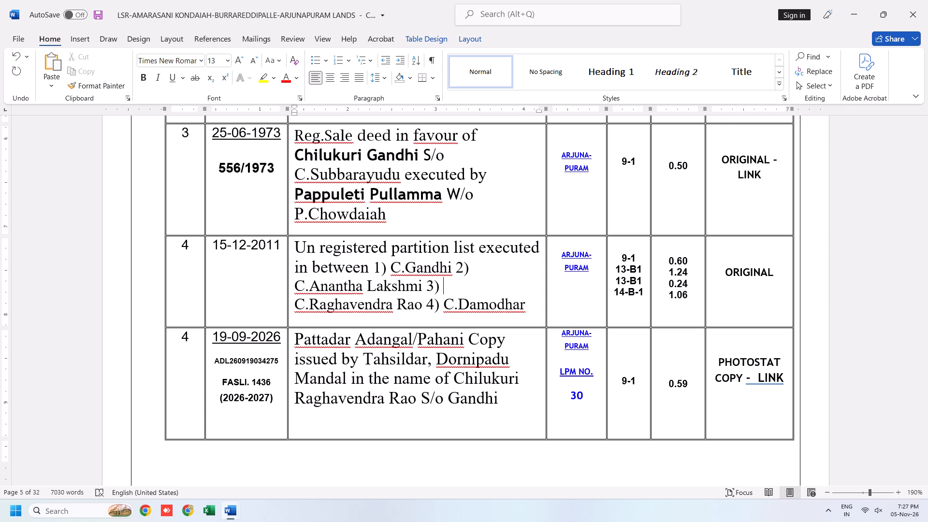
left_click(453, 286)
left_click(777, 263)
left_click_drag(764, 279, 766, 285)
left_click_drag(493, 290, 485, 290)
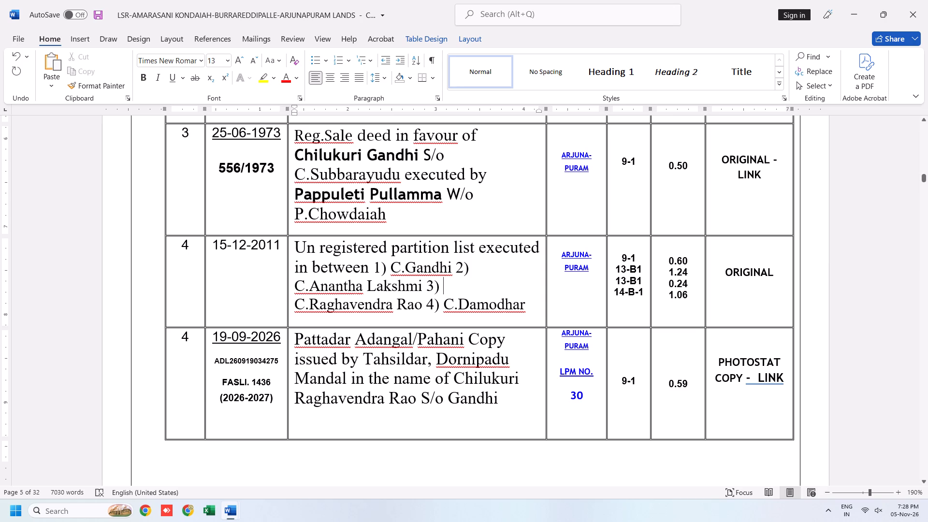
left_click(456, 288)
Renumber the three 19-09-2026 Pattadar Adangal photostat rows below the partition list as 5, 6 and 7.
left_click(190, 334)
key("BackSpace")
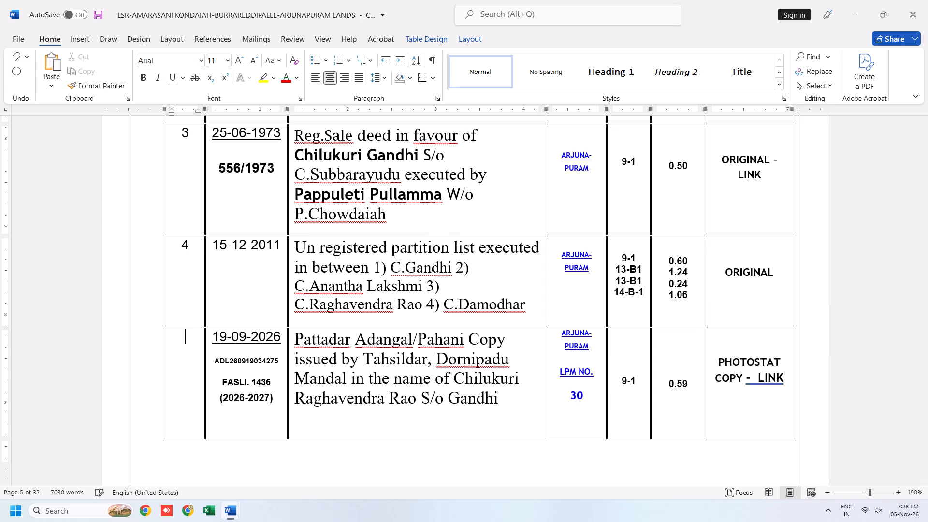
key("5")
key("Down")
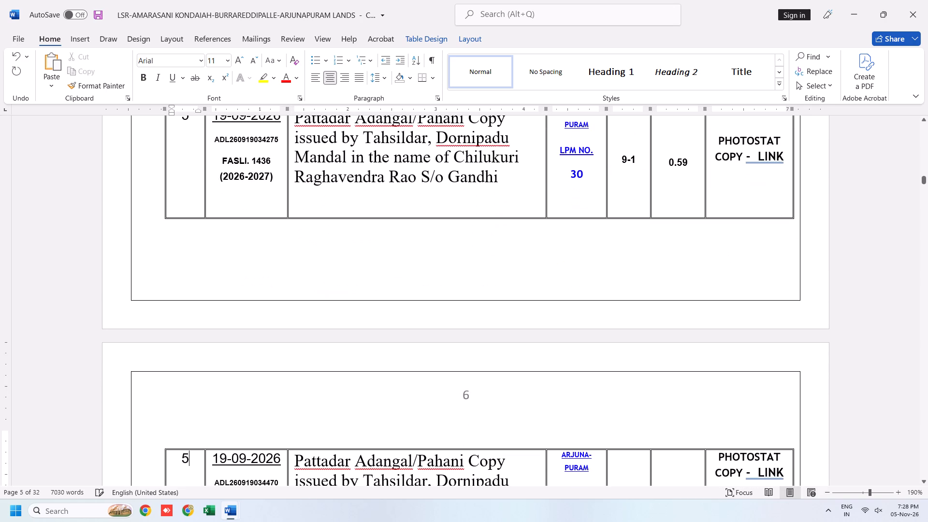
key("BackSpace")
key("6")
scroll(164, 235, "up", 5)
scroll(170, 243, "down", 12)
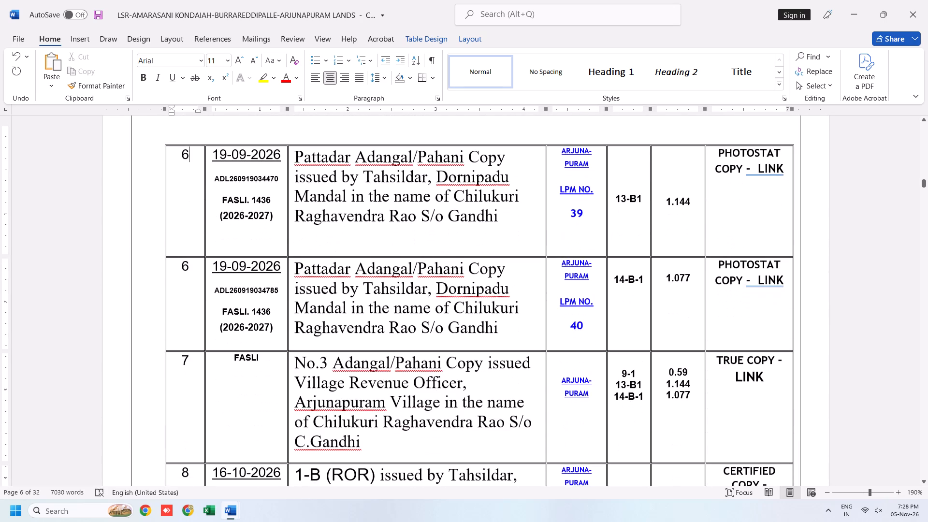
left_click(188, 260)
key("BackSpace")
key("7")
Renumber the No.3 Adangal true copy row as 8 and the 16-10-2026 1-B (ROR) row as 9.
scroll(207, 279, "down", 2)
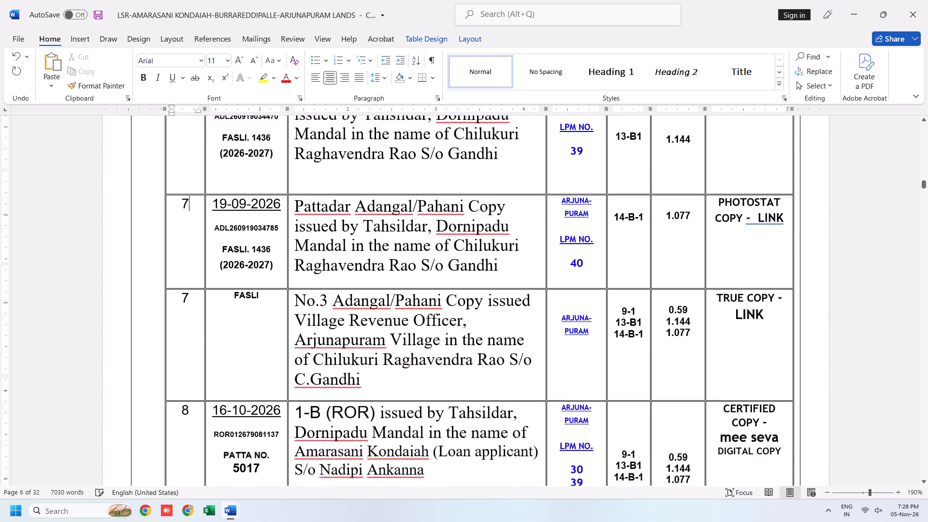
left_click(184, 267)
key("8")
key("Delete")
key("Down")
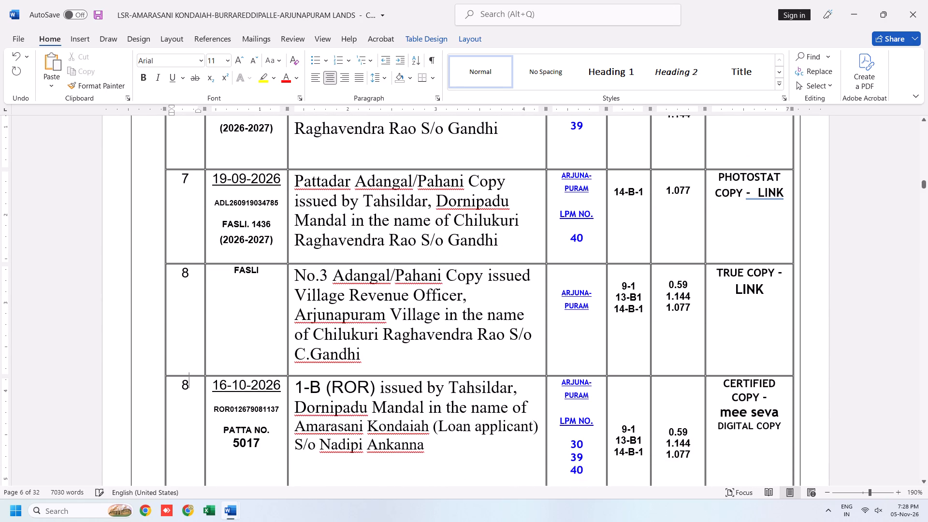
key("Left")
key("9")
key("Delete")
Renumber the 16-10-2026 Pattadar Adangal certified copy rows for LPM No. 30 and 39 as 10 and 11.
key("Down")
key("Left")
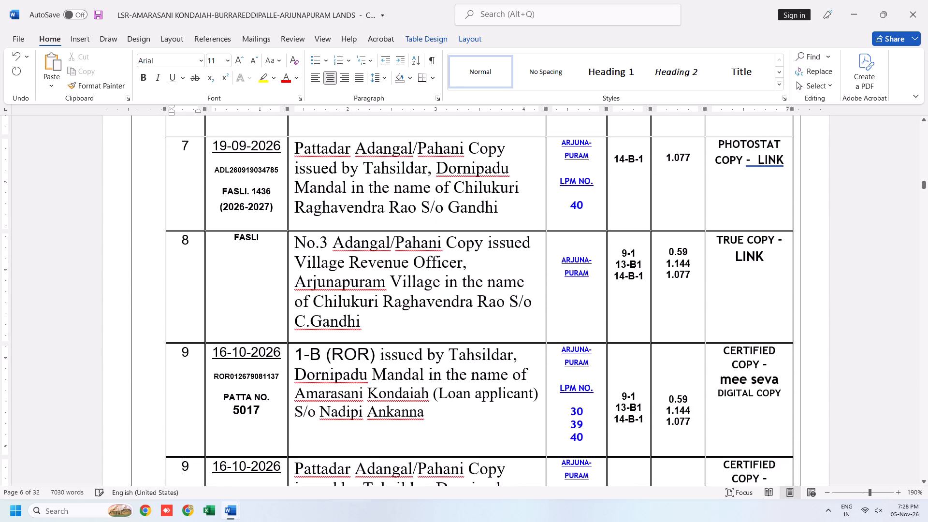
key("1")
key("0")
key("Delete")
key("Down")
key("Left")
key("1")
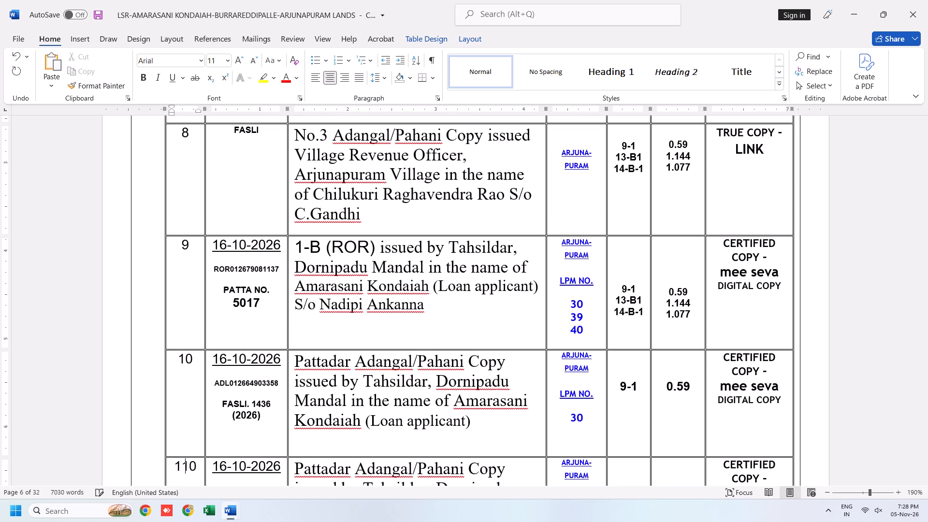
key("Delete")
Append "- 'B' SCHEUDLE" after ARJUNA-PURAM in the village cell of the 15-12-2011 partition list row.
scroll(181, 262, "up", 19)
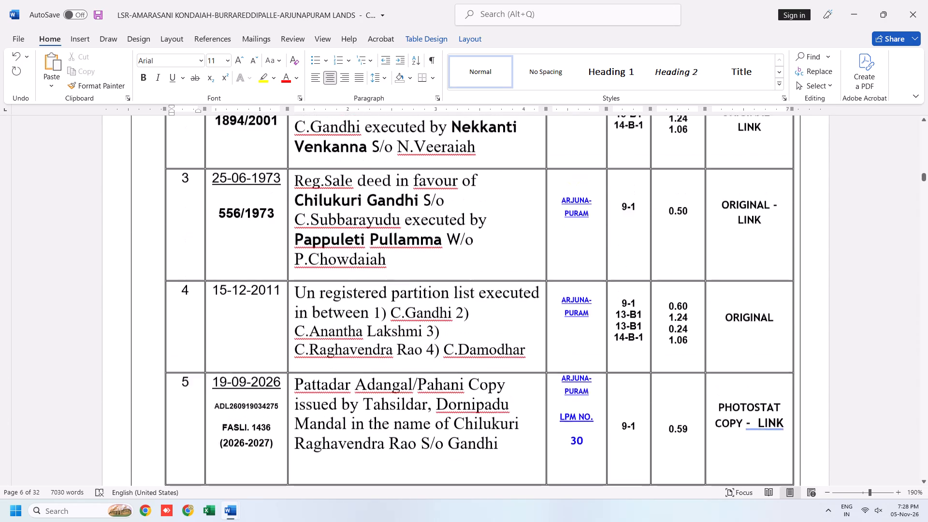
left_click(428, 359)
left_click(427, 376)
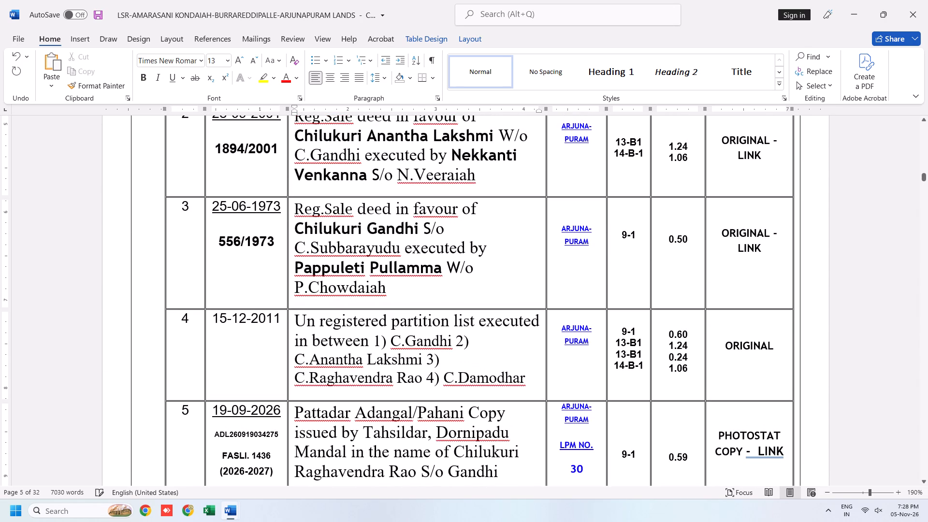
left_click(594, 338)
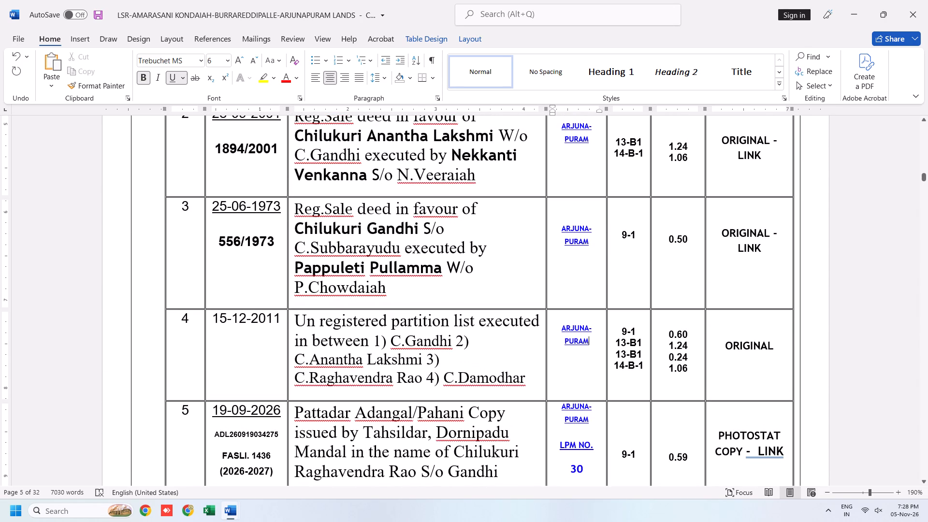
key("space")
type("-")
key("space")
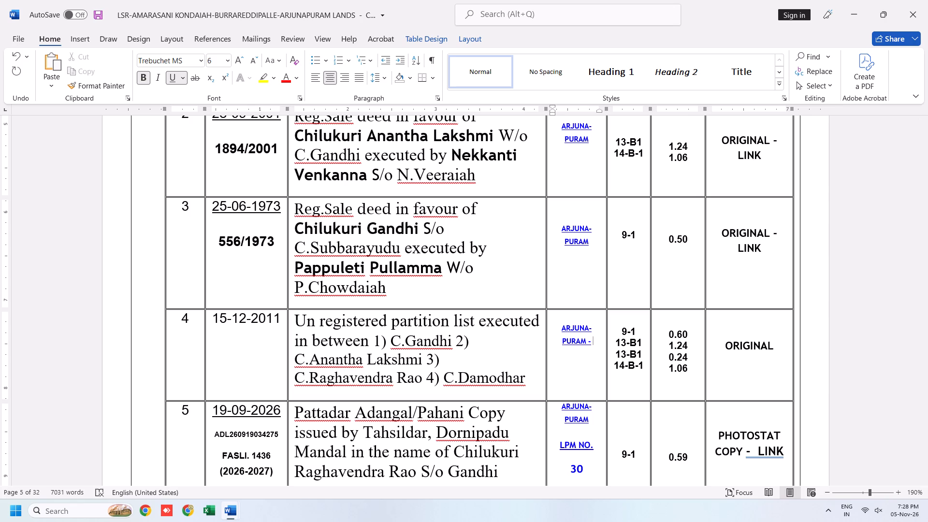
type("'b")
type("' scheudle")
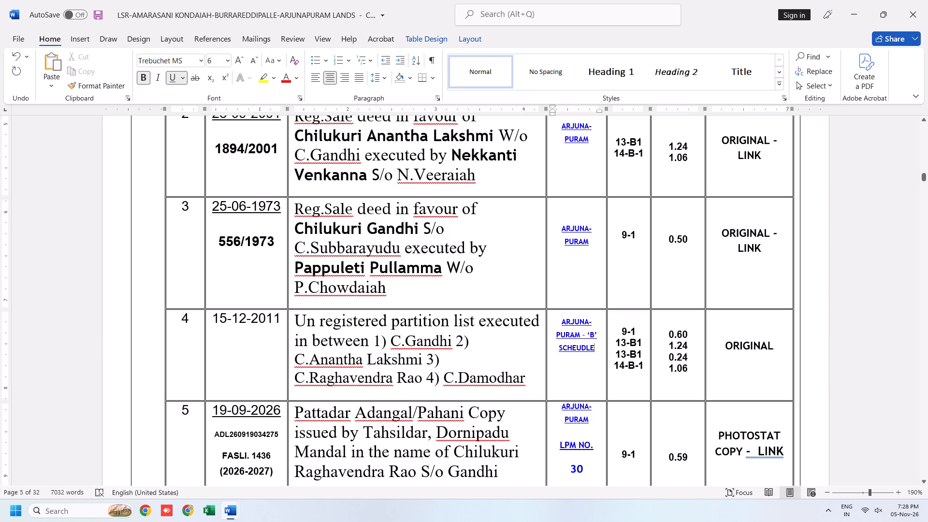
left_click(303, 352)
Renumber the 16-10-2026 Pattadar Adangal row for LPM No. 40 as 12.
scroll(279, 350, "down", 7)
scroll(468, 312, "down", 9)
scroll(303, 343, "down", 3)
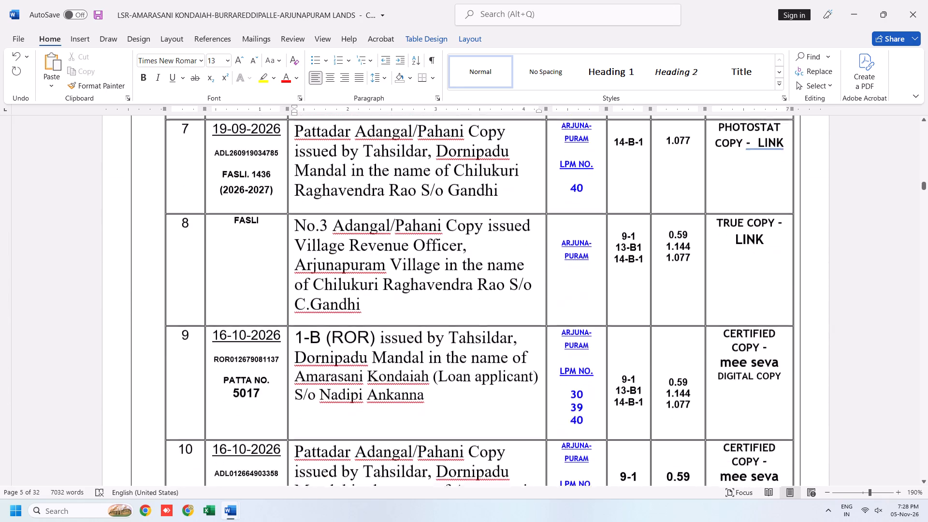
scroll(298, 336, "down", 17)
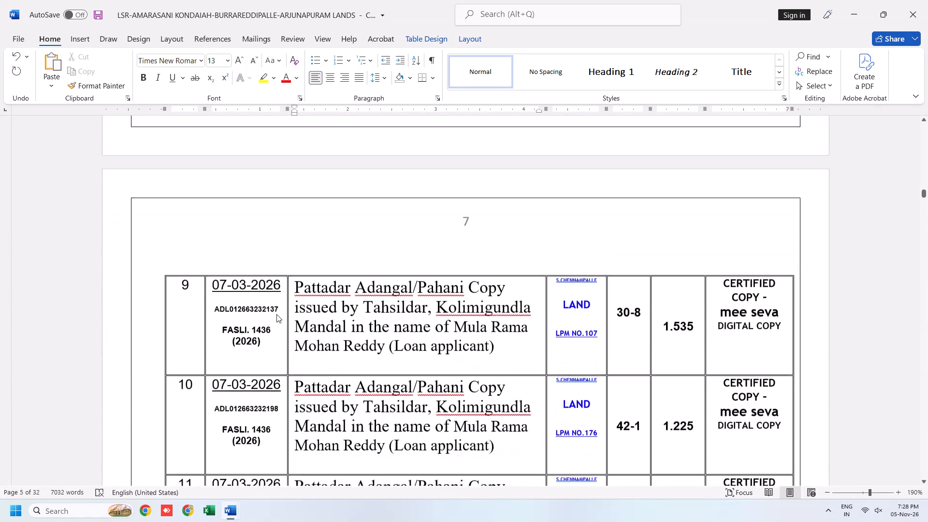
scroll(276, 314, "up", 14)
scroll(207, 299, "down", 2)
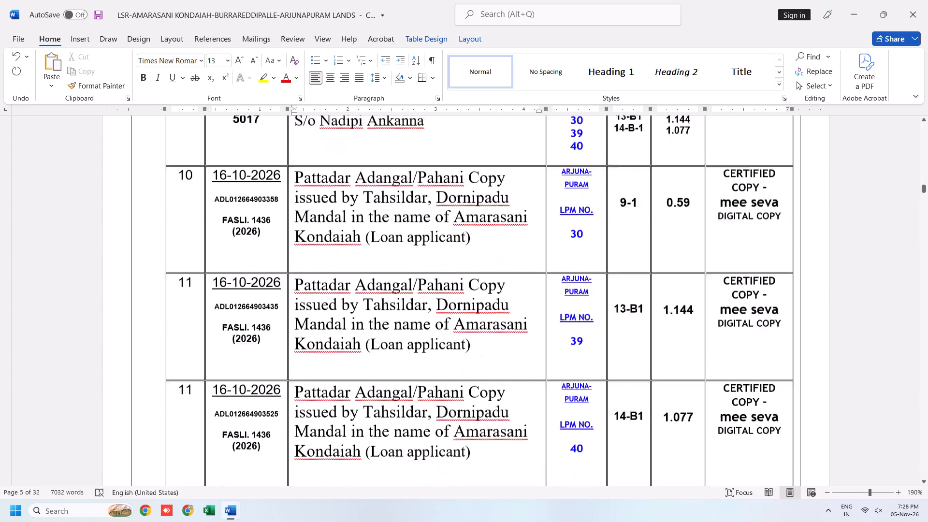
scroll(206, 314, "down", 3)
left_click(187, 234)
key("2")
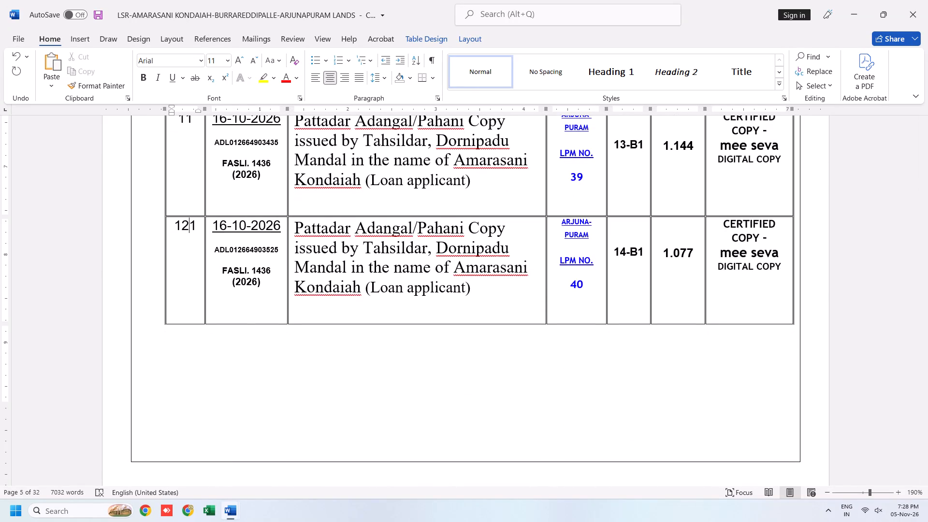
key("Delete")
Delete the old S.Chennampalle Pattadar Adangal rows numbered 9 to 14, dated 07-03-2026, from the table.
scroll(385, 261, "down", 6)
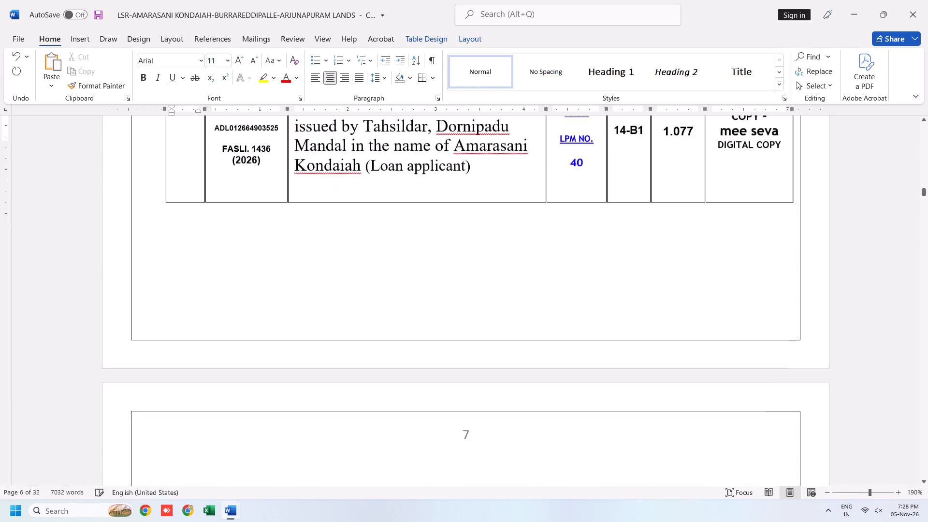
scroll(385, 262, "down", 4)
scroll(331, 287, "up", 9)
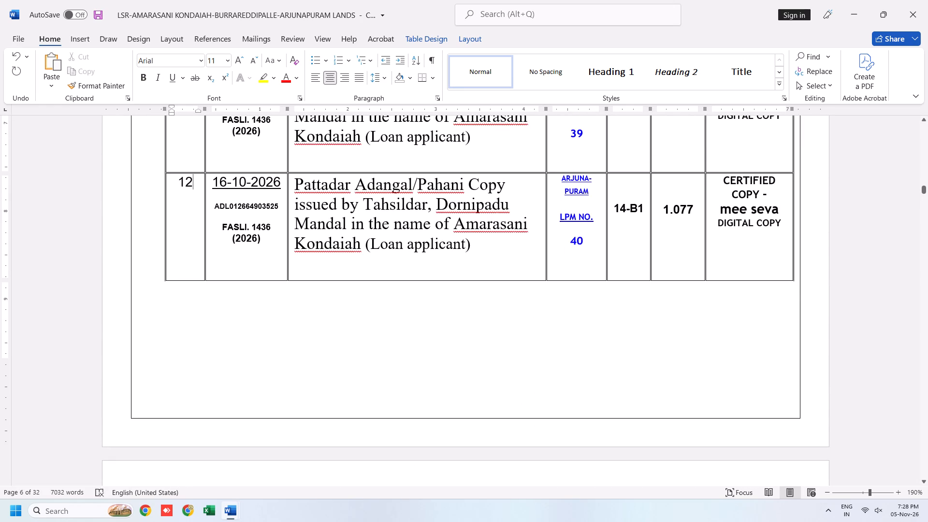
scroll(375, 255, "up", 1)
scroll(367, 255, "down", 6)
scroll(357, 258, "up", 1)
scroll(354, 261, "down", 5)
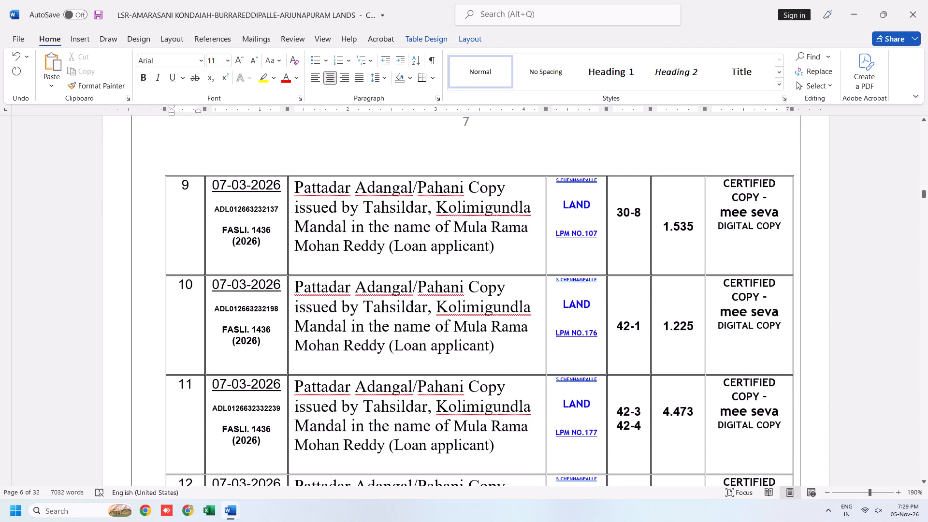
left_click_drag(190, 189, 187, 442)
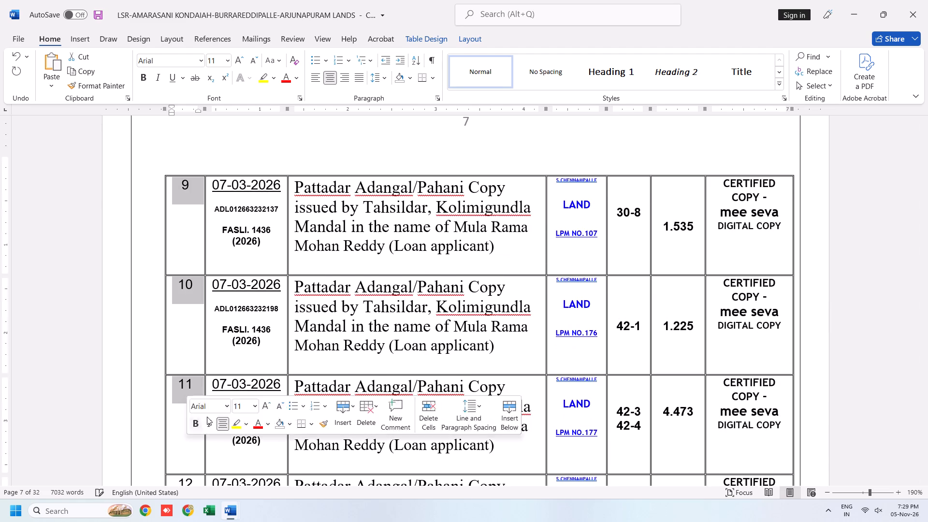
scroll(208, 414, "down", 6)
key("shift+Down")
key("shift+Down")
key("shift+Down")
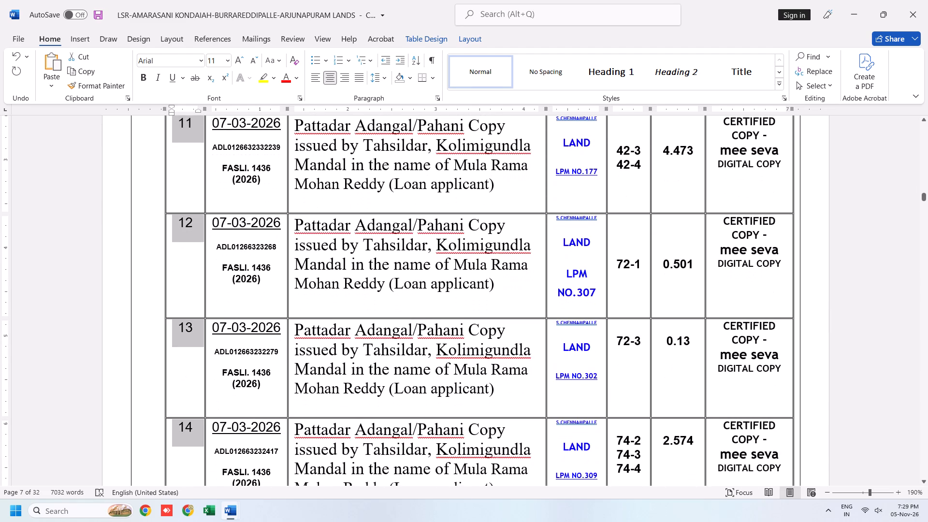
key("alt+a")
key("alt+d")
key("alt+r")
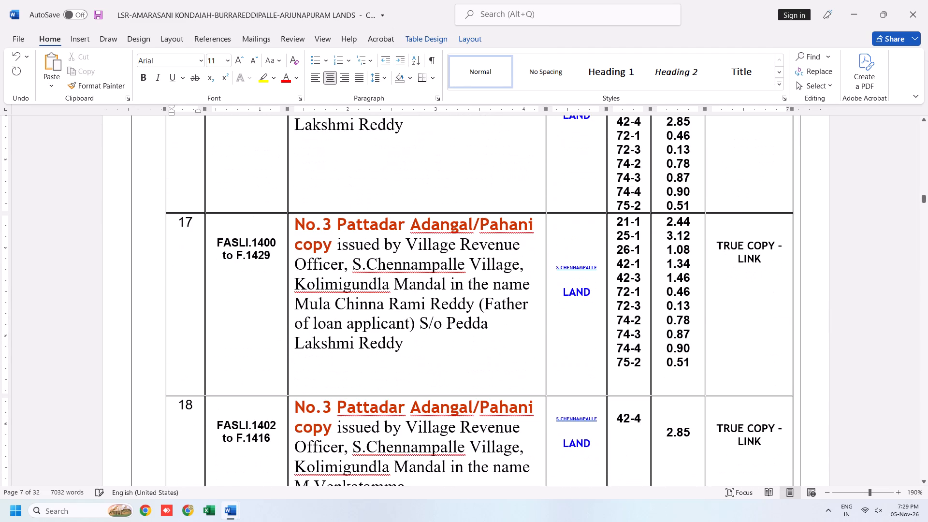
Delete rows 16 to 18, covering the e-Title deed and the two No.3 Pattadar Adangal true copies of S.Chennampalle.
scroll(220, 402, "up", 4)
scroll(314, 376, "up", 2)
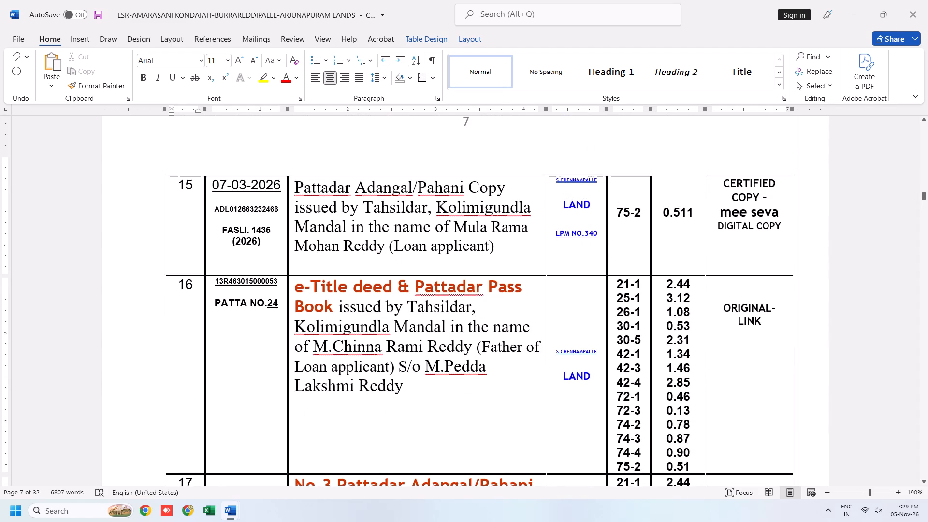
left_click_drag(185, 287, 184, 442)
key("shift+Down")
key("shift+Down")
key("alt+a")
key("alt+d")
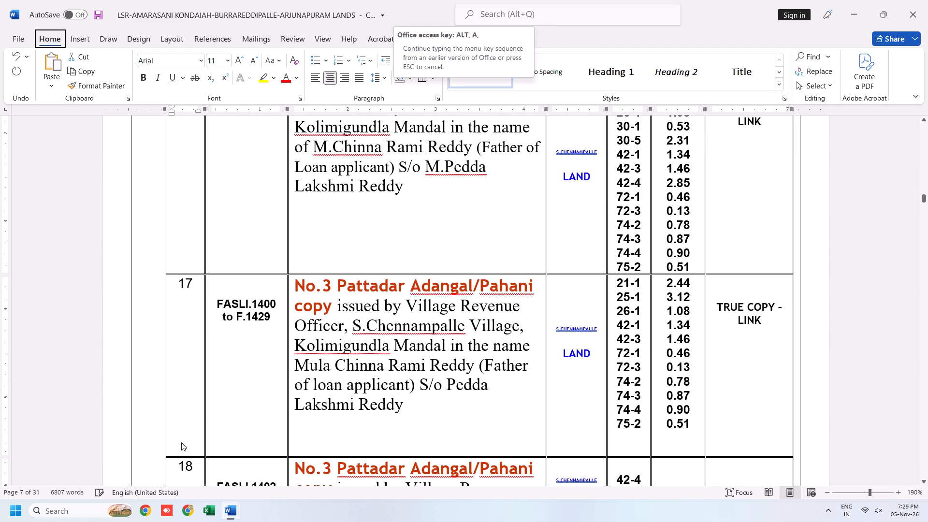
key("alt+r")
Delete row 19 with the FMB sketches and row 20 with the Family Genealogy Tree.
scroll(284, 436, "up", 4)
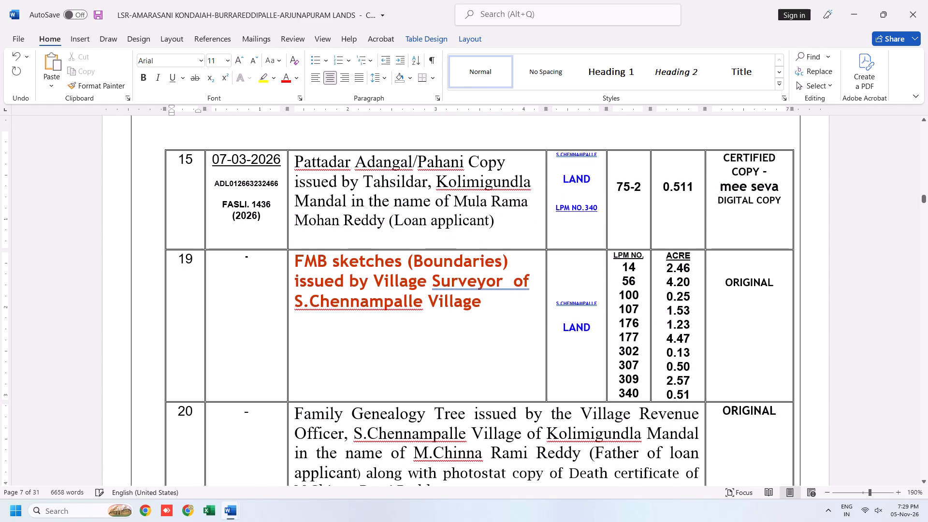
left_click(175, 262)
left_click(181, 273)
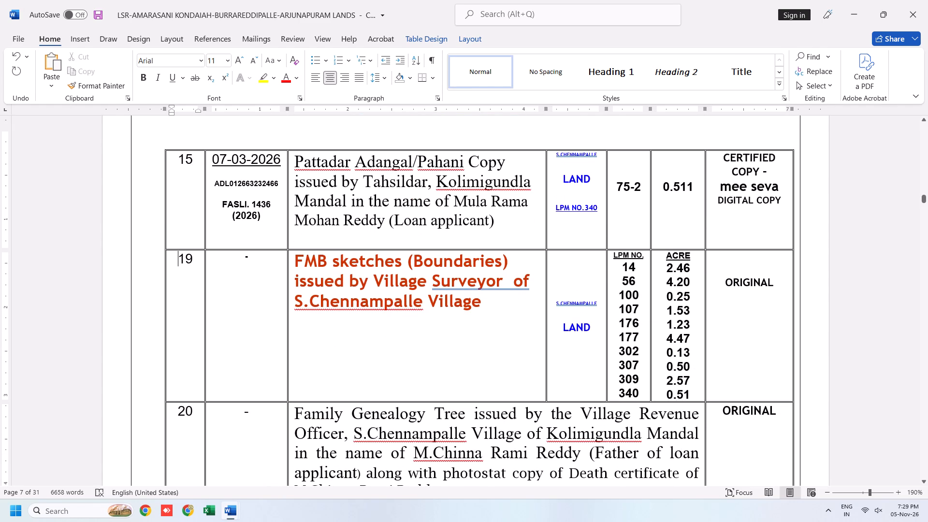
left_click(309, 312)
left_click_drag(269, 266, 254, 433)
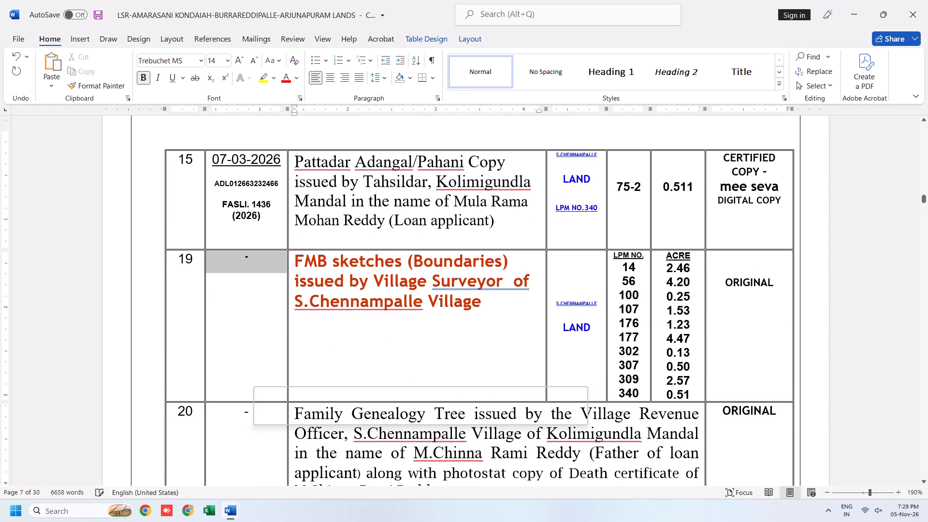
left_click(239, 299)
left_click(241, 280)
key("shift+Down")
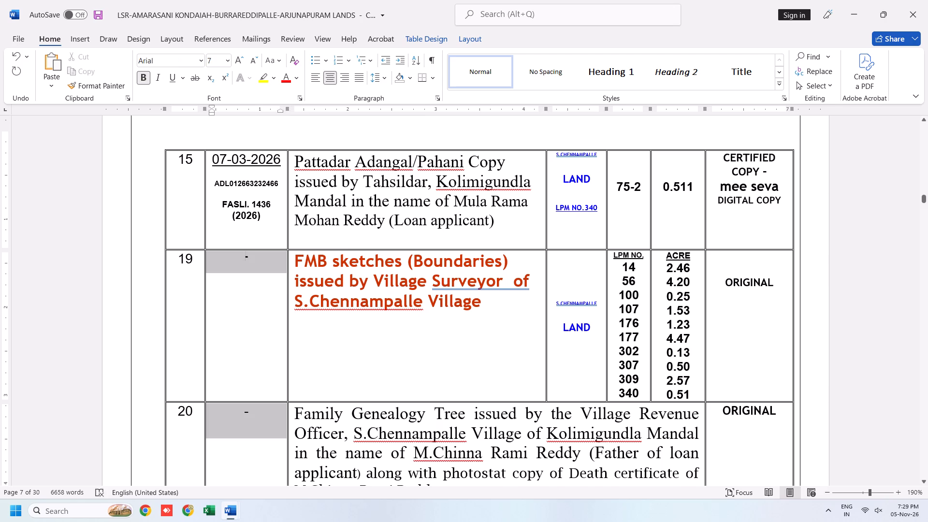
key("alt+a")
key("alt+d")
key("alt+r")
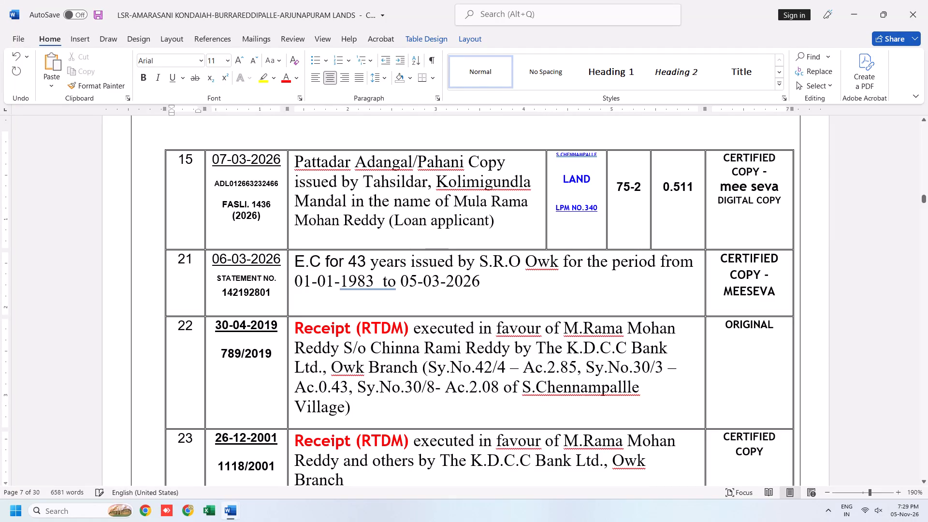
Renumber the encumbrance certificate (E.C) row as 16 and set its date to 02-11-2026.
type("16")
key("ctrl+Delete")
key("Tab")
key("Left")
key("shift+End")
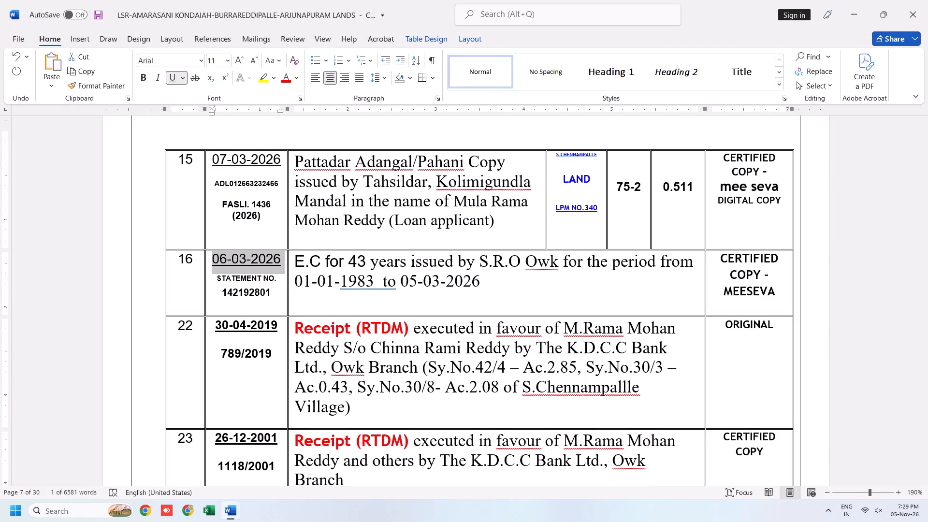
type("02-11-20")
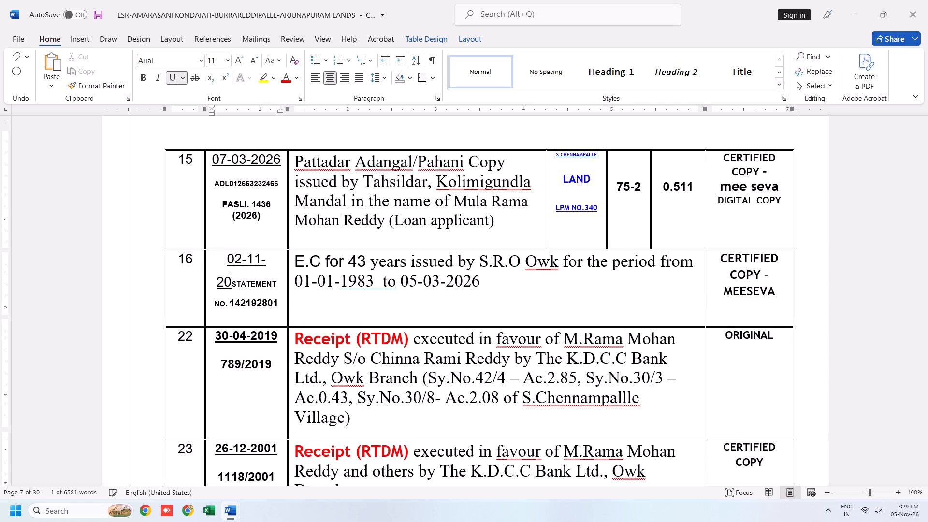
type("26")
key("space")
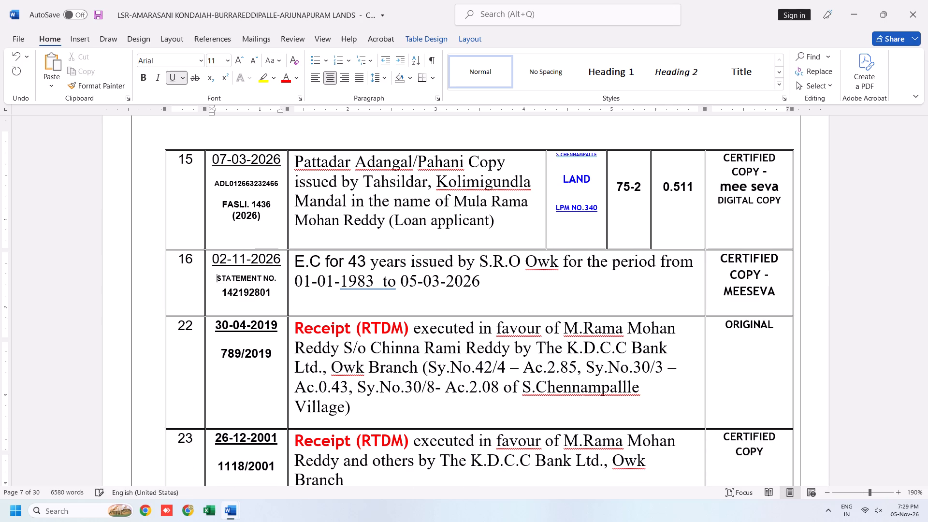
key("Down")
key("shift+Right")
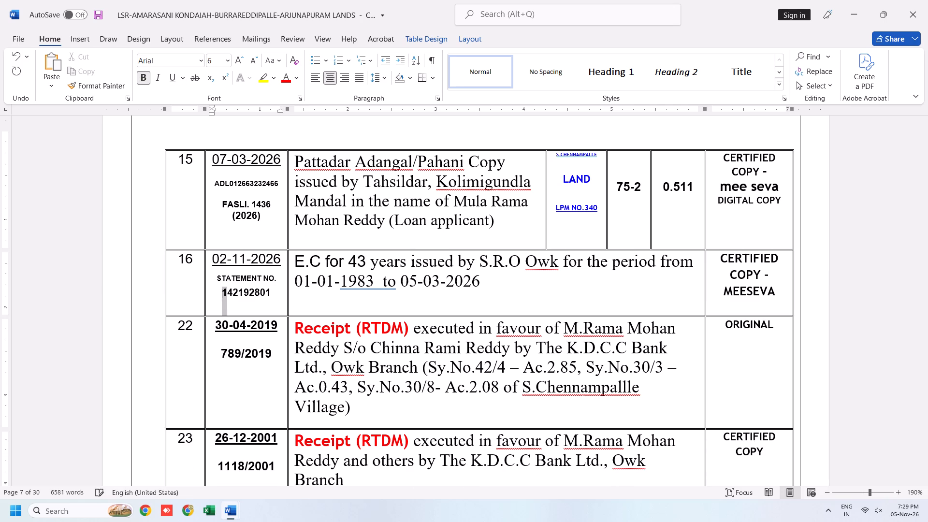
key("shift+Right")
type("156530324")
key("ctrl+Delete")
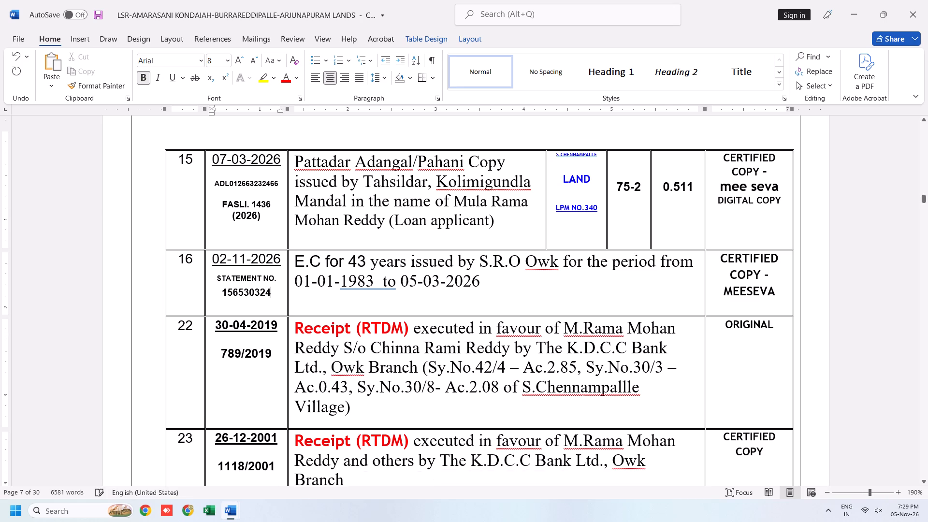
Set the period in the E.C description to 31 years.
left_click(349, 260)
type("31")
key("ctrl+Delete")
Copy the text formatting of the row 15 Pattadar Adangal description onto the whole E.C description in row 16.
left_click(428, 216)
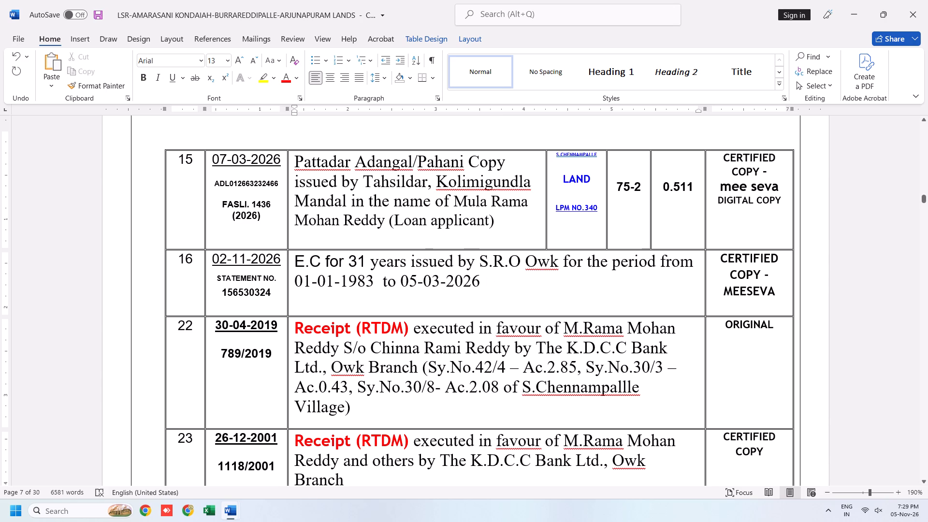
left_click(100, 81)
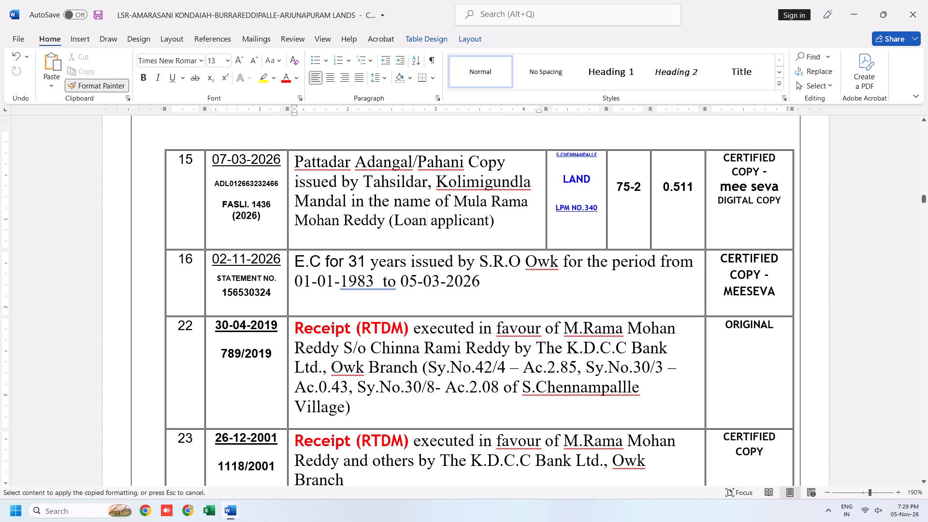
left_click_drag(295, 257, 508, 281)
left_click(406, 300)
left_click(482, 279)
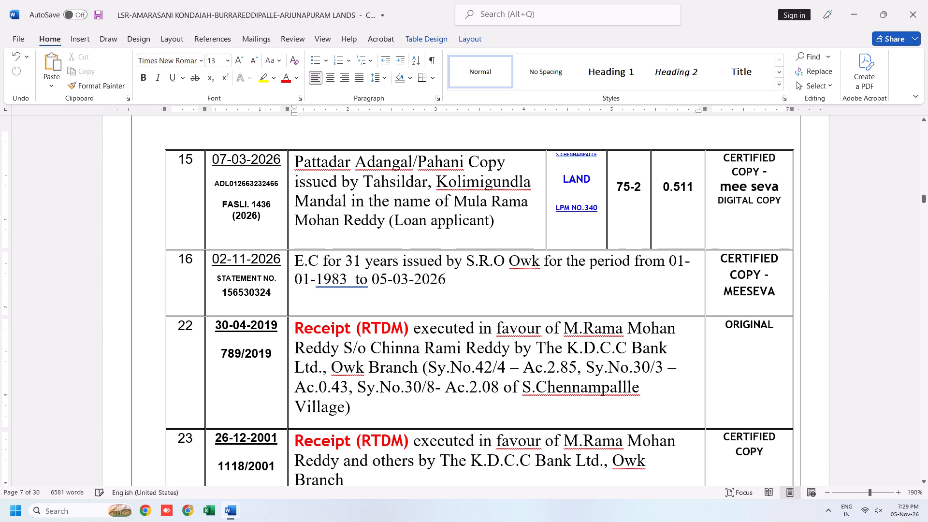
Replace the S.R.O office name in the row 16 E.C description with Koilkuntla.
left_click(507, 258)
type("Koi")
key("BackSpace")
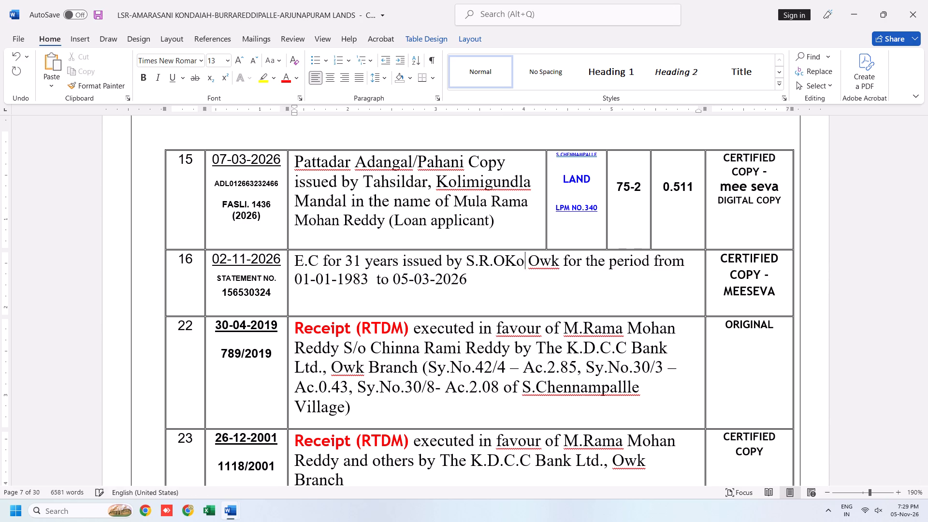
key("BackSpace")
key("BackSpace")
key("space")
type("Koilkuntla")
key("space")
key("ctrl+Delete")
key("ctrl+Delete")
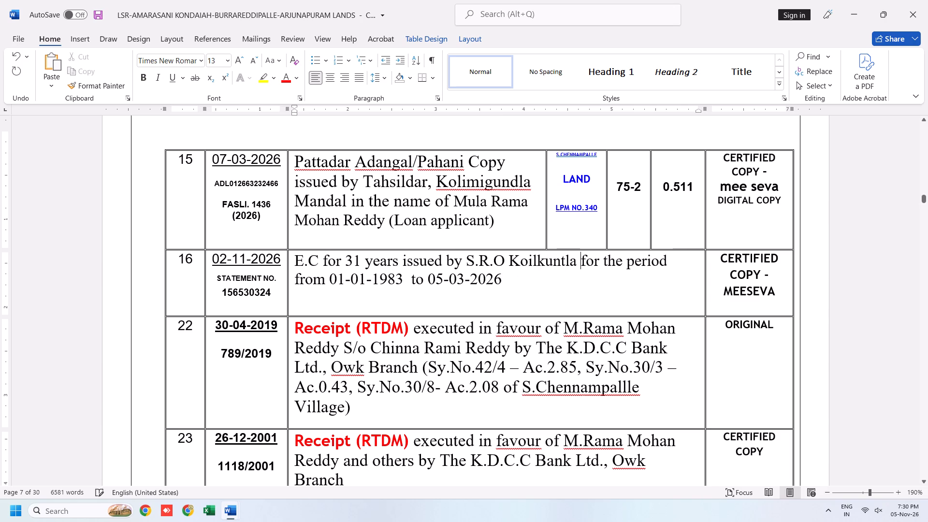
Set the start date of the period in the row 16 E.C description to 01-01-1996.
left_click(366, 295)
left_click(344, 283)
left_click_drag(397, 308, 404, 307)
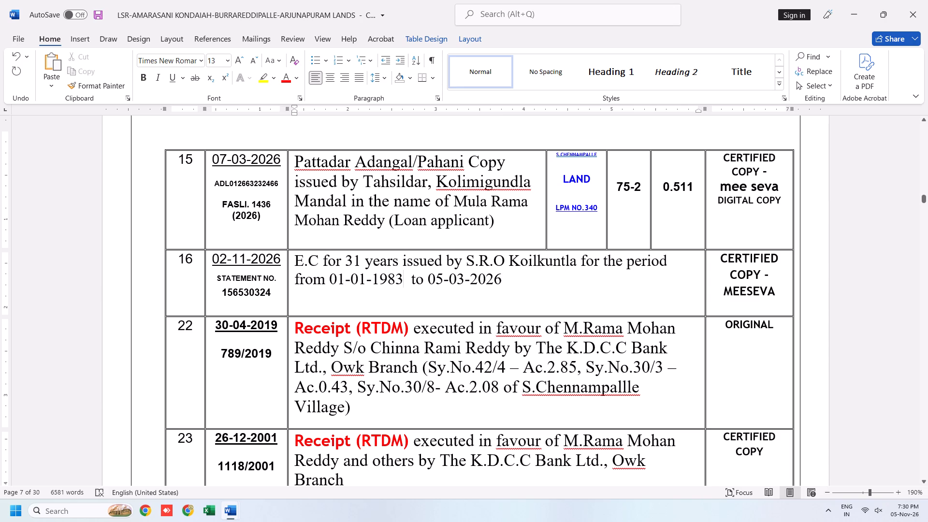
left_click(406, 295)
left_click(393, 286)
left_click(389, 279)
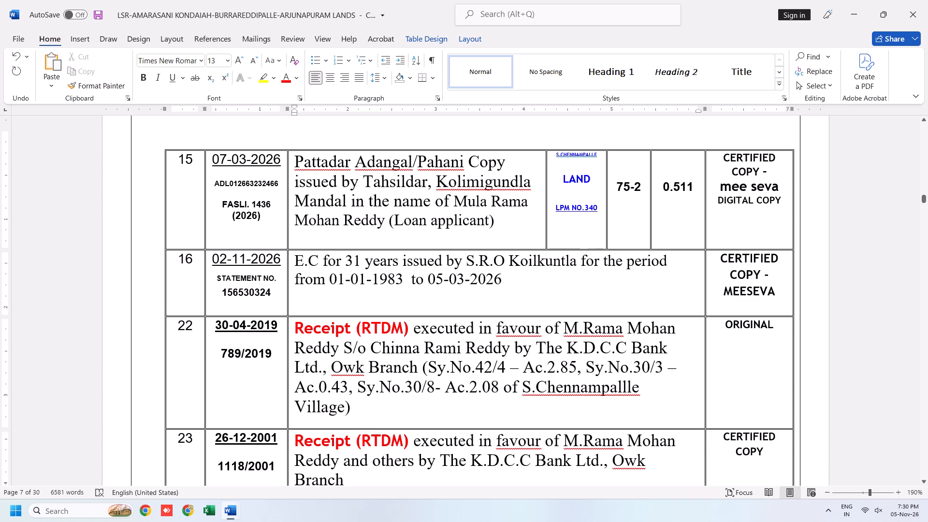
left_click(399, 292)
left_click(384, 277)
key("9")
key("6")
key("Delete")
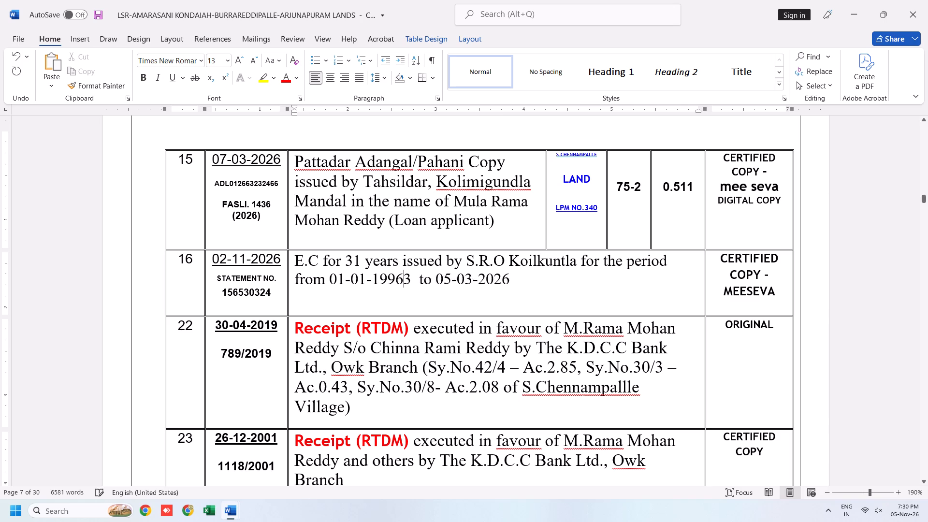
key("Delete")
Set the end date of the period in the row 16 E.C description to 01.11.2026.
key("Right")
key("Right")
key("Right")
key("Right")
key("Right")
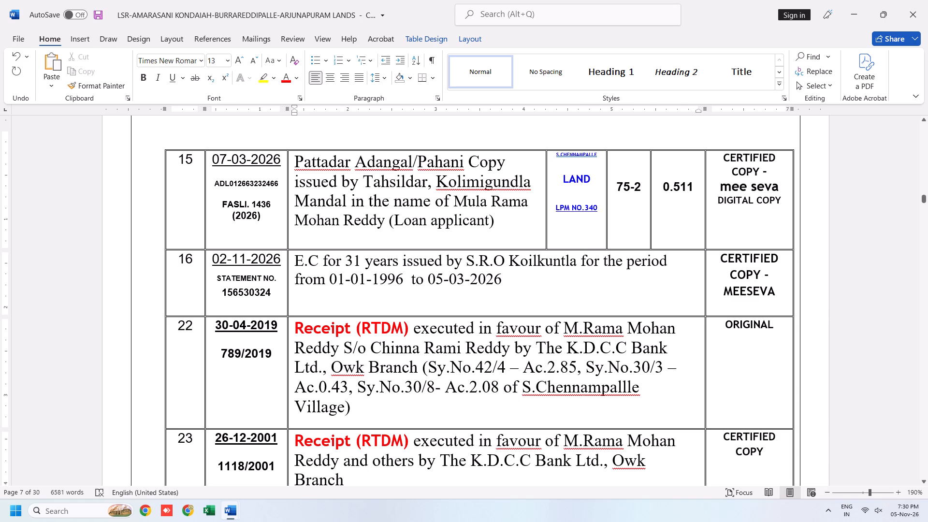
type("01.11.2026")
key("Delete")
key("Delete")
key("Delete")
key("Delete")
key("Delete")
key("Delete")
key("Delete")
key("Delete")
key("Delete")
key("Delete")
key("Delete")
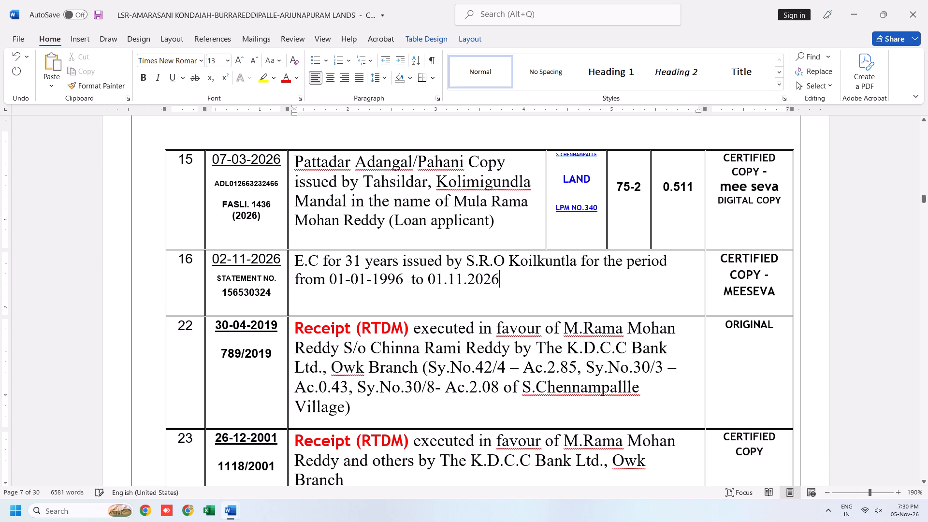
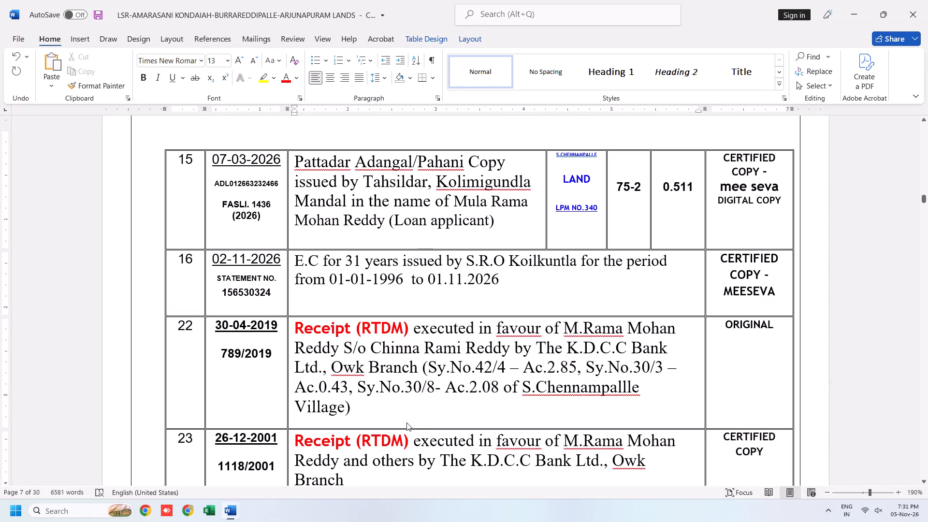
Replace the borrower's name and parentage in the row 22 Receipt (RTDM) description with "loan applicant".
left_click(568, 329)
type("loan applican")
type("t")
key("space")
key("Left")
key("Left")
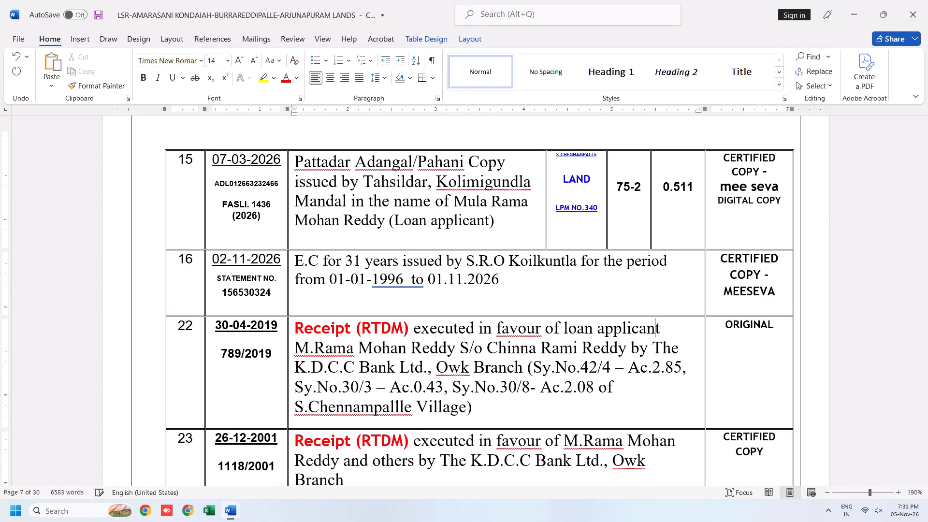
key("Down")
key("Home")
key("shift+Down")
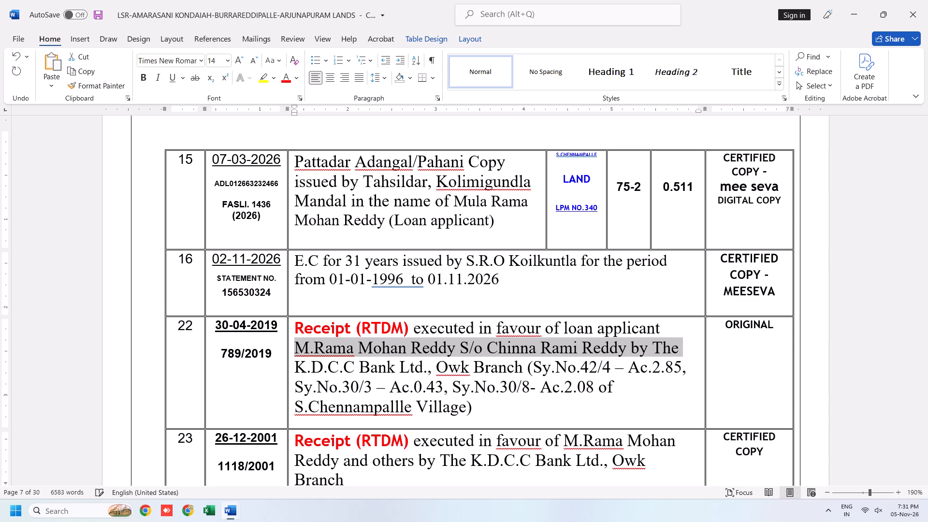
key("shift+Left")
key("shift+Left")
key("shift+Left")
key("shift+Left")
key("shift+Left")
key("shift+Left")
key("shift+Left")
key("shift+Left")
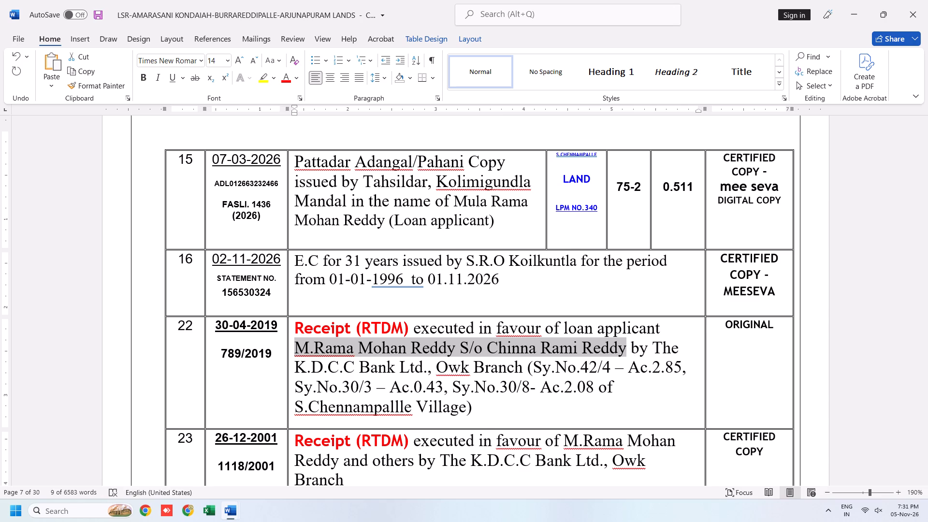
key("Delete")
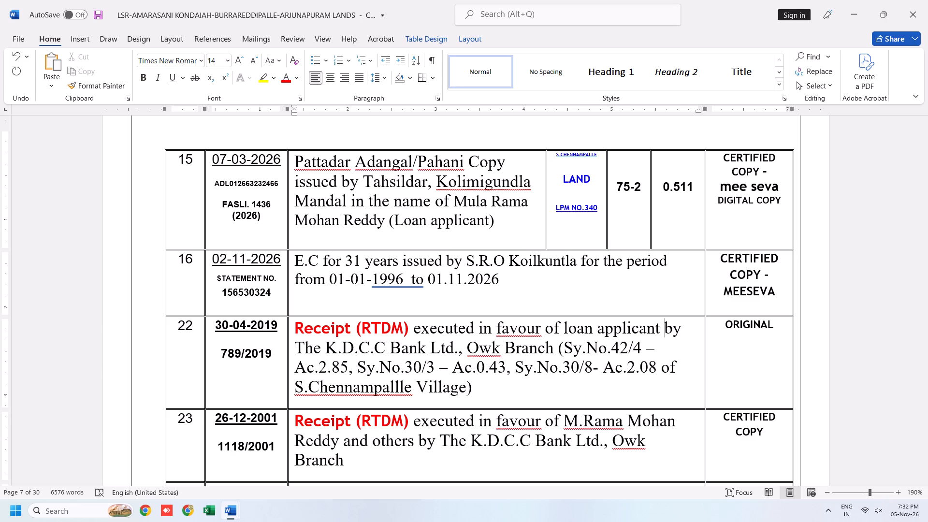
Delete the bank, branch, survey number and village details following "by" in the row 22 Receipt (RTDM) description.
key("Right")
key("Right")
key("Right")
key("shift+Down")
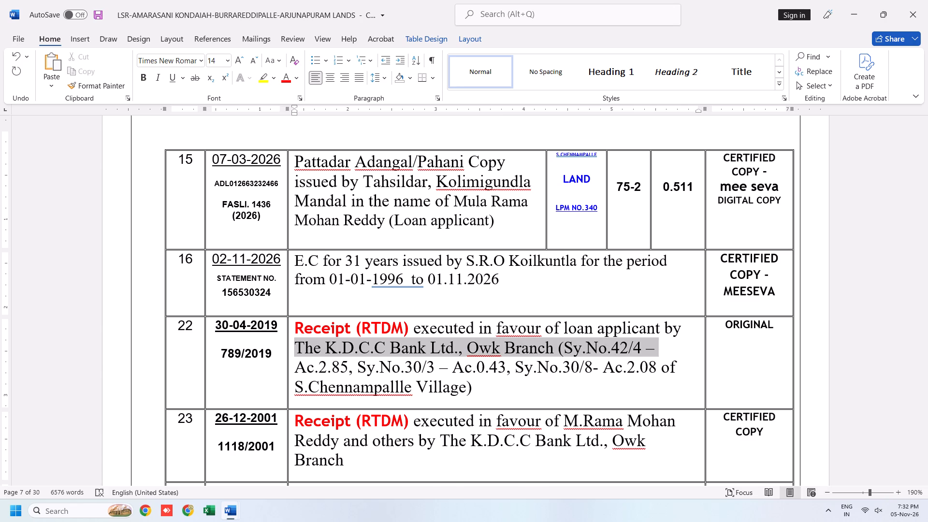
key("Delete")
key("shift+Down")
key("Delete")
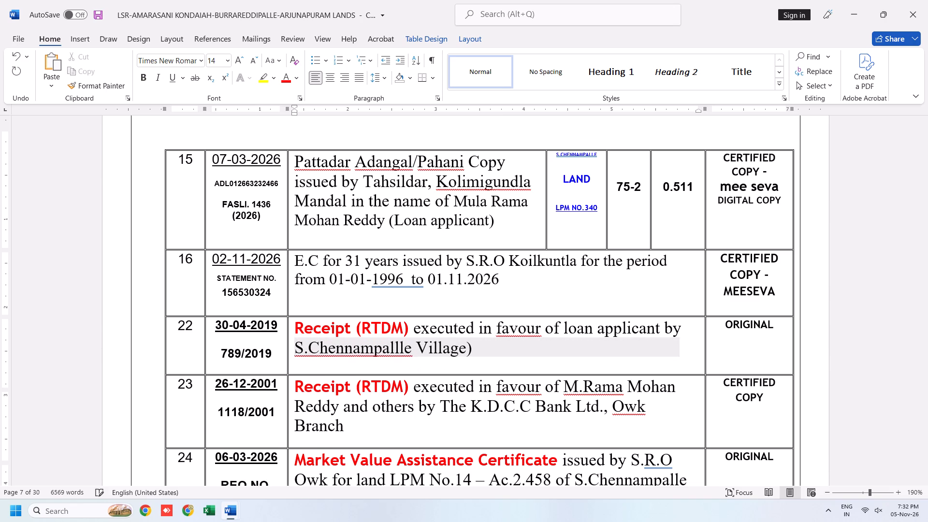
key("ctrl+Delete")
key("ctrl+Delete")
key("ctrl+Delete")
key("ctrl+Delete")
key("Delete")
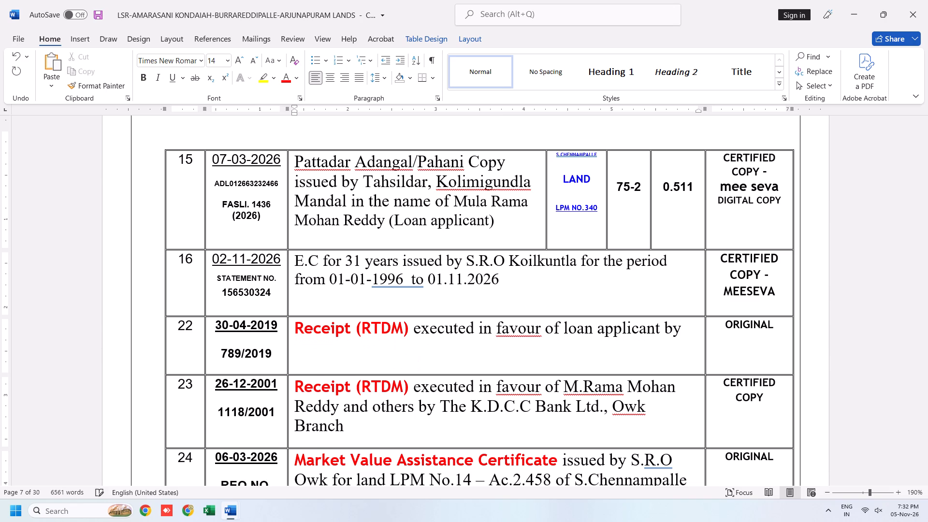
Clear the date and document number from the row 22 Receipt (RTDM) entry.
left_click_drag(217, 325, 246, 343)
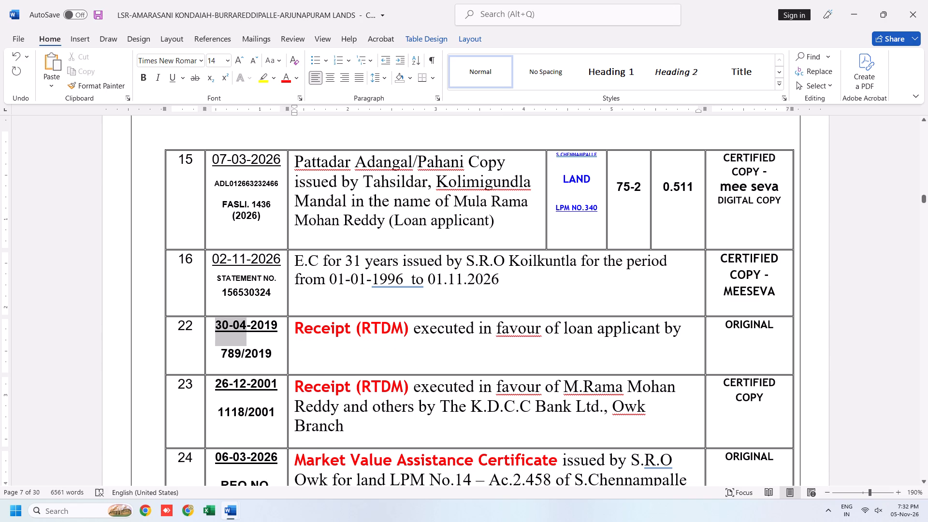
left_click_drag(246, 343, 280, 353)
key("Delete")
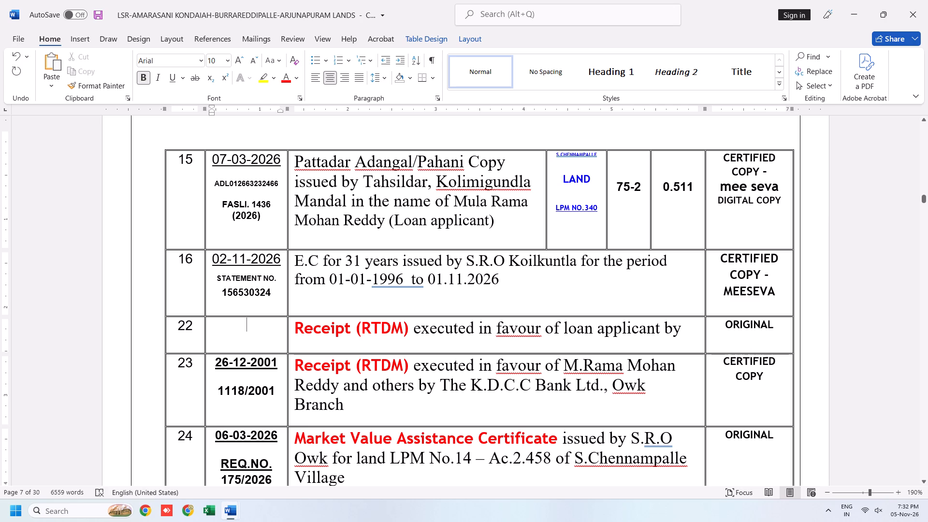
Delete the whole row 23 Receipt (RTDM) entry from the table.
scroll(251, 347, "down", 2)
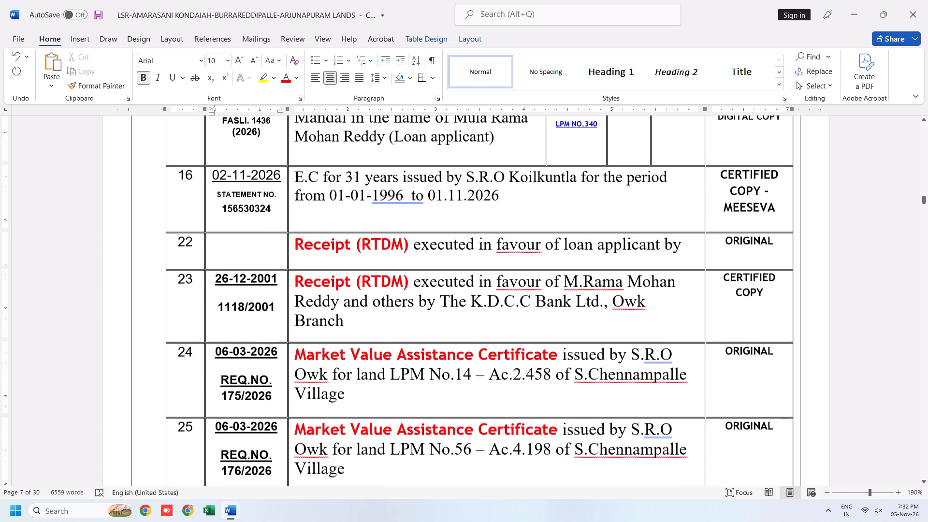
left_click(244, 294)
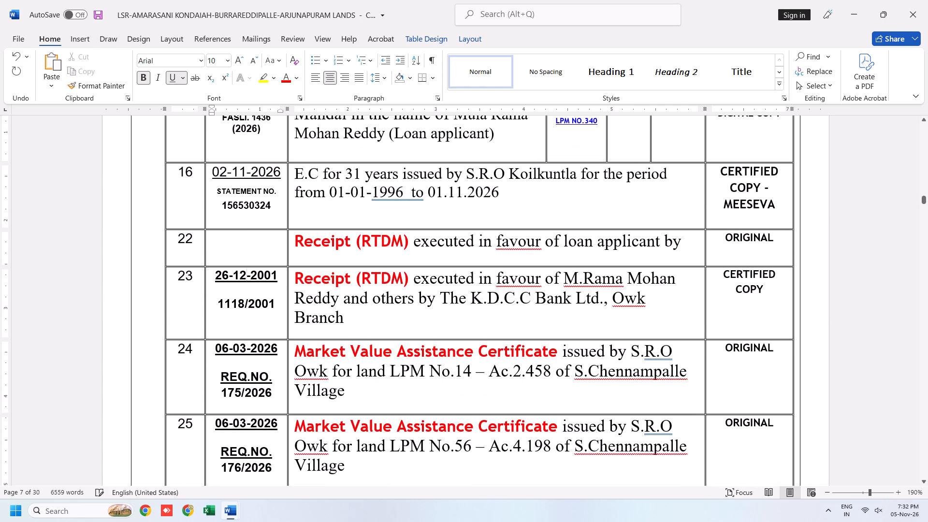
left_click(264, 304)
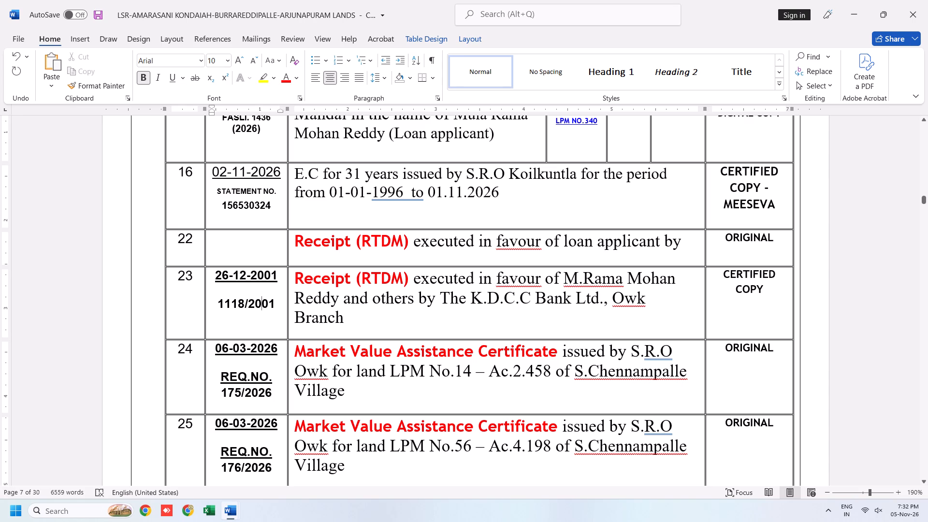
left_click_drag(242, 281, 356, 350)
left_click_drag(342, 346, 326, 333)
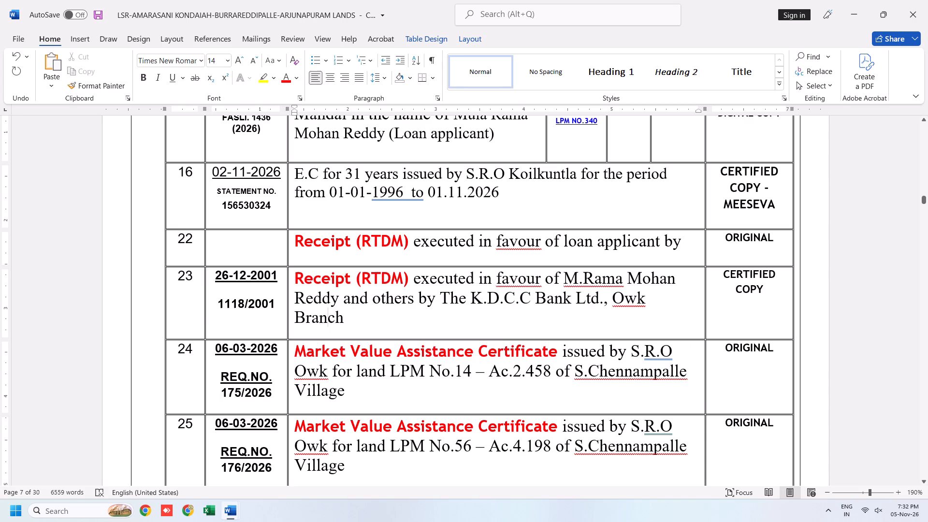
left_click(251, 297)
key("alt+a")
key("alt+d")
key("alt+r")
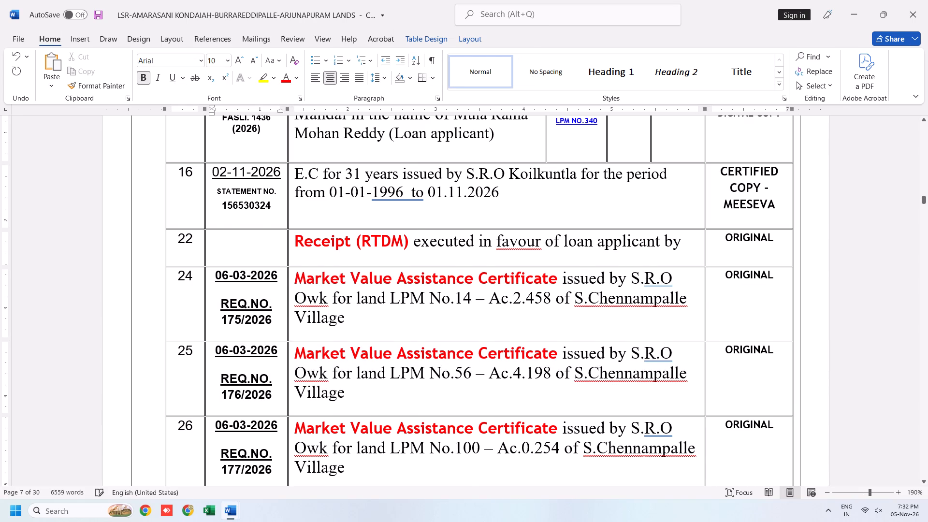
Renumber the remaining Receipt (RTDM) row as 17 and the first Market Value Assistance Certificate row as 18.
scroll(250, 296, "up", 1)
key("Up")
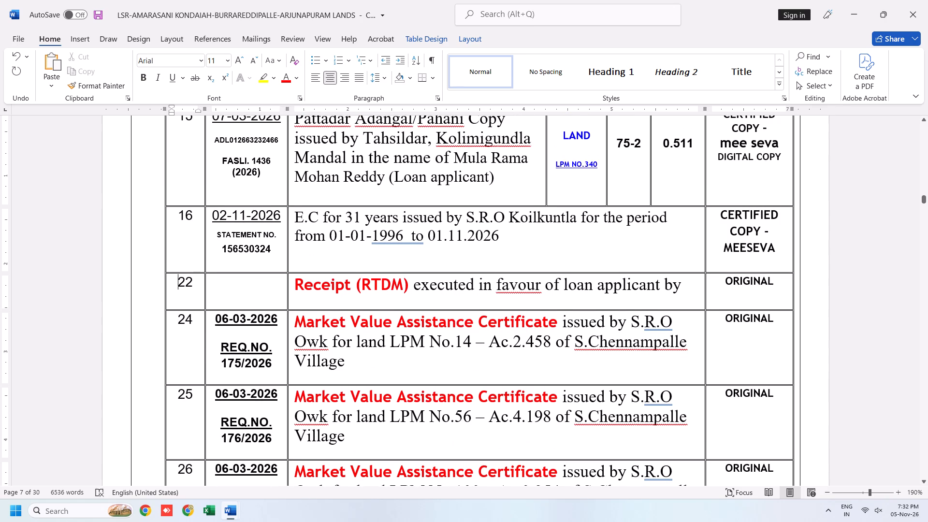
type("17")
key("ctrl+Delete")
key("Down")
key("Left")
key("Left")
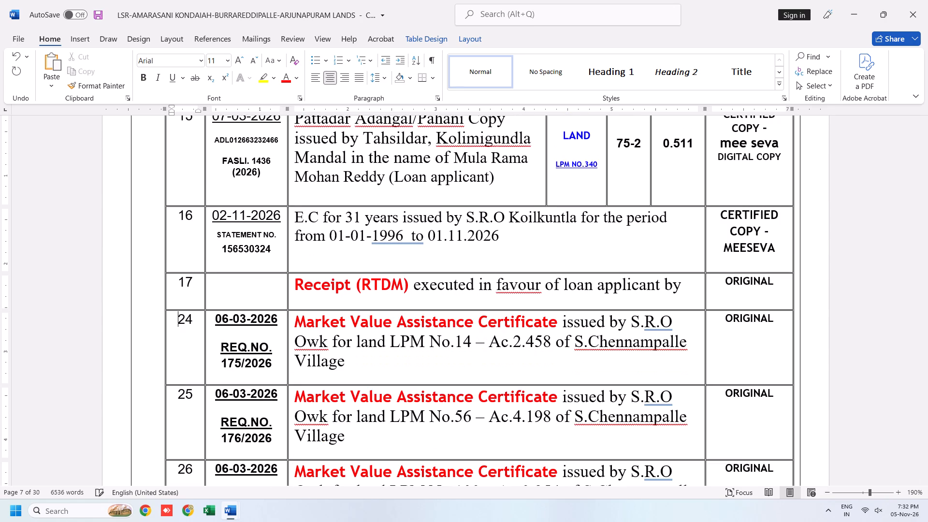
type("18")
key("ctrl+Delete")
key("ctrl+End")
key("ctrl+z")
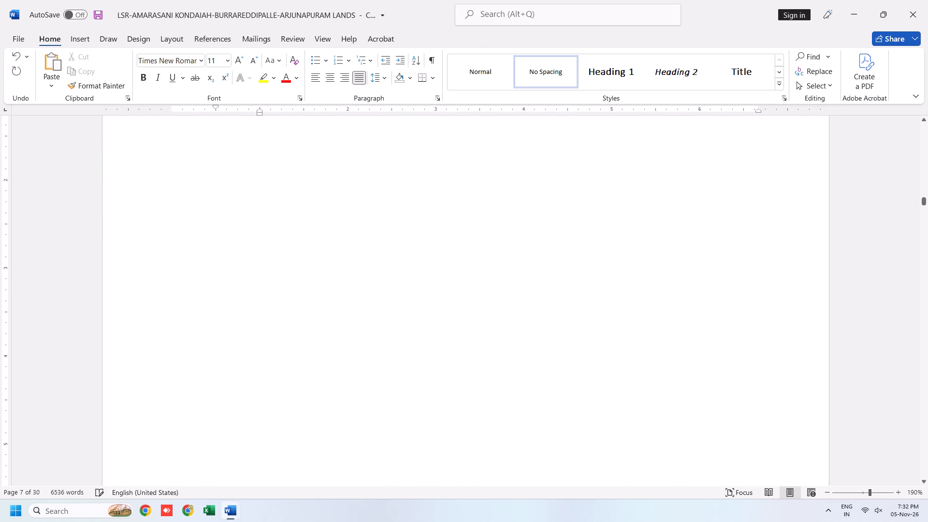
scroll(246, 305, "up", 6)
scroll(251, 327, "down", 2)
key("ctrl+Delete")
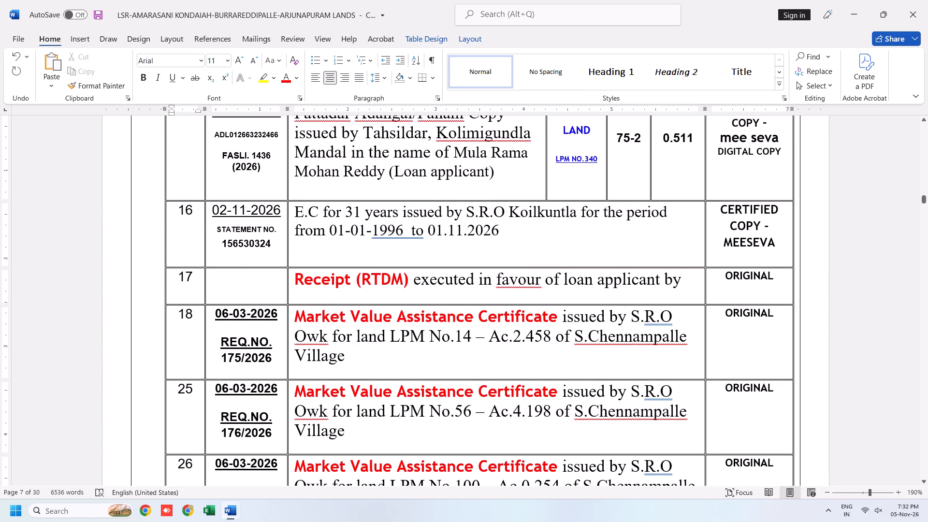
Set the row 18 Market Value Assistance Certificate's date to 02-11-2026 and its request number to 1492/2026.
left_click_drag(217, 313, 275, 317)
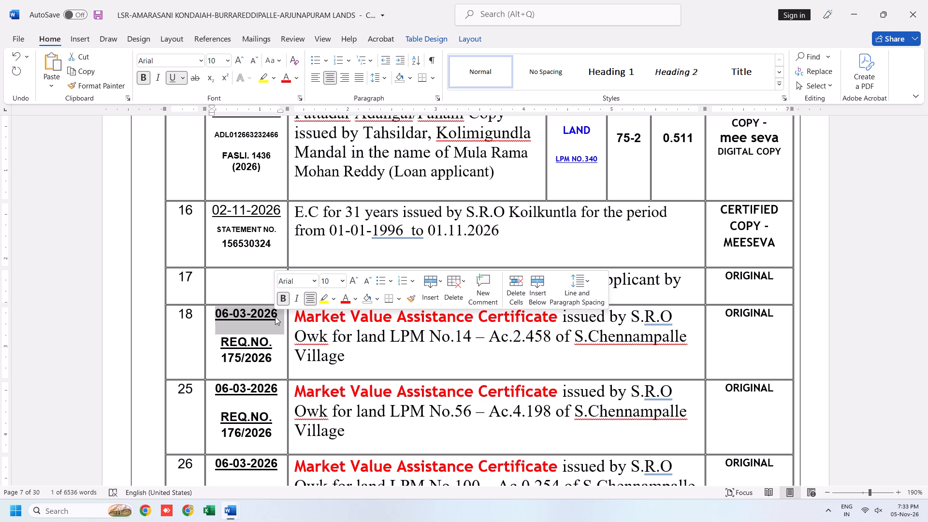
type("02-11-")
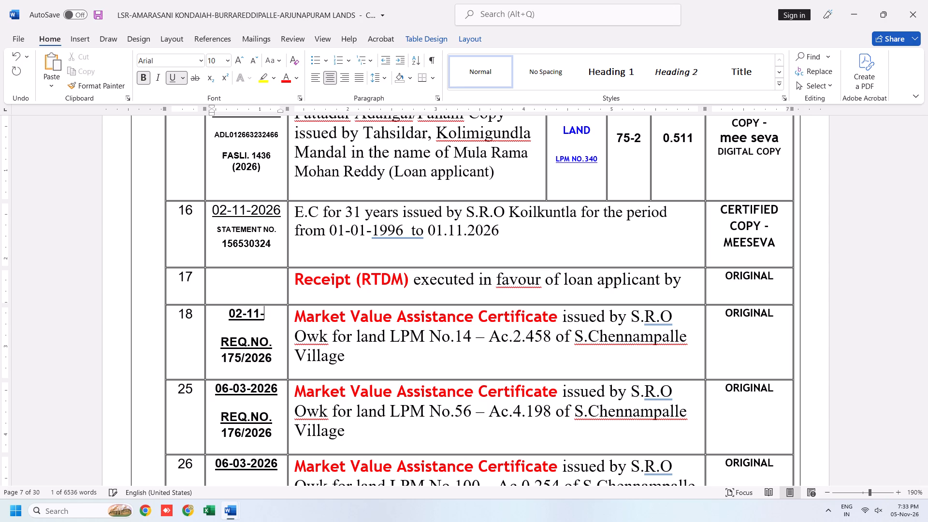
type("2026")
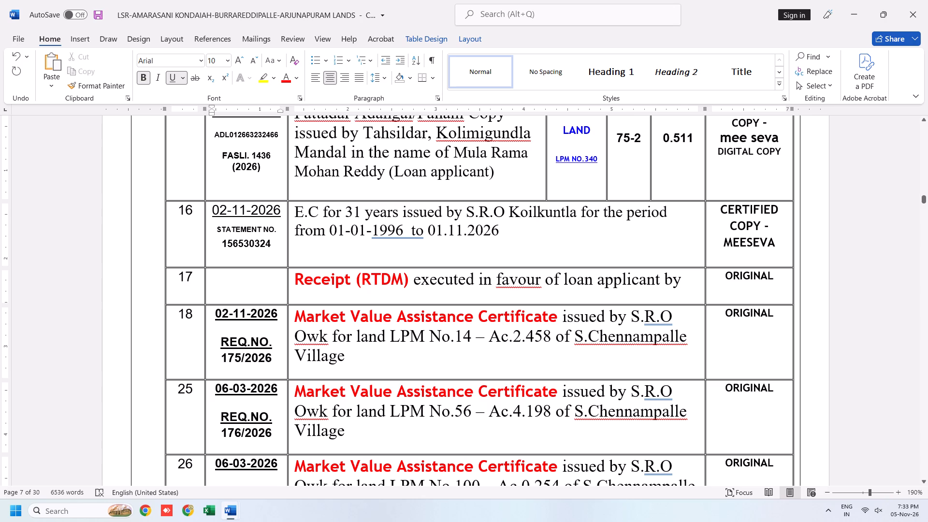
left_click_drag(221, 359, 239, 355)
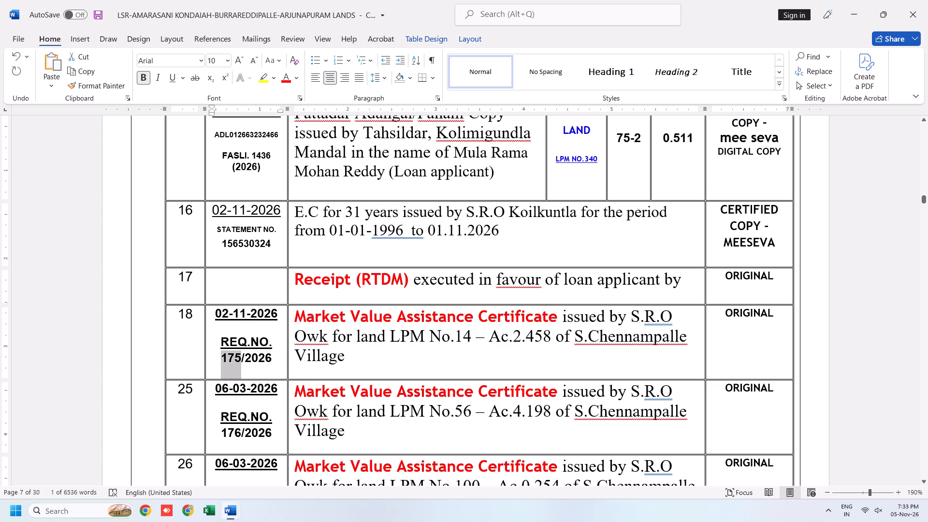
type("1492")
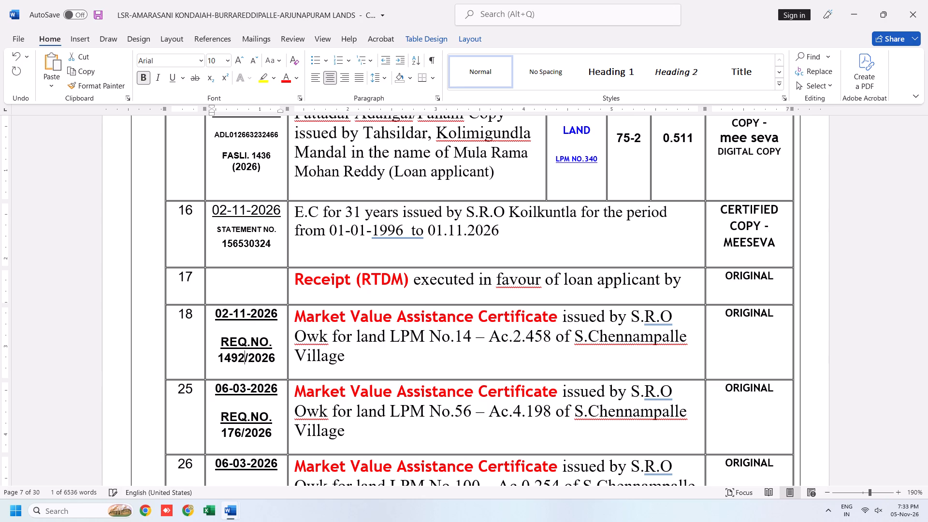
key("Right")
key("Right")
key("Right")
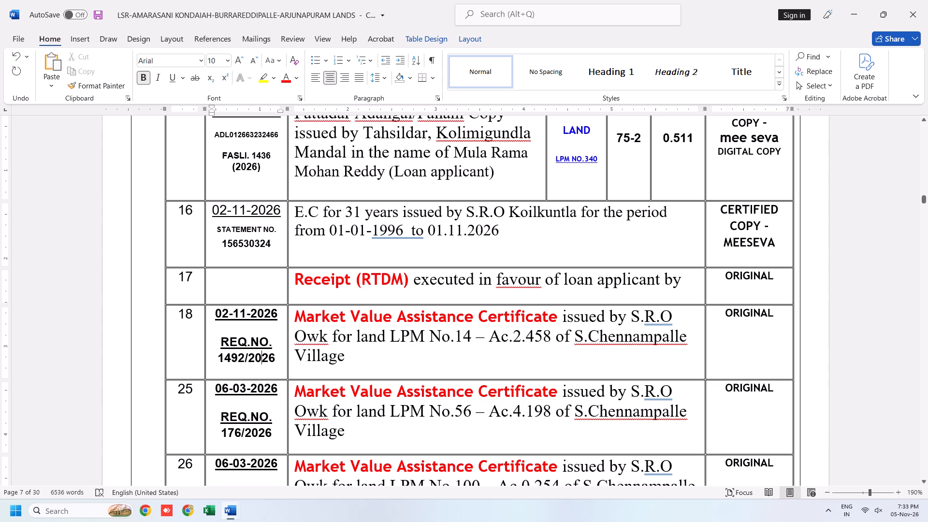
Replace the S.R.O office name in the row 18 Market Value Assistance Certificate description with Koilkuntla.
left_click(441, 336)
left_click(499, 347)
left_click(396, 343)
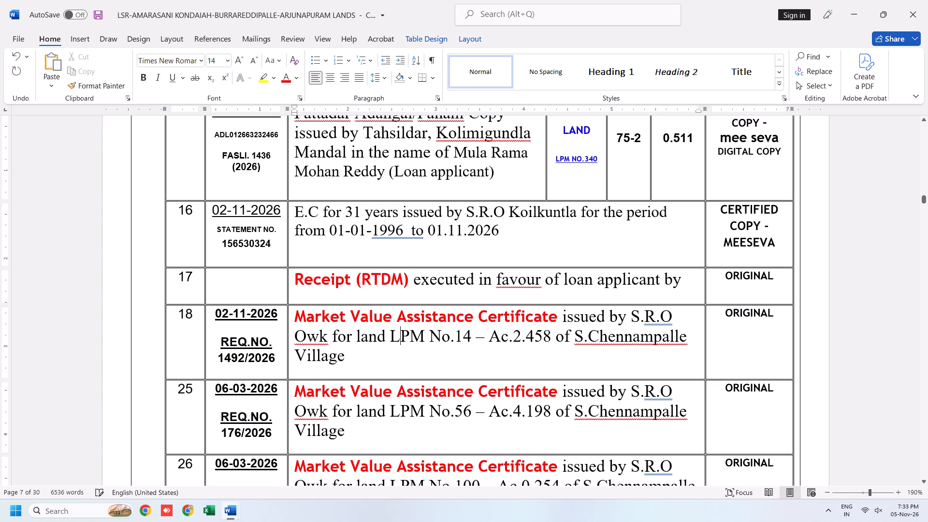
left_click(309, 338)
key("Home")
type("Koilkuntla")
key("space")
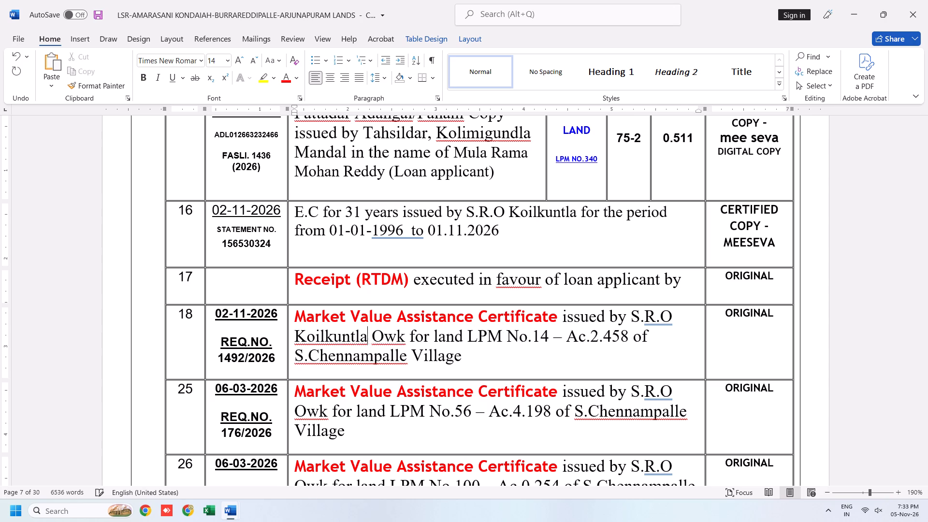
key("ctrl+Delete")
Set the LPM number in the row 18 Market Value Assistance Certificate description to 30.
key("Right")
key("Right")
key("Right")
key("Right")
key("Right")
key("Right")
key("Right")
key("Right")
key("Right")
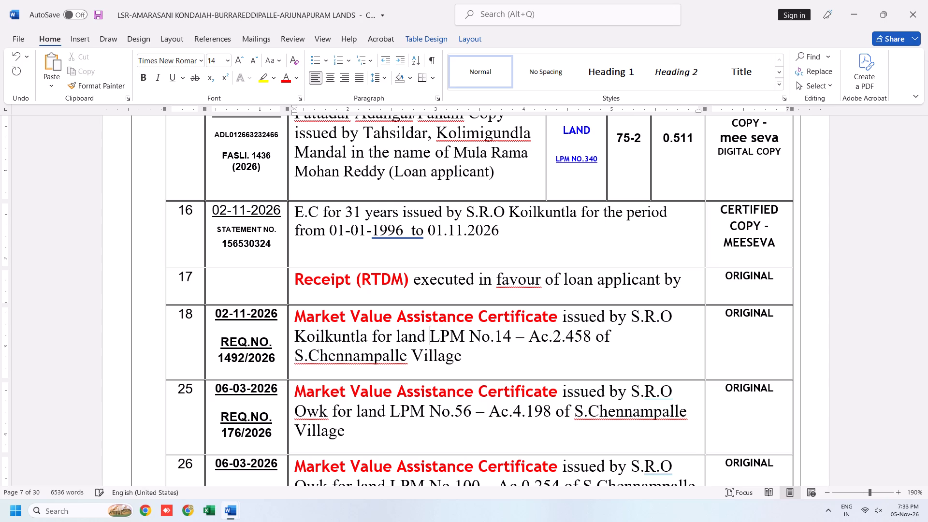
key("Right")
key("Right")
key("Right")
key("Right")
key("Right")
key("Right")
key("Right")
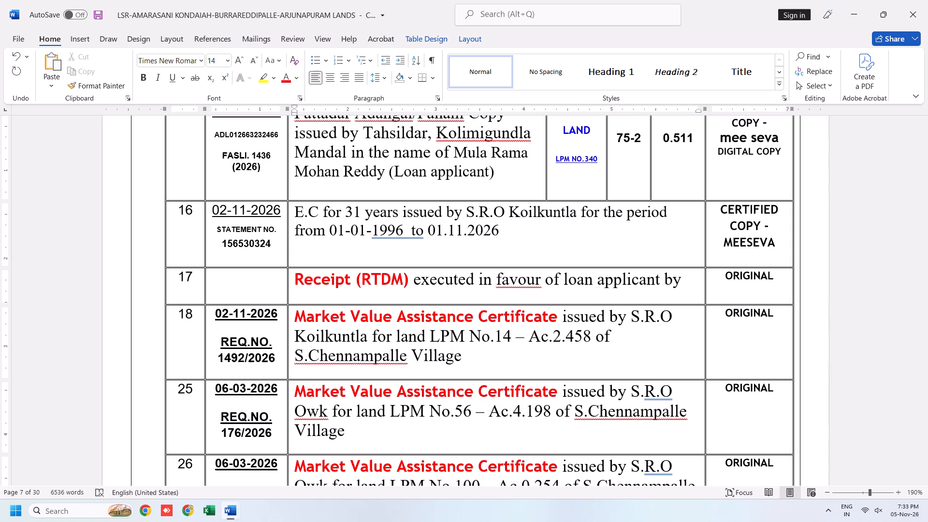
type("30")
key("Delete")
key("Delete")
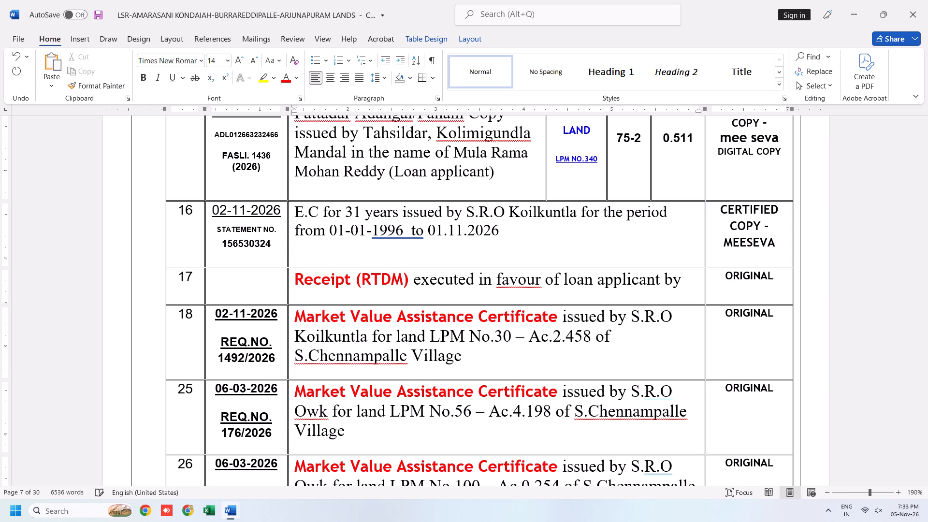
Set the land extent in the row 18 Market Value Assistance Certificate description to Ac.0.59.
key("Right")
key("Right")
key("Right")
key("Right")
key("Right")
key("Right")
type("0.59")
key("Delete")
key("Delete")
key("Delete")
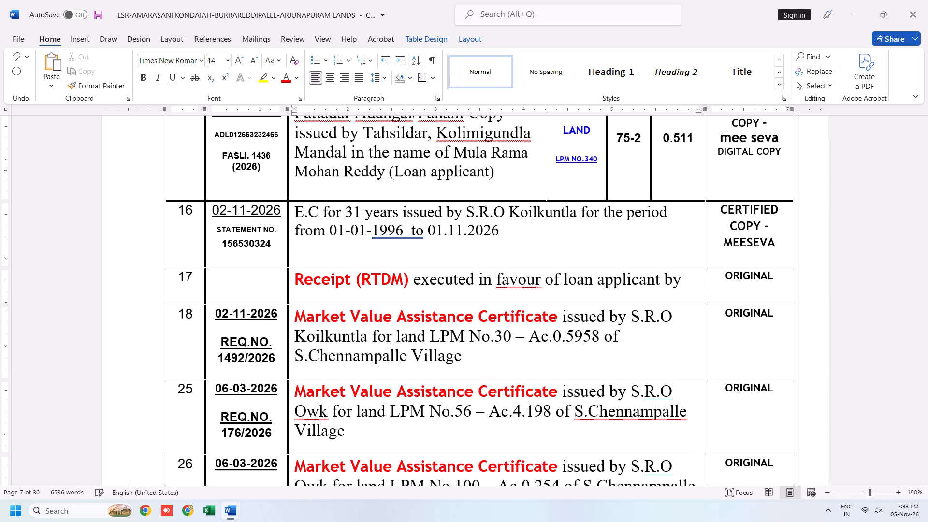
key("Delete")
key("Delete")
Replace the village name in the row 18 Market Value Assistance Certificate description with Arjunapuram and save the document.
left_click(294, 360)
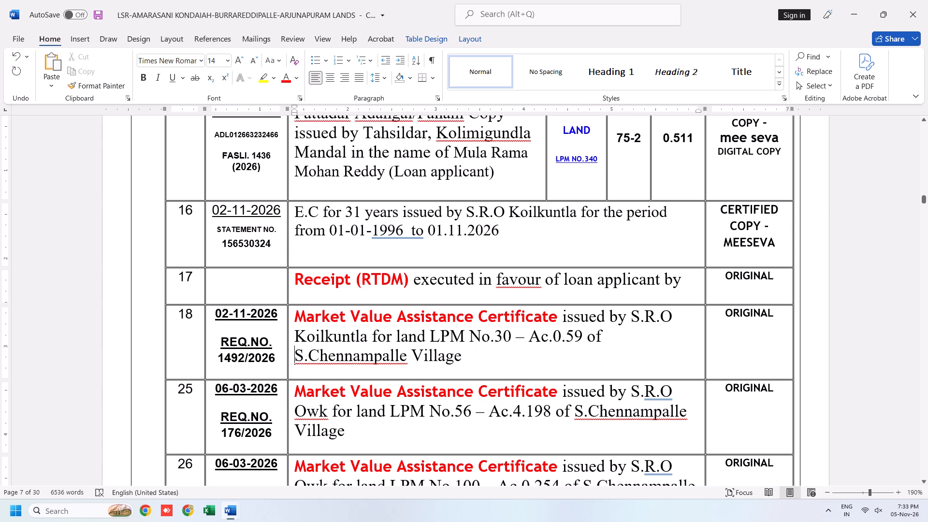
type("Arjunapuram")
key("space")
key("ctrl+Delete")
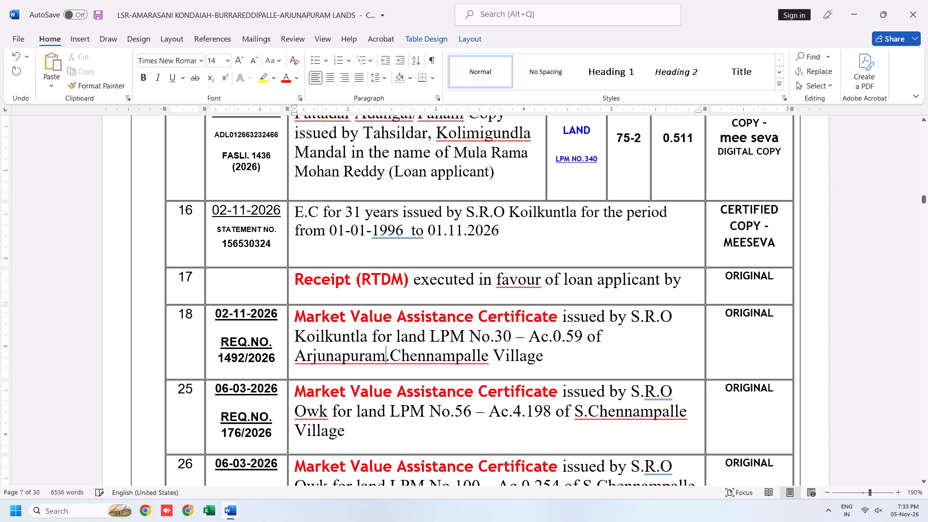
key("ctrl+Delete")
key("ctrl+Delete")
scroll(379, 364, "down", 2)
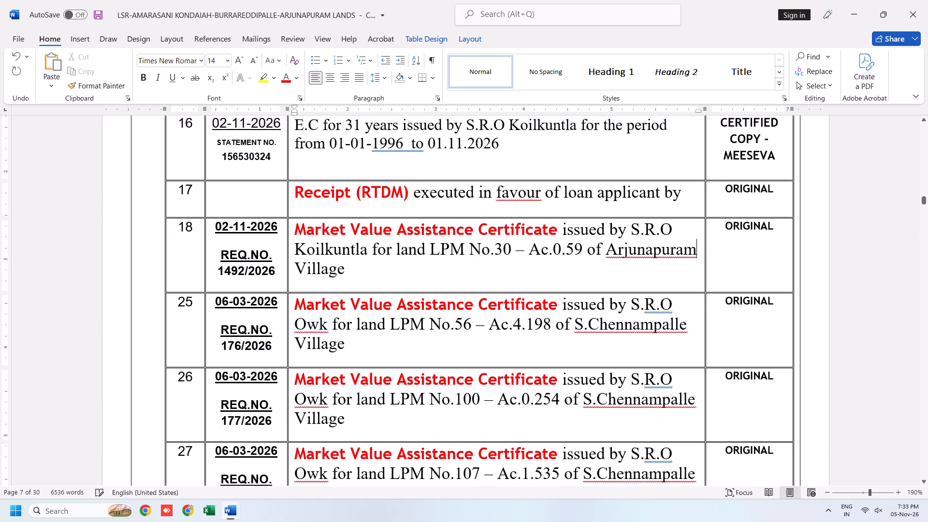
left_click(354, 276)
key("ctrl+s")
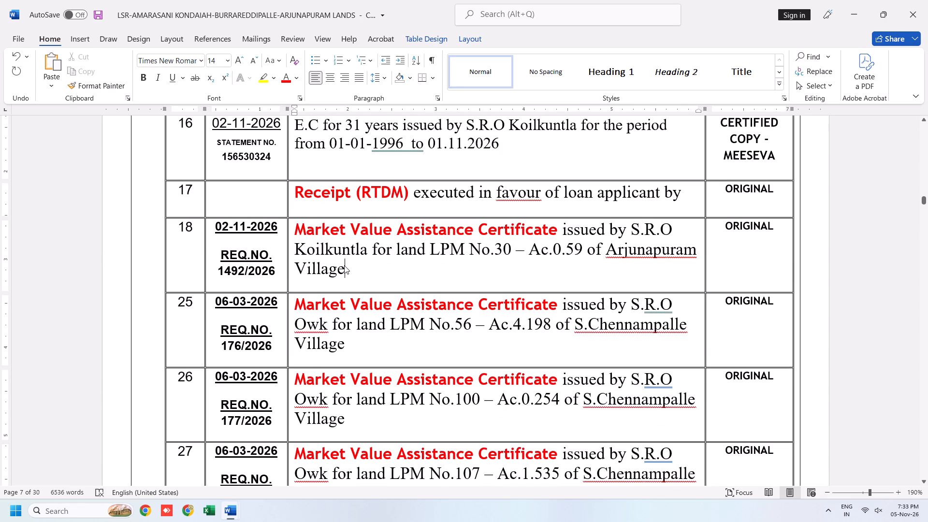
left_click(344, 265)
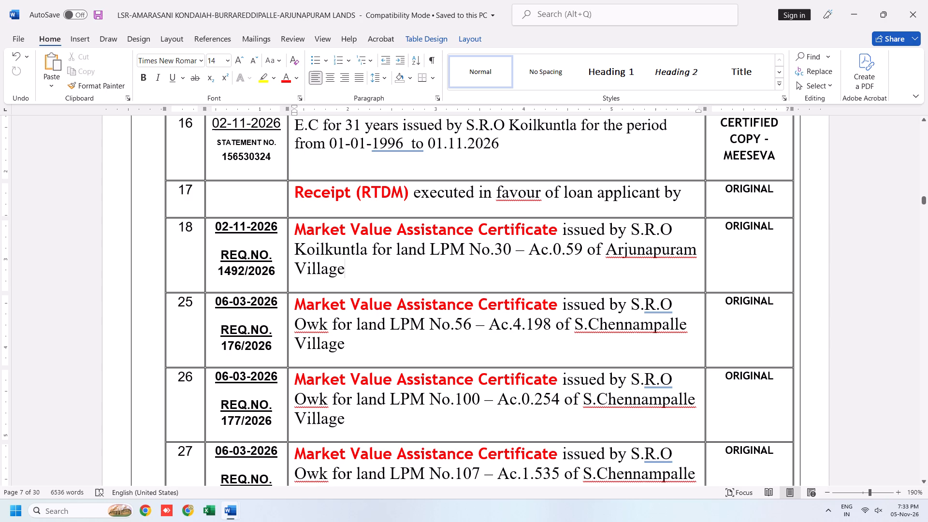
Copy row 18's date, request number and certificate description over those of row 25, and renumber that row as 19.
left_click_drag(233, 239, 422, 271)
key("ctrl+c")
left_click_drag(249, 299, 396, 328)
key("ctrl+v")
left_click(188, 301)
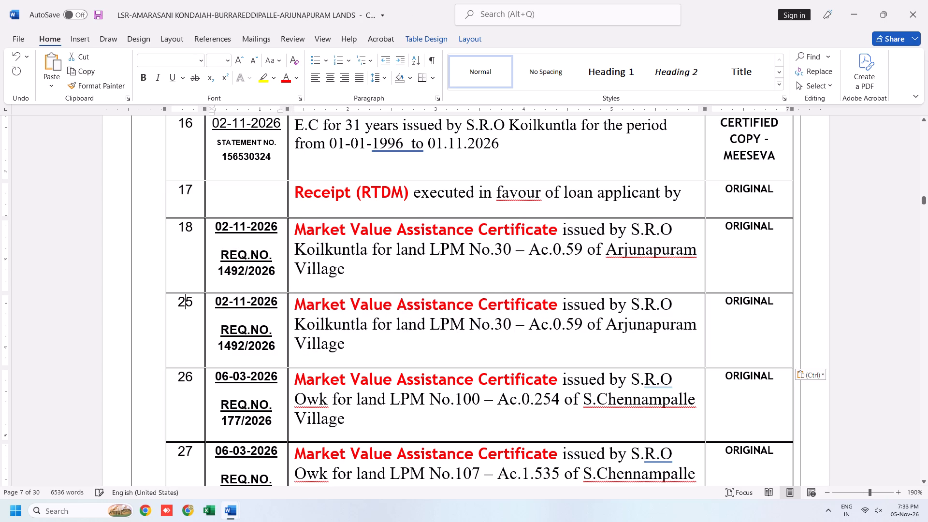
key("Left")
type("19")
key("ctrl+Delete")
Set the request number of the row 19 Market Value Assistance Certificate to 1493/2026.
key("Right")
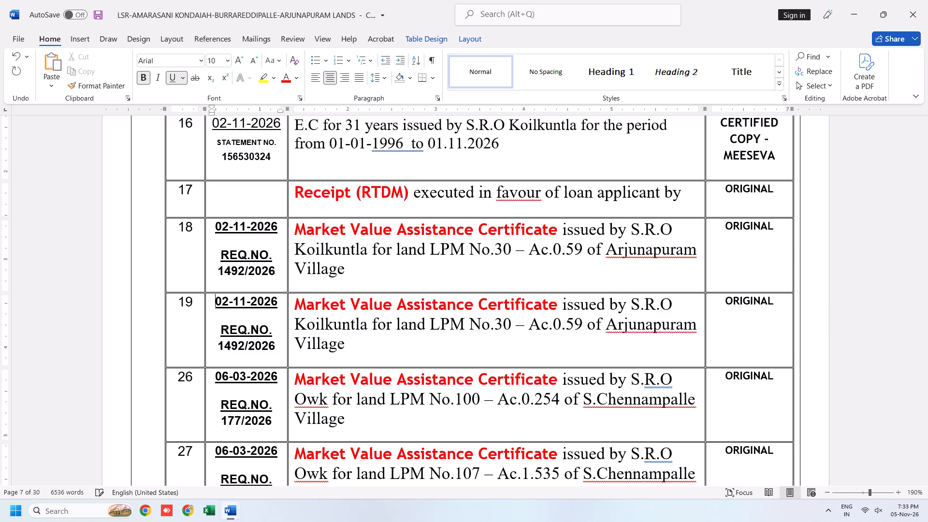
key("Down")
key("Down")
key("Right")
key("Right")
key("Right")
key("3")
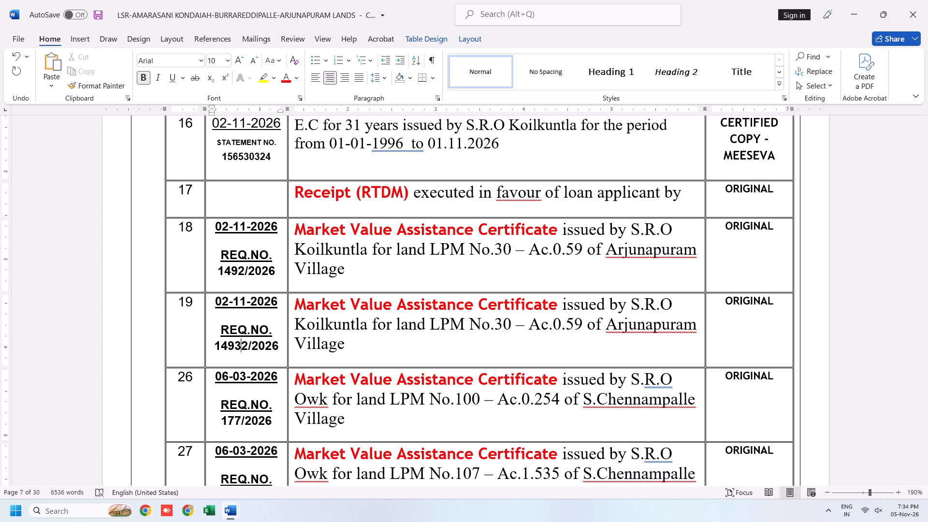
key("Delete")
Set the land in the row 19 certificate description to LPM No.39 with an extent of Ac.1.144.
left_click(383, 324)
left_click(527, 340)
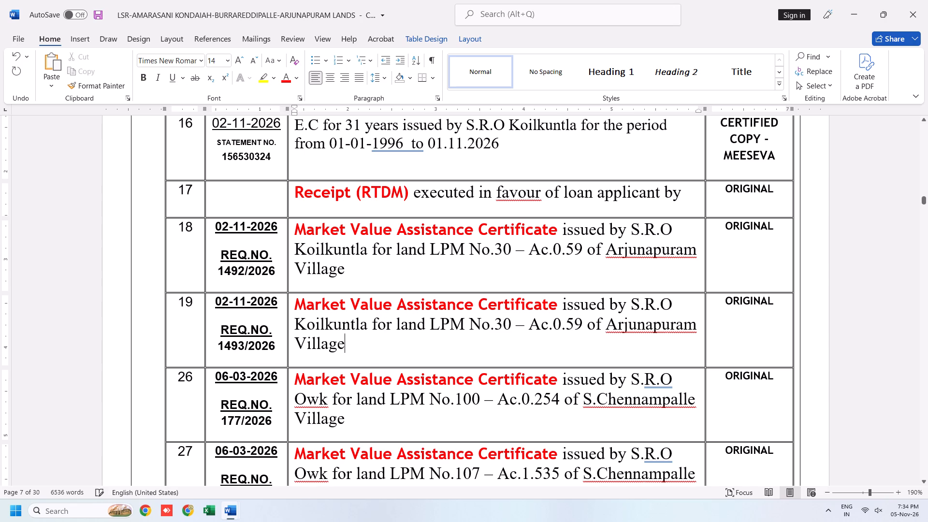
left_click(500, 322)
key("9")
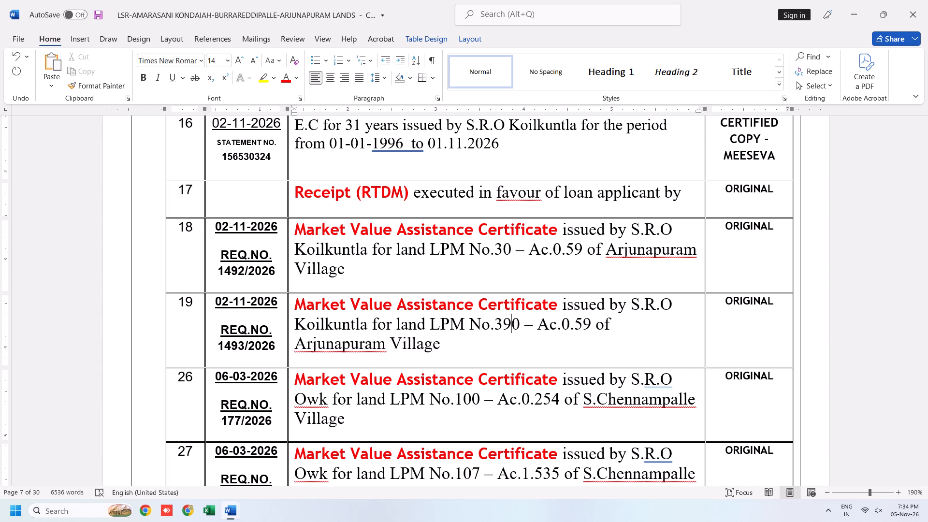
key("Delete")
left_click(553, 323)
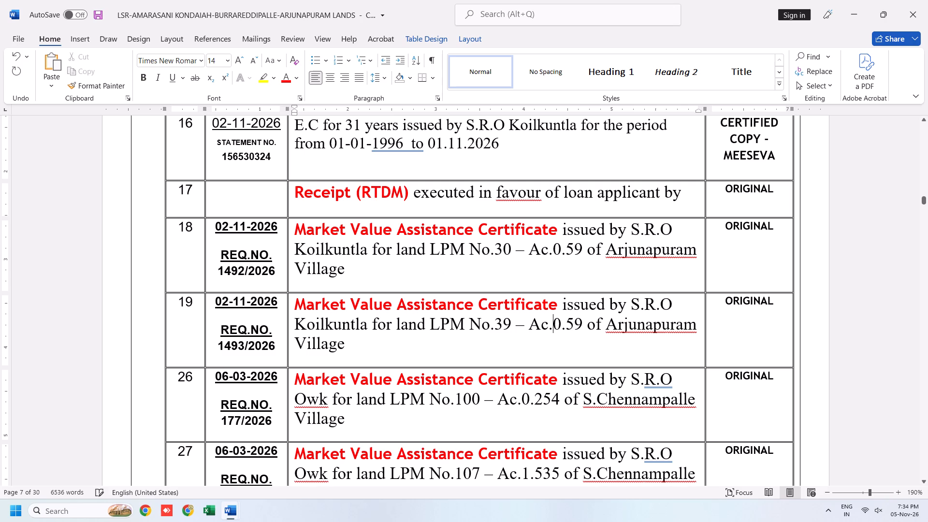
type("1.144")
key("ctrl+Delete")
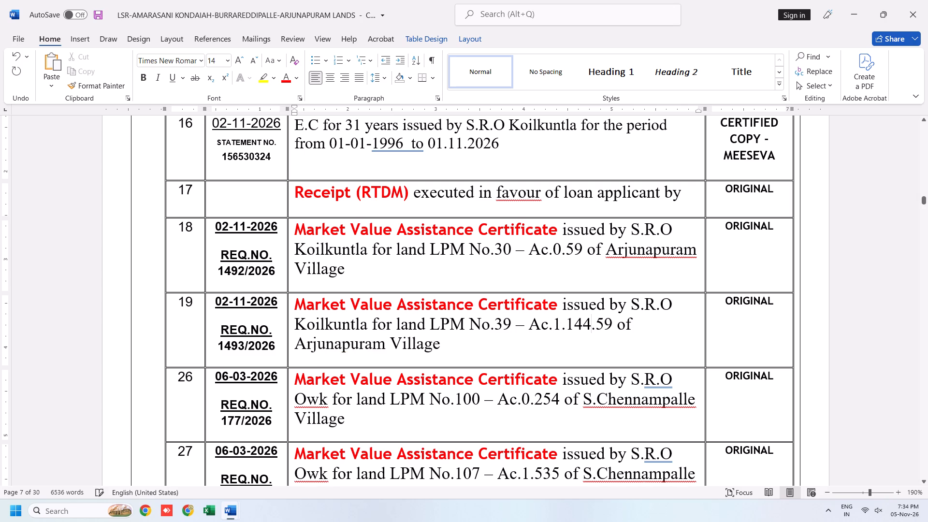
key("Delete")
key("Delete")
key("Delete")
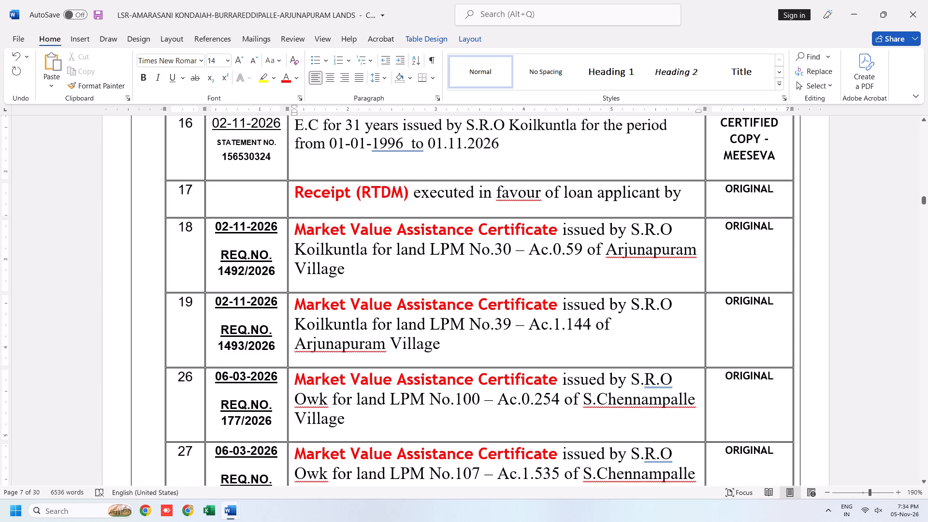
Paste the copied row 18 date and certificate cells over those of row 26, and renumber that row as 20.
scroll(444, 350, "down", 1)
left_click(240, 325)
left_click_drag(245, 330, 270, 343)
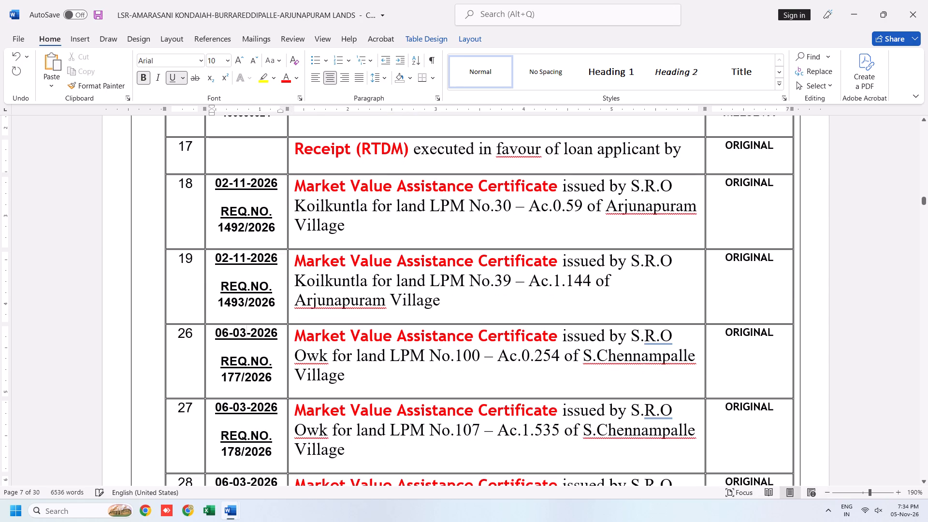
left_click_drag(270, 343, 361, 365)
key("ctrl+v")
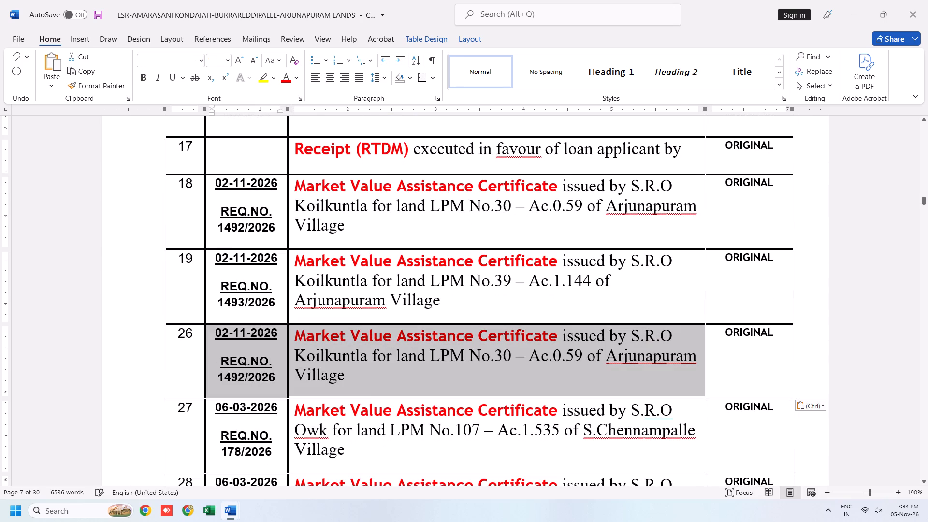
left_click(179, 337)
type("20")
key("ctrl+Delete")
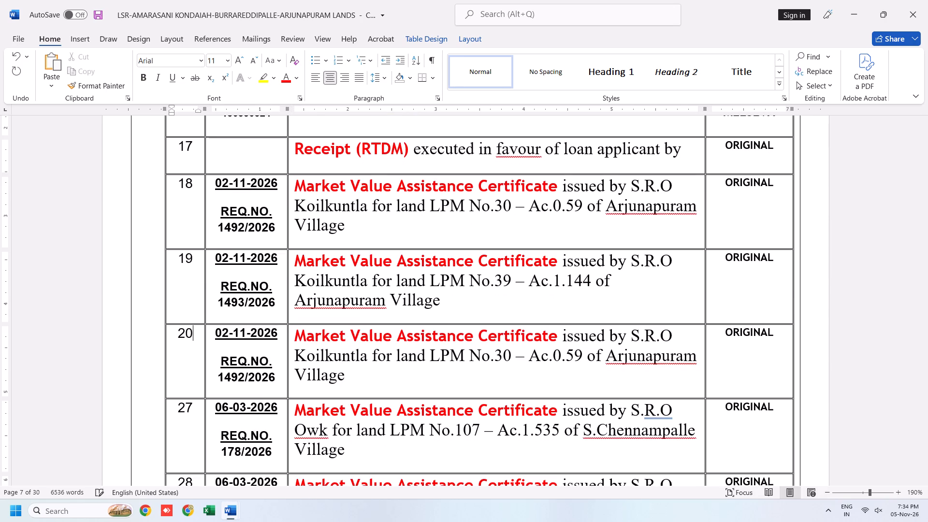
Set the request number of the row 20 Market Value Assistance Certificate to 1494/2026.
left_click(256, 353)
left_click(232, 378)
left_click(223, 374)
key("Right")
key("Right")
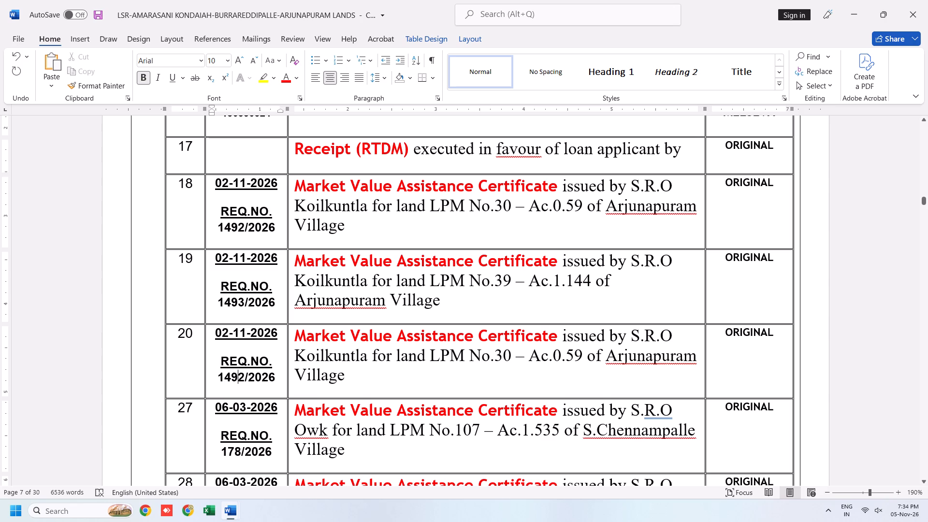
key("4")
key("Delete")
Set the land in the row 20 certificate description to LPM No.40 with an extent of Ac.1.077.
left_click(430, 377)
left_click(509, 370)
left_click(496, 356)
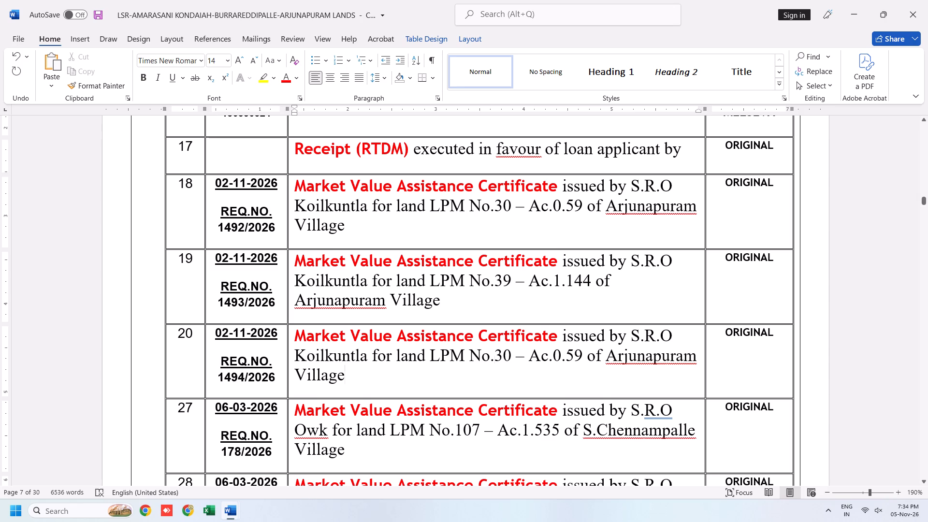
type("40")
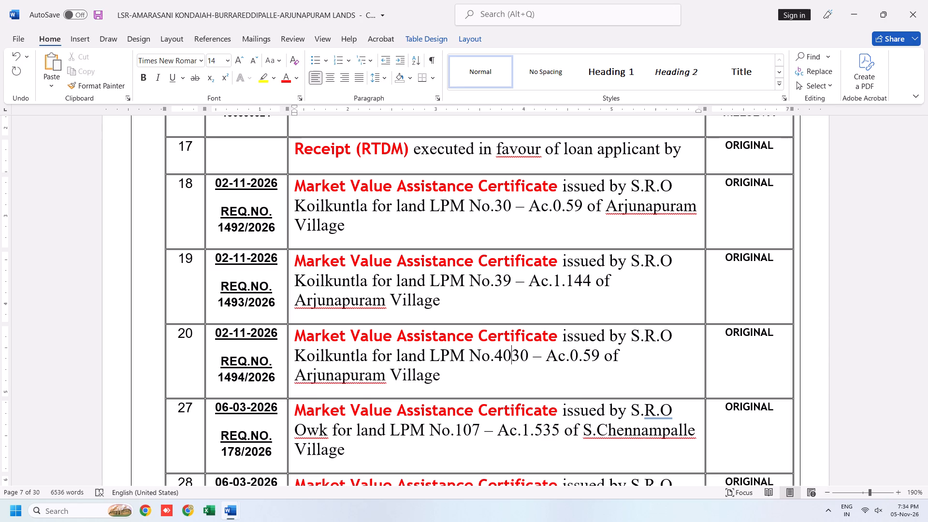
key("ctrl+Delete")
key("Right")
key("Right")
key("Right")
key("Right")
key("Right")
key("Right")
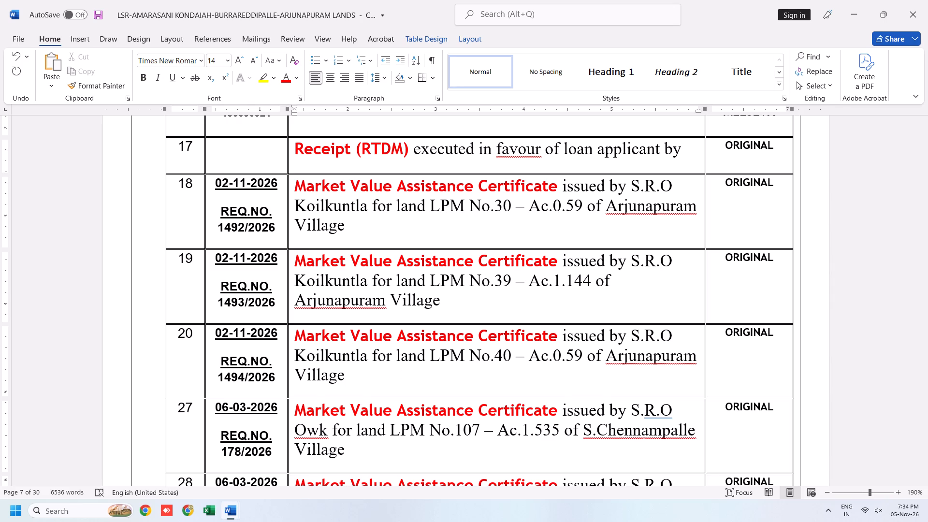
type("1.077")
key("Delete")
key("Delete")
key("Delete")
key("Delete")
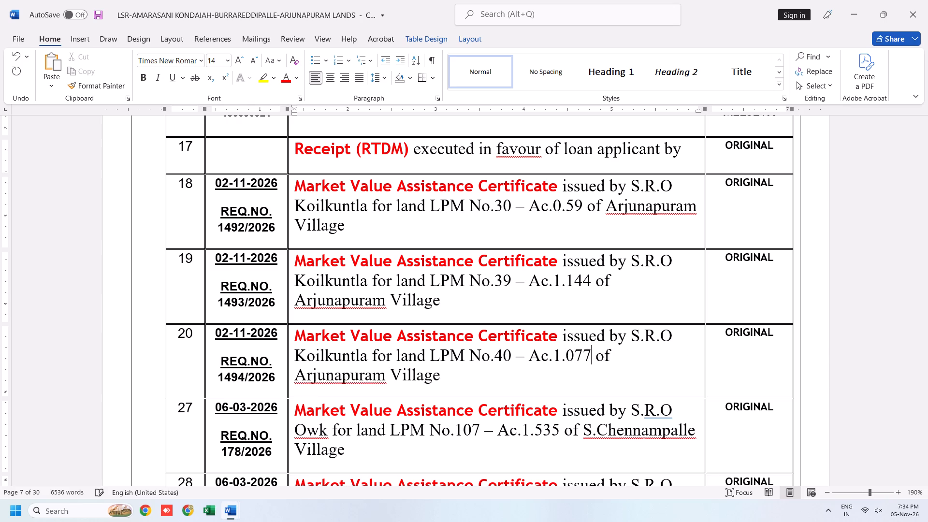
Delete the leftover S.Chennampalle Market Value Assistance Certificate rows 27 to 31 from the table.
scroll(541, 373, "down", 2)
left_click(422, 371)
scroll(342, 356, "down", 1)
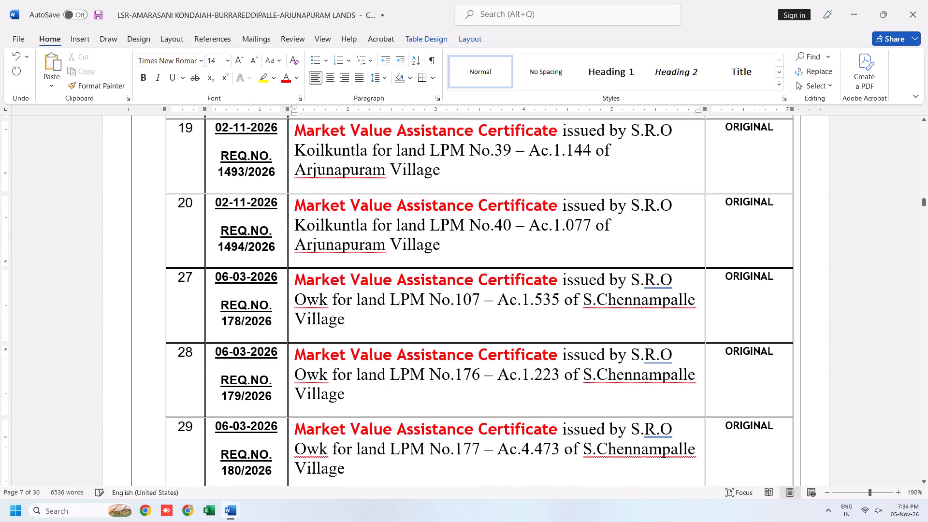
left_click_drag(344, 284, 389, 456)
scroll(385, 434, "down", 4)
key("shift+Down")
key("shift+Down")
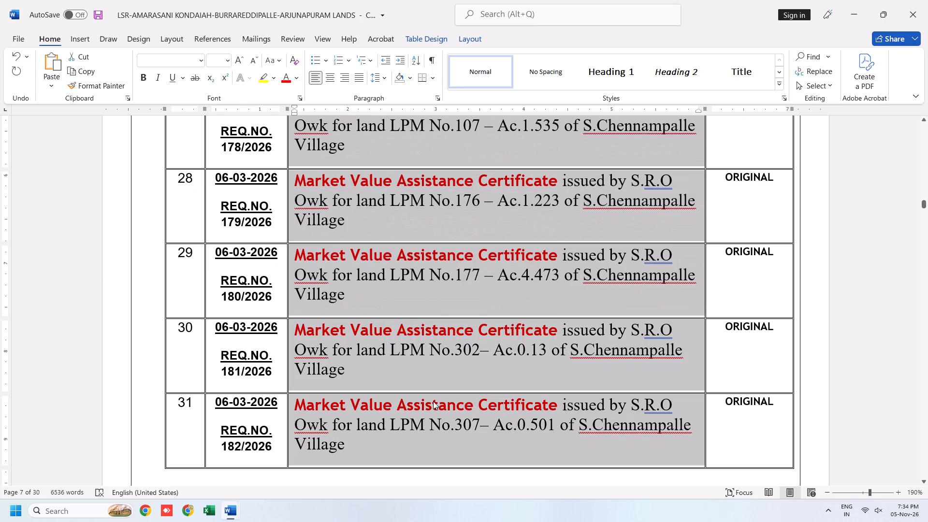
key("alt+a")
key("alt+d")
key("alt+r")
Delete the remaining S.Chennampalle certificate rows 32 and 33 from the table and save the document.
scroll(434, 401, "up", 3)
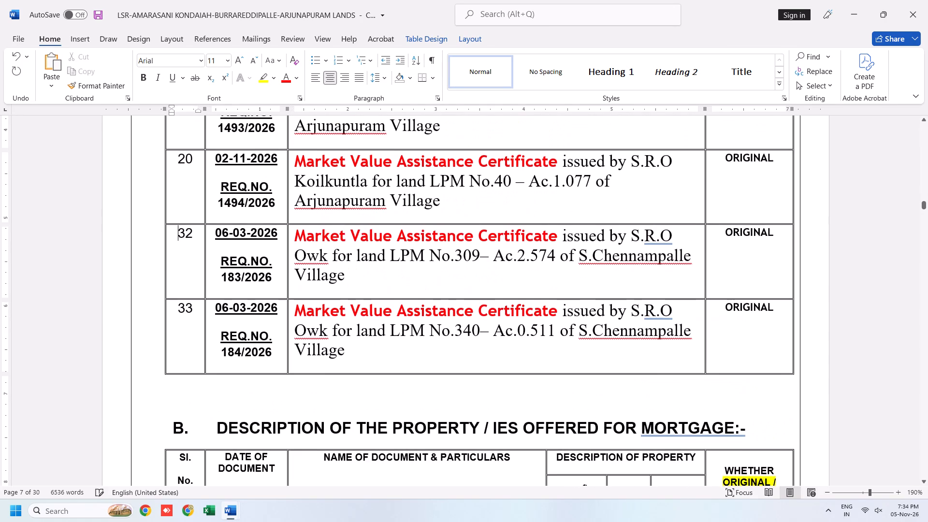
left_click(373, 354)
left_click(333, 334)
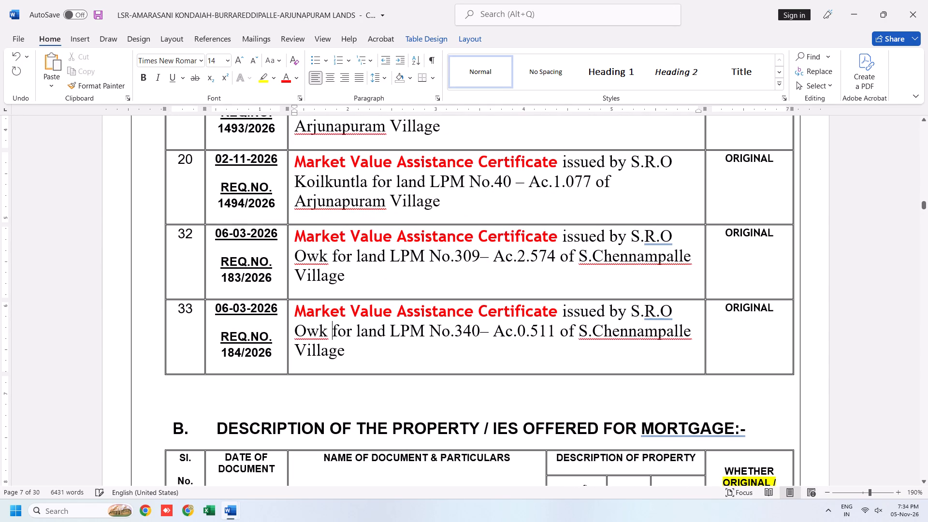
scroll(332, 329, "up", 1)
left_click_drag(322, 290, 365, 363)
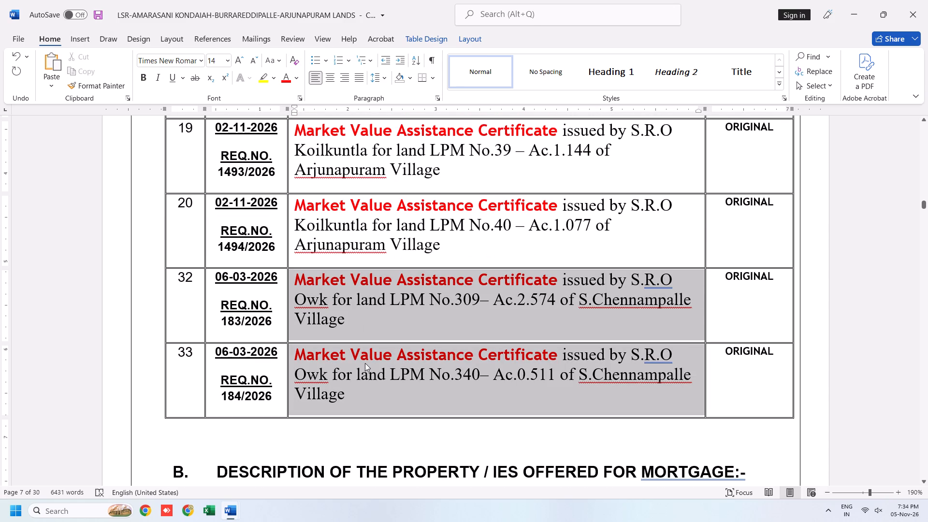
key("alt+a")
key("alt+d")
key("alt+r")
scroll(394, 330, "down", 2)
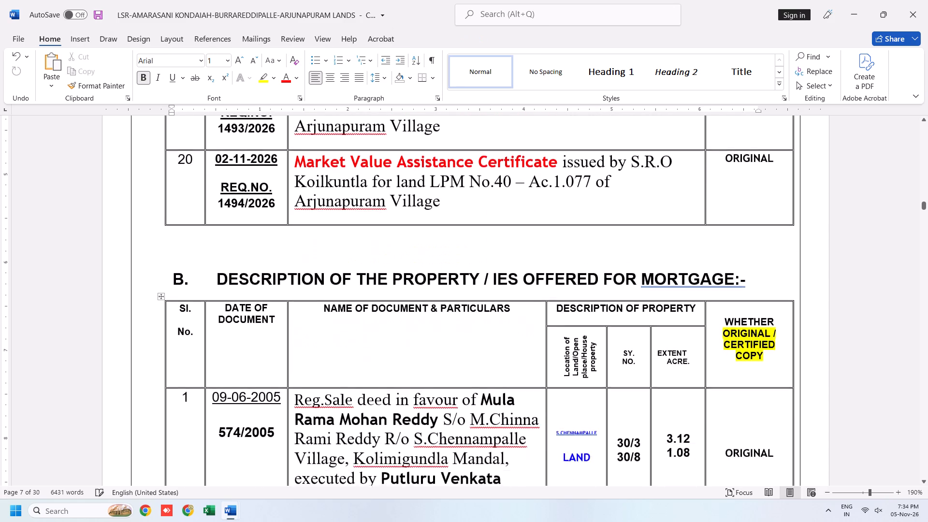
scroll(334, 294, "up", 3)
key("ctrl+s")
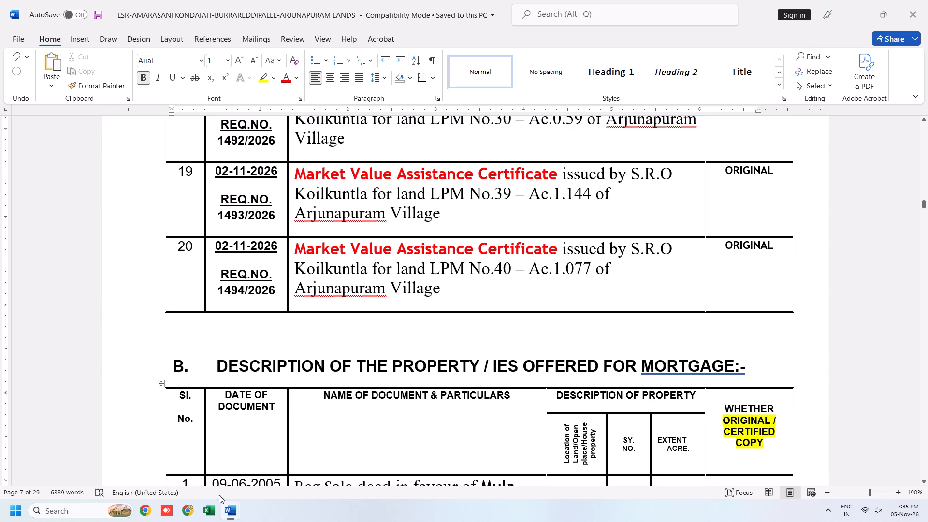
Remove the extra blank line between the scrutinized documents table and the section B property description heading.
left_click(217, 341)
scroll(240, 334, "down", 3)
scroll(298, 292, "down", 3)
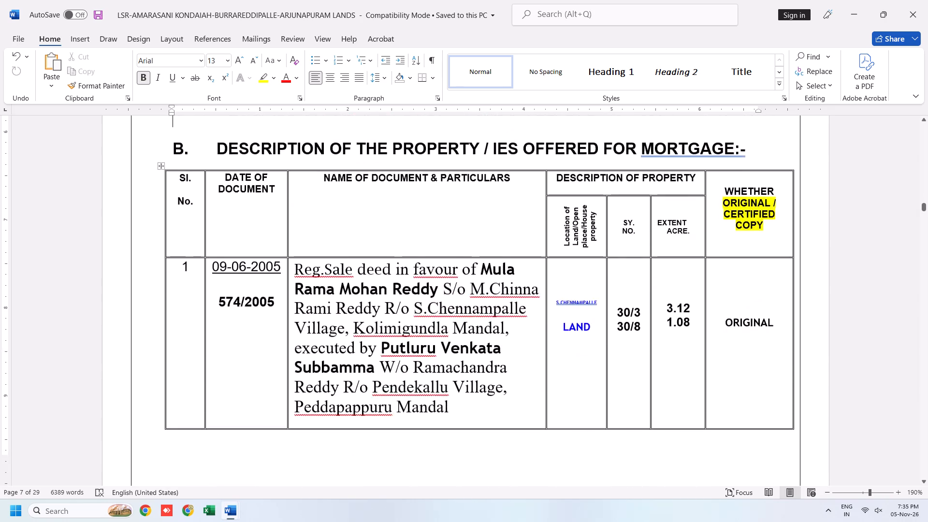
scroll(314, 286, "down", 2)
key("Delete")
scroll(335, 285, "up", 6)
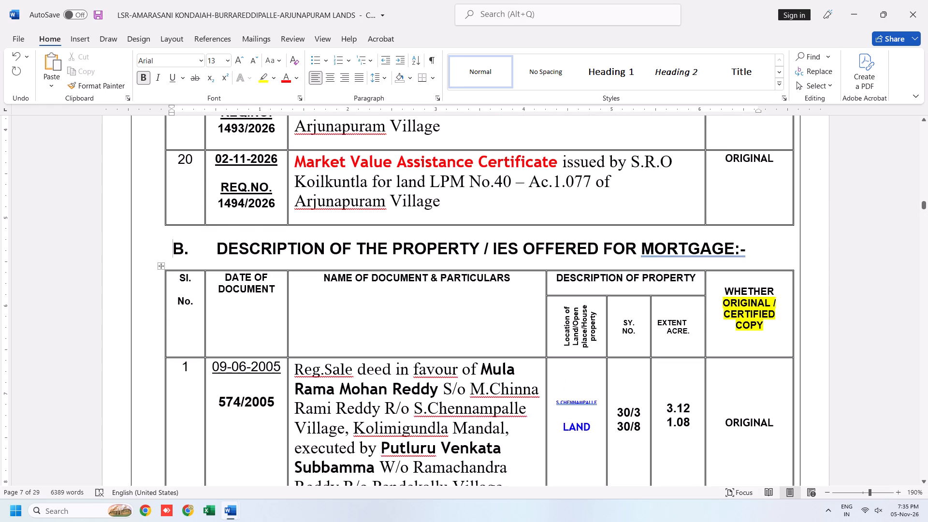
scroll(368, 271, "down", 20)
scroll(350, 277, "up", 14)
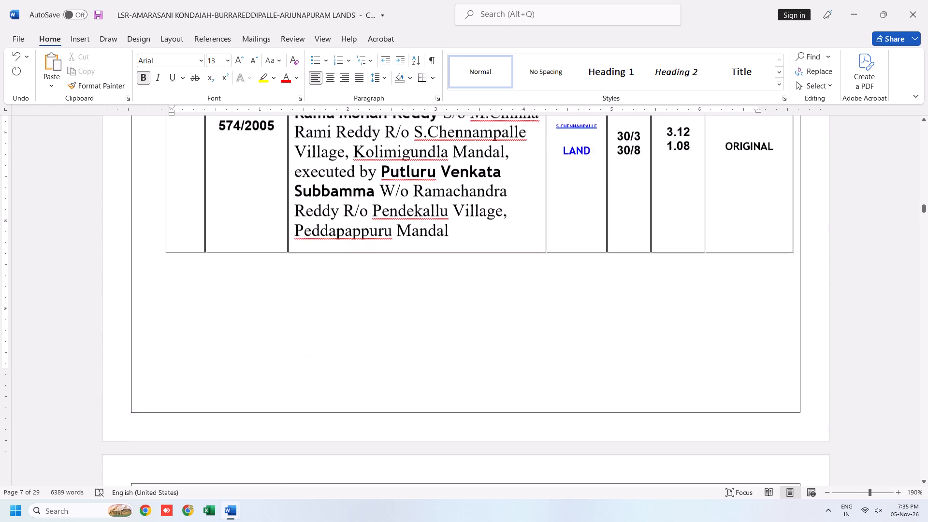
scroll(314, 225, "up", 5)
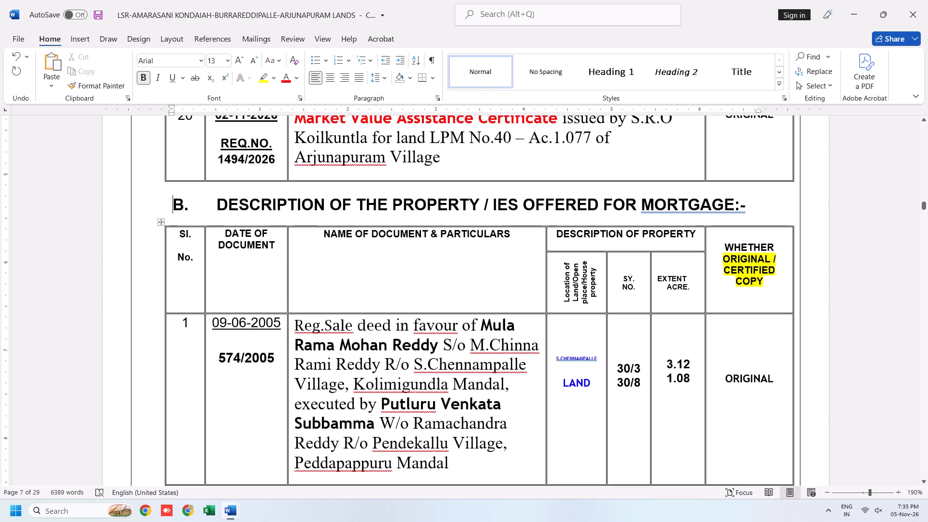
Copy rows 1 to 4, the three sale deeds and the unregistered partition list, from the section A scrutinized documents table.
scroll(364, 330, "up", 16)
scroll(370, 319, "down", 8)
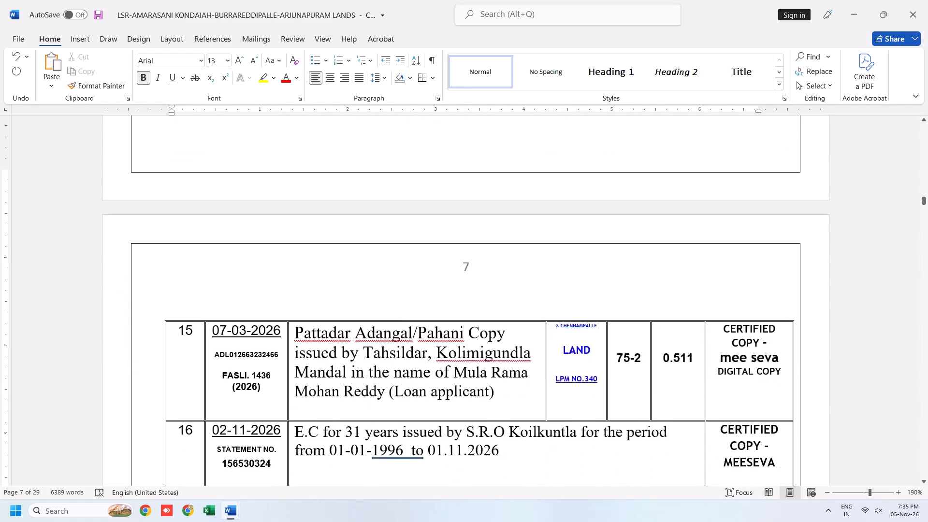
scroll(364, 326, "down", 8)
scroll(324, 355, "down", 14)
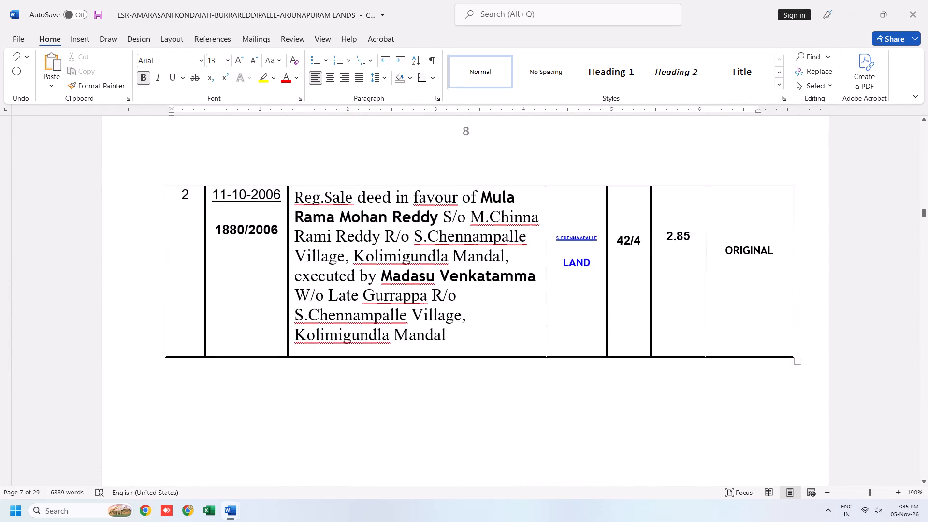
scroll(389, 319, "up", 6)
scroll(389, 302, "down", 2)
scroll(383, 301, "up", 20)
scroll(383, 301, "up", 6)
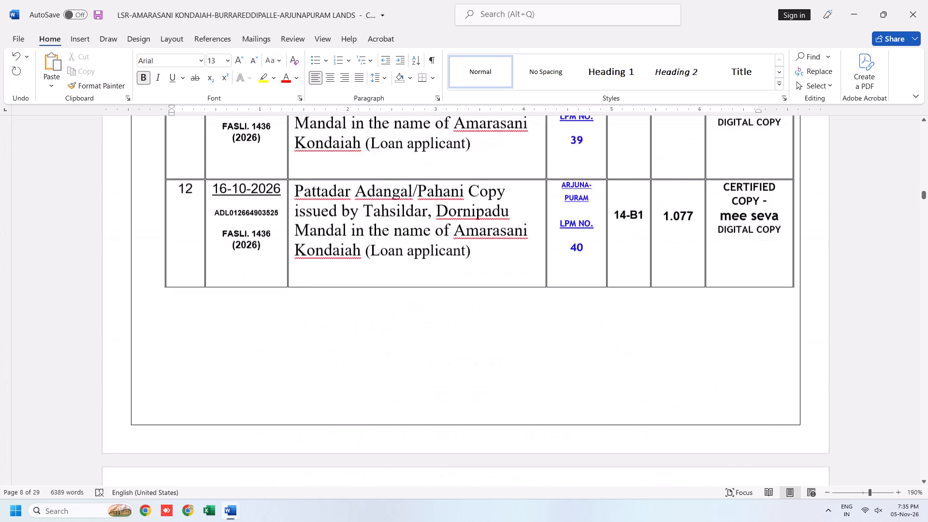
scroll(341, 281, "up", 20)
scroll(341, 281, "up", 12)
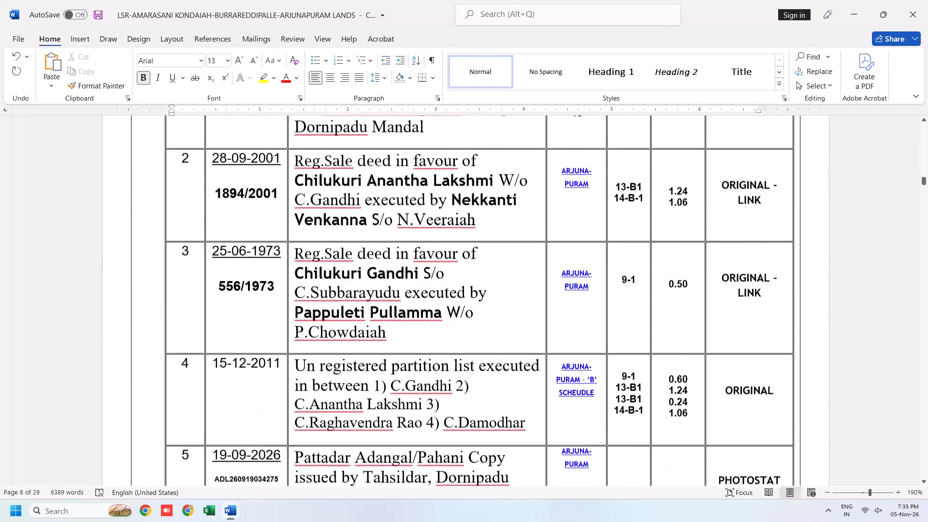
scroll(323, 268, "up", 2)
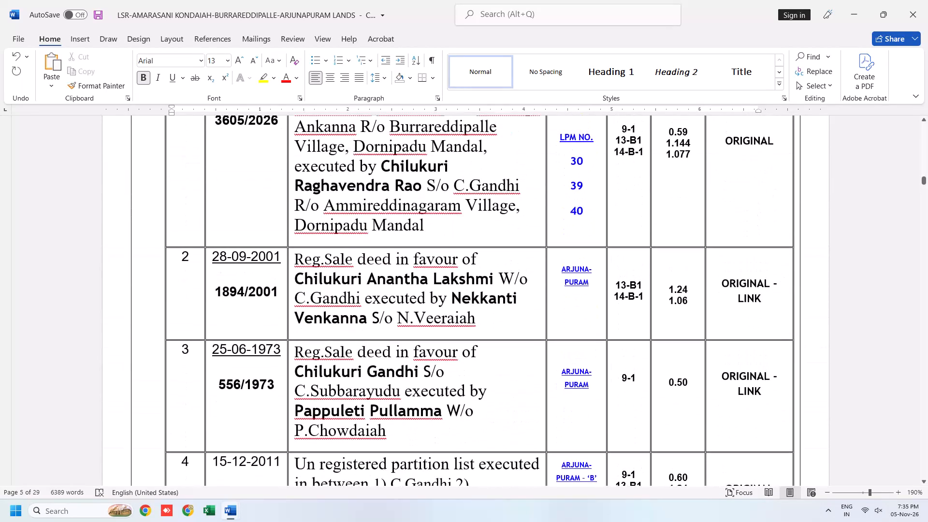
scroll(321, 268, "up", 8)
scroll(314, 269, "down", 4)
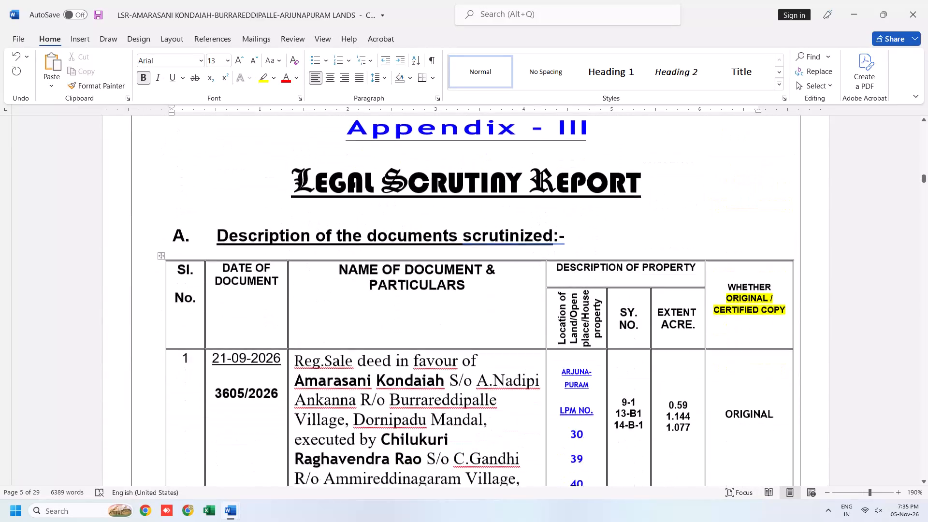
scroll(289, 305, "down", 3)
left_click_drag(193, 135, 370, 464)
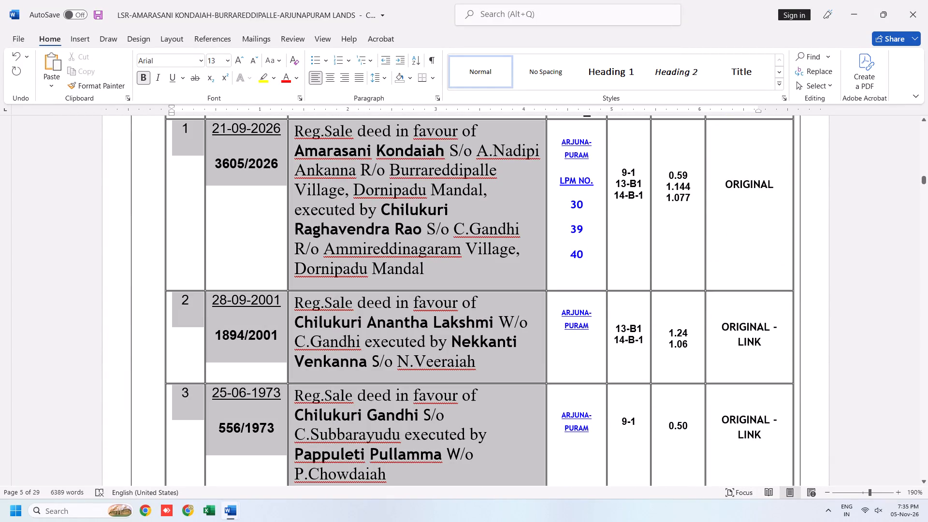
left_click_drag(370, 464, 713, 464)
scroll(491, 408, "down", 4)
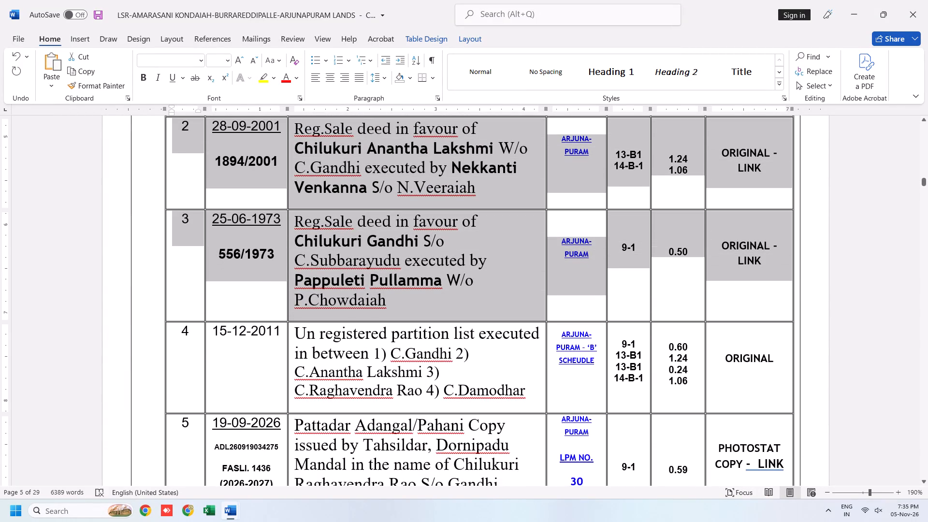
key("shift+Down")
key("shift+Right")
key("shift+Left")
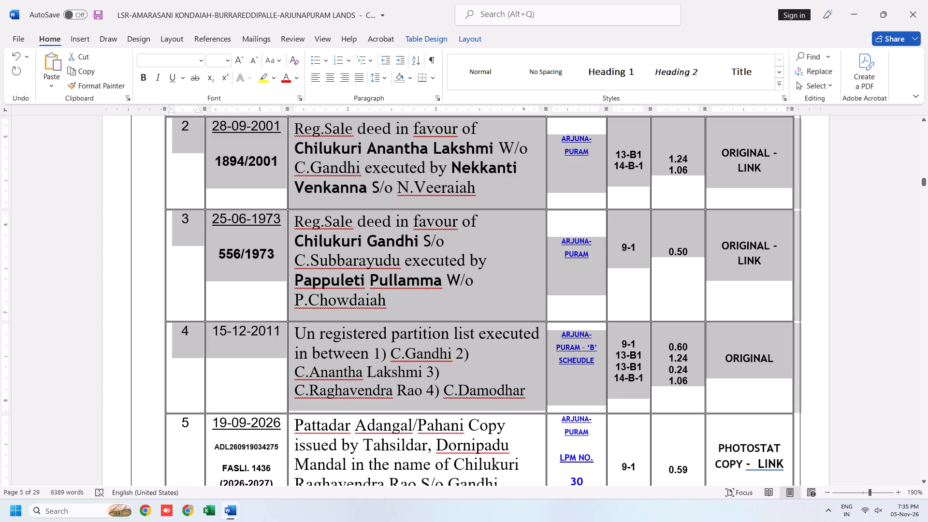
key("ctrl+c")
Add two blank rows below row 2 at the end of the section B mortgage-property table.
key("Page_Down")
key("Page_Down")
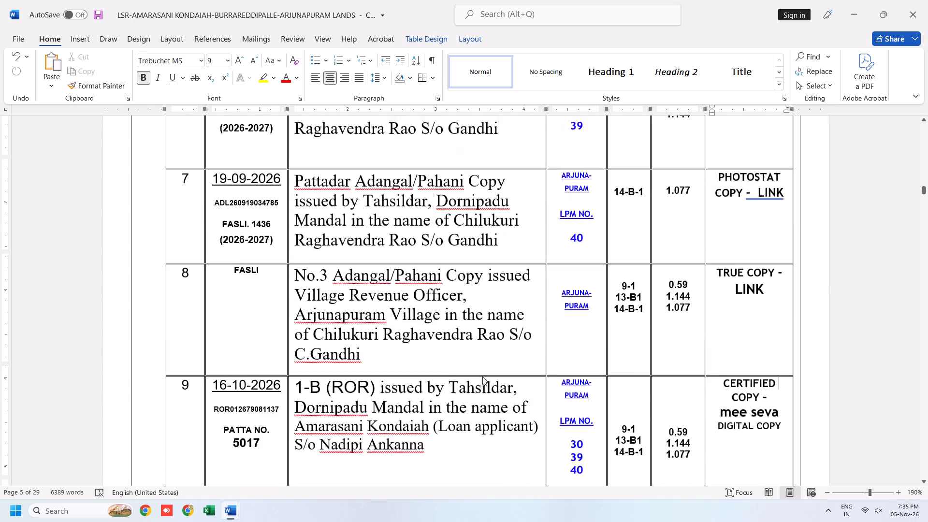
key("Page_Down")
key("Page_Down")
key("Page_Down")
key("Page_Down")
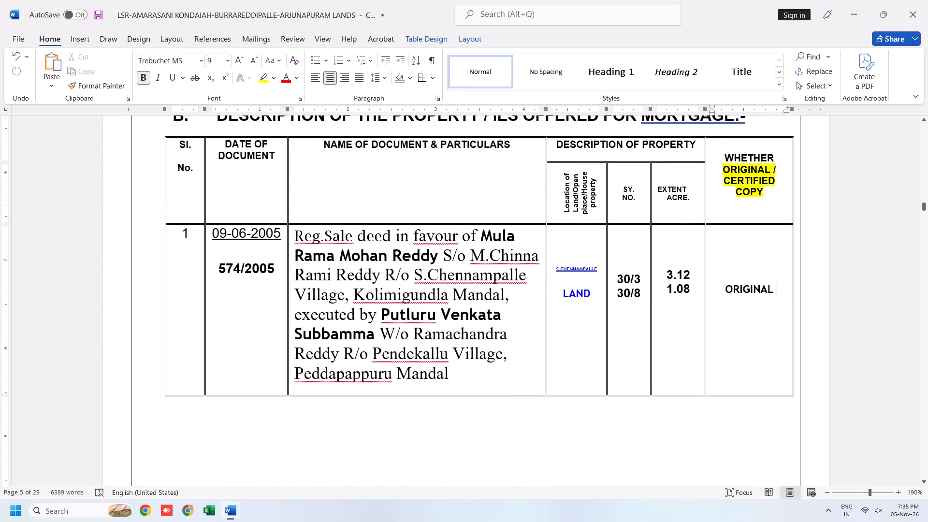
scroll(471, 385, "down", 7)
scroll(373, 420, "down", 7)
left_click(364, 376)
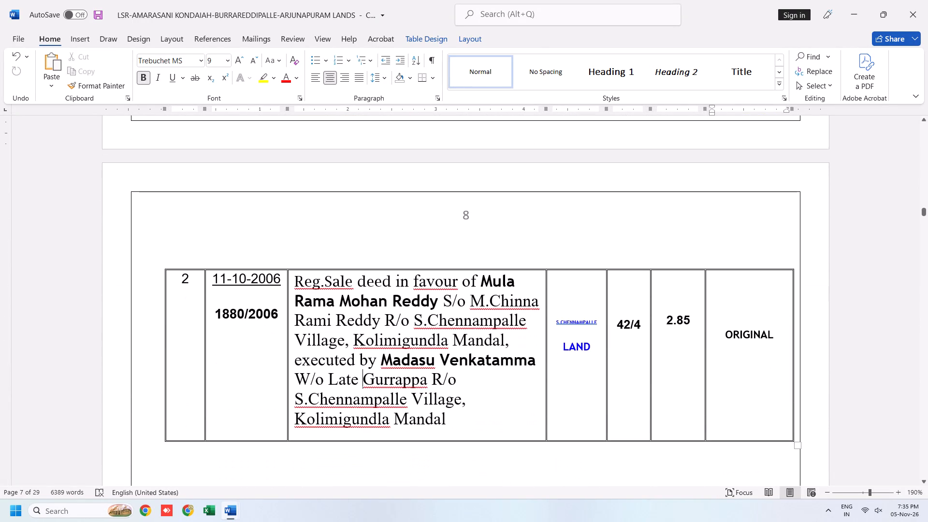
key("Tab")
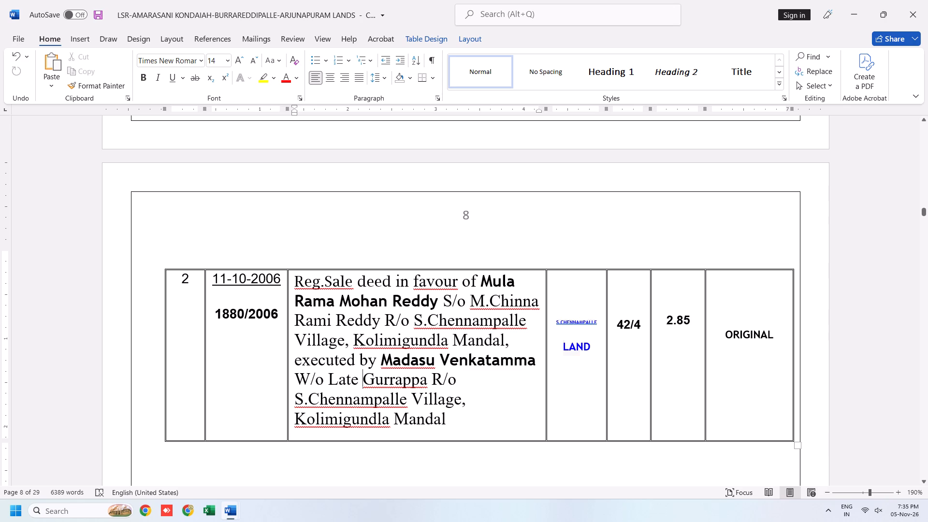
key("Tab")
key("Tab")
key("Tab")
key("Tab")
key("Tab")
key("Tab")
key("Tab")
key("Tab")
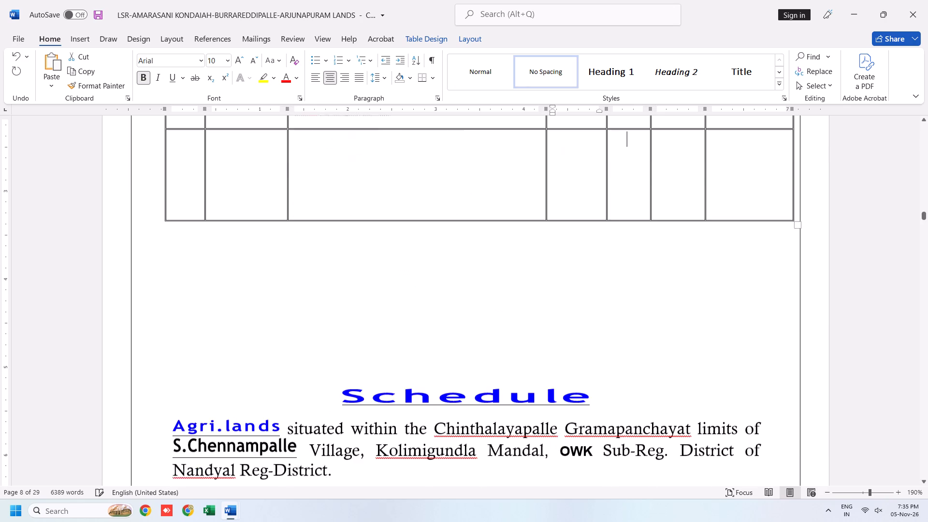
key("Tab")
key("Tab")
key("Tab")
key("Tab")
key("Tab")
Clear the contents of the two old S.Chennampalle sale deed rows in the section B table, keeping the empty rows.
scroll(347, 435, "up", 12)
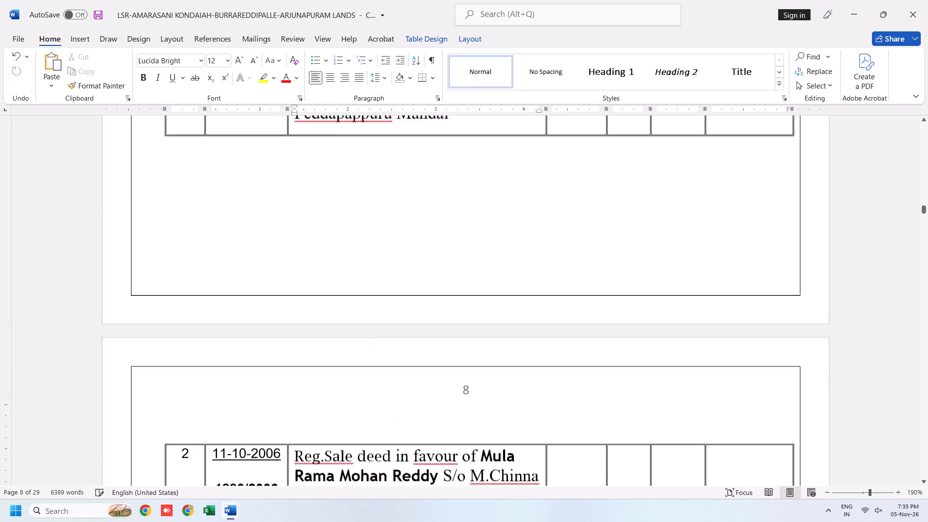
scroll(329, 426, "up", 5)
scroll(188, 230, "up", 2)
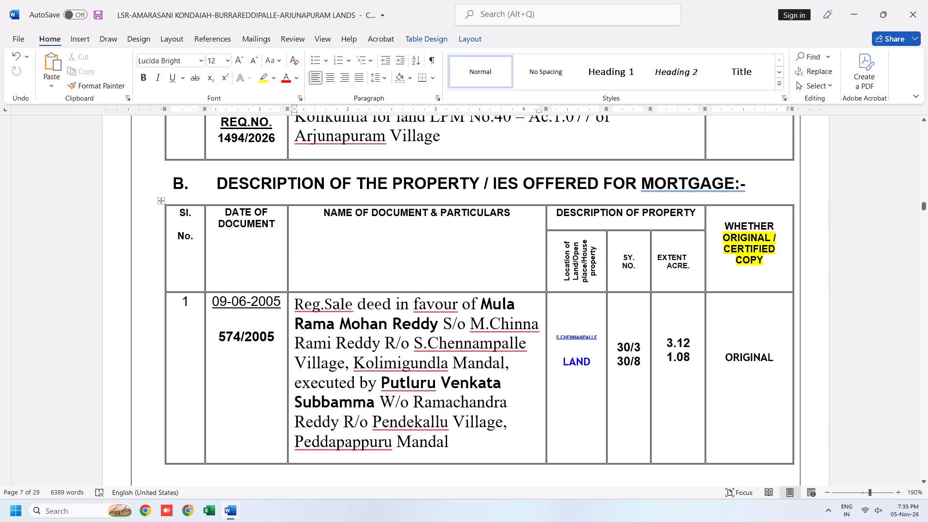
left_click_drag(177, 306, 554, 325)
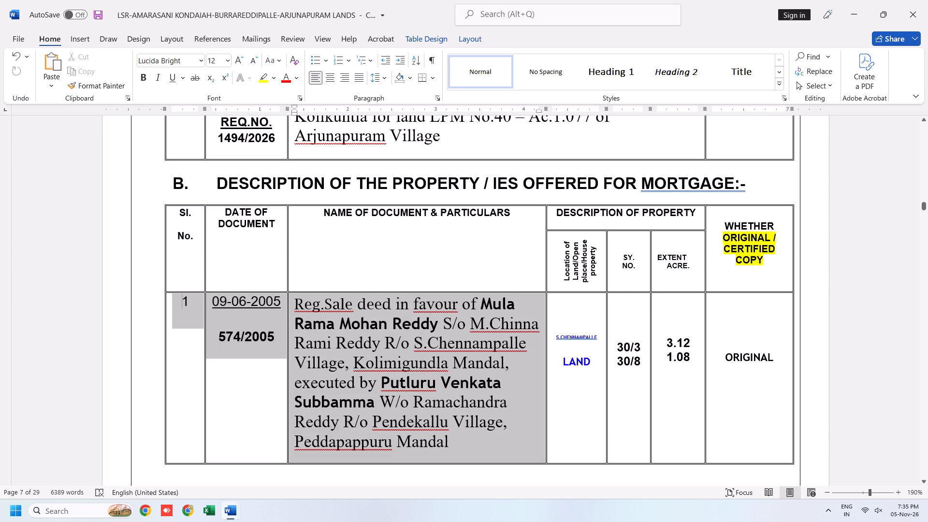
left_click_drag(554, 325, 766, 338)
key("Delete")
scroll(754, 340, "down", 2)
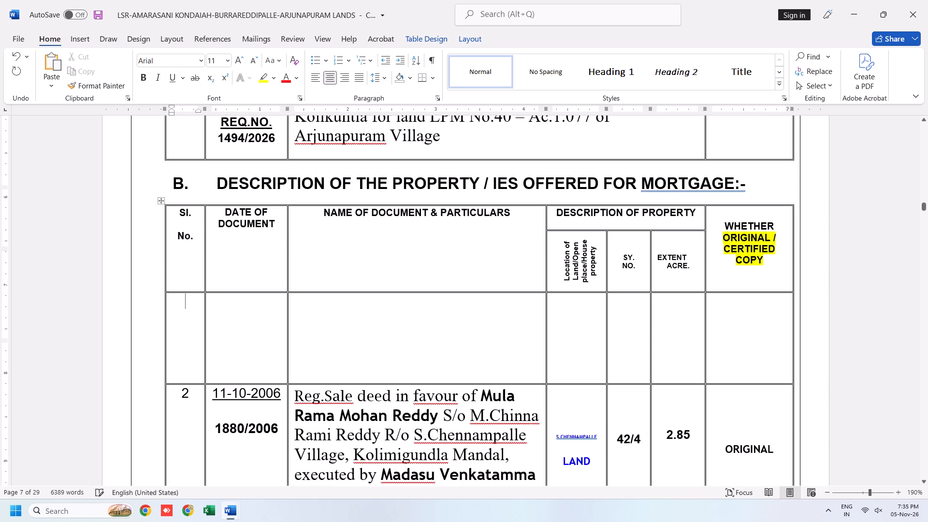
scroll(753, 341, "down", 2)
left_click_drag(188, 220, 712, 260)
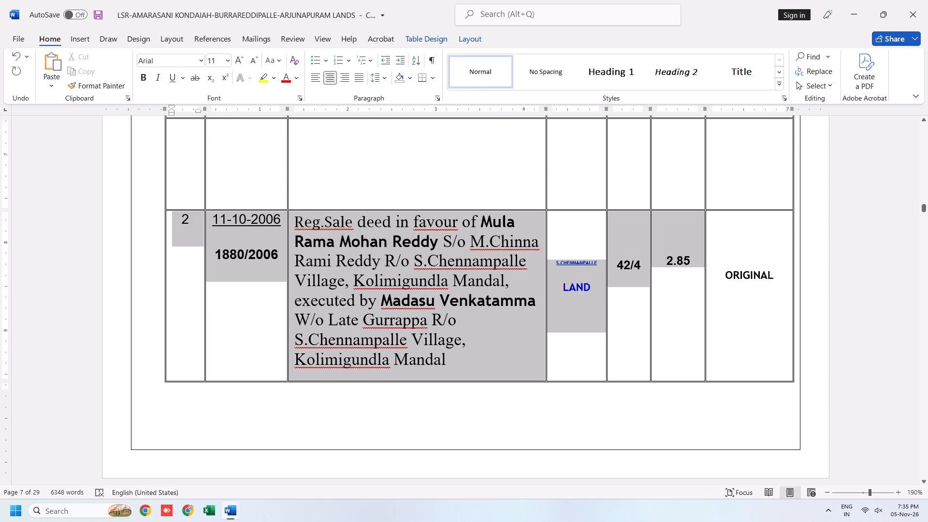
left_click_drag(712, 260, 759, 264)
key("Delete")
Paste the four copied Arjunapuram document rows into the empty rows of the section B table.
scroll(617, 216, "up", 2)
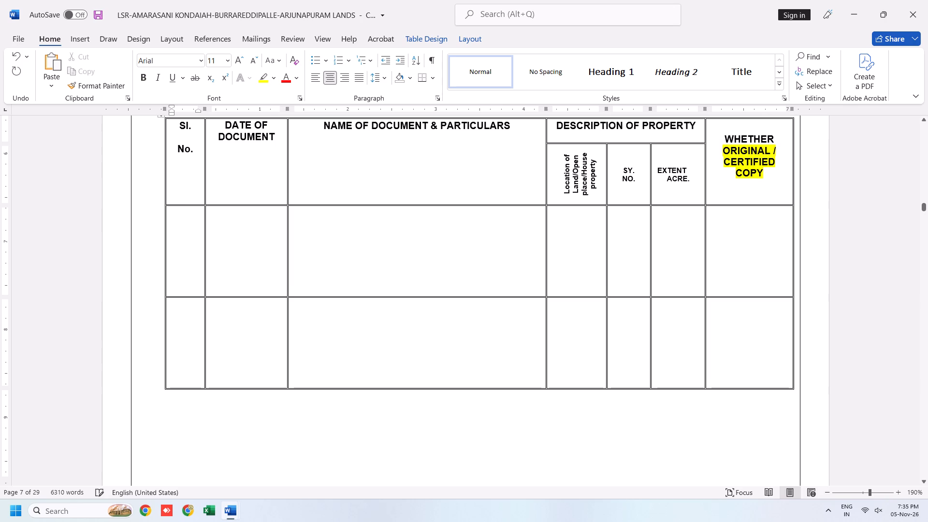
left_click(191, 229)
key("ctrl+v")
scroll(370, 326, "down", 10)
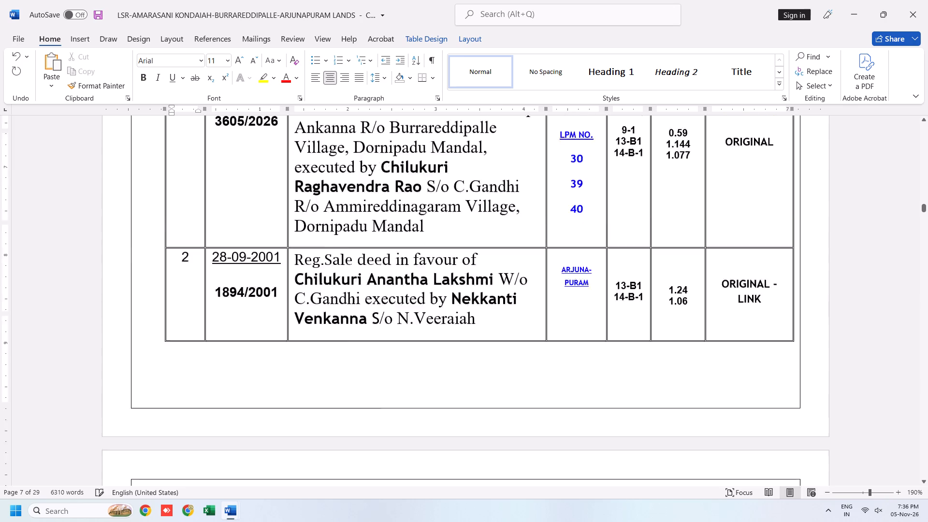
scroll(481, 328, "down", 6)
scroll(493, 340, "up", 15)
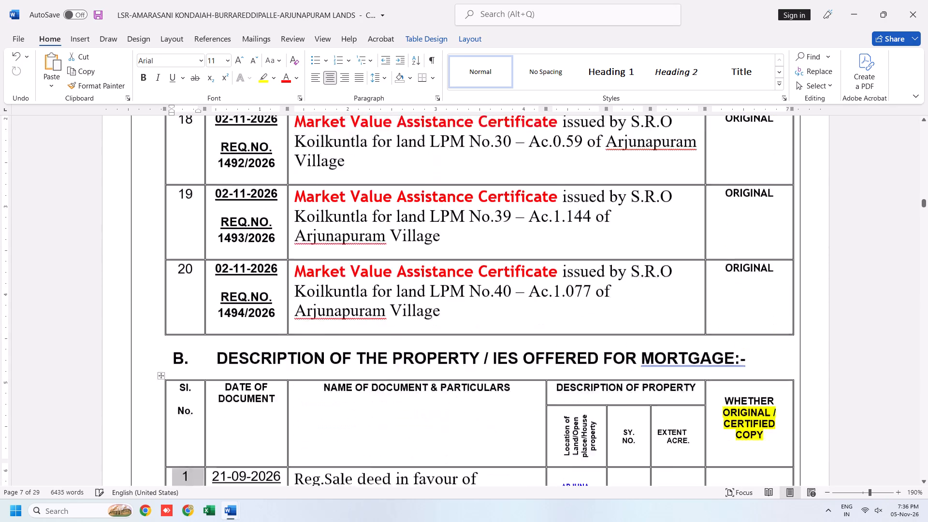
scroll(486, 332, "down", 19)
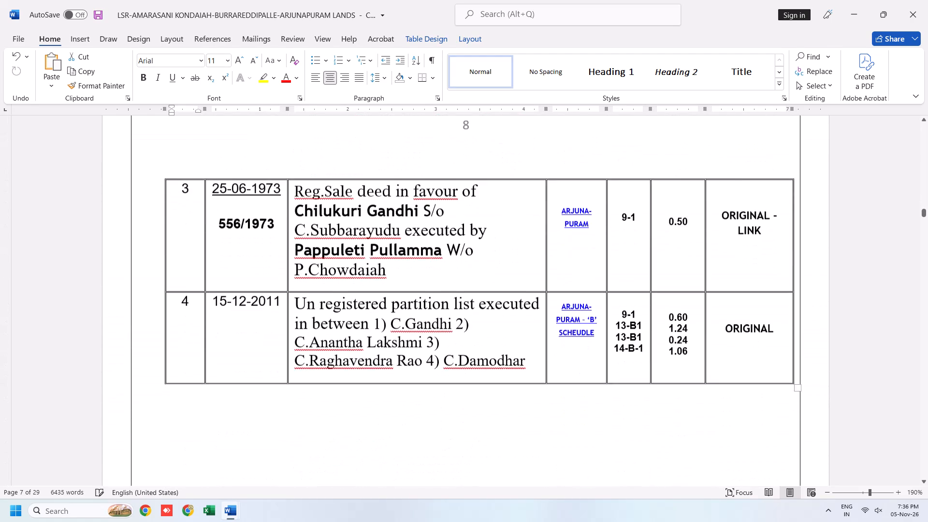
Remove the extra blank lines between the section B table and the Schedule heading.
scroll(494, 329, "down", 4)
left_click(333, 241)
key("Delete")
key("Delete")
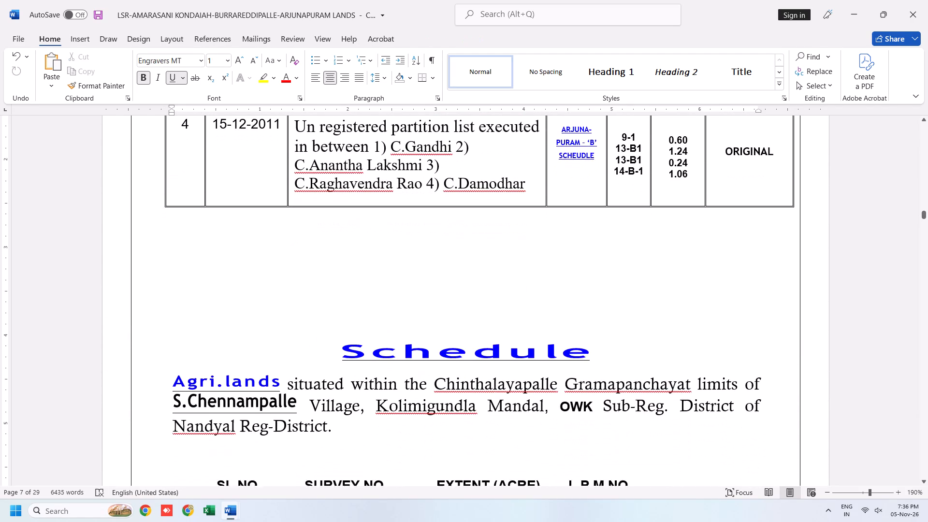
key("Delete")
key("Delete")
key("Delete")
key("Delete")
key("Delete")
key("Delete")
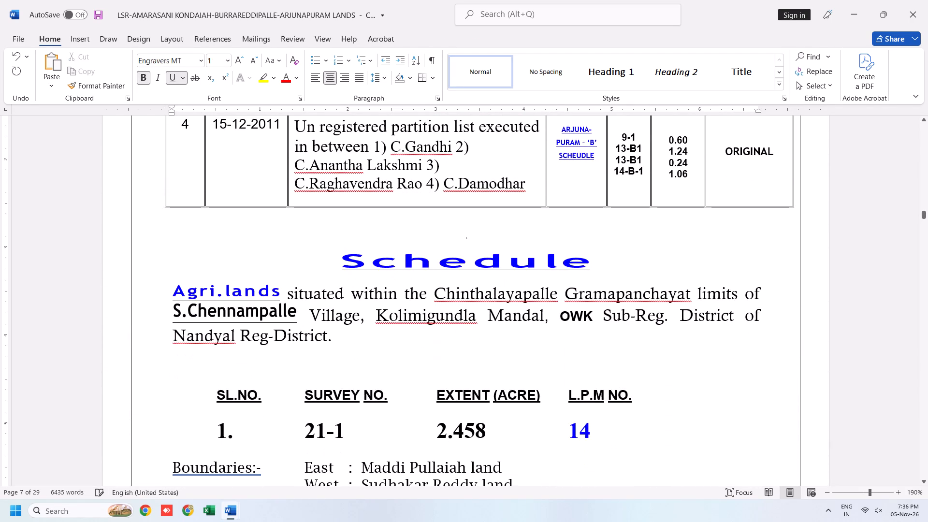
key("Up")
key("Delete")
Delete rows 2 to 4 from the section B table, leaving only the 21-09-2026 sale deed row.
scroll(336, 243, "down", 3)
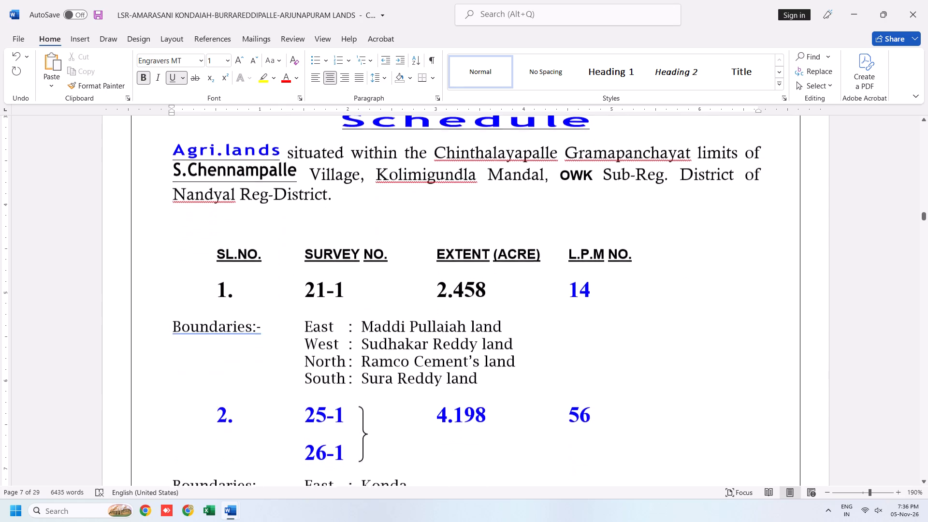
scroll(368, 201, "up", 1)
left_click(436, 191)
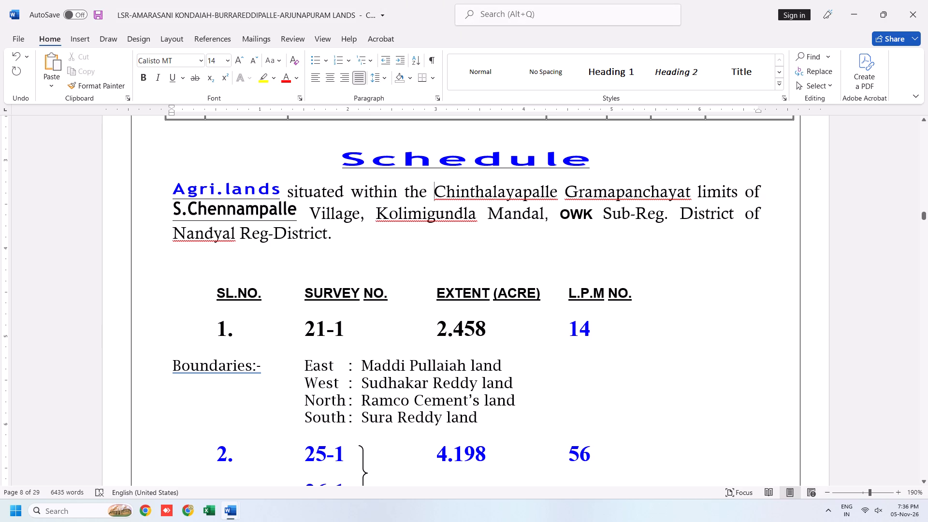
scroll(428, 201, "up", 9)
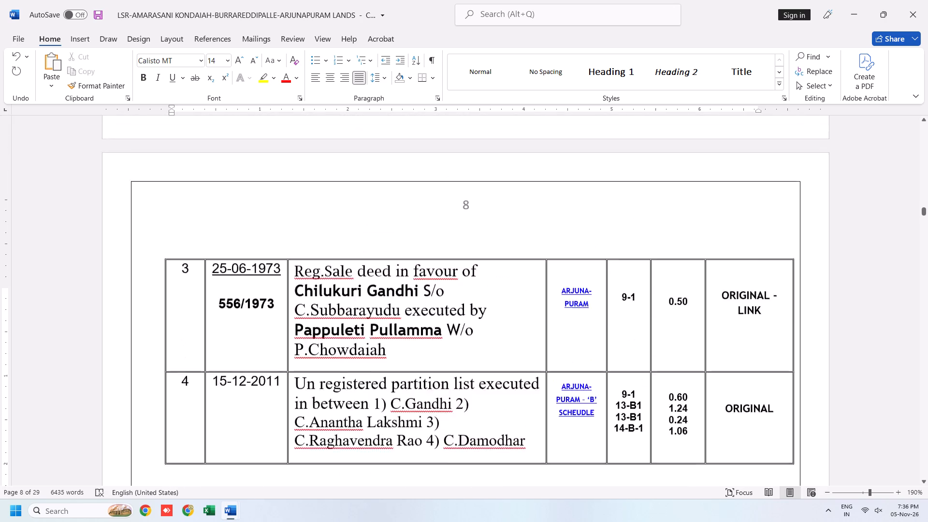
scroll(428, 200, "up", 8)
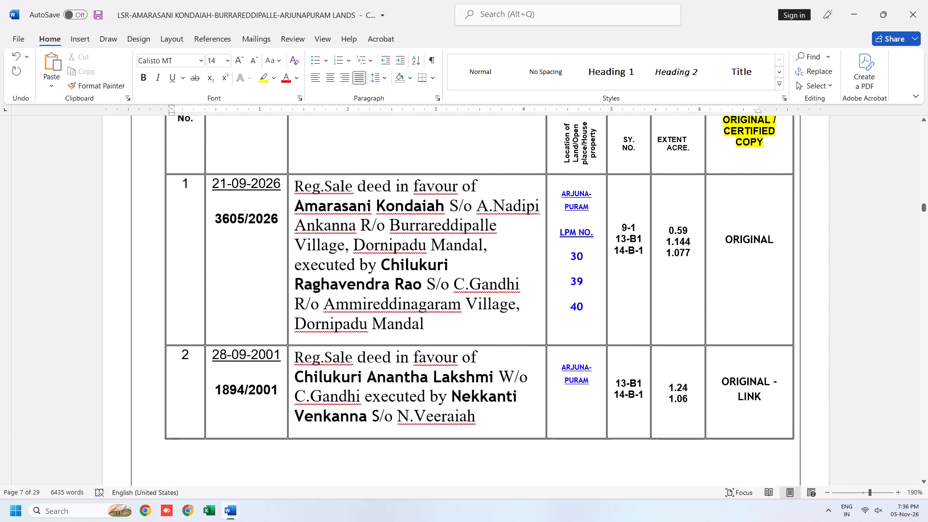
scroll(472, 243, "down", 3)
left_click(221, 227)
key("alt+a")
key("alt+d")
key("alt+r")
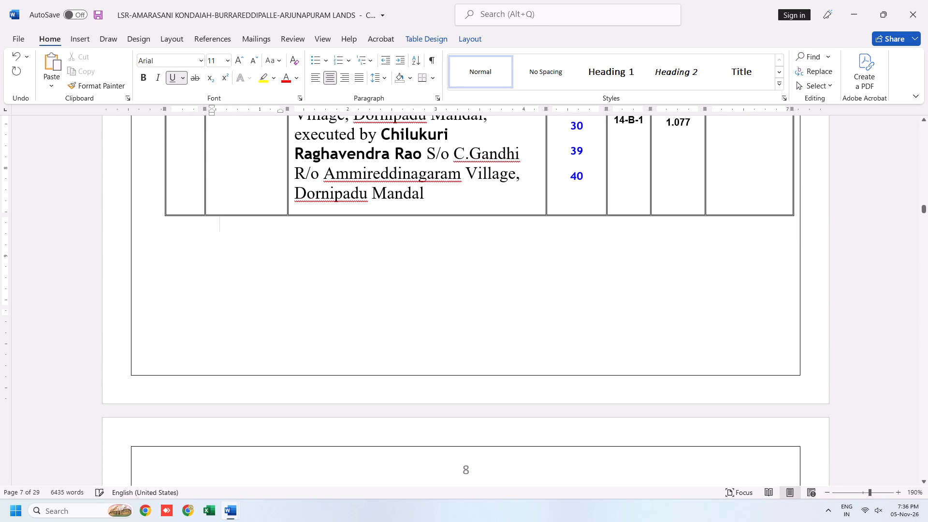
scroll(221, 227, "down", 8)
left_click_drag(237, 208, 259, 290)
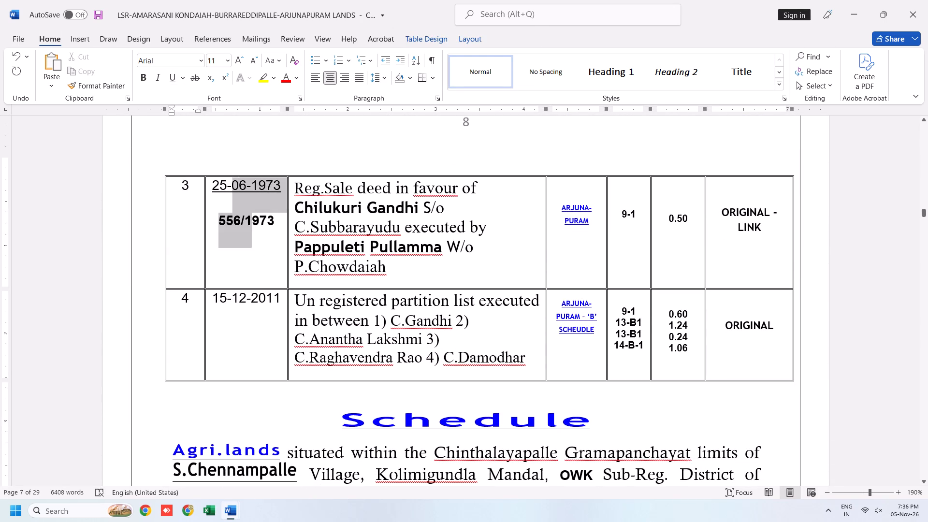
left_click_drag(259, 290, 262, 305)
key("alt+a")
key("alt+d")
key("alt+r")
Insert blank lines before the Schedule heading so that it starts on page 8 with its lands paragraph.
scroll(262, 304, "up", 5)
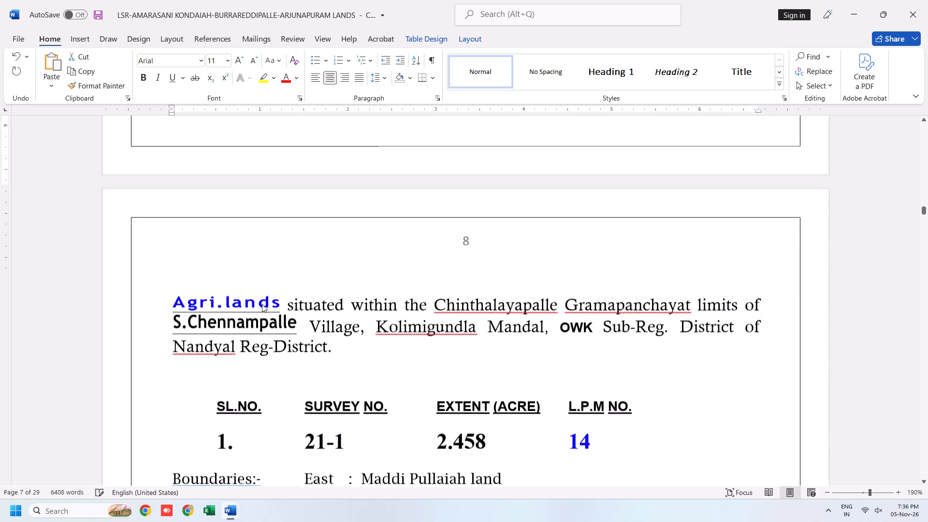
scroll(262, 304, "up", 5)
left_click(318, 324)
left_click(331, 336)
key("Return")
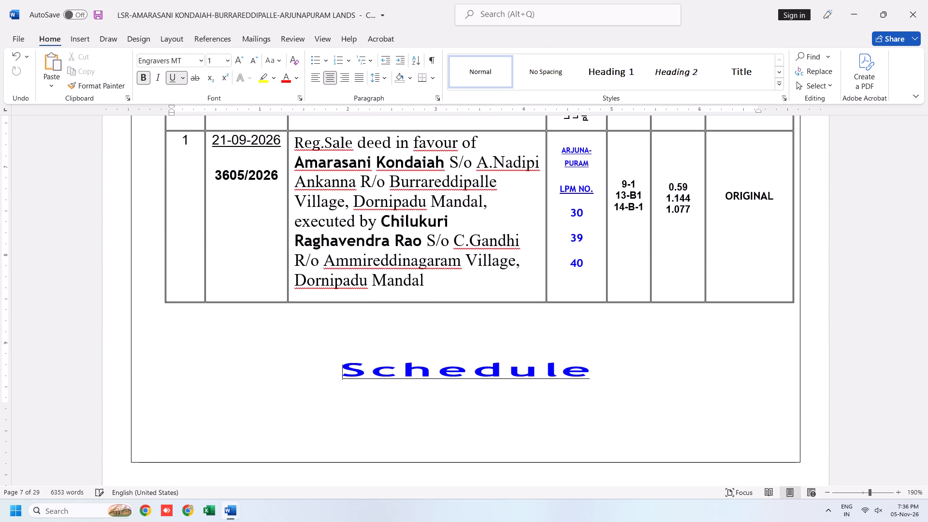
key("Return")
Replace "Chinthalayapalle Gramapanchayat limits of" with "field limits of" in the Schedule's Agri.lands paragraph.
scroll(331, 336, "down", 10)
left_click(362, 251)
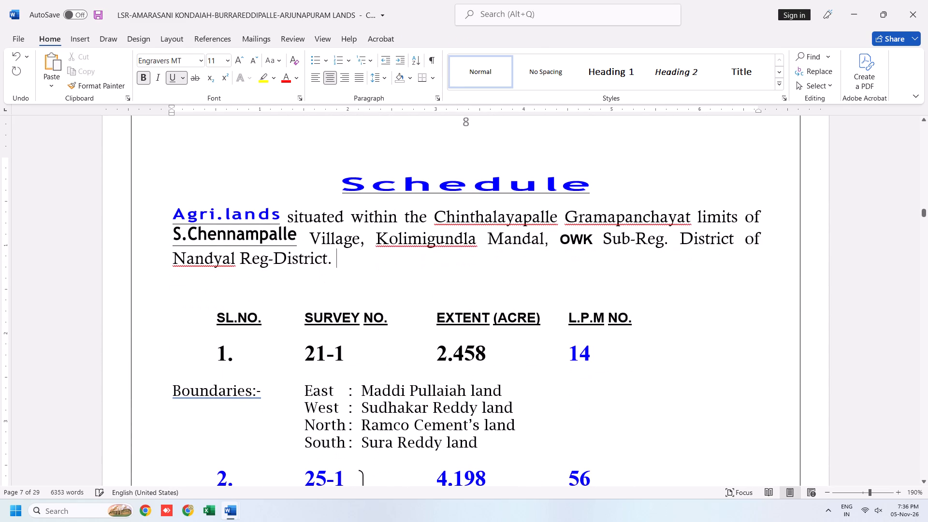
left_click(366, 243)
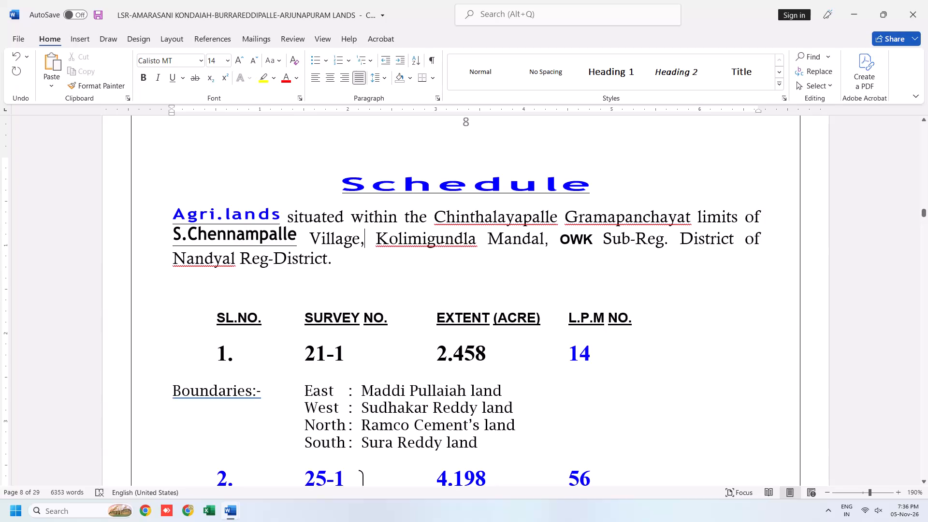
left_click(363, 382)
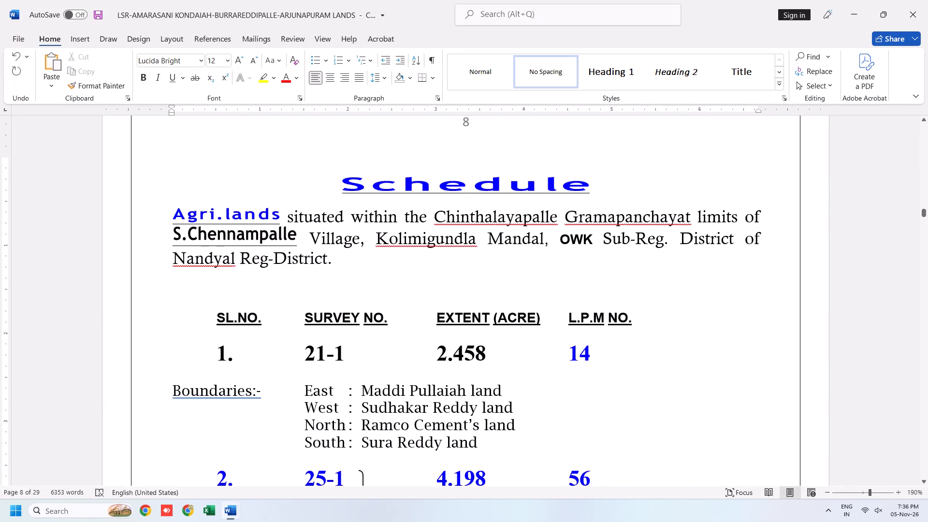
left_click(434, 219)
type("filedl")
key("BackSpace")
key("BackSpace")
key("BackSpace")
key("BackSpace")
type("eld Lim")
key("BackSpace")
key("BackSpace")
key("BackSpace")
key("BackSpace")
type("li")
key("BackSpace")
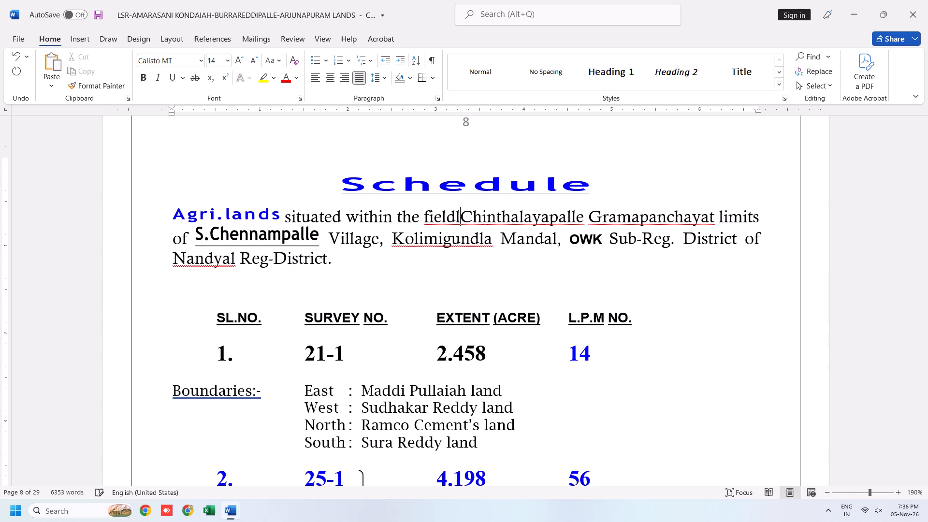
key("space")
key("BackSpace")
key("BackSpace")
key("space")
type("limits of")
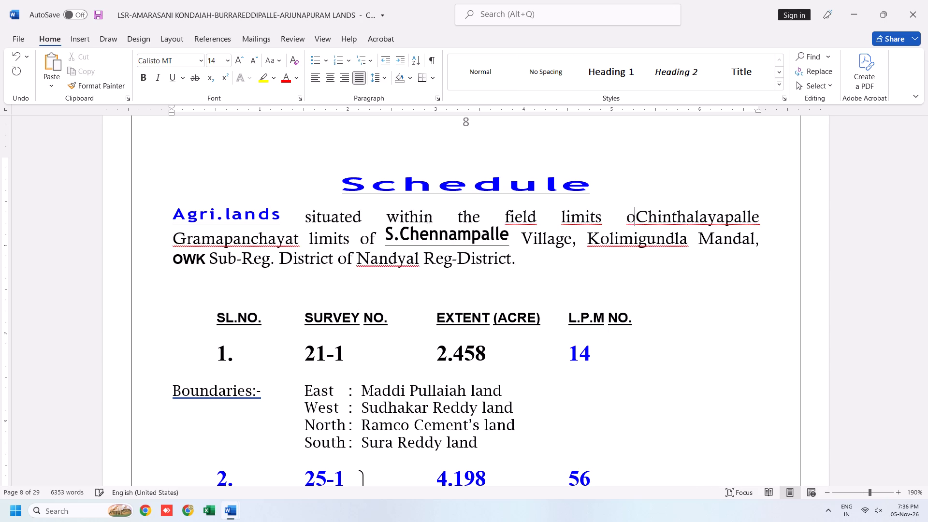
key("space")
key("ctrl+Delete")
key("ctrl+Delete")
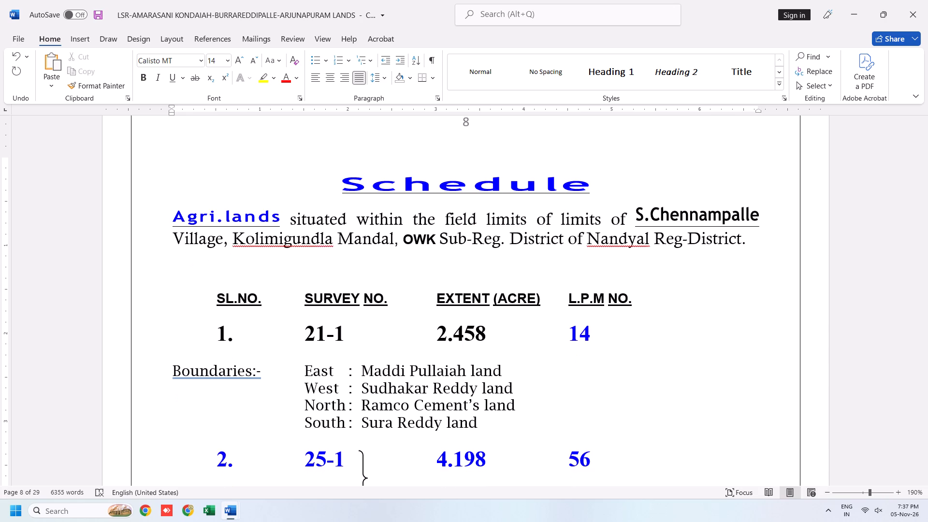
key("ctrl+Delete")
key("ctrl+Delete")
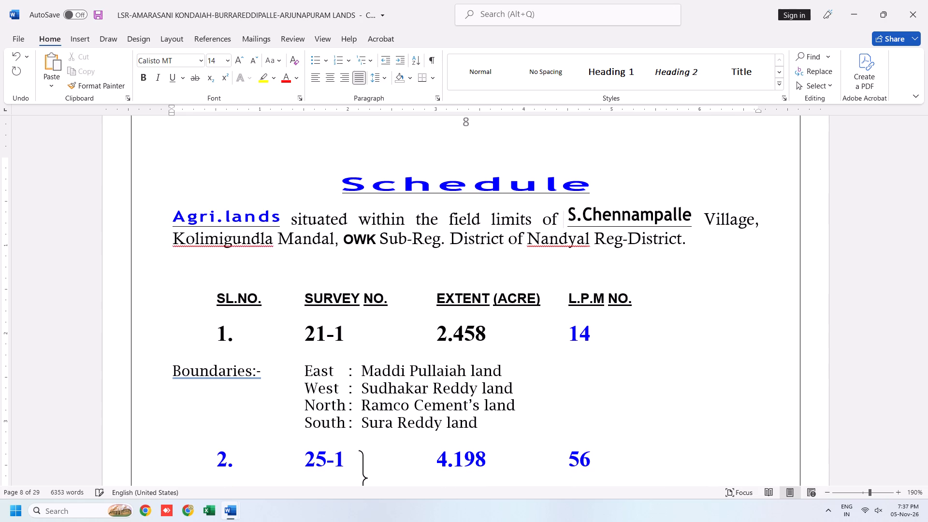
Change the S.Chennampalle WordArt text in the Schedule's lands paragraph to Arjunapuram.
double_click(601, 219)
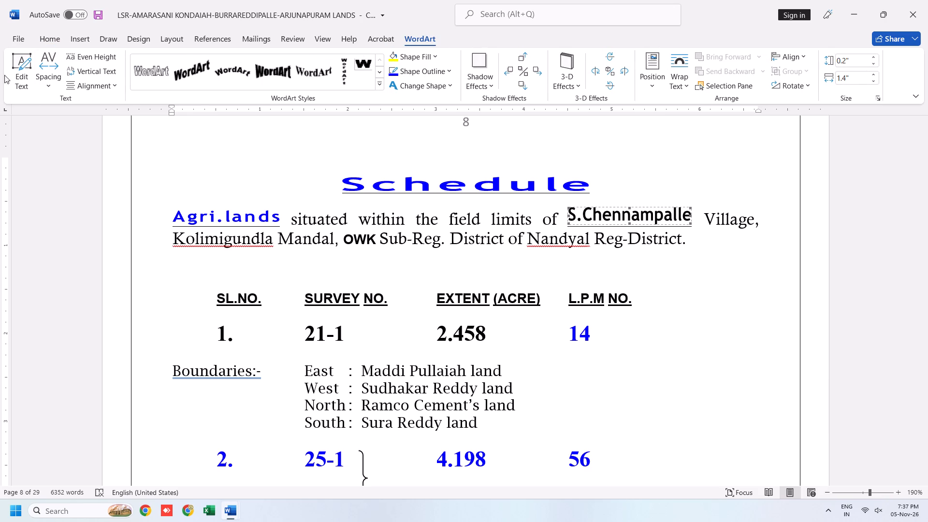
left_click(14, 68)
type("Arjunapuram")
left_click(527, 316)
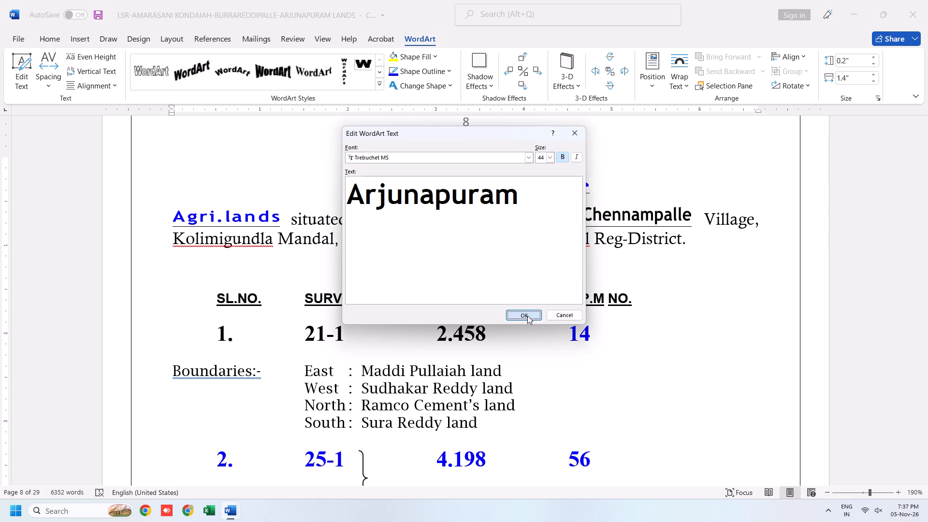
Reduce the height of the Arjunapuram WordArt to suit the surrounding line of text.
left_click(612, 219)
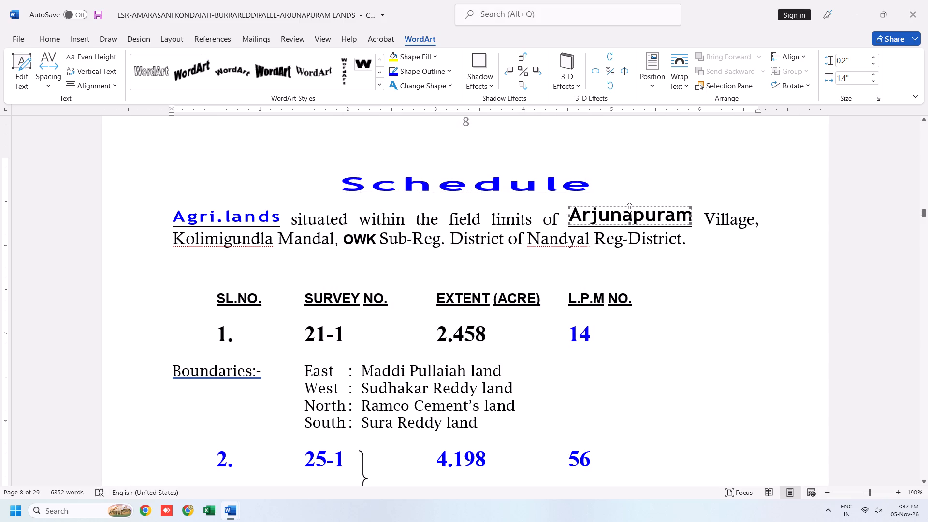
left_click_drag(629, 208, 630, 215)
left_click(676, 253)
left_click(649, 269)
Replace the Mandal name Kolimigundla with Dornipadu in the Schedule's lands paragraph.
left_click(167, 241)
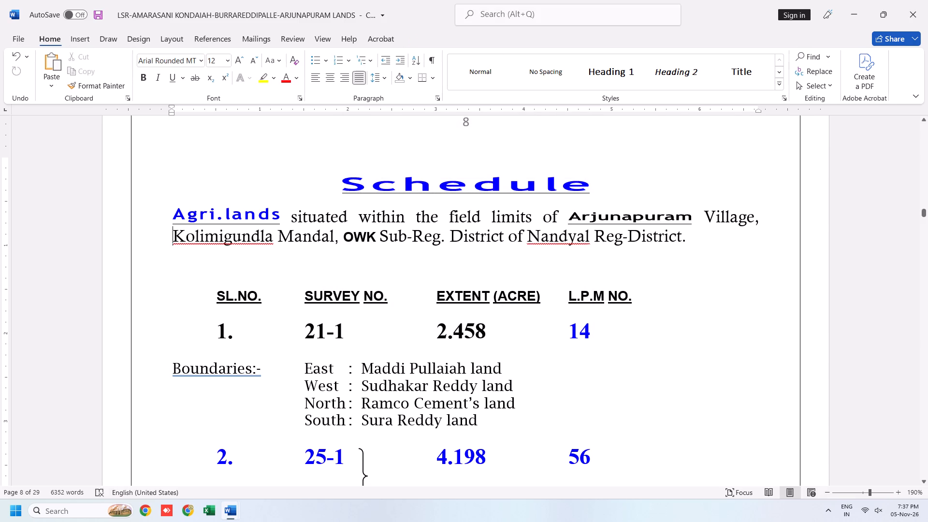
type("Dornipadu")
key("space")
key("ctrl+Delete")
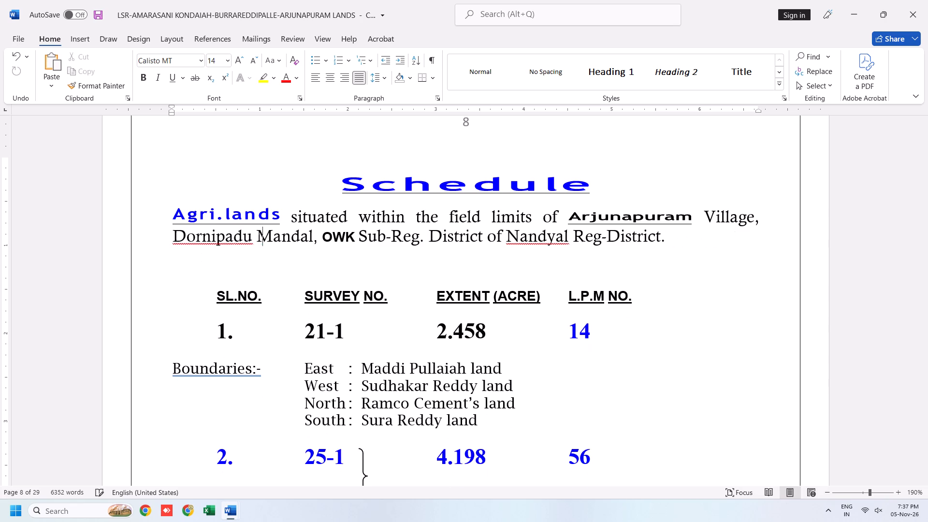
Replace the Sub-Reg. District name OWK with KOILKUNTLA in the Schedule's lands paragraph and save the document.
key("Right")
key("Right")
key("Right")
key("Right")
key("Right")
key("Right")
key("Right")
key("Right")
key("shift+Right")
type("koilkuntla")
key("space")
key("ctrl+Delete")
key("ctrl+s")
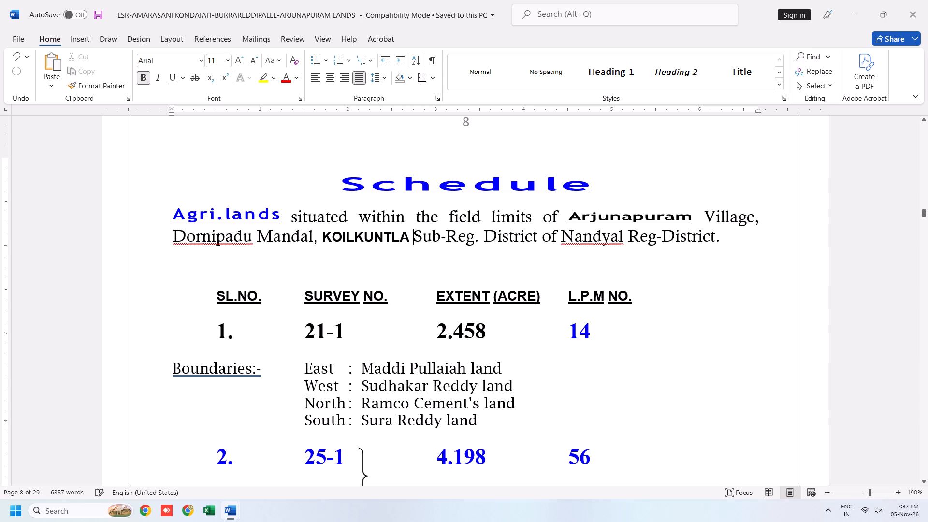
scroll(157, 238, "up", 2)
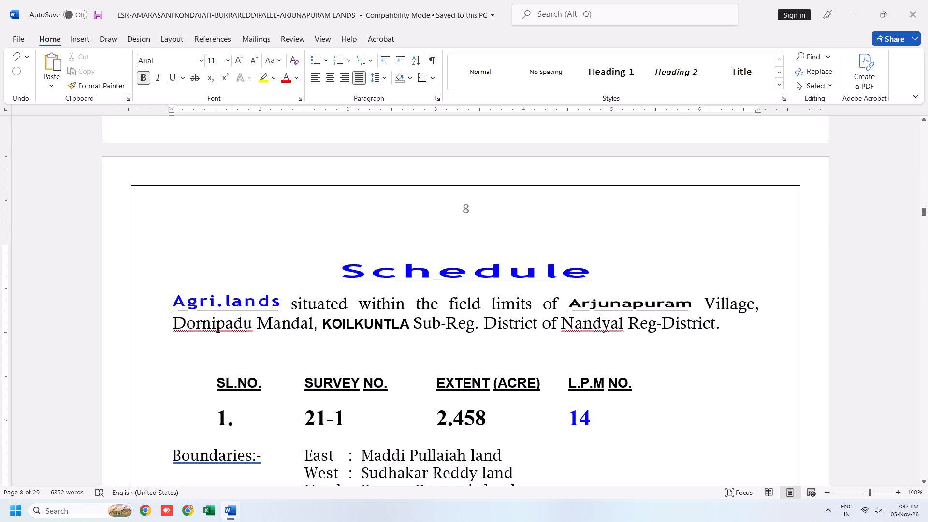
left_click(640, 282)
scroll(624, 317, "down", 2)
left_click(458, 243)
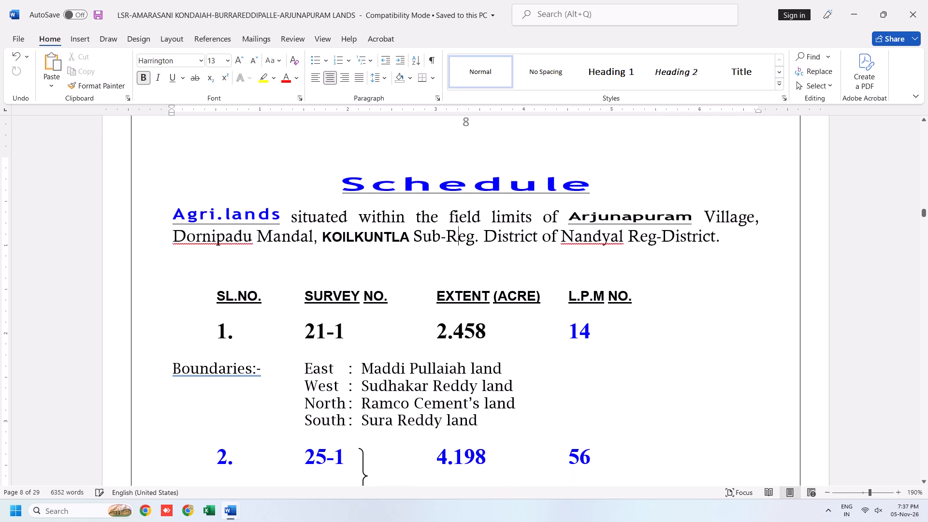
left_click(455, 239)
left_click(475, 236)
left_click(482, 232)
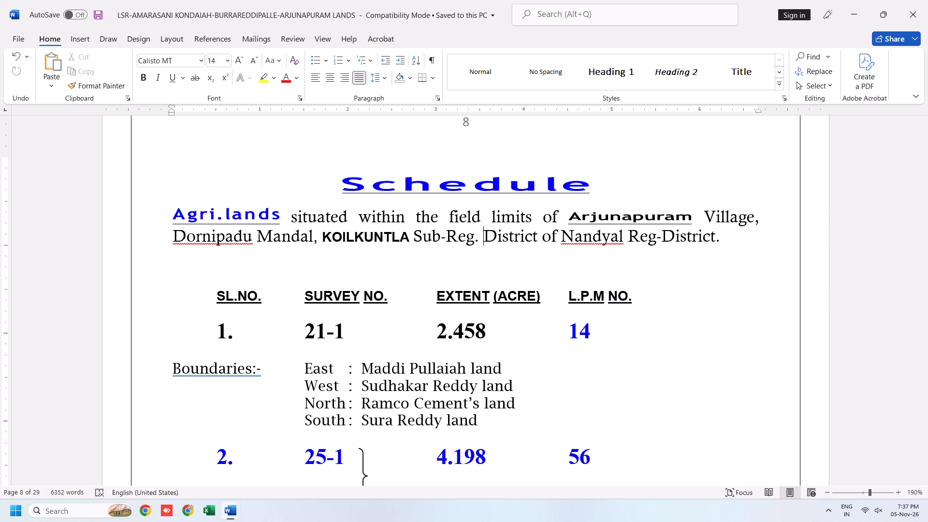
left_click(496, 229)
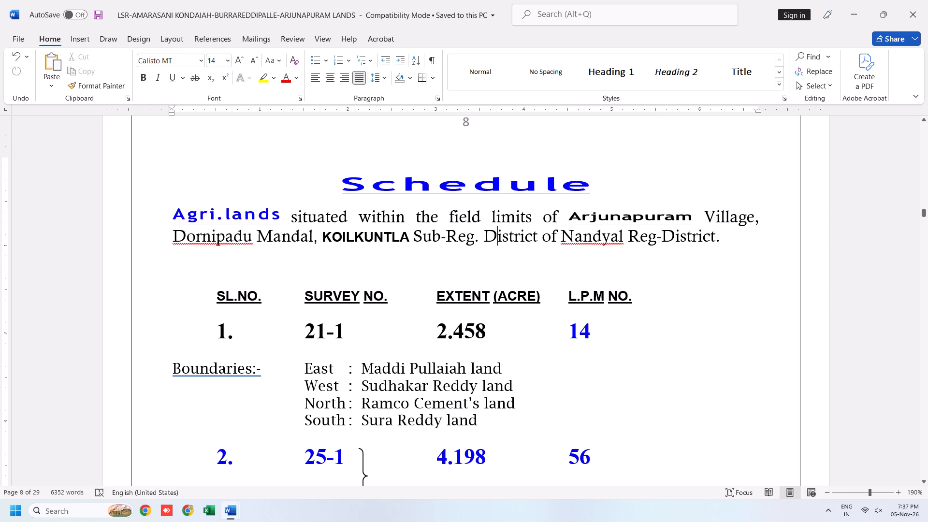
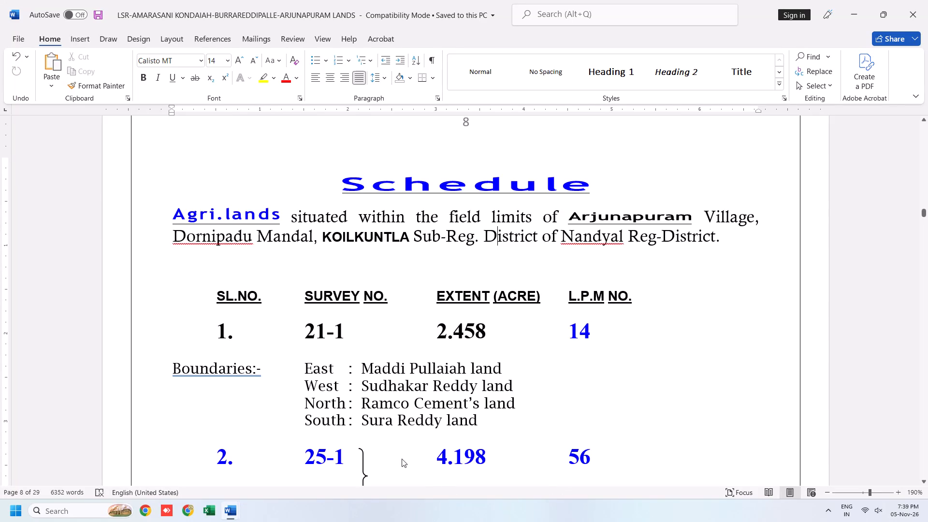
Update the Schedule's item 1 row to survey number 9-1, extent 0.59 and L.P.M number 30.
left_click(366, 266)
left_click(363, 266)
scroll(362, 265, "down", 3)
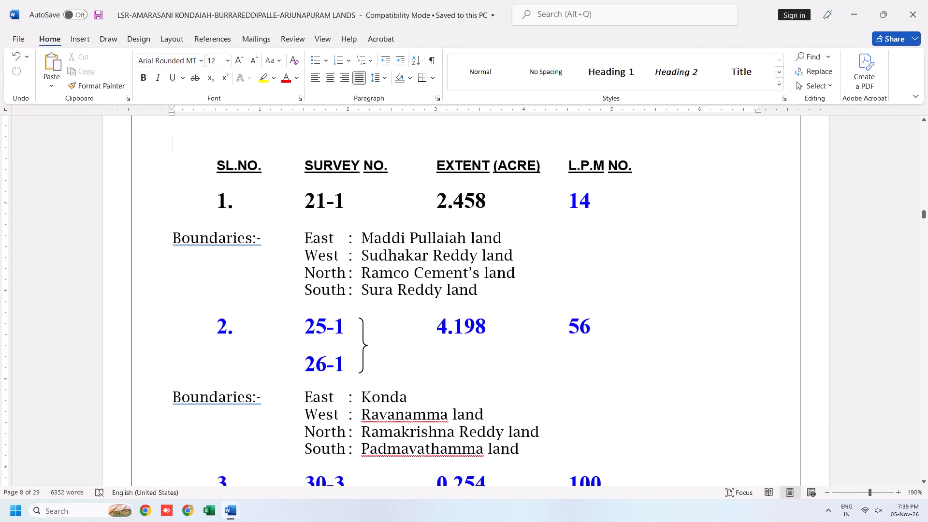
left_click(309, 189)
left_click_drag(304, 196, 346, 196)
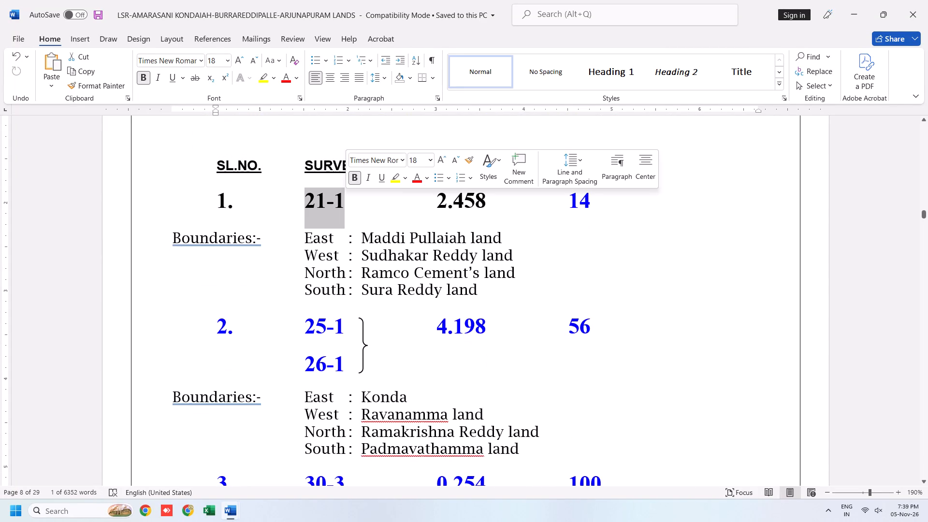
type("9-1")
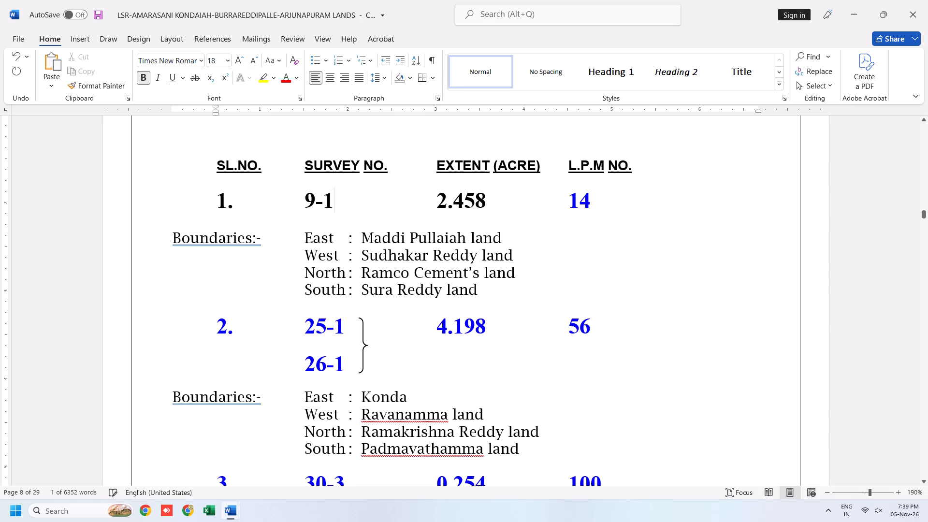
left_click_drag(435, 201, 488, 196)
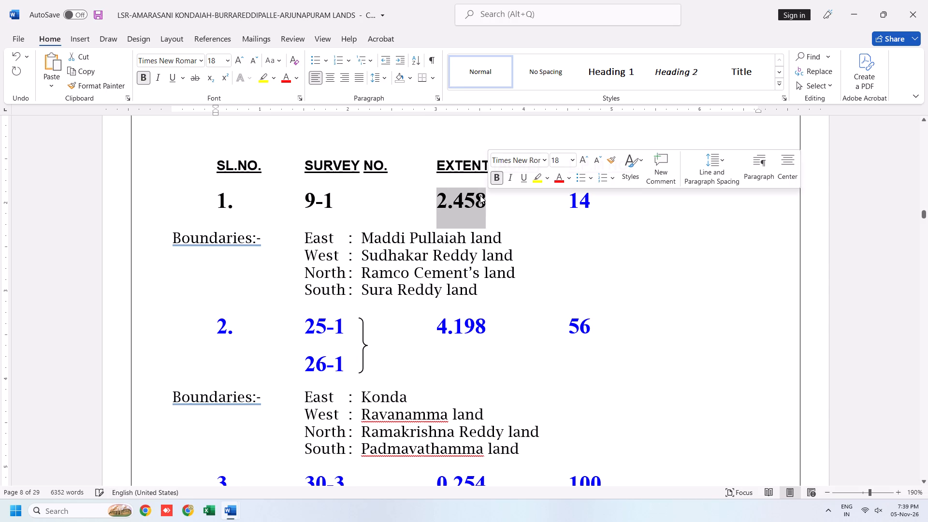
type("0.59")
key("Tab")
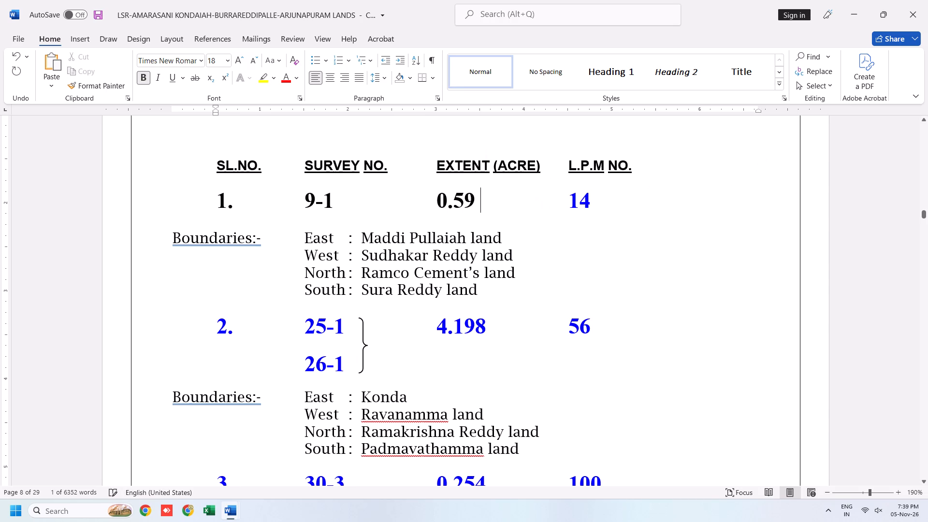
left_click_drag(569, 201, 592, 204)
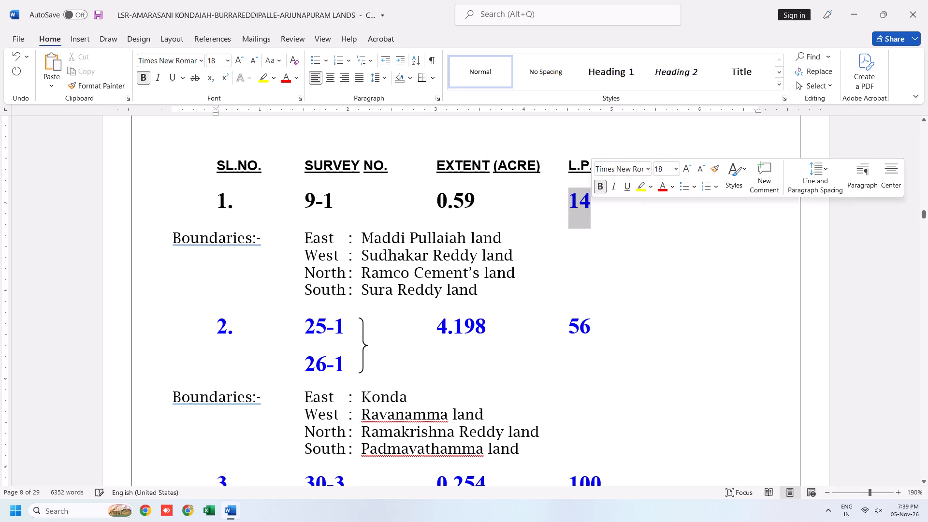
type("30")
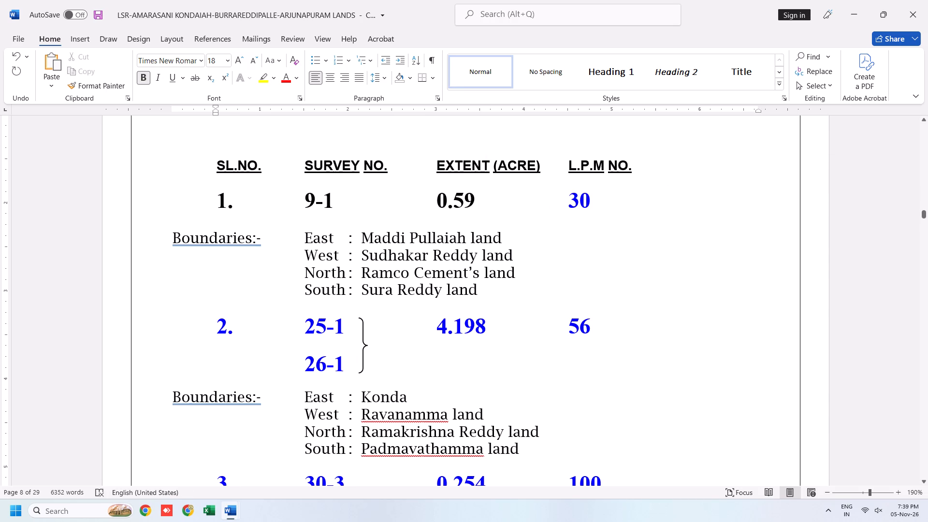
Select the East boundary owner's land entry under item 1 of the Schedule.
left_click(364, 236)
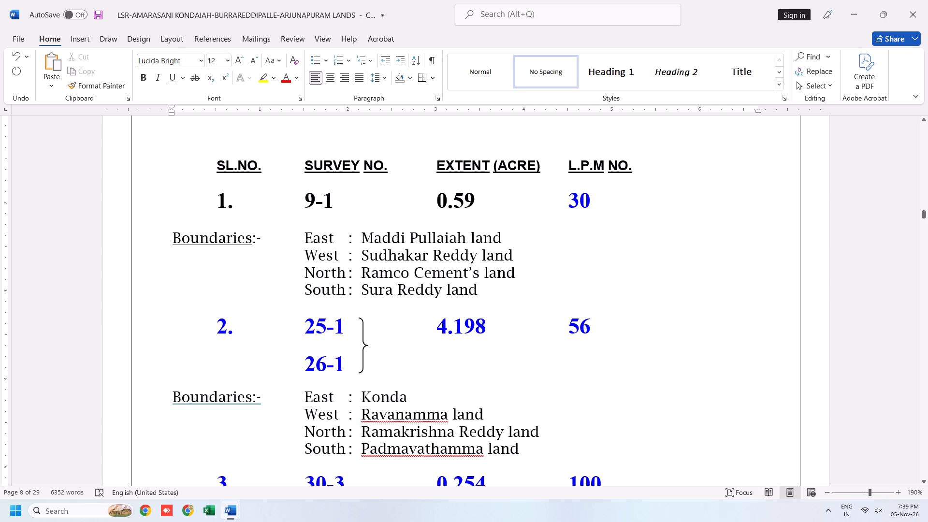
left_click_drag(365, 234, 506, 233)
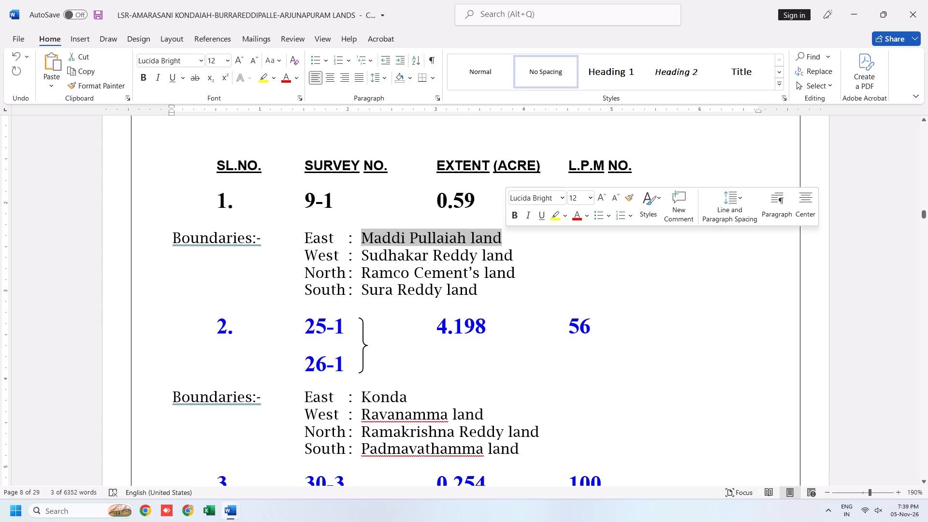
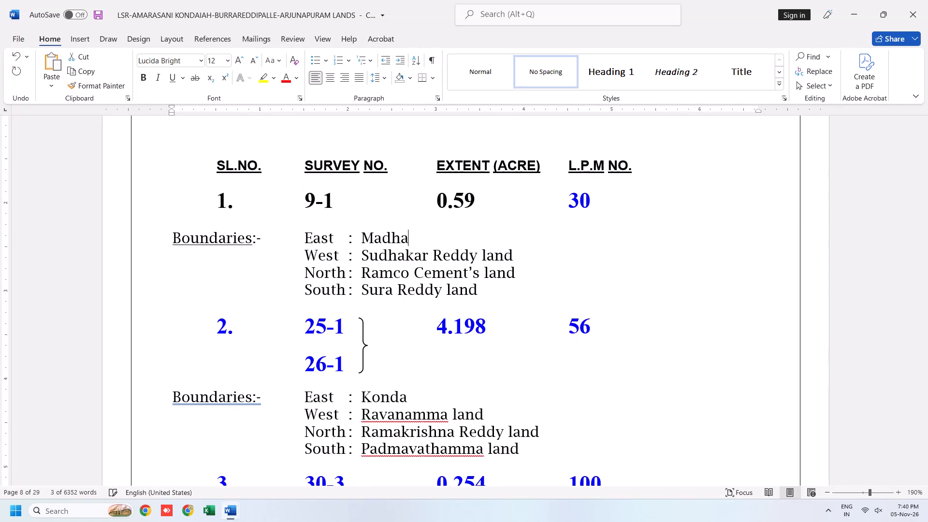
Complete the East boundary of item 1 in the Schedule as Madhavi land.
key("BackSpace")
key("BackSpace")
key("BackSpace")
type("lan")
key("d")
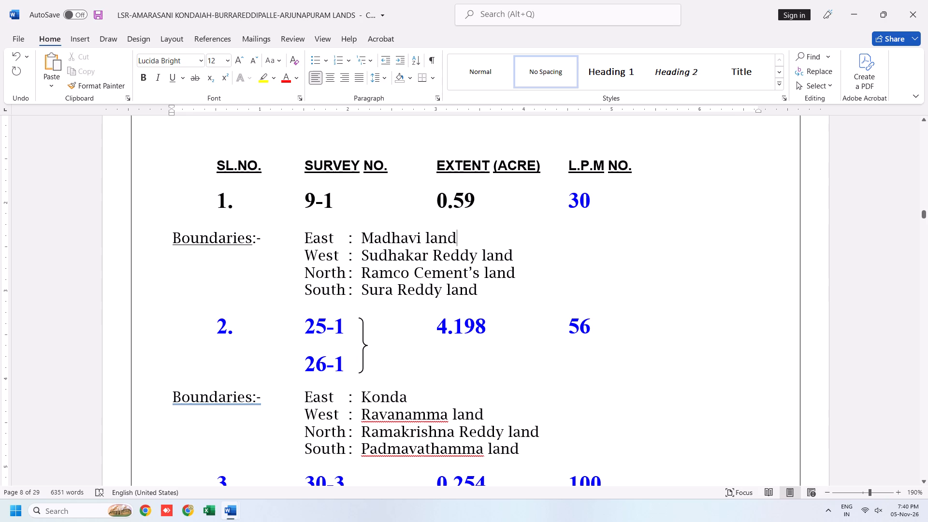
Replace the West boundary owner's name under item 1 with the new neighbouring owner's name, keeping the word land.
left_click_drag(361, 253, 418, 255)
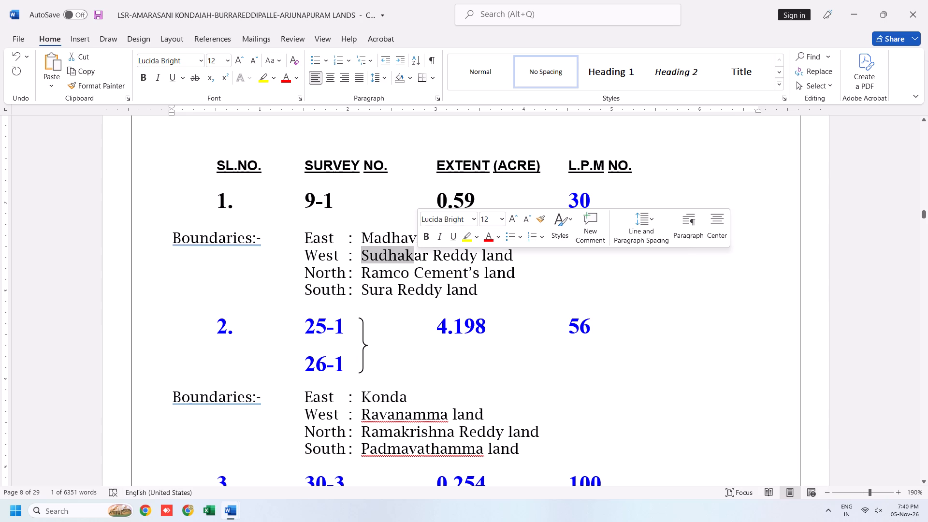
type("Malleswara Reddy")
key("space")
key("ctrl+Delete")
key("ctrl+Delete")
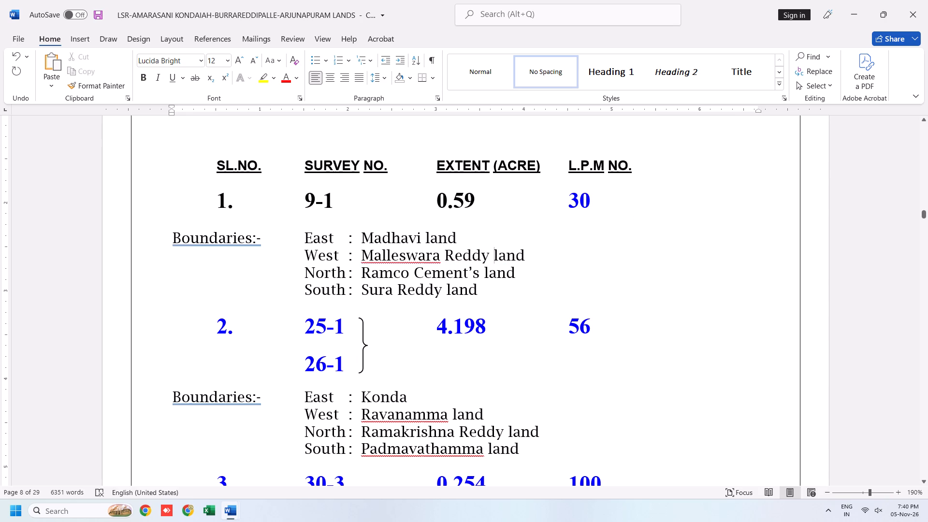
Replace the Ramco Cement's entry in item 1's North boundary with the new neighbouring owner's name followed by land.
left_click_drag(364, 269, 385, 271)
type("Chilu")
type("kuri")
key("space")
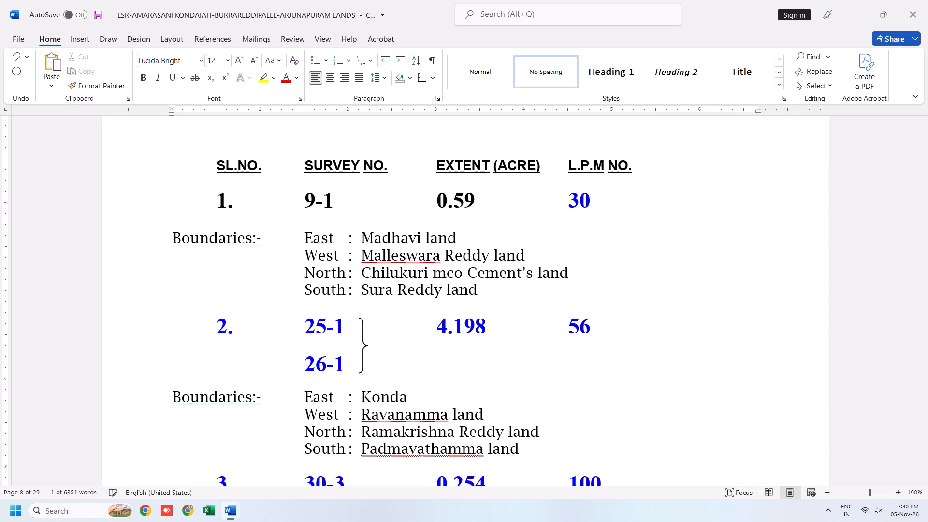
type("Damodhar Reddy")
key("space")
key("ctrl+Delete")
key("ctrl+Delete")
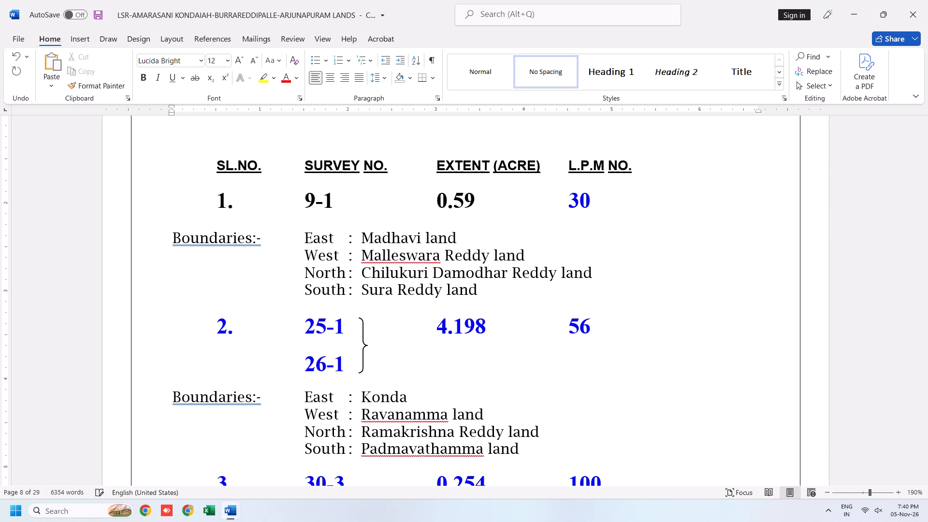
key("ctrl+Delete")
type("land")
Change item 1's South boundary to Kalva and save the document.
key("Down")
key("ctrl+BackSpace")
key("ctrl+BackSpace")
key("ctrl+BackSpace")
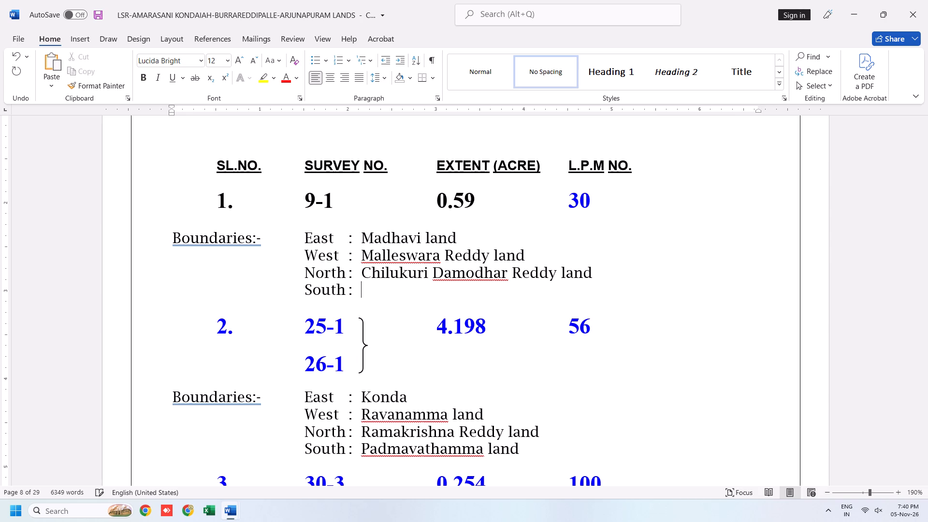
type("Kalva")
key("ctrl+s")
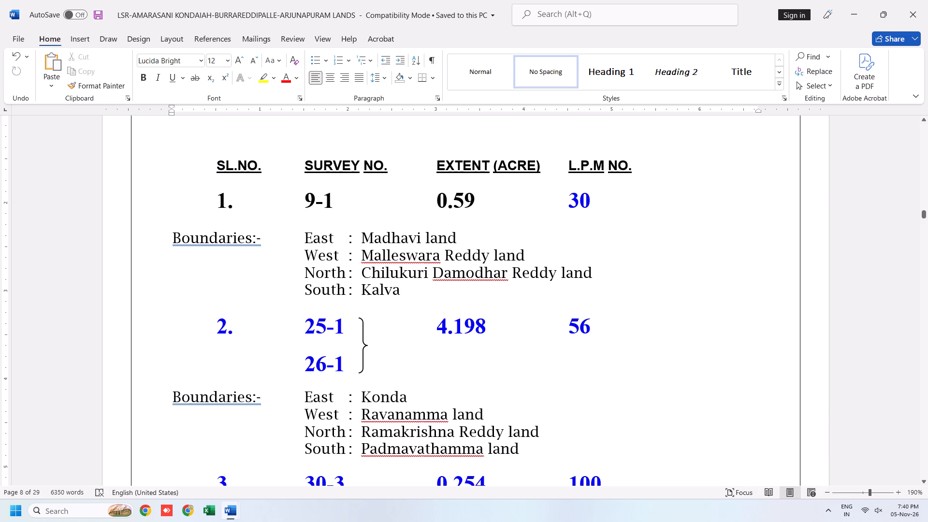
Replace the whole item 2 entry with a copy of item 1's row and boundaries, renumbering the copy as 2.
left_click(260, 324)
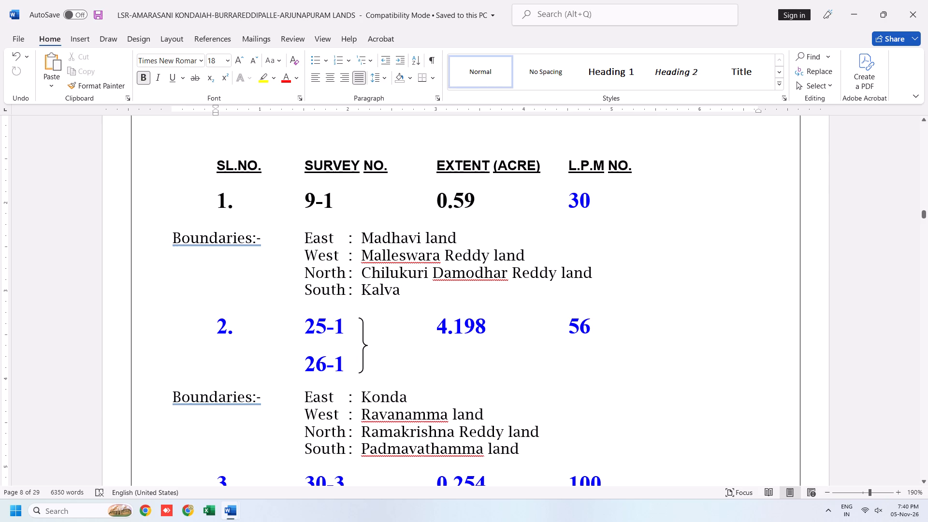
left_click_drag(213, 199, 460, 285)
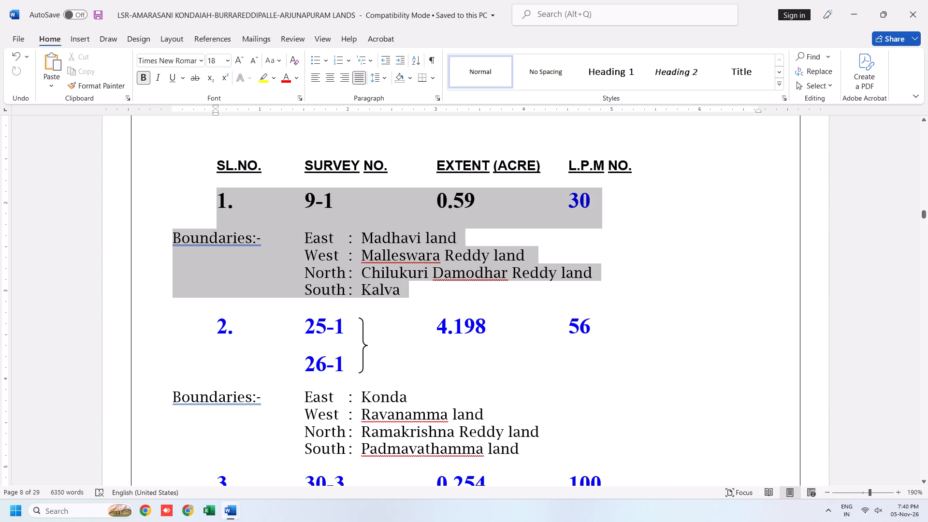
left_click_drag(460, 285, 460, 285)
key("ctrl+c")
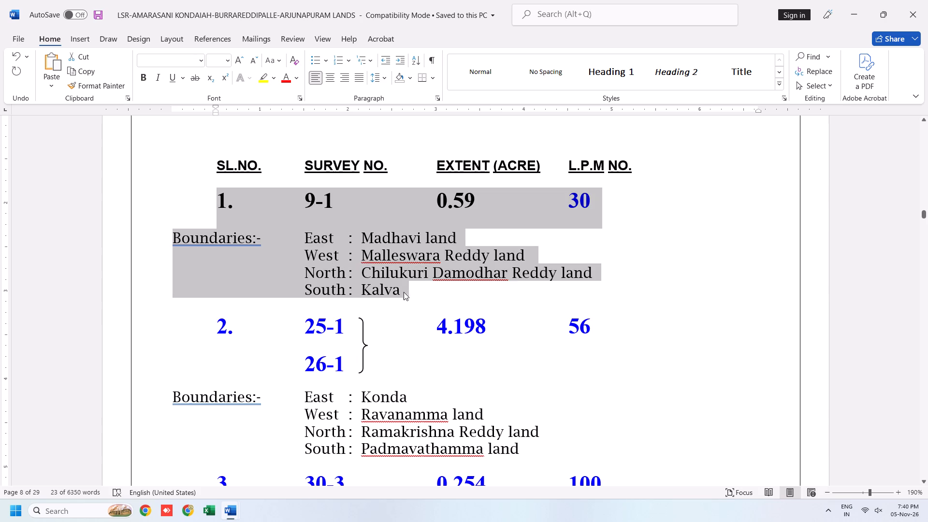
scroll(388, 295, "down", 1)
scroll(328, 286, "down", 1)
left_click(213, 241)
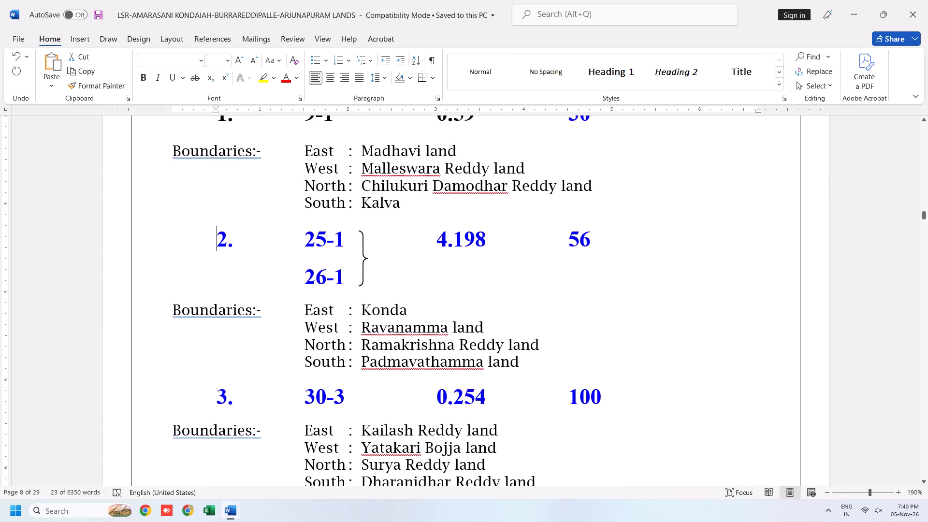
left_click_drag(214, 237, 549, 359)
key("ctrl+v")
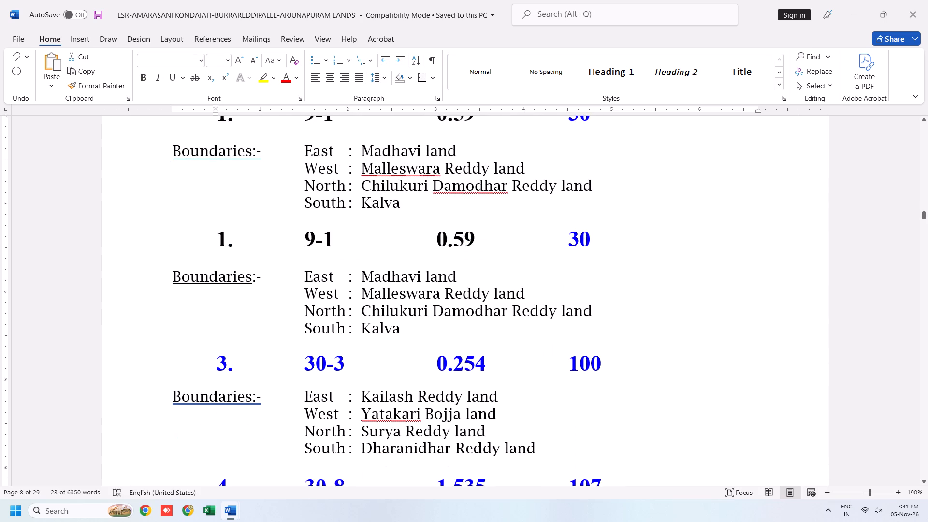
left_click(221, 239)
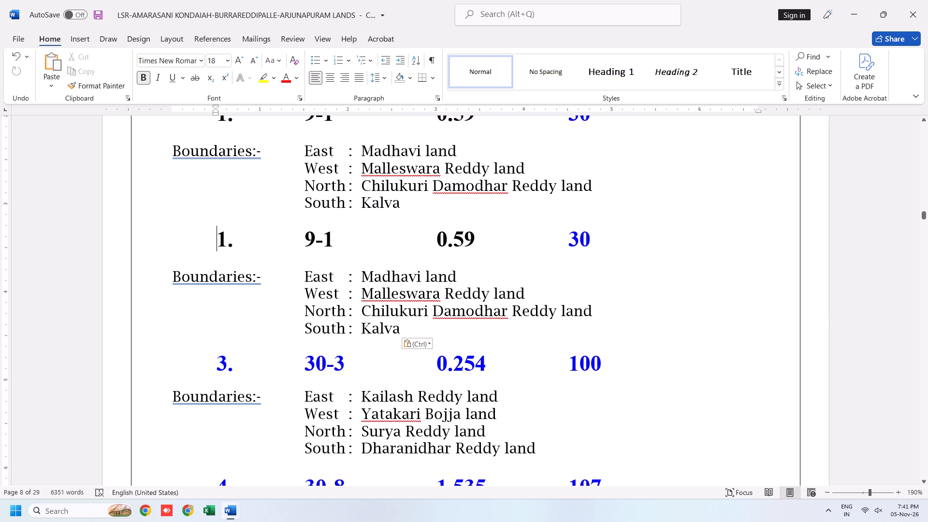
left_click(223, 242)
key("shift+Left")
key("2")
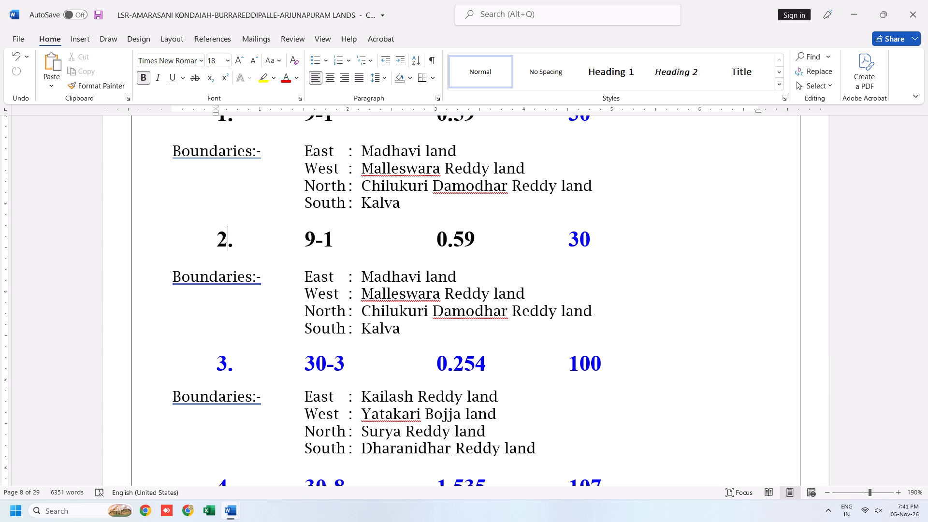
Set item 2's survey number to 13-B1 and its extent to 1.144.
scroll(246, 244, "up", 3)
left_click_drag(304, 363, 335, 366)
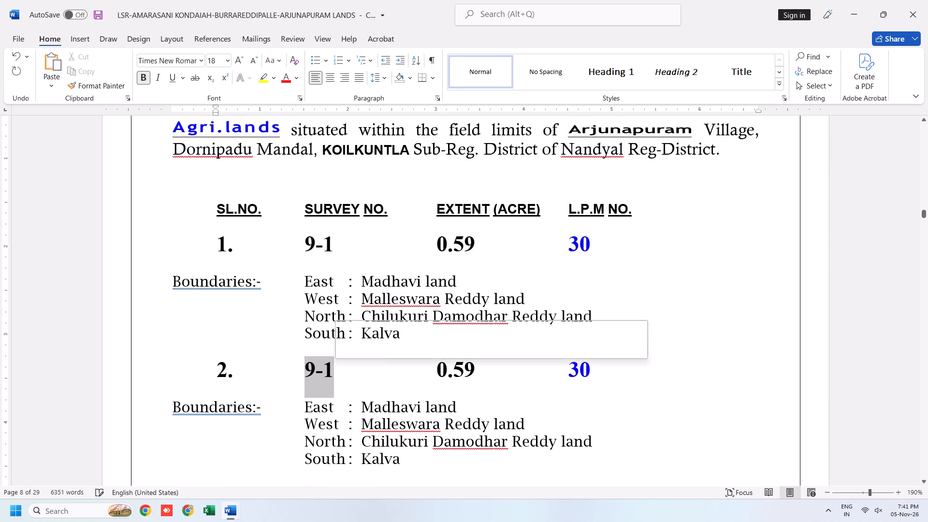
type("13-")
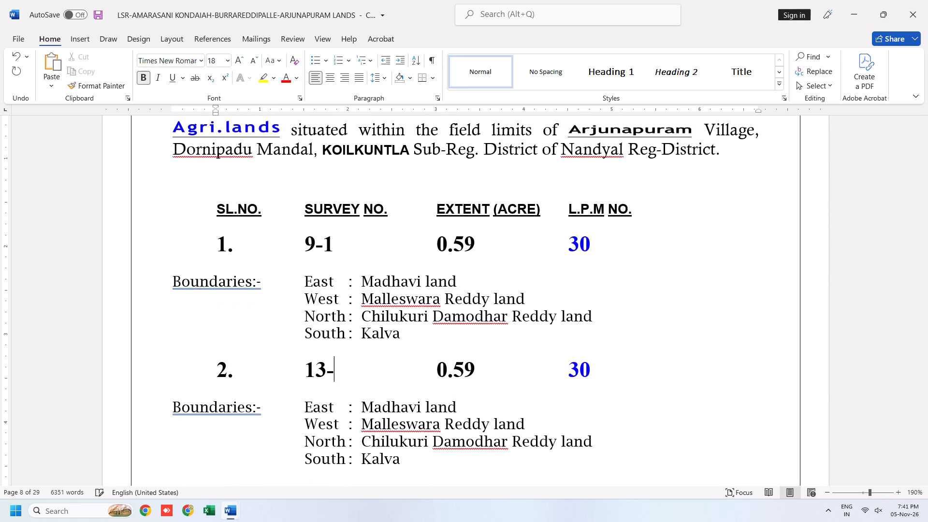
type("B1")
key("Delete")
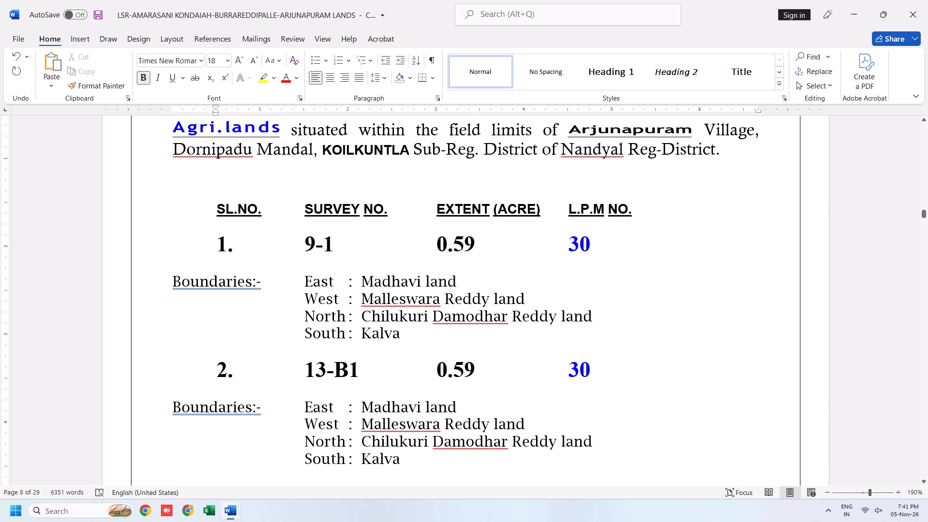
left_click_drag(435, 373, 470, 372)
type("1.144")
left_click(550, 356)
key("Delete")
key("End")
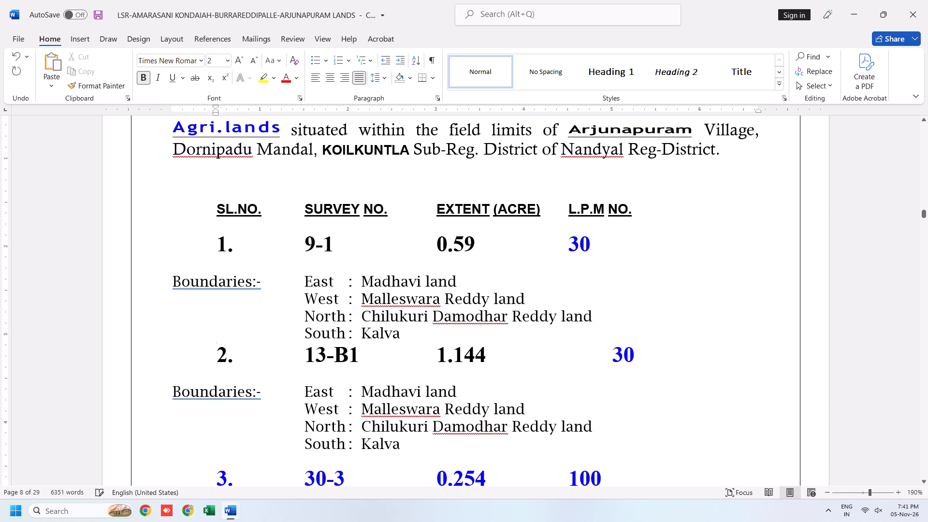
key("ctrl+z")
Realign item 2's L.P.M number under its column heading and change it to 39.
left_click(573, 378)
key("ctrl+Delete")
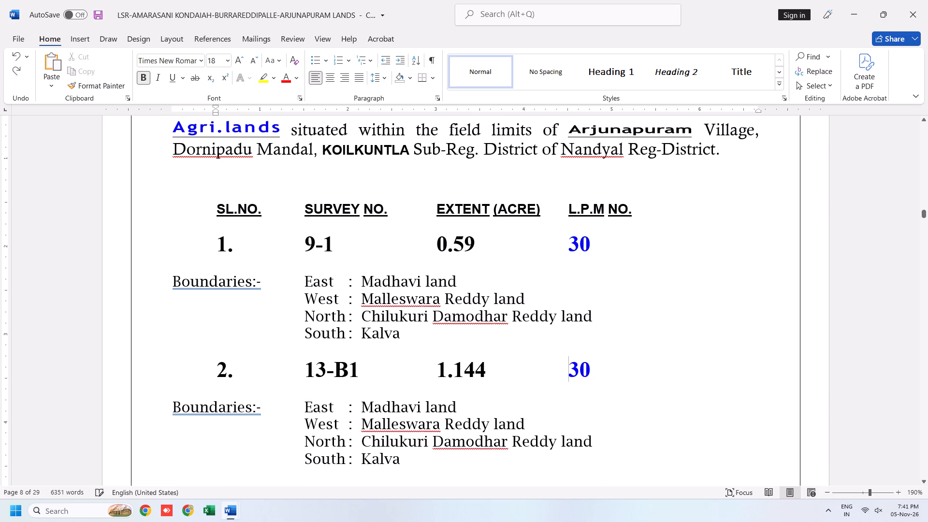
key("Right")
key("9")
key("Delete")
Replace the whole item 3 entry with the copied item 1 row and boundaries, renumbering it as 3.
scroll(573, 378, "down", 3)
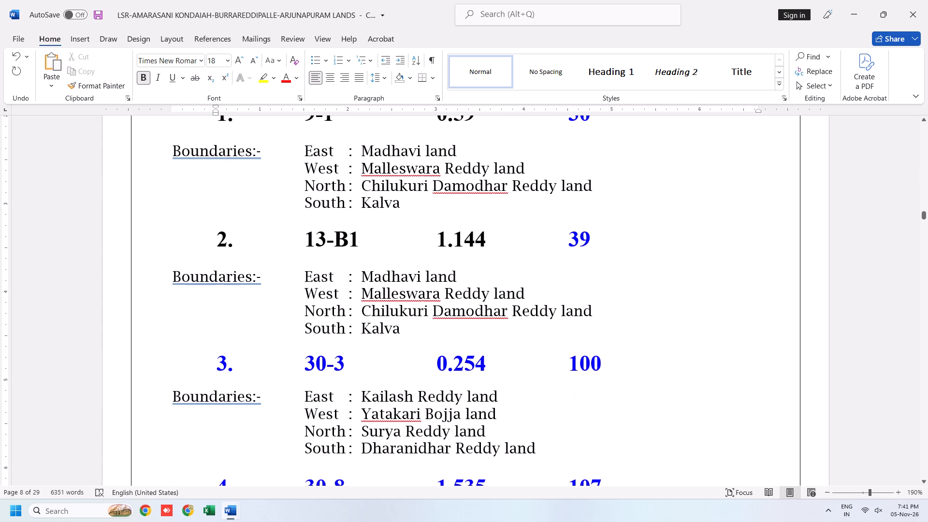
left_click(362, 275)
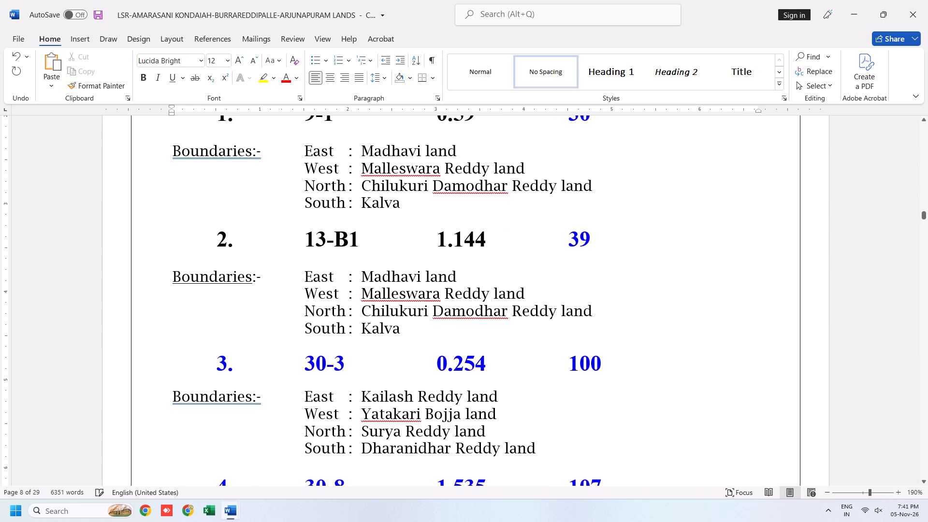
left_click_drag(218, 361, 551, 443)
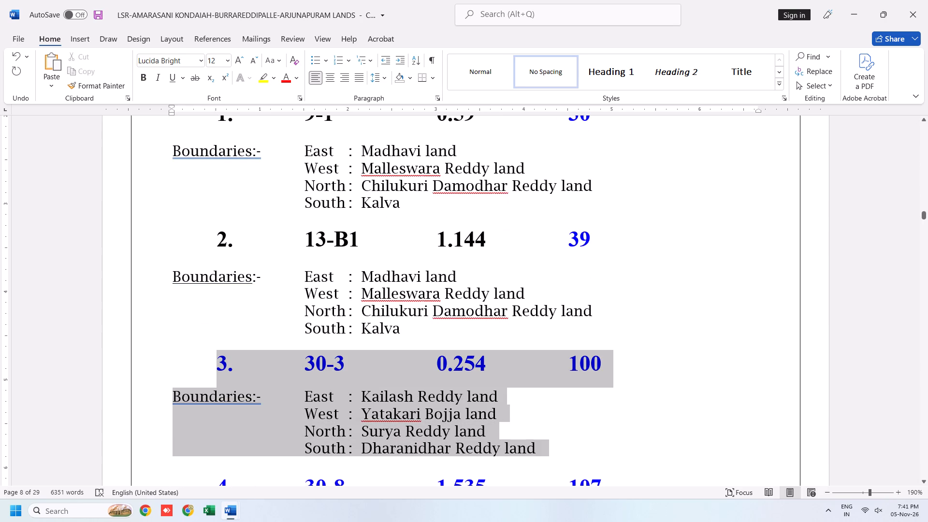
left_click_drag(551, 443, 552, 443)
key("ctrl+v")
left_click(211, 369)
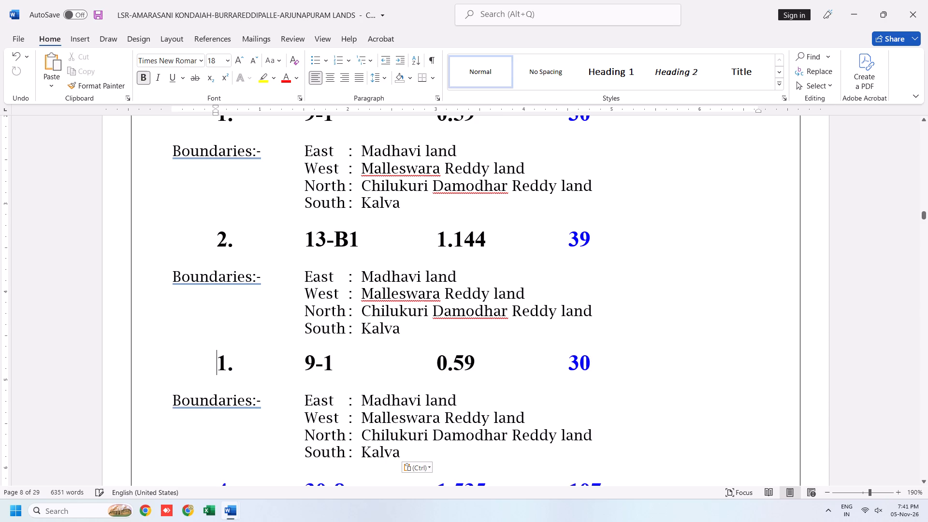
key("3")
key("Delete")
Set item 3's survey number to 14-B1, keeping the extent aligned under its column heading.
scroll(240, 345, "down", 1)
left_click_drag(301, 311, 332, 315)
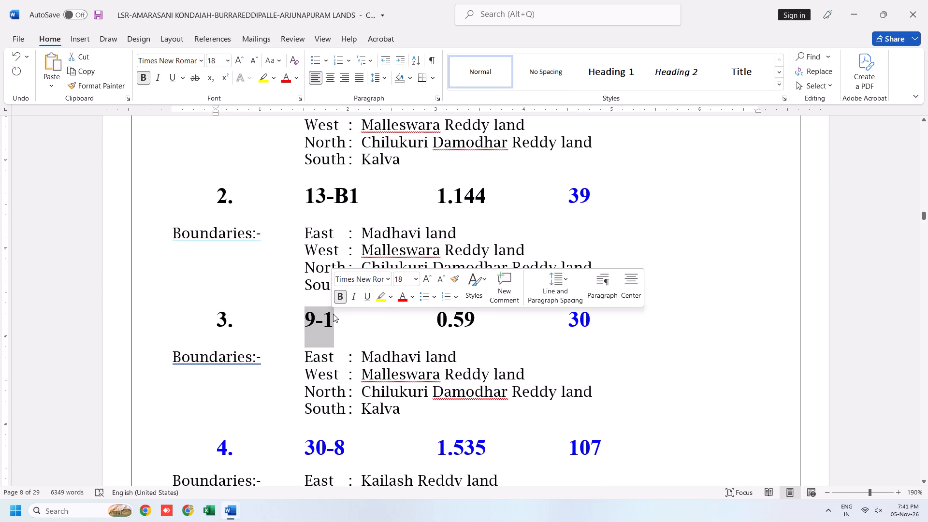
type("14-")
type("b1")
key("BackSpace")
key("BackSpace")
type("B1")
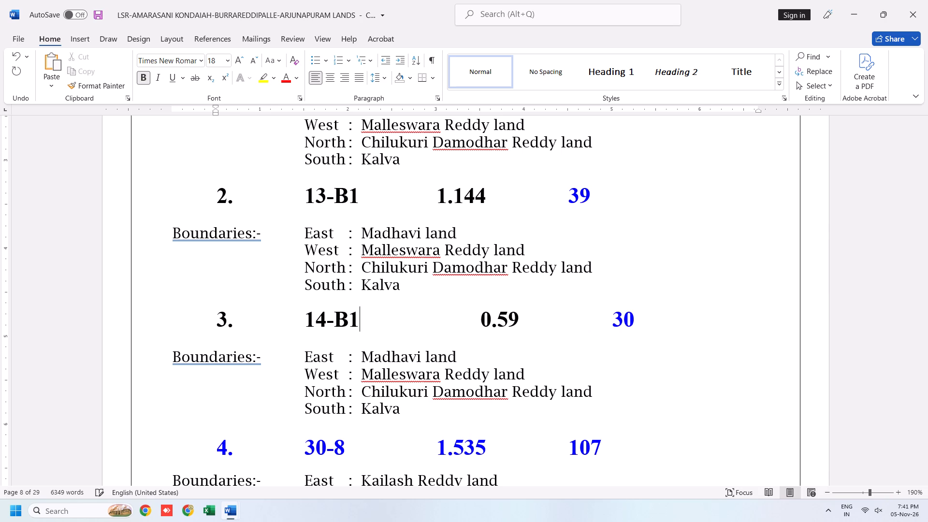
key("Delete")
Set item 3's extent to 1.077.
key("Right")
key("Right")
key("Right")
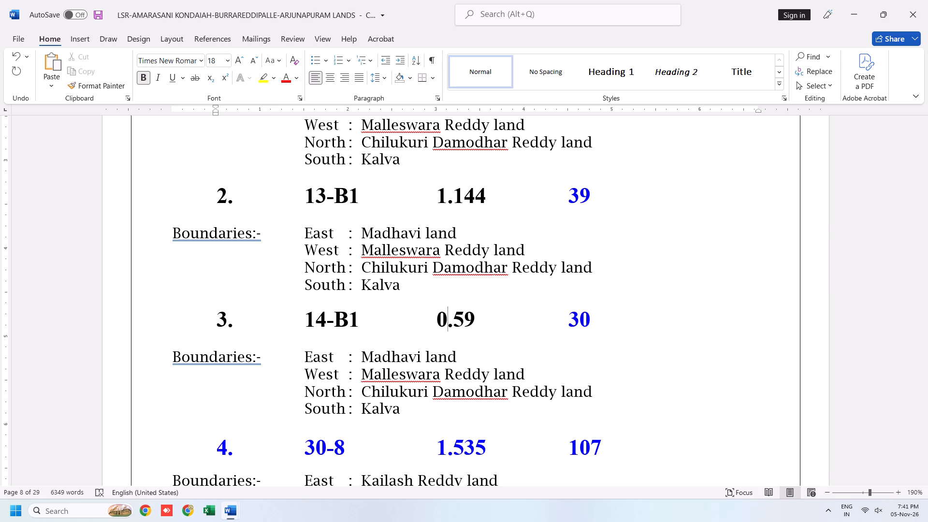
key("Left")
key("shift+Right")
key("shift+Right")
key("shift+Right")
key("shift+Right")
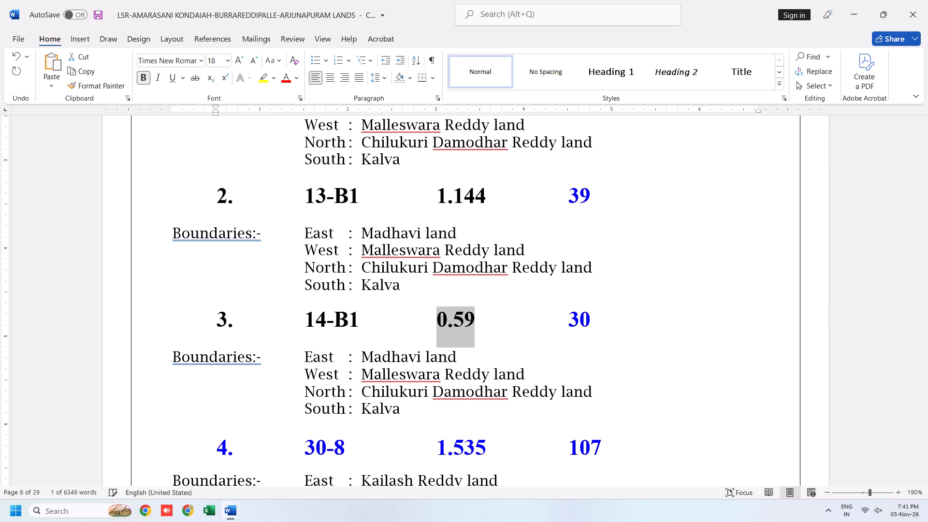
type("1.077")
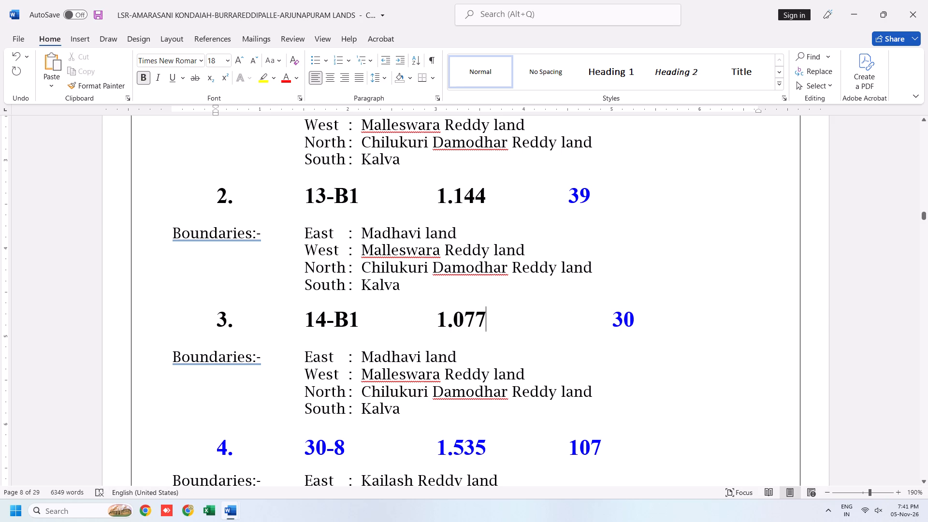
Realign item 3's L.P.M number under its column heading and change it to 40.
left_click(533, 322)
key("Delete")
key("Right")
key("Right")
key("Left")
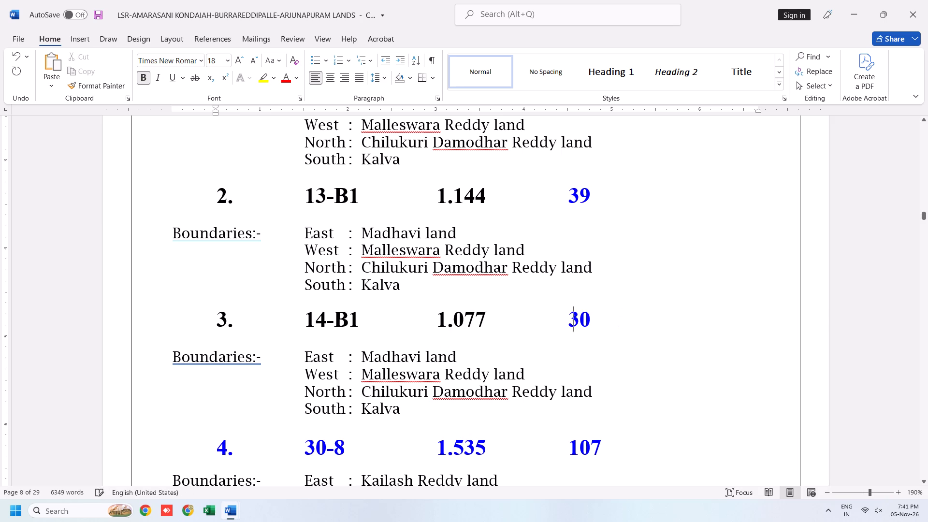
key("shift+Right")
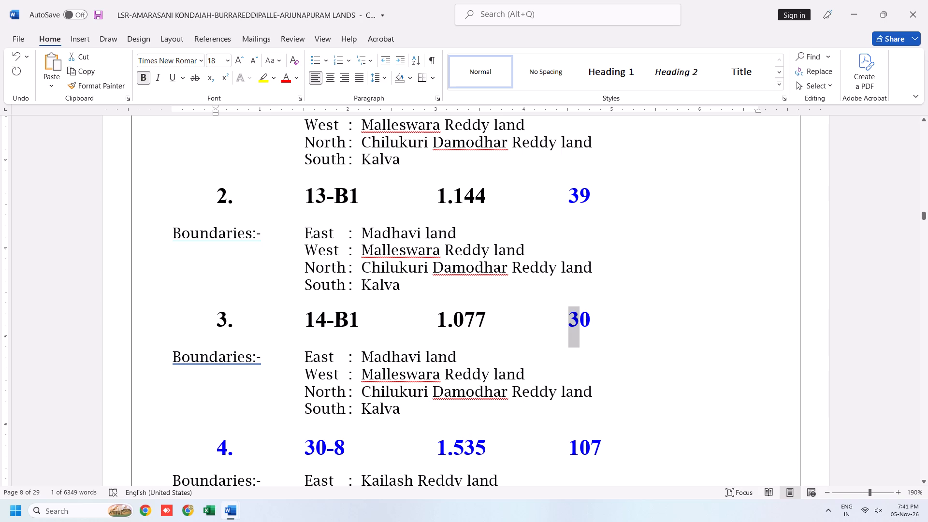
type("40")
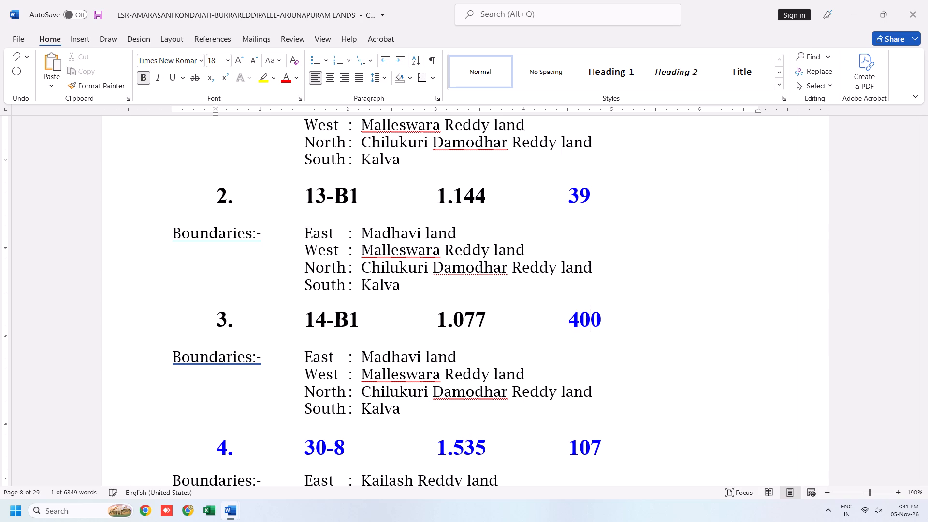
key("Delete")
Delete the leftover Schedule items 4 to 10 with their boundaries and save the document.
scroll(522, 336, "down", 3)
left_click_drag(202, 315, 420, 521)
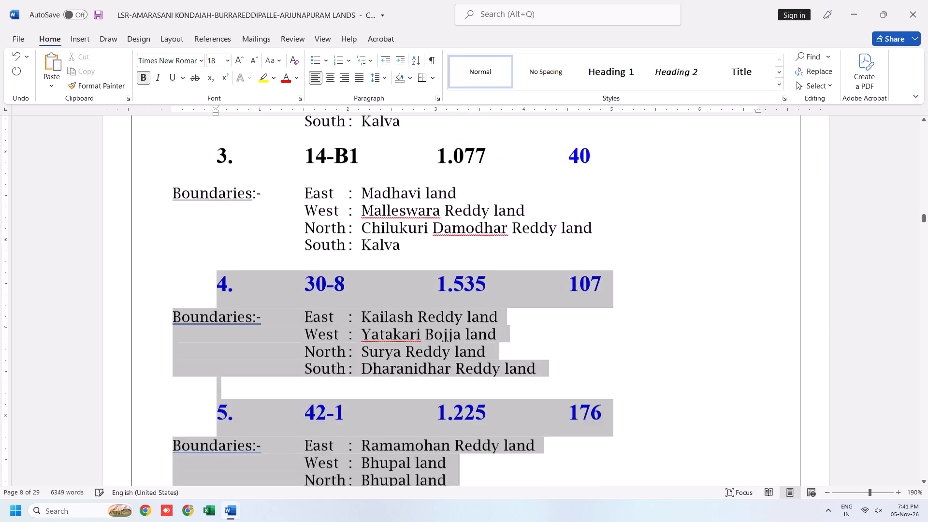
left_click_drag(420, 521, 533, 468)
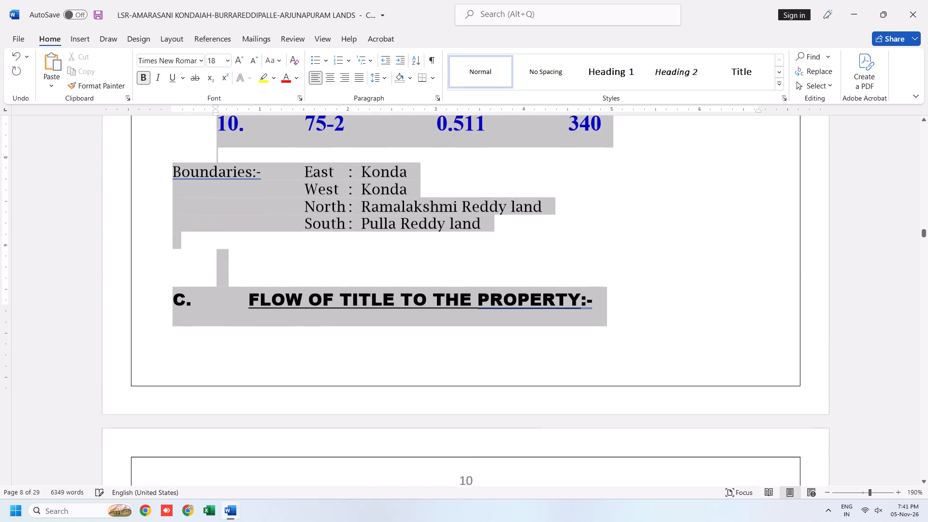
left_click_drag(533, 468, 509, 219)
key("Delete")
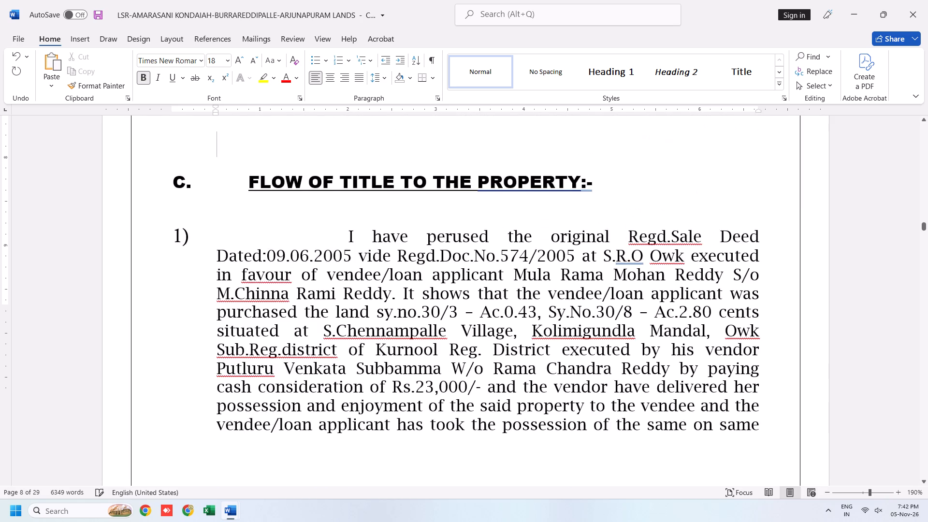
scroll(485, 220, "up", 4)
left_click(254, 314)
left_click(258, 327)
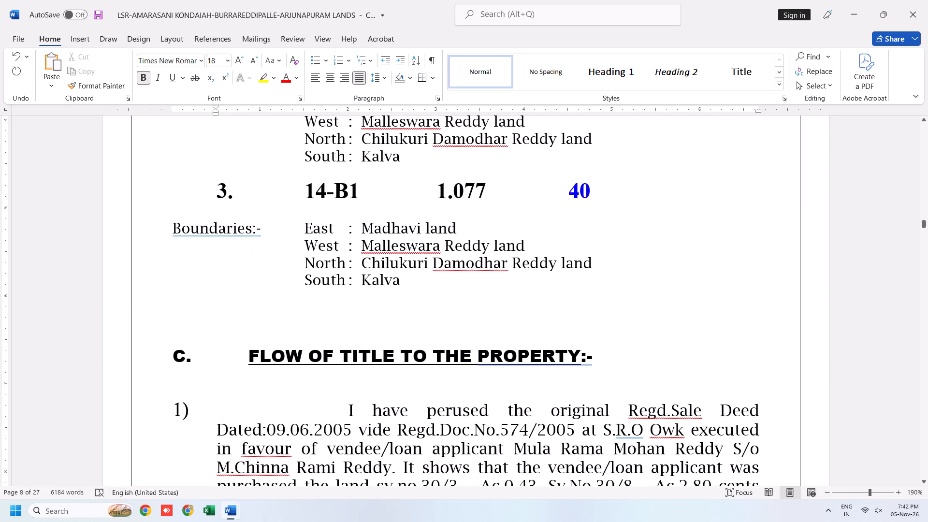
left_click(250, 320)
left_click(382, 319)
key("ctrl+s")
Add one blank line below and one above the Schedule heading.
scroll(382, 318, "up", 6)
scroll(467, 326, "up", 5)
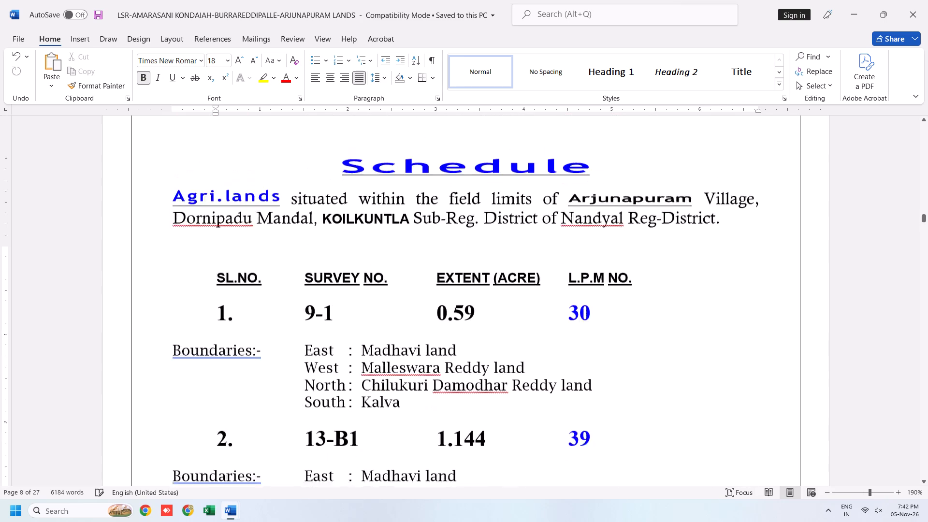
scroll(467, 320, "up", 10)
scroll(464, 320, "down", 18)
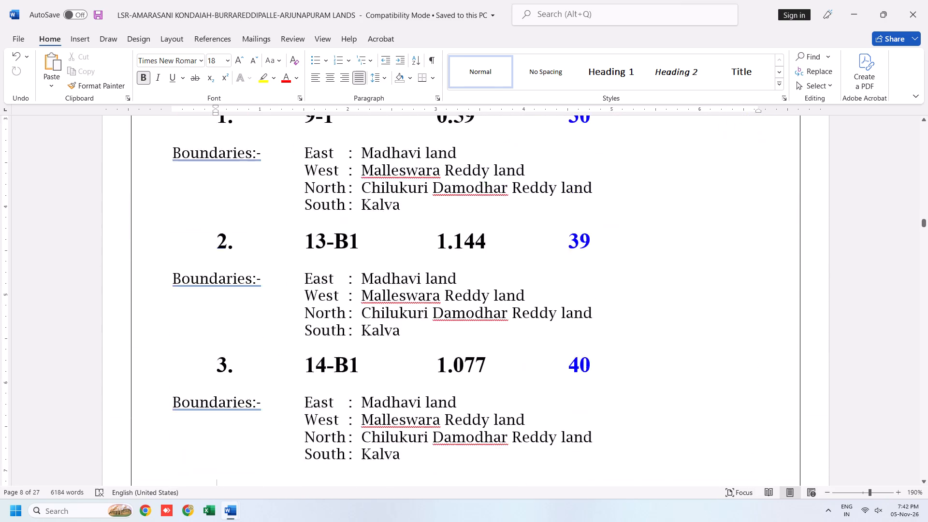
scroll(411, 393, "down", 17)
scroll(439, 396, "up", 20)
scroll(439, 396, "up", 5)
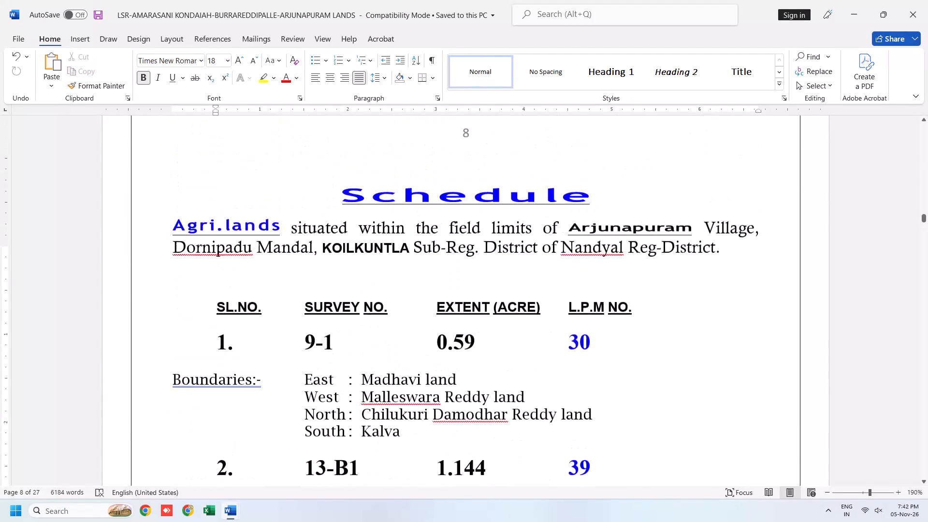
left_click(344, 275)
left_click(627, 279)
key("Return")
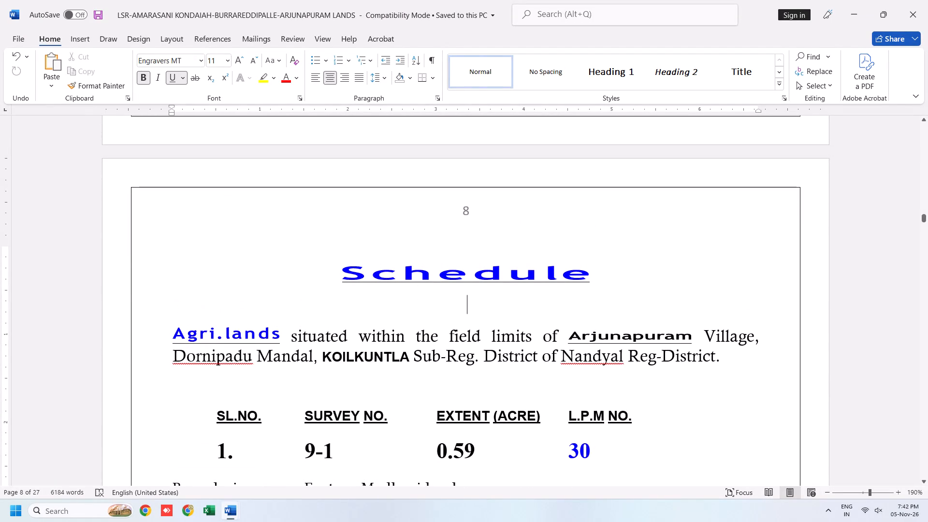
left_click(343, 275)
key("Return")
Insert blank lines after item 3's boundaries to push the Flow of Title to the Property heading onto the next page.
scroll(456, 295, "down", 11)
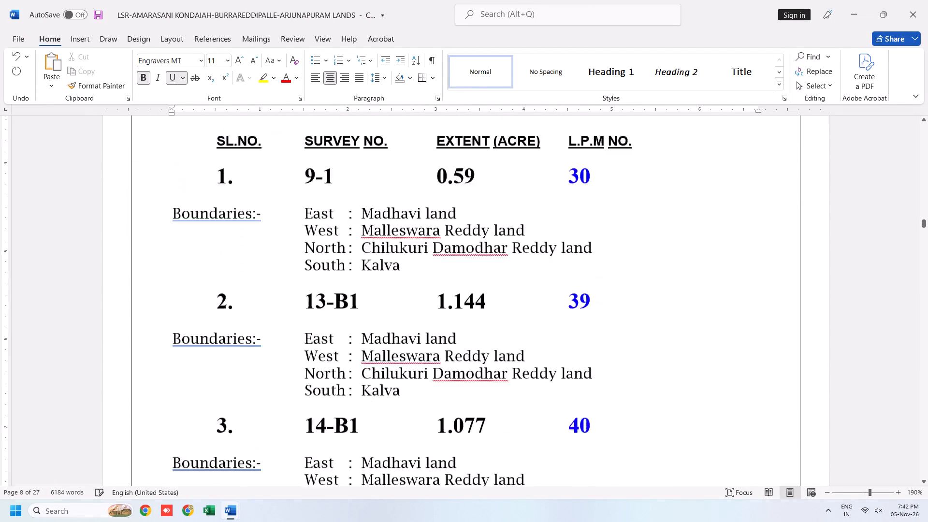
scroll(455, 297, "down", 6)
scroll(475, 319, "up", 3)
left_click(365, 262)
key("Return")
key("Return")
key("Return")
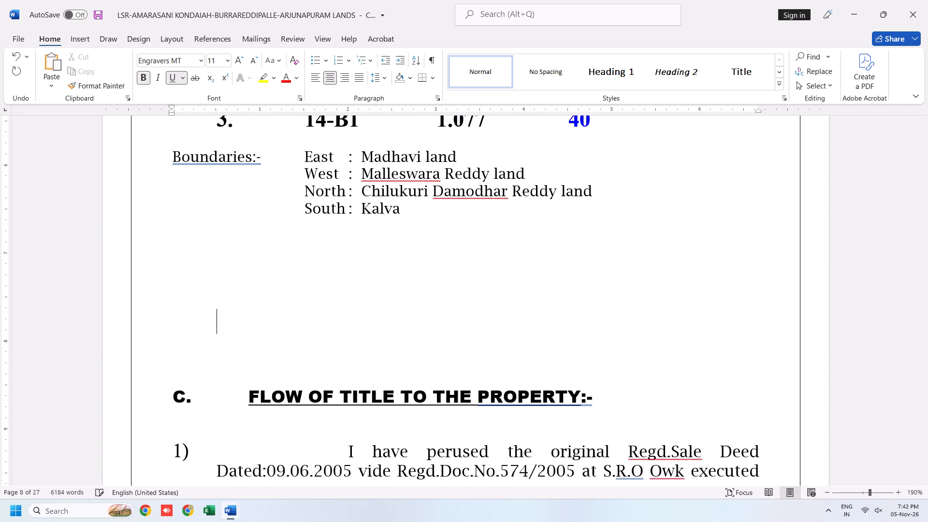
key("Return")
key("Return")
key("Return")
key("Return")
Remove the surplus blank lines above the Flow of Title to the Property heading and save the document.
scroll(506, 307, "down", 10)
scroll(581, 330, "down", 16)
scroll(572, 349, "up", 4)
left_click(578, 358)
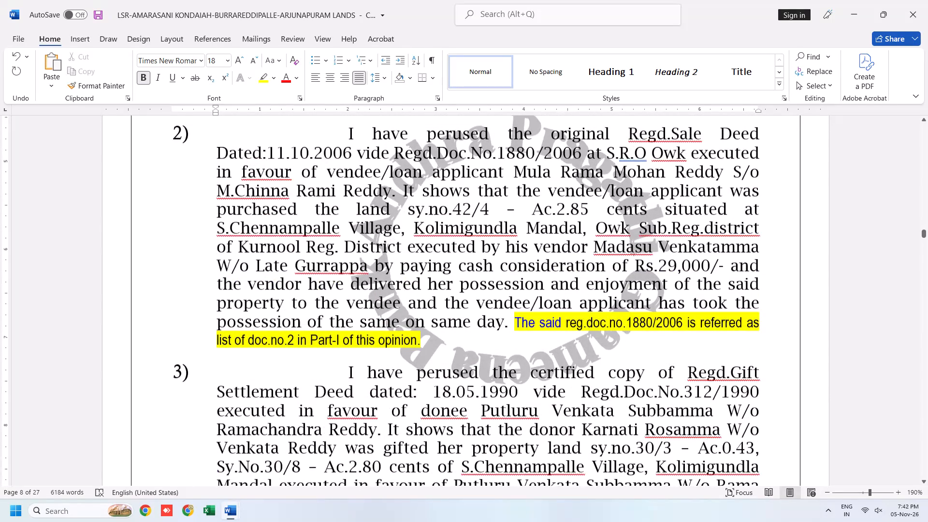
left_click(578, 358)
key("Delete")
scroll(537, 374, "up", 4)
scroll(365, 320, "up", 1)
left_click(272, 264)
key("Delete")
key("ctrl+s")
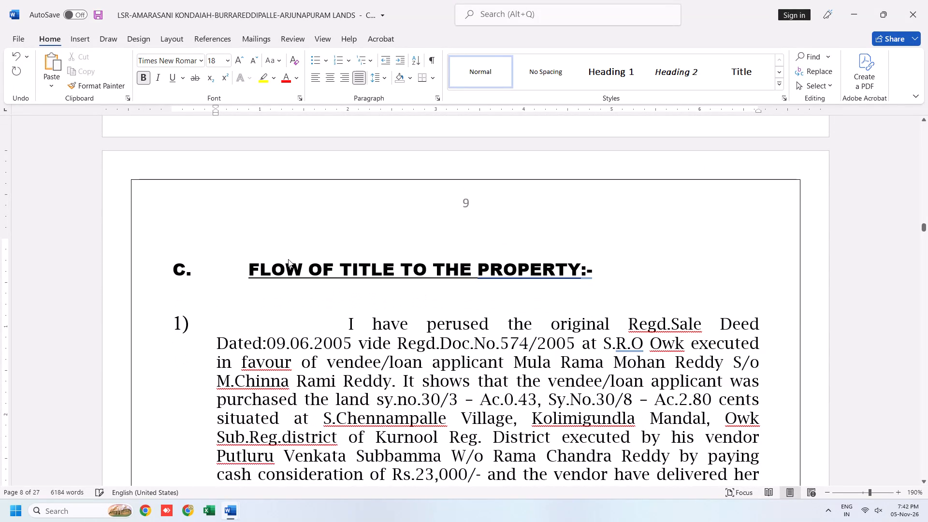
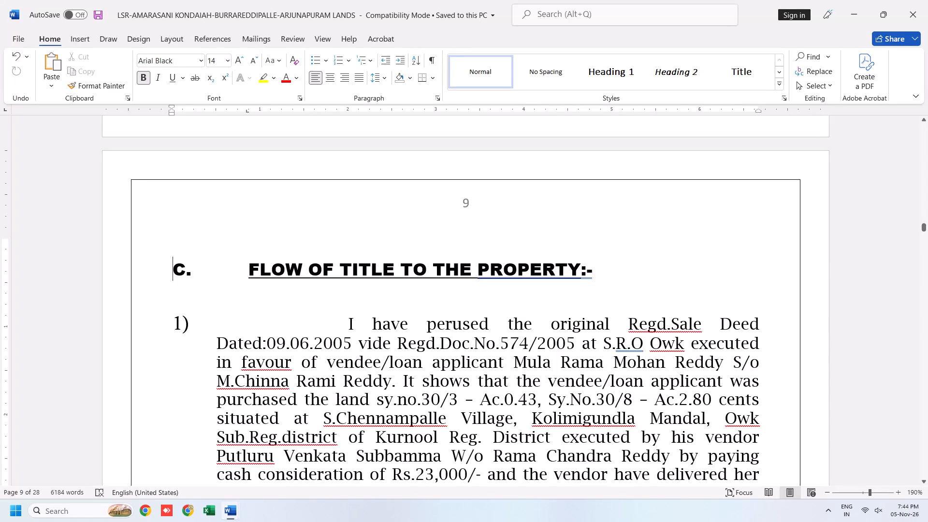
Change the sale deed date in item 1 of the Flow of Title section to 21.09.2026.
left_click_drag(287, 246, 293, 249)
scroll(307, 250, "down", 3)
left_click(351, 215)
left_click(415, 205)
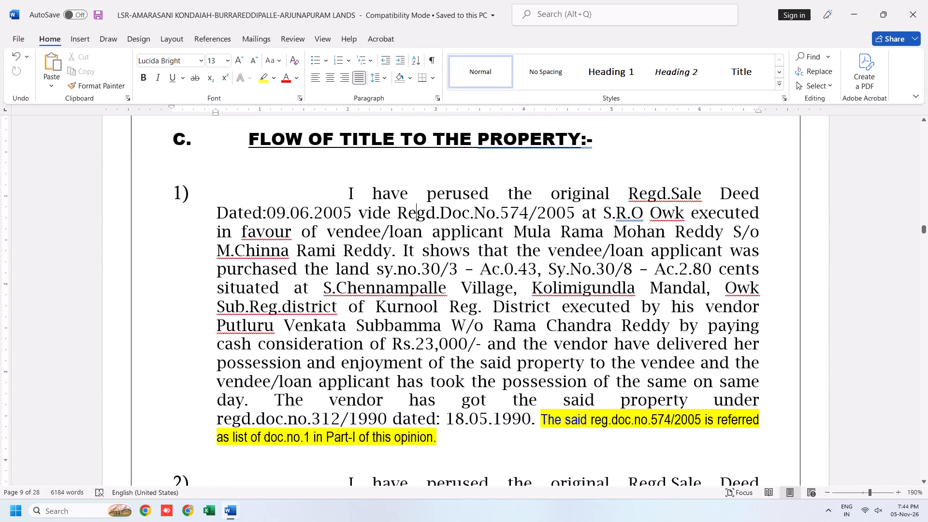
left_click(436, 201)
left_click(421, 212)
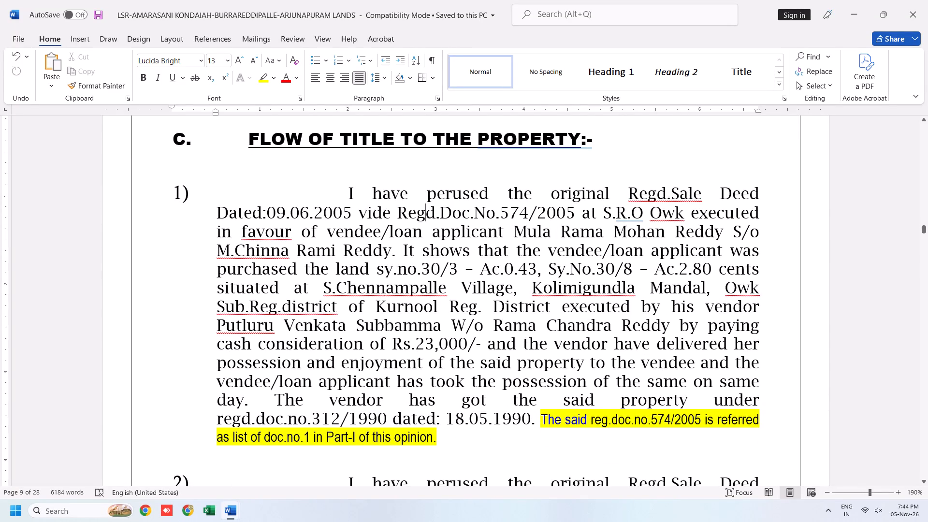
left_click(491, 201)
left_click(627, 189)
left_click_drag(271, 211, 272, 206)
key("Left")
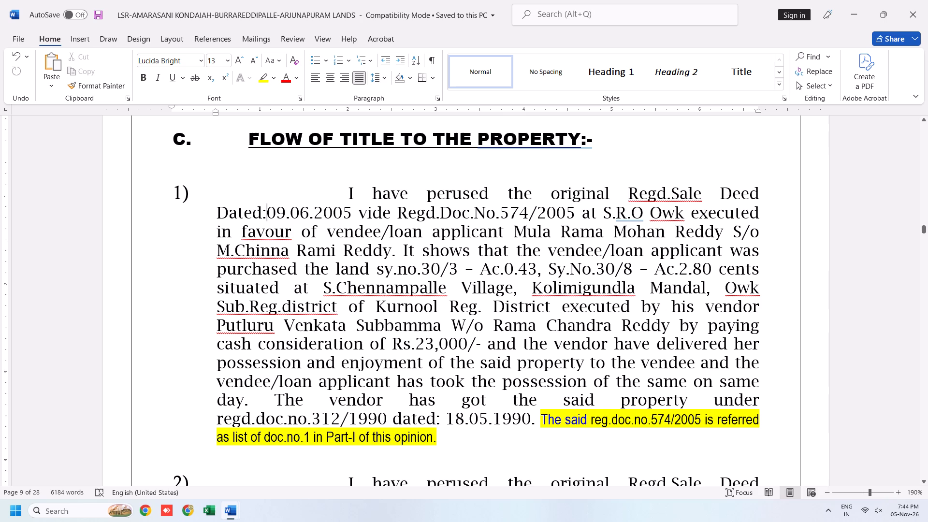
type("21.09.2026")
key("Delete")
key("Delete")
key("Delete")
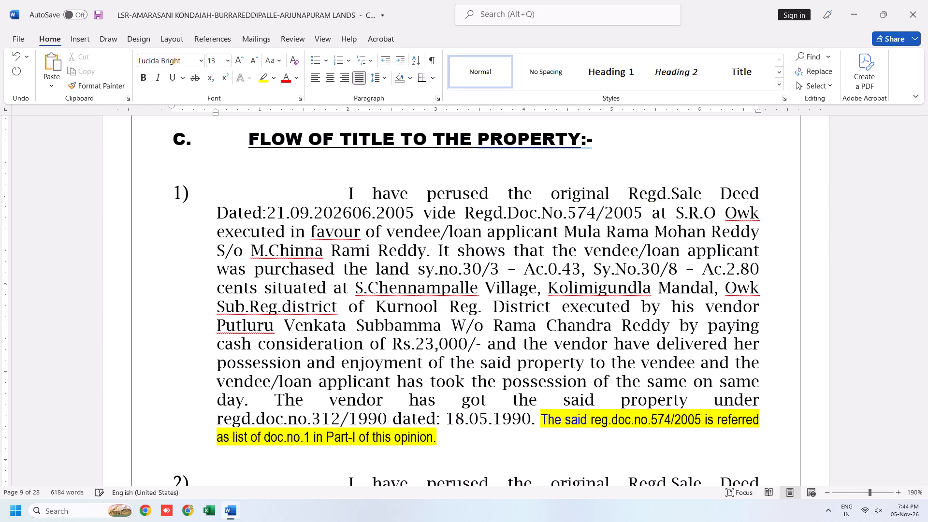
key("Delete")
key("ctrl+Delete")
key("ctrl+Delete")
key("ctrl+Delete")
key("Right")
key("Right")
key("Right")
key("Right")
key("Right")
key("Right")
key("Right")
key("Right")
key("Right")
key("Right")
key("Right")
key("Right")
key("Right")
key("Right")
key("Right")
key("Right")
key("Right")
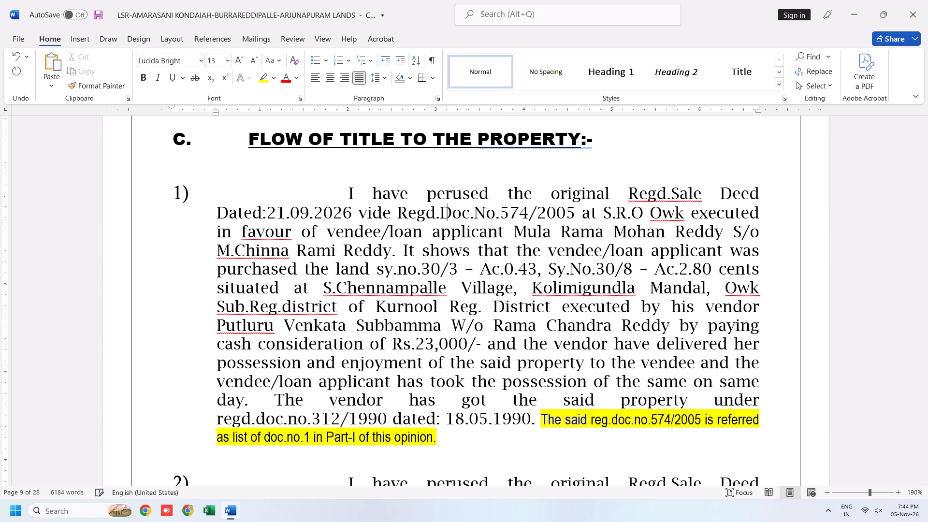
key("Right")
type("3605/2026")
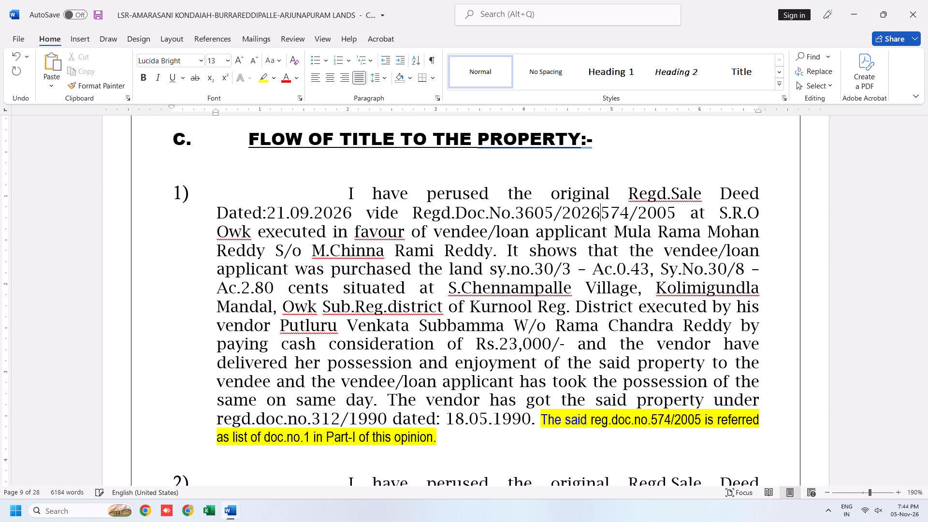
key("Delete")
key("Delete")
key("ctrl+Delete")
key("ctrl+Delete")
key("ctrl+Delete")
Replace the S.R.O location Owk in item 1's deed description with Koilkuntla.
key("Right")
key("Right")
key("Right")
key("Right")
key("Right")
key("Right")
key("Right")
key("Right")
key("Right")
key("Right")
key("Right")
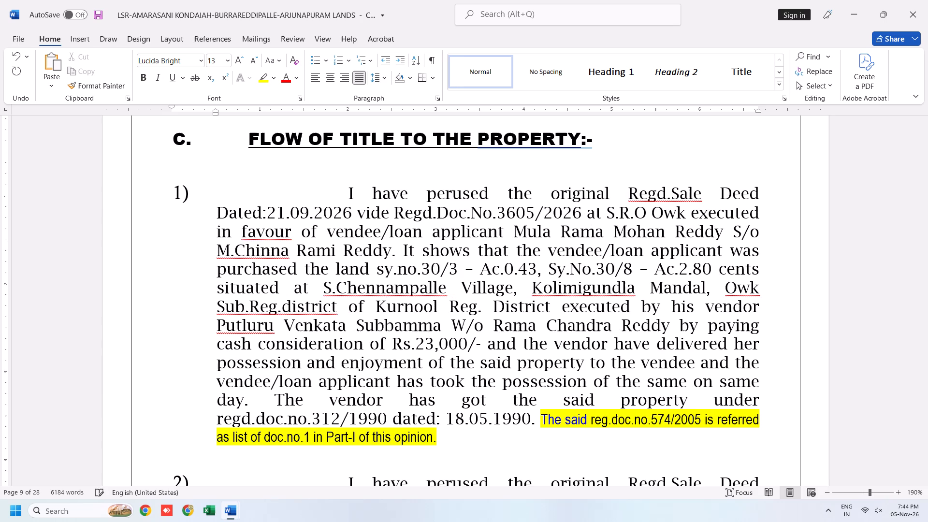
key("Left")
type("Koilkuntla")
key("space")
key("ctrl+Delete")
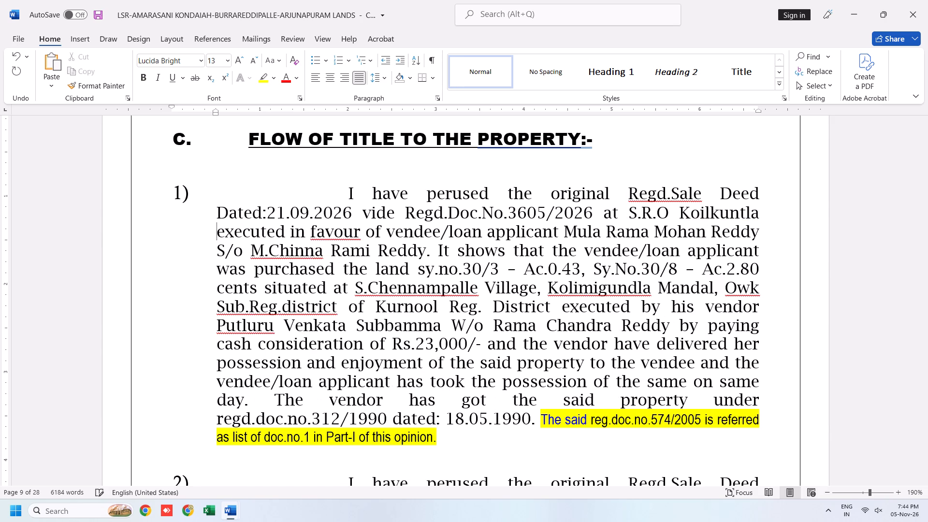
Remove "vendee/" before "loan applicant" in item 1's "executed in favour of" phrase.
left_click(377, 233)
left_click(388, 228)
key("ctrl+Delete")
key("Delete")
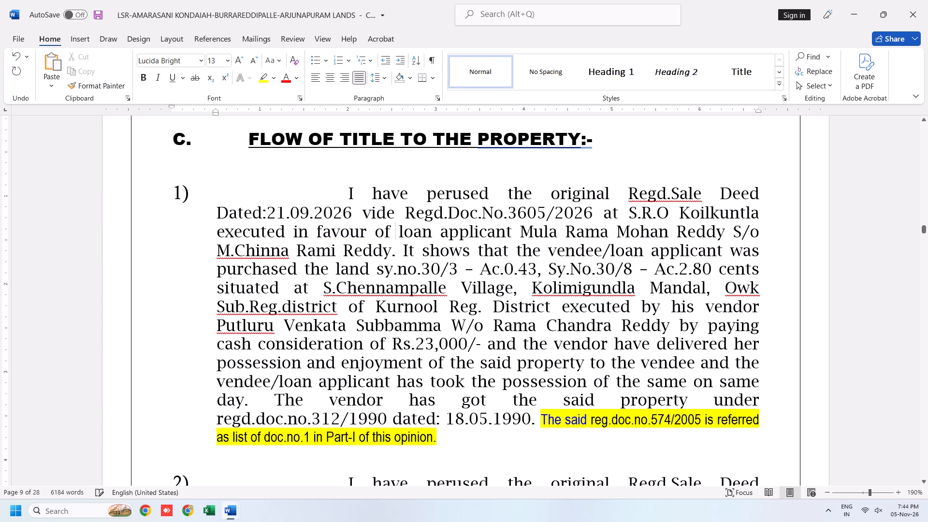
Replace the previous purchaser's name after "loan applicant" in item 1 with the current loan applicant's full name.
key("Right")
key("Right")
key("Right")
key("Right")
key("Right")
key("Right")
key("Right")
key("Right")
key("Right")
key("Right")
key("Right")
key("Right")
key("Right")
key("Right")
key("Right")
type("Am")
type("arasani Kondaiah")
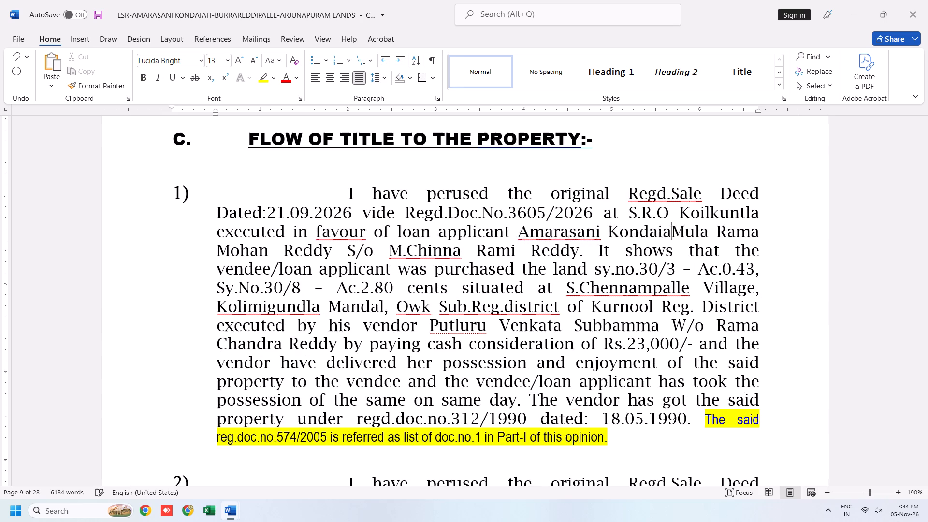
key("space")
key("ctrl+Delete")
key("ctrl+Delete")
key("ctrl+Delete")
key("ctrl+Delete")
Replace the father's name after "S/o" in item 1 with the current loan applicant's father's name.
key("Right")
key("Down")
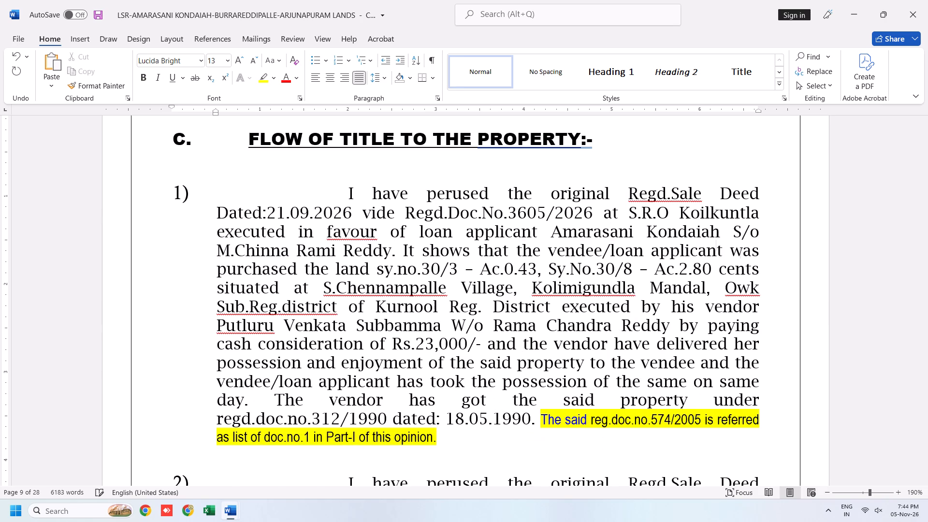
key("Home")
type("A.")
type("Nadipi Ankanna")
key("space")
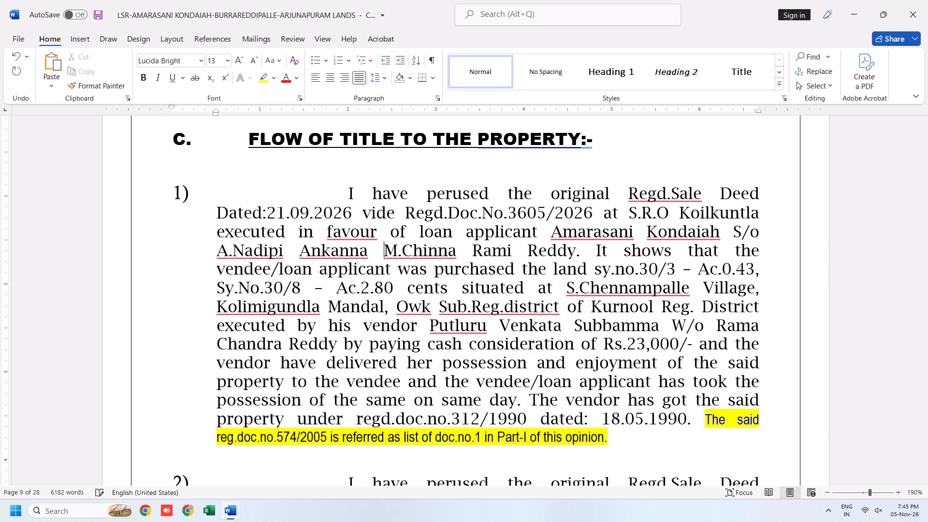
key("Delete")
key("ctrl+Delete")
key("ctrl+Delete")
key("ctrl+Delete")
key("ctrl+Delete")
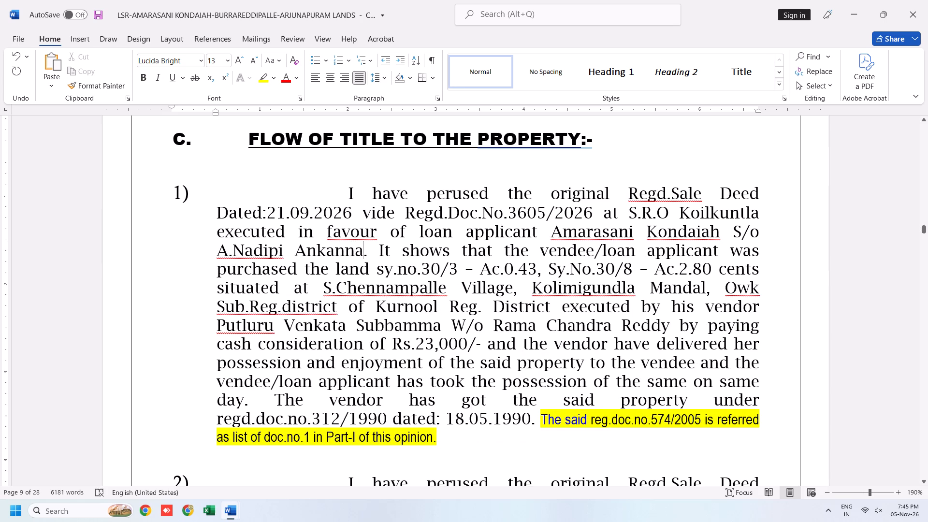
Remove "vendee/" from "vendee/loan applicant" in item 1's "It shows that" sentence, keeping "loan applicant" intact.
left_click(472, 276)
left_click(534, 244)
left_click(545, 253)
key("Left")
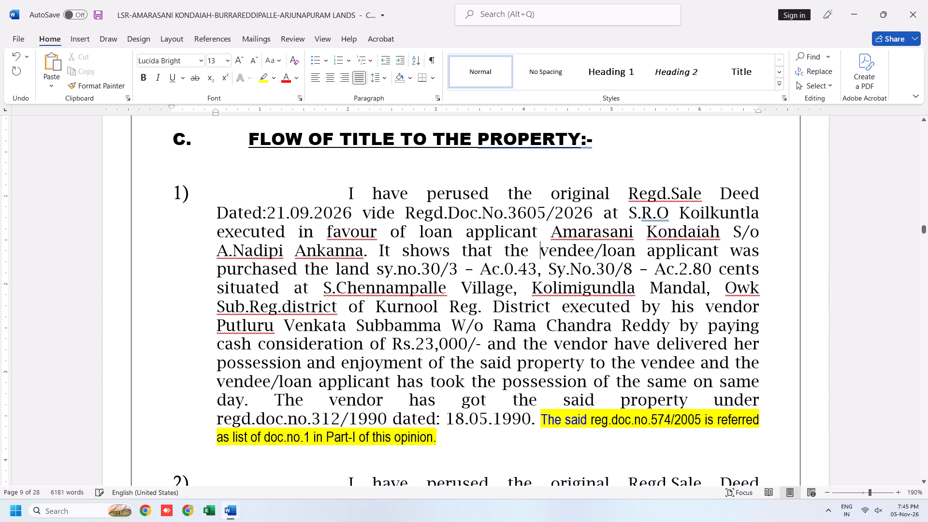
key("Delete")
key("Delete")
key("Delete")
key("Delete")
key("Delete")
key("Delete")
key("Delete")
key("Delete")
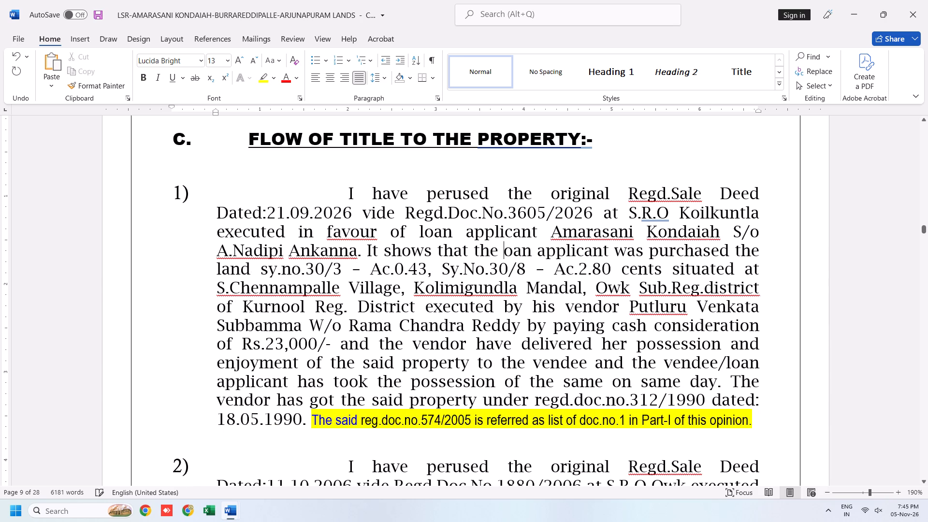
key("ctrl+z")
left_click(377, 296)
left_click(336, 266)
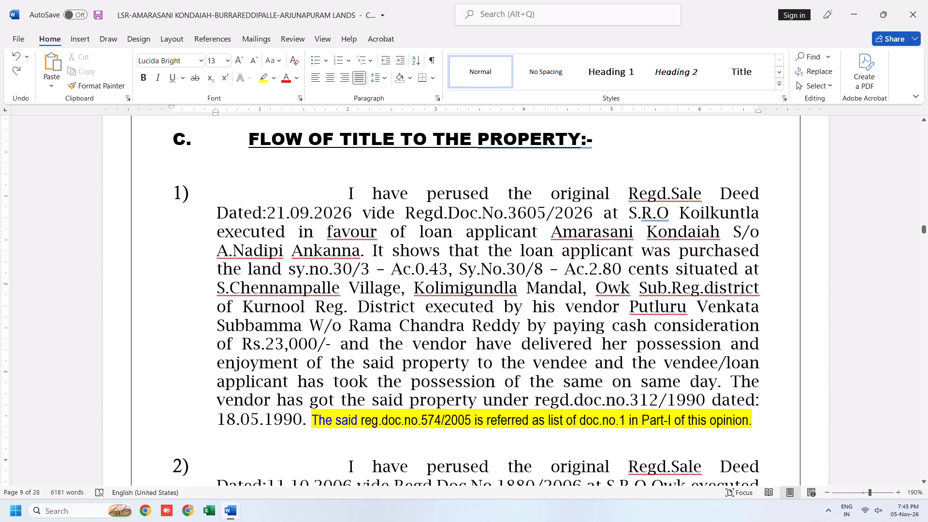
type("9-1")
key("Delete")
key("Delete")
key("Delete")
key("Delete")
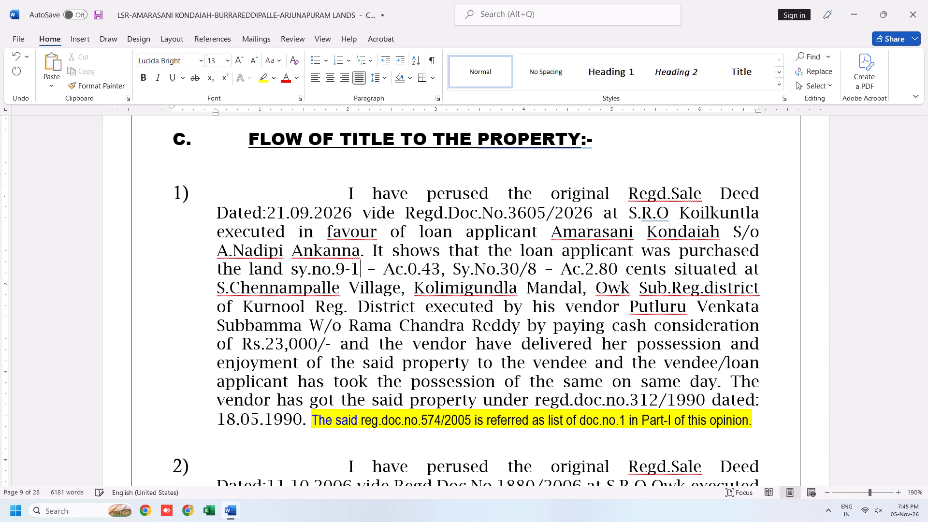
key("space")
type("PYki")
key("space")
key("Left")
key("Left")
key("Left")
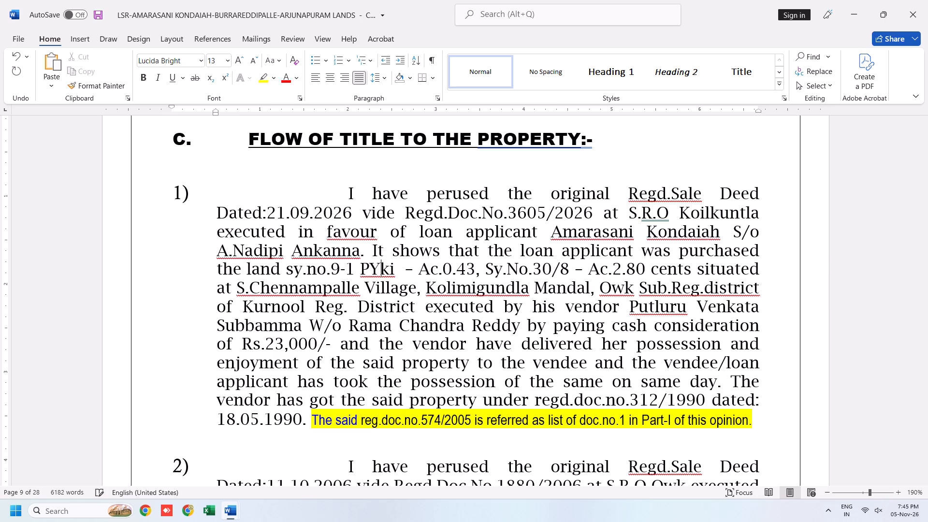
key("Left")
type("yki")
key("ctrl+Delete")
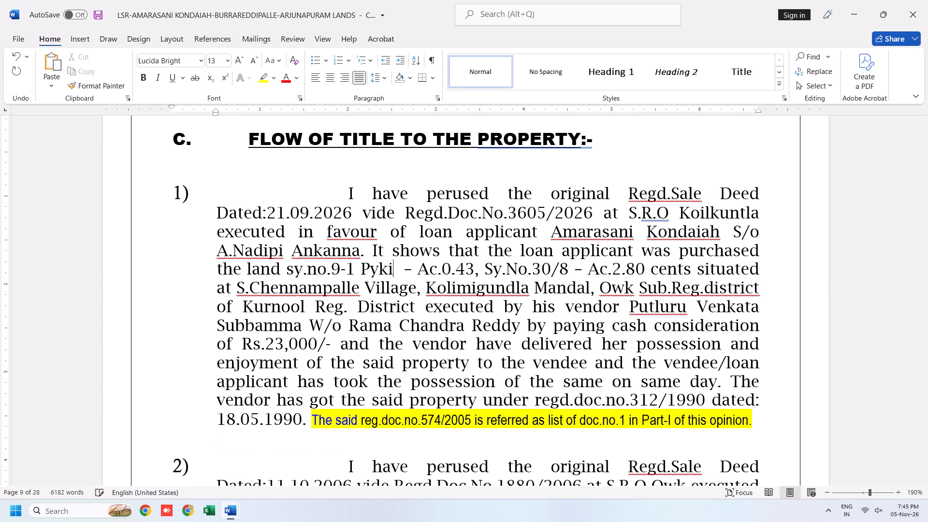
Set the extent for survey number 9-1 Pyki in item 1 to Ac.0.59, followed by a comma.
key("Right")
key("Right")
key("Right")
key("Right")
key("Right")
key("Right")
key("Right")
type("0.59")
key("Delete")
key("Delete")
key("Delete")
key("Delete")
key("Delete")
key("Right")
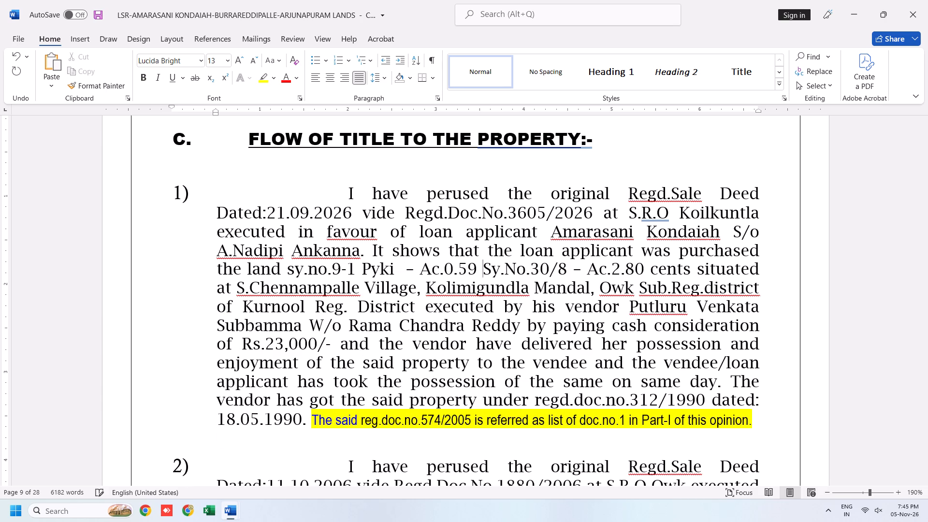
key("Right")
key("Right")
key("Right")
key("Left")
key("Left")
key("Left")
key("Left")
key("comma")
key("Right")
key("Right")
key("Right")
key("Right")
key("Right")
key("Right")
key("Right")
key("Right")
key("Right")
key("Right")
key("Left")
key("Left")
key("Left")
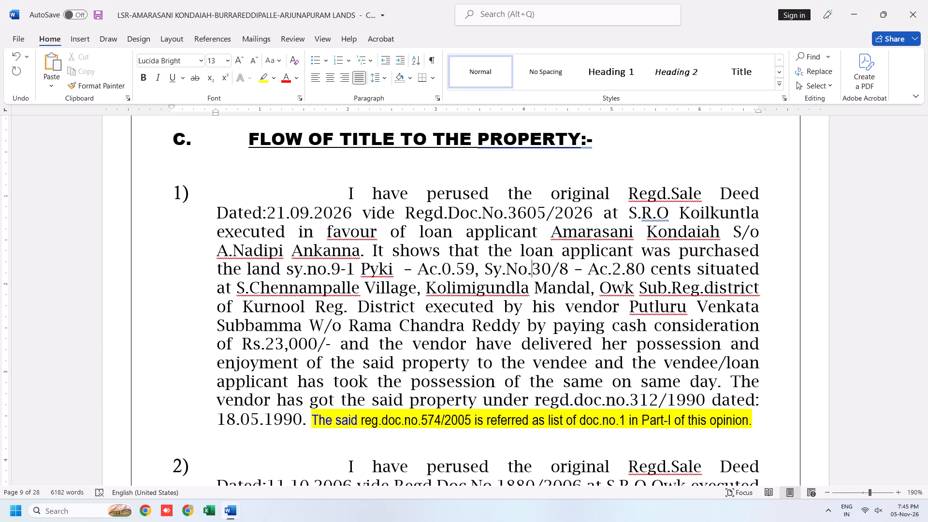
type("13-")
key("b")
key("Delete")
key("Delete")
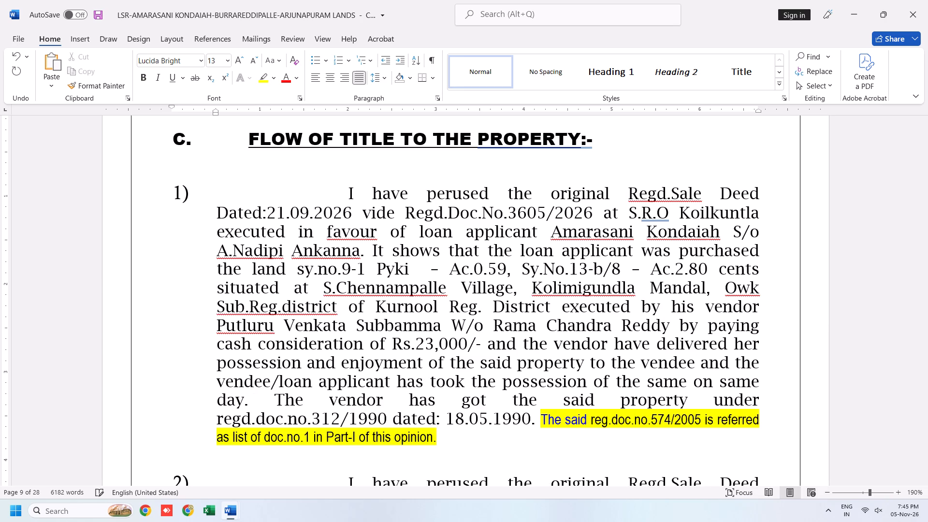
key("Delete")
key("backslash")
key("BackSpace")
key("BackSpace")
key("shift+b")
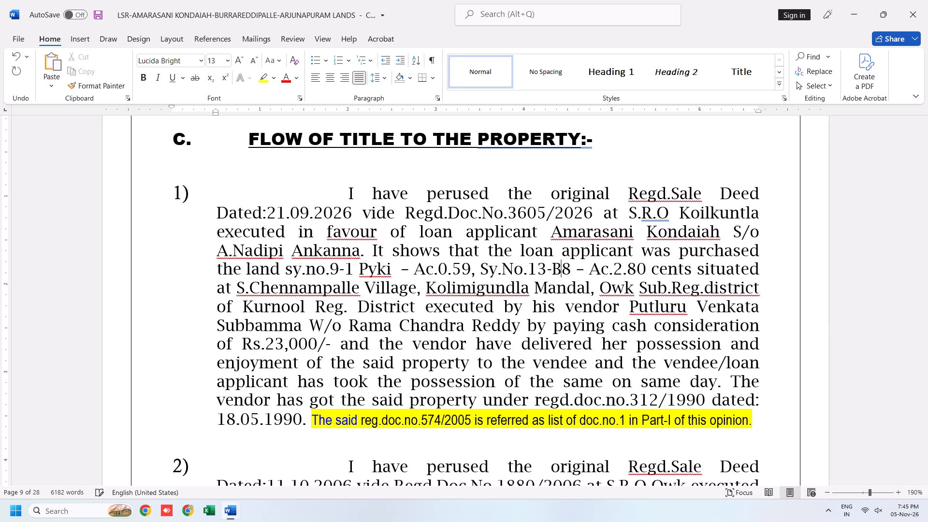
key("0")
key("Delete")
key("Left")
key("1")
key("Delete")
Set the extent for survey number 13-B1 in item 1 to Ac.1.144.
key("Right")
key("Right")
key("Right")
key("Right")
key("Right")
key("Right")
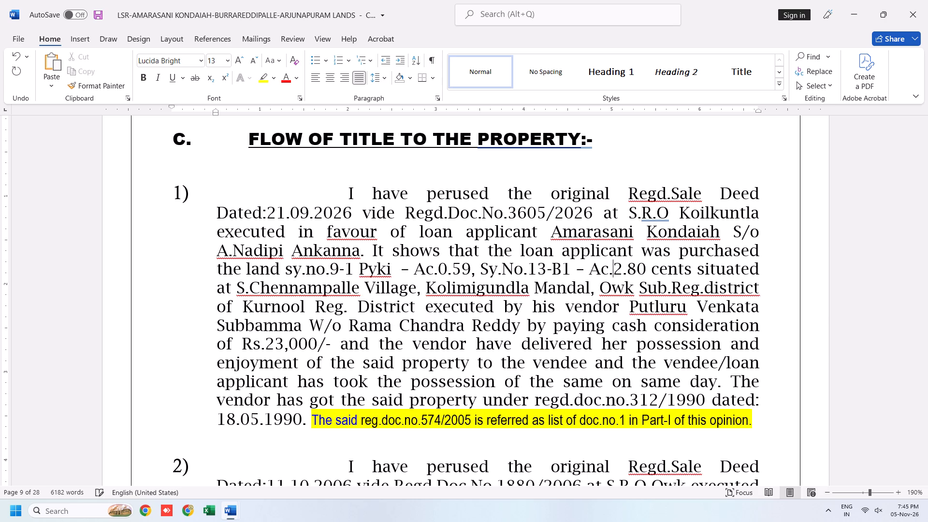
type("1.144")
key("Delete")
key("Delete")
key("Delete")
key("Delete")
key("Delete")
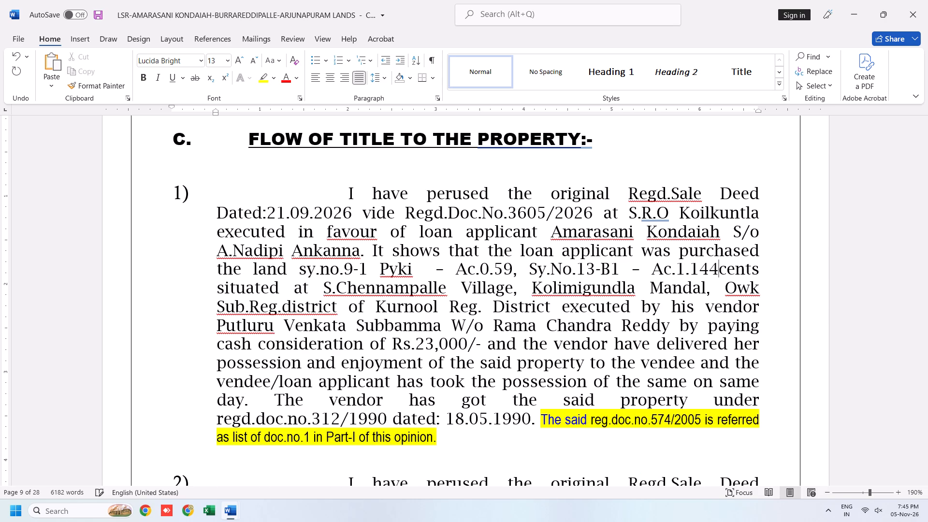
Add a third survey number to item 1's purchased land, entered as ", sy.no.14-B-1 - ac." before "cents".
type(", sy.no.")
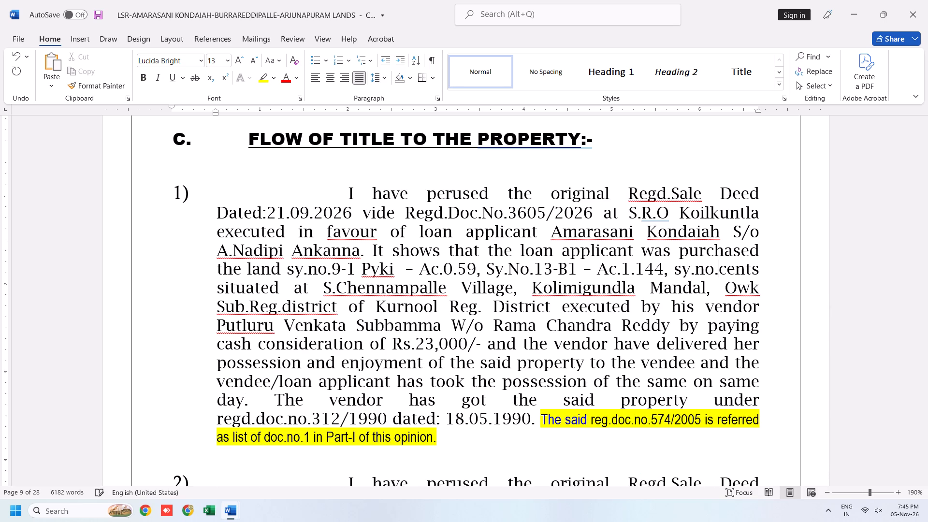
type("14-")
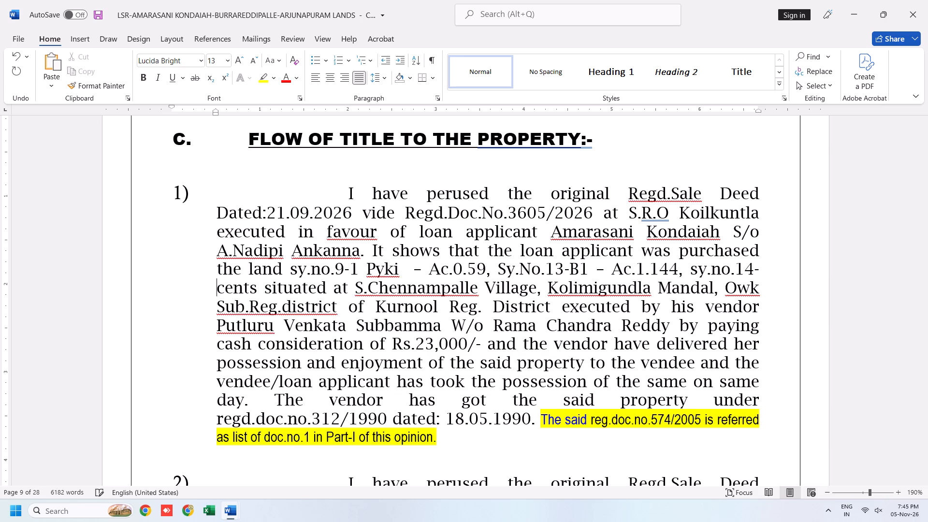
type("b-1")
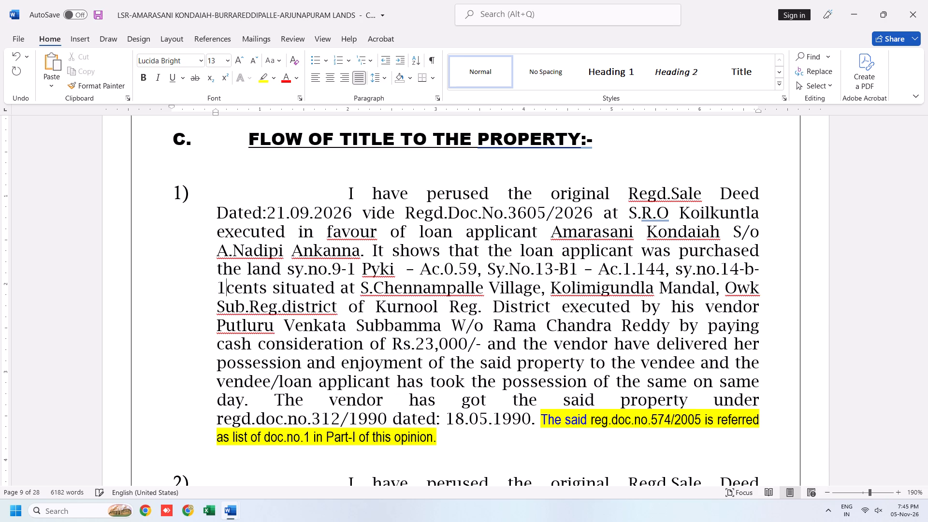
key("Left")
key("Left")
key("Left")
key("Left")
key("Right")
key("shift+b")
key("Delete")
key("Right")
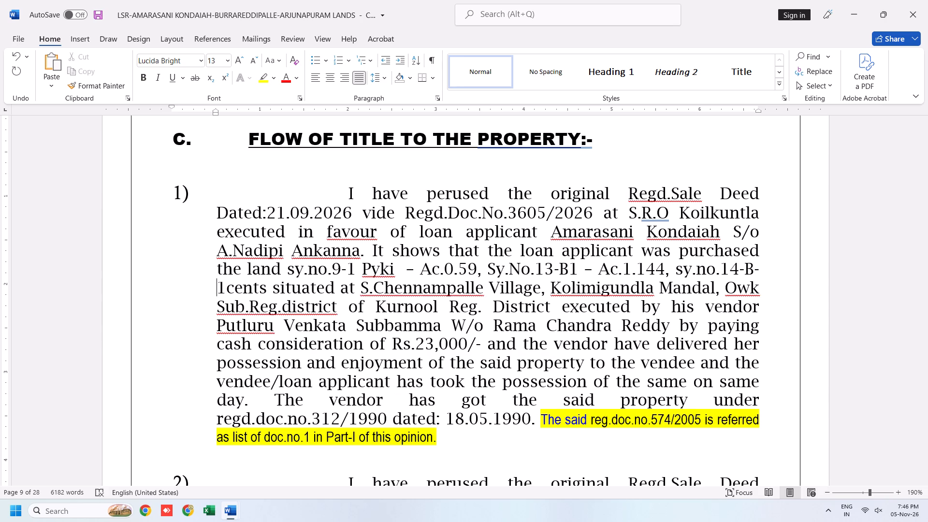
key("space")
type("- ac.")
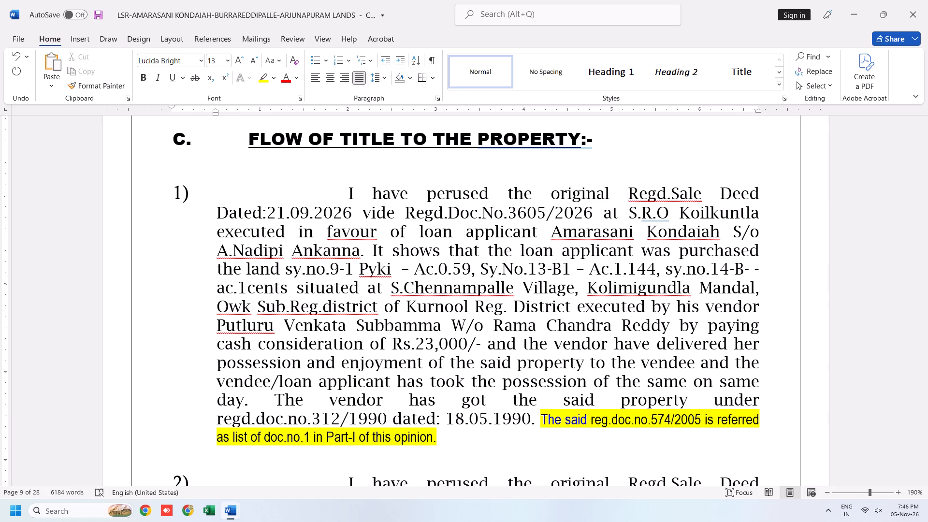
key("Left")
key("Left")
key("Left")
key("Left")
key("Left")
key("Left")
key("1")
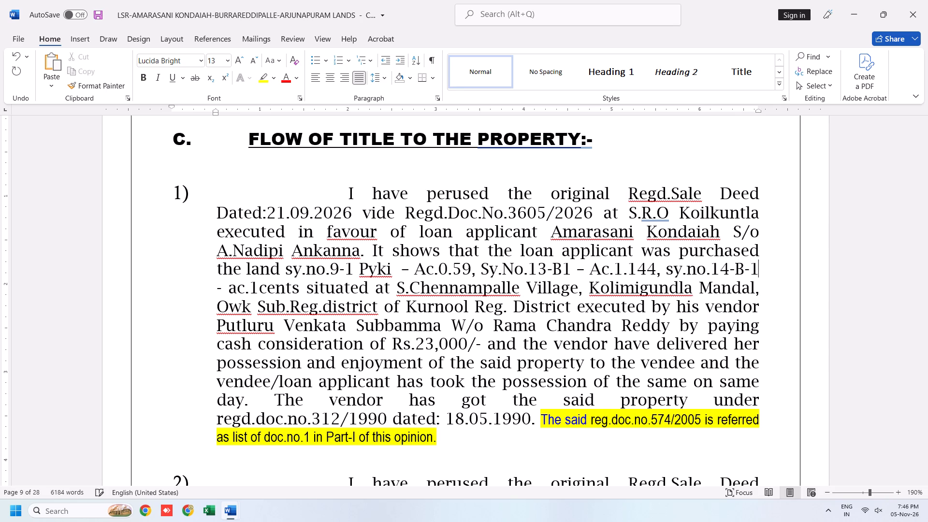
Enter 1.077 as the extent for survey number 14-B-1 and remove the stray digit before "cents".
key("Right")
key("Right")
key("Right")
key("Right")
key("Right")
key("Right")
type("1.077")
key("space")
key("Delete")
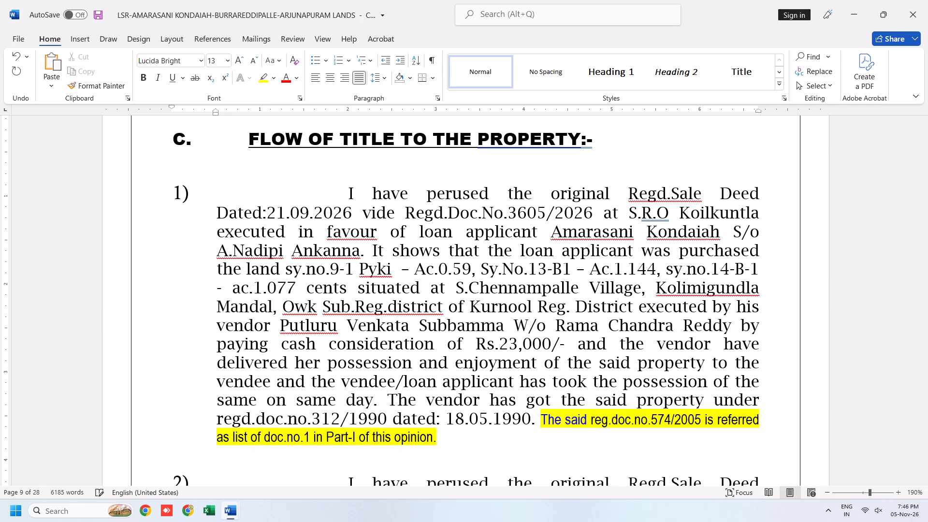
Replace the village name in item 1 with "Arjunapuram".
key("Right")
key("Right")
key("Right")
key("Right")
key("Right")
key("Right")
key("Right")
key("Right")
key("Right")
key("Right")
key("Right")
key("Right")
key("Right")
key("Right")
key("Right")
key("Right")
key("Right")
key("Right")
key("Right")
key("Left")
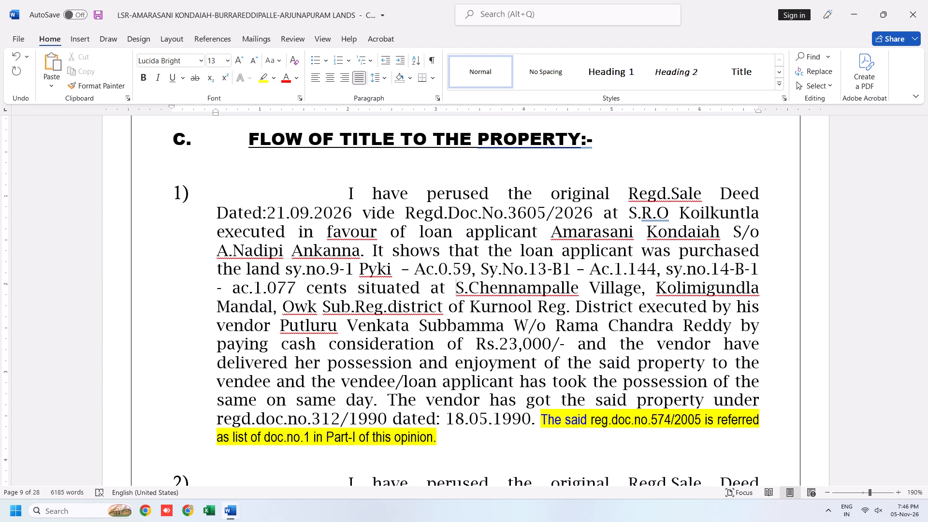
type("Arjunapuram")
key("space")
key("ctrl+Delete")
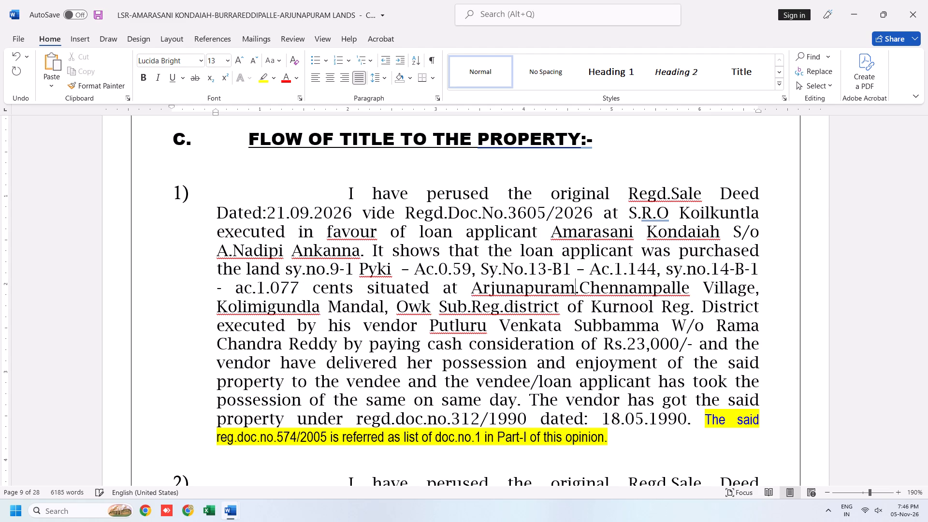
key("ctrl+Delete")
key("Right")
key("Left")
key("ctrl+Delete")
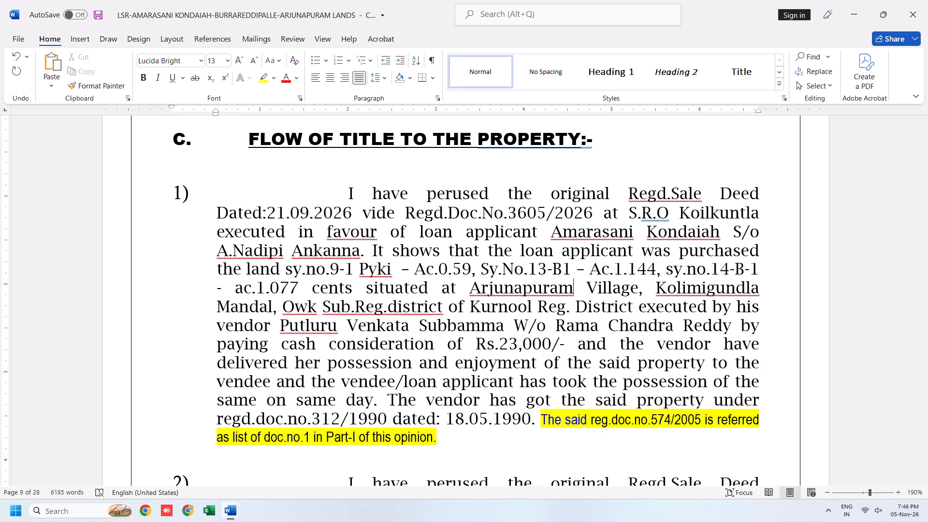
Replace the mandal name in item 1 with "Dornipadu".
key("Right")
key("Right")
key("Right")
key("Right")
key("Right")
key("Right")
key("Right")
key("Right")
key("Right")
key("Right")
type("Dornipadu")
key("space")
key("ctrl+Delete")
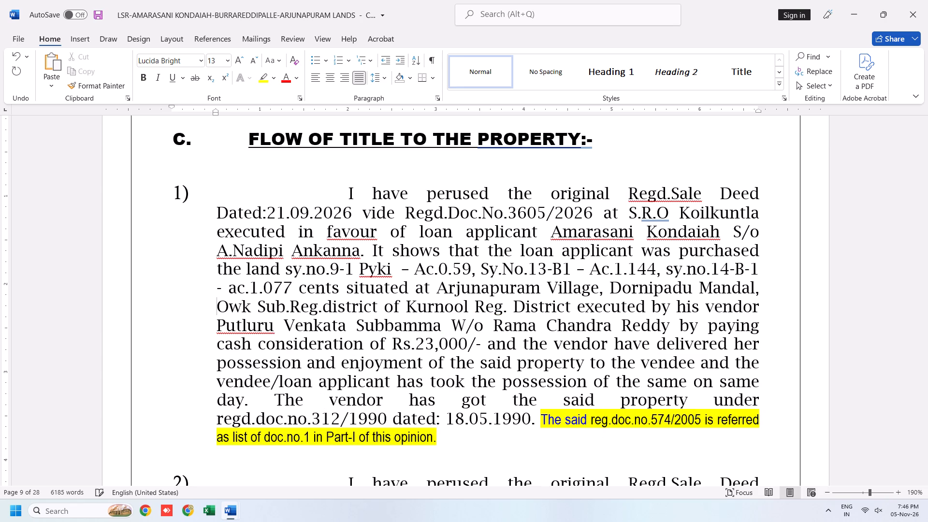
Replace the sub-registration district name in item 1 with "Koilkuntla" and save the document.
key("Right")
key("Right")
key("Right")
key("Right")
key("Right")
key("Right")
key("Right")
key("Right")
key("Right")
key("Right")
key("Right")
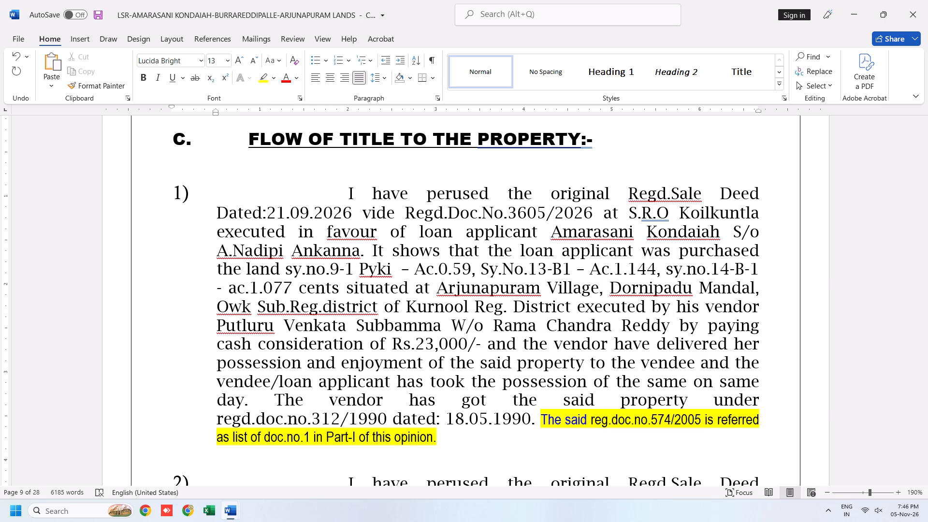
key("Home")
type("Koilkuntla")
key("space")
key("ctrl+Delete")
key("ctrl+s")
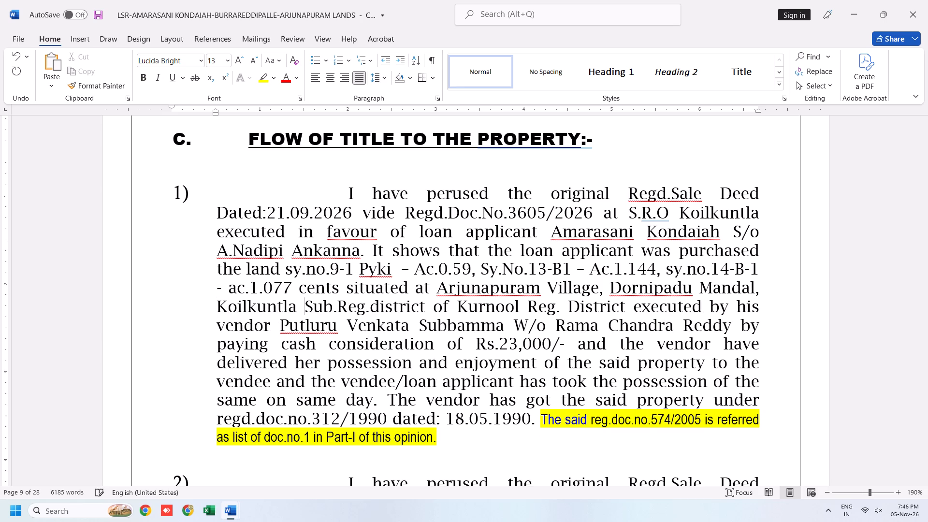
Replace the registration district name in item 1 with "Nandyal".
left_click(450, 303)
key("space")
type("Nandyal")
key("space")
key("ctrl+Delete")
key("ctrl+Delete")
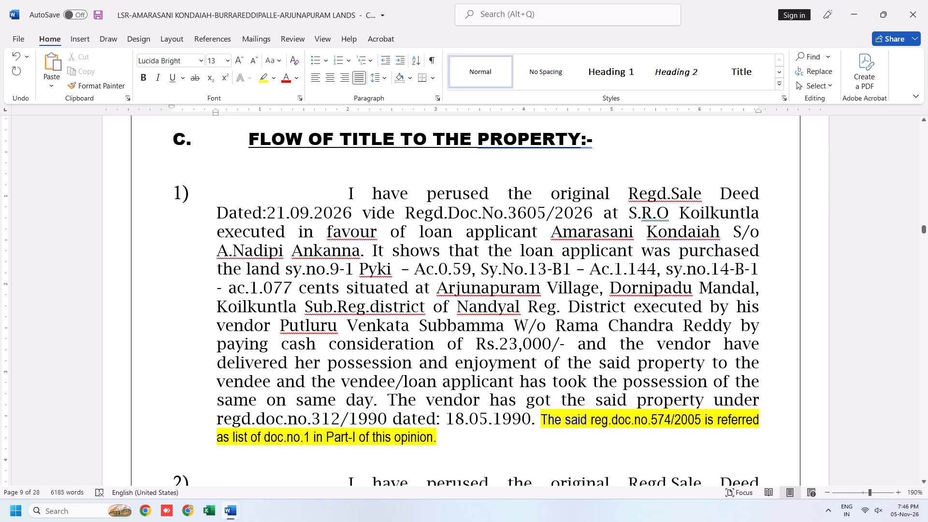
Replace the vendor's name after "his vendor" in item 1 with the current vendor's name.
left_click(261, 323)
left_click(288, 320)
left_click(279, 322)
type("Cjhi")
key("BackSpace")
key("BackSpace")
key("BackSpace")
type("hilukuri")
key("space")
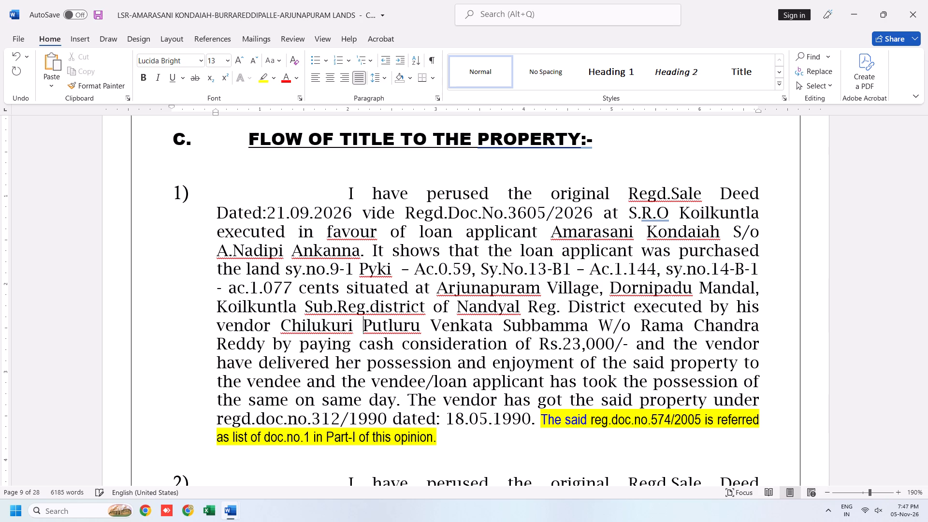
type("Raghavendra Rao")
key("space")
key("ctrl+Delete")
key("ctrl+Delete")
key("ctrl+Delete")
Change the vendor's relation in item 1 to "S/o" and replace the husband's name with the vendor's father's name.
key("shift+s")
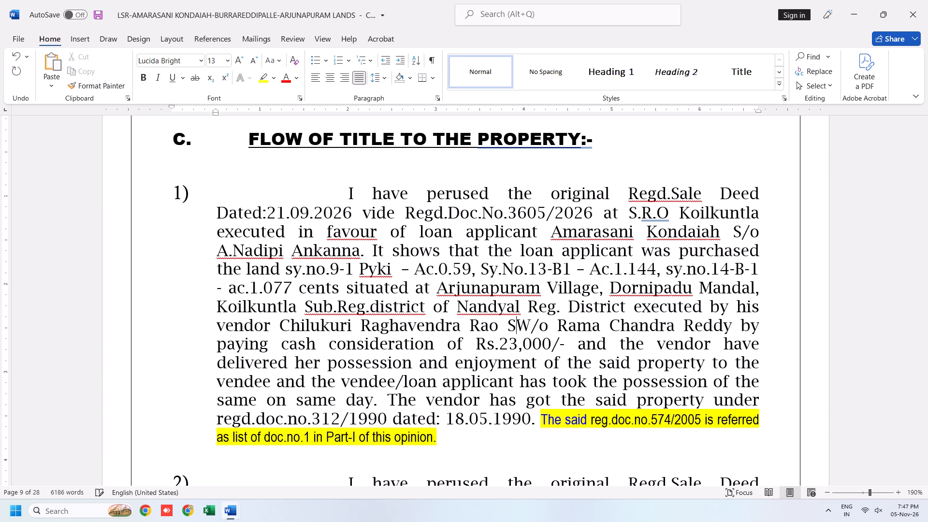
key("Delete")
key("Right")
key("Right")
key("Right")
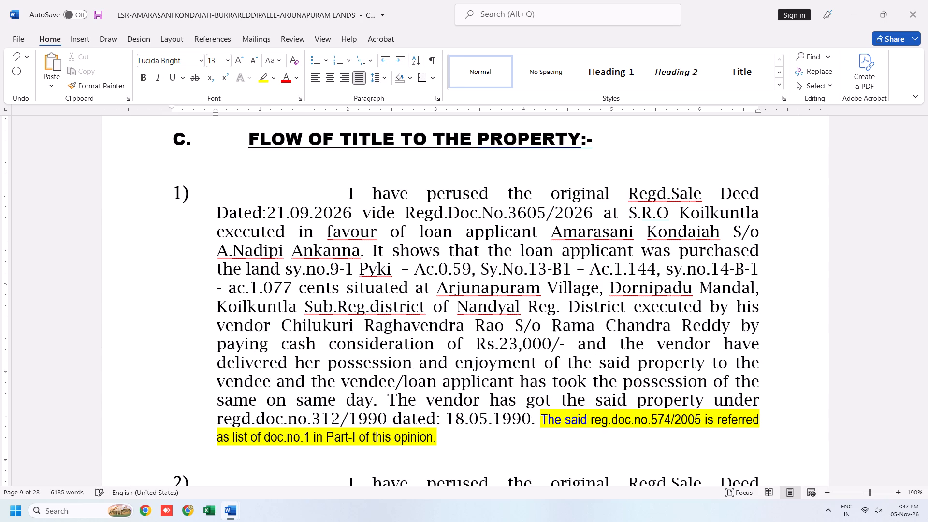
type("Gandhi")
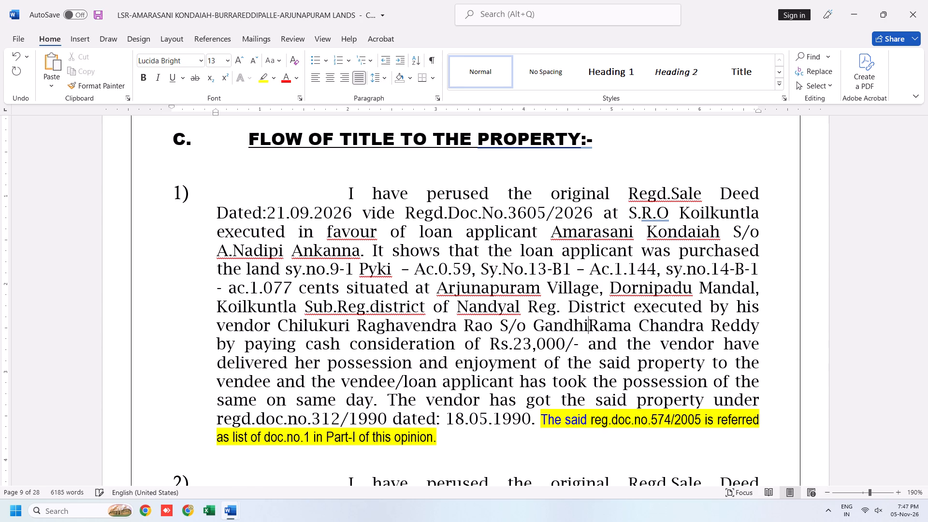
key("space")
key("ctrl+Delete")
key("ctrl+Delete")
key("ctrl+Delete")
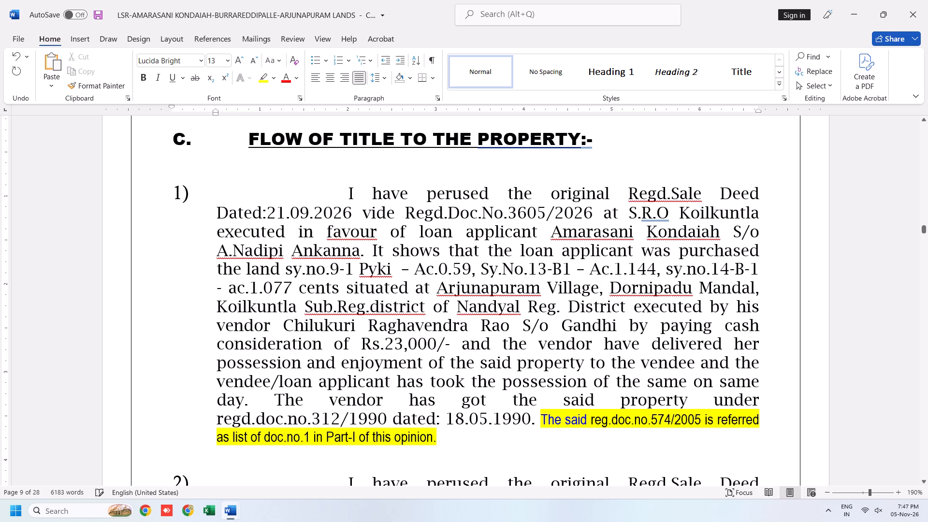
Change the cash consideration amount in item 1 to Rs.8,46,000/-.
left_click(387, 344)
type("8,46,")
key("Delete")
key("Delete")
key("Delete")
Replace "her" with "his" in the phrase "the vendor have delivered her possession" in item 1.
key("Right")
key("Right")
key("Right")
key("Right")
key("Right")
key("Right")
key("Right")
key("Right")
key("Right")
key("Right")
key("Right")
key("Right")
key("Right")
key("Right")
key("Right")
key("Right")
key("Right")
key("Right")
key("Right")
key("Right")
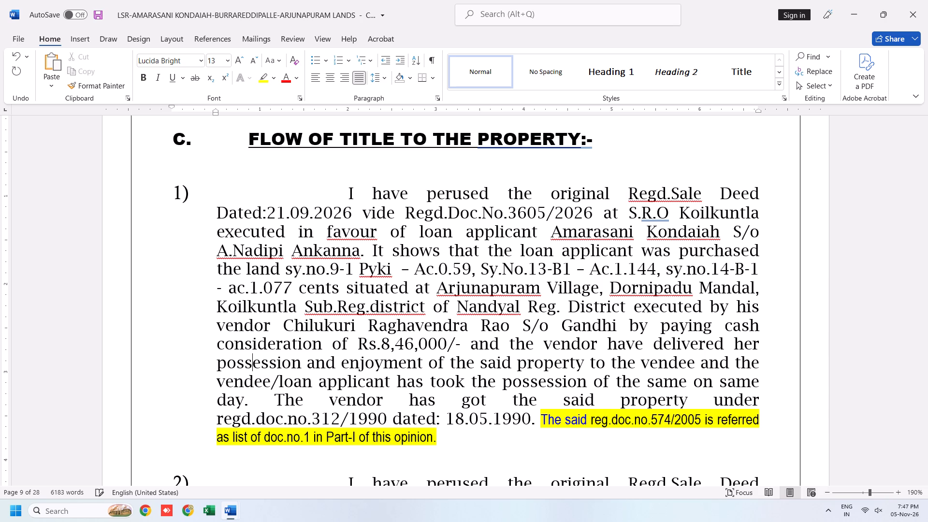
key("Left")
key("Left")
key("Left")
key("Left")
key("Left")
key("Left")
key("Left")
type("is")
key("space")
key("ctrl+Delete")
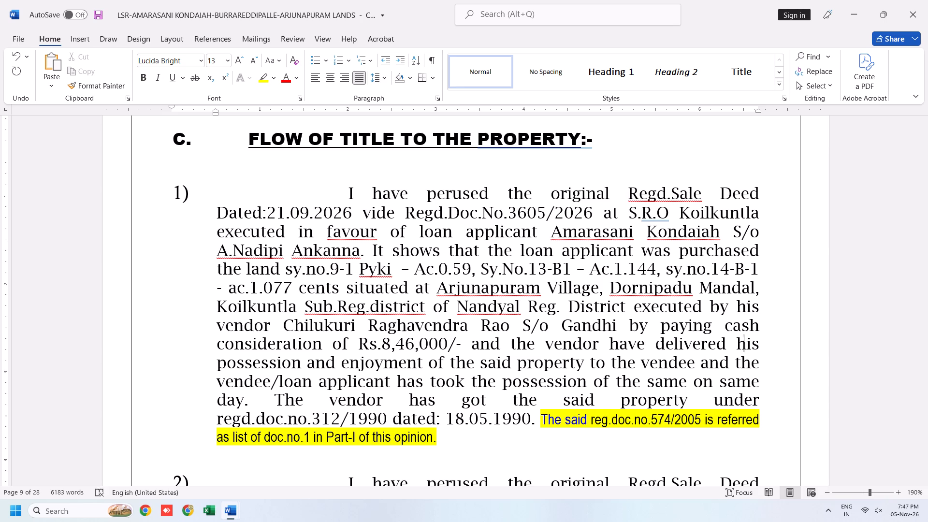
Delete "vendee/" before "loan applicant has took the possession" in item 1.
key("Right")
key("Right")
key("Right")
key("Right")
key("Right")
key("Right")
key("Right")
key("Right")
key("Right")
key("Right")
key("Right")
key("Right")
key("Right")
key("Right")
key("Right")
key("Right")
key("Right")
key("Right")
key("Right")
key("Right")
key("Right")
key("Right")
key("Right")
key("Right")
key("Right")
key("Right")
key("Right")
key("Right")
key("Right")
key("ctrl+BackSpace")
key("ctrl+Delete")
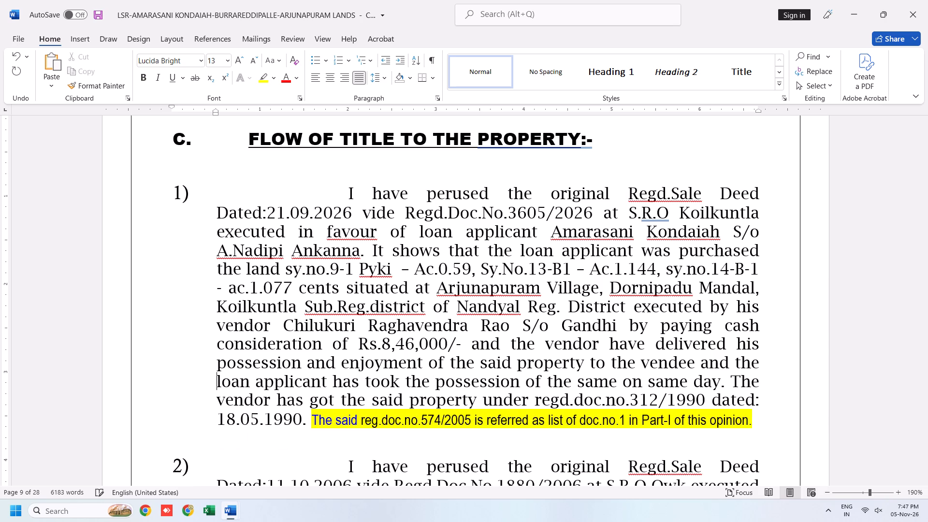
Insert "through his ancestors" after "The vendor has got the said property" in item 1.
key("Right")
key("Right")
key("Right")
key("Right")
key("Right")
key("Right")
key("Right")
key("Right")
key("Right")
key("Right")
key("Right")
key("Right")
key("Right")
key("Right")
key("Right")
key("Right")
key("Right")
left_click(528, 397)
key("Left")
key("Left")
key("Left")
key("Left")
key("Left")
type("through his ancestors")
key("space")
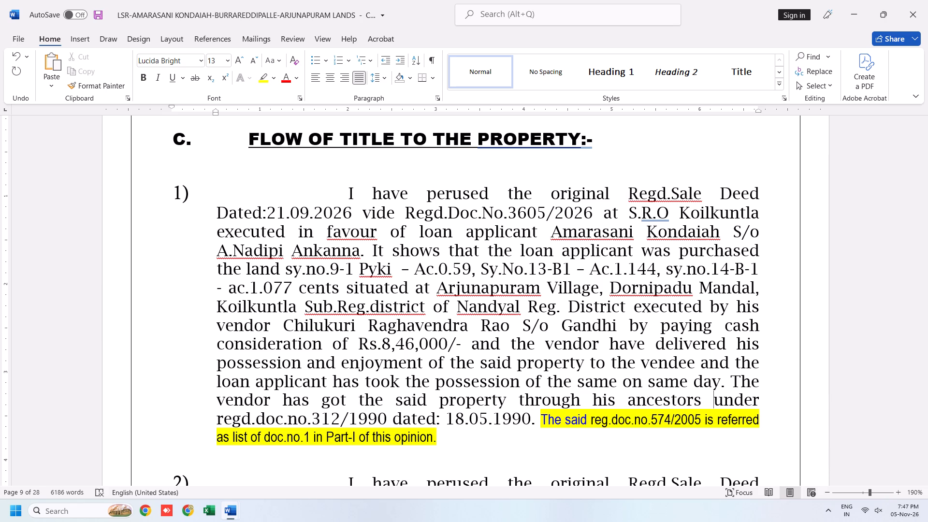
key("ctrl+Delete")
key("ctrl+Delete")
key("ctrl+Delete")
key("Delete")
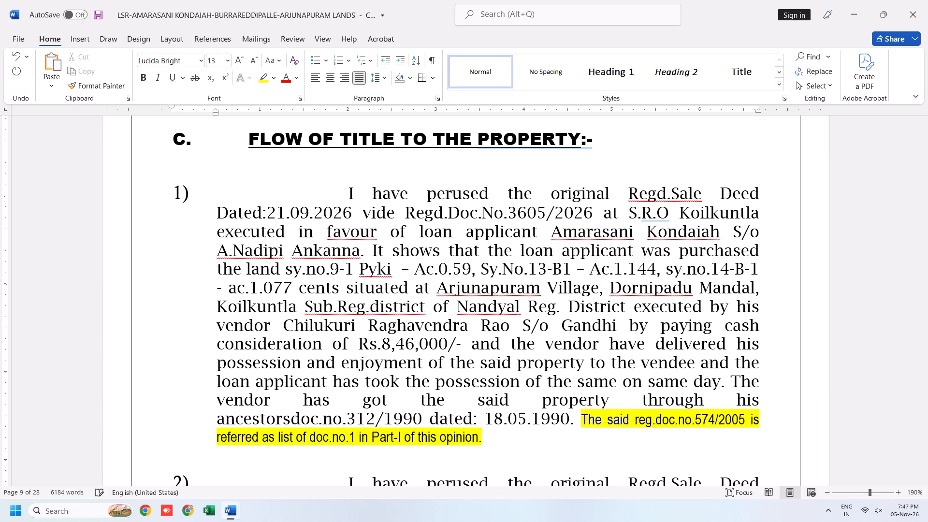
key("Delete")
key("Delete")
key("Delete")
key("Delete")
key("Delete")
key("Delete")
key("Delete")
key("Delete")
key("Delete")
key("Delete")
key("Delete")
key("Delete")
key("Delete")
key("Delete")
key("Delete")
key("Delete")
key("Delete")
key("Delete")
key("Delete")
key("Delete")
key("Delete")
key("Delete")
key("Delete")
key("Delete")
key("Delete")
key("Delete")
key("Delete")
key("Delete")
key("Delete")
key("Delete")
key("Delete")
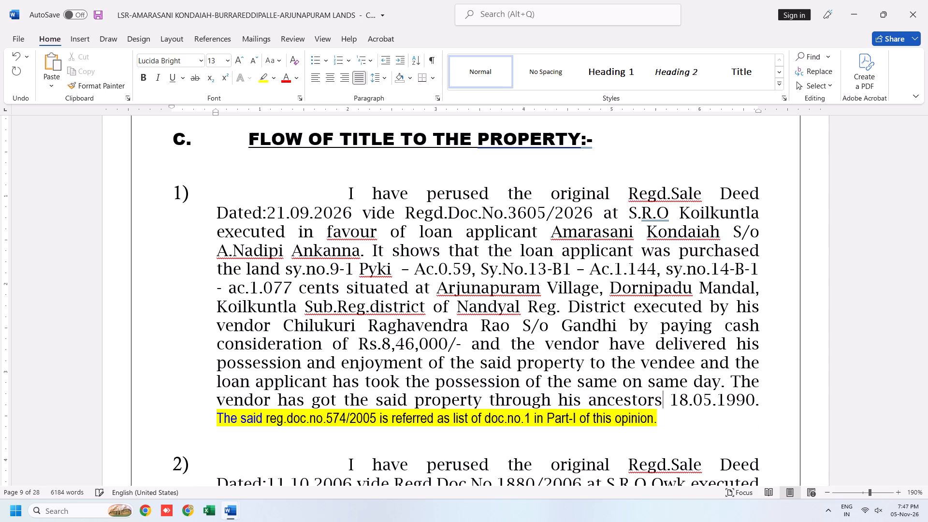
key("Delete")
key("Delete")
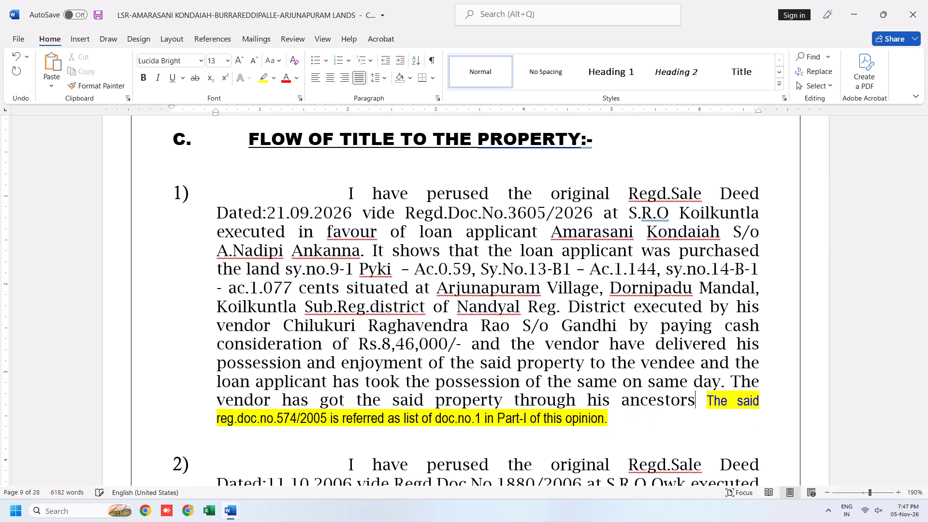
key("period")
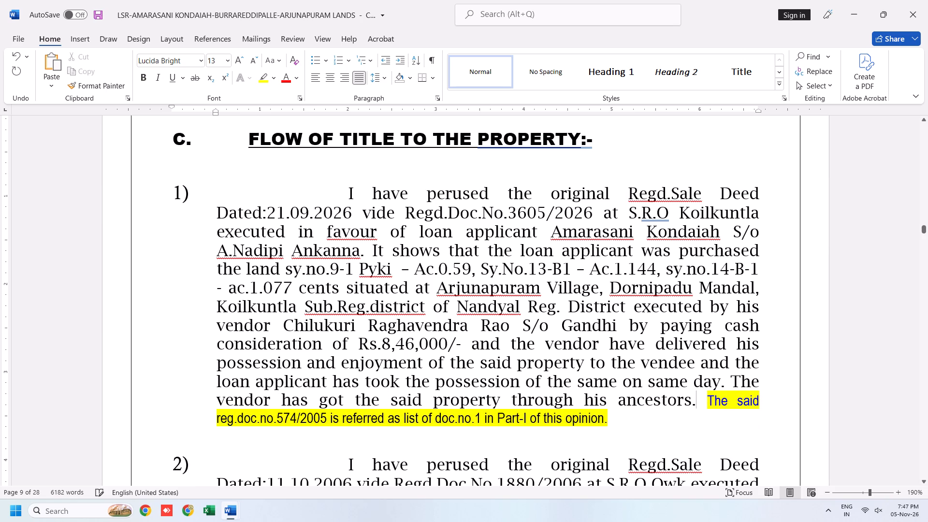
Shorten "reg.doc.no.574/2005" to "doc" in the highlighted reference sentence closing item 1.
left_click_drag(712, 399, 715, 419)
left_click(298, 438)
left_click(274, 419)
left_click(238, 420)
key("BackSpace")
key("BackSpace")
key("BackSpace")
key("BackSpace")
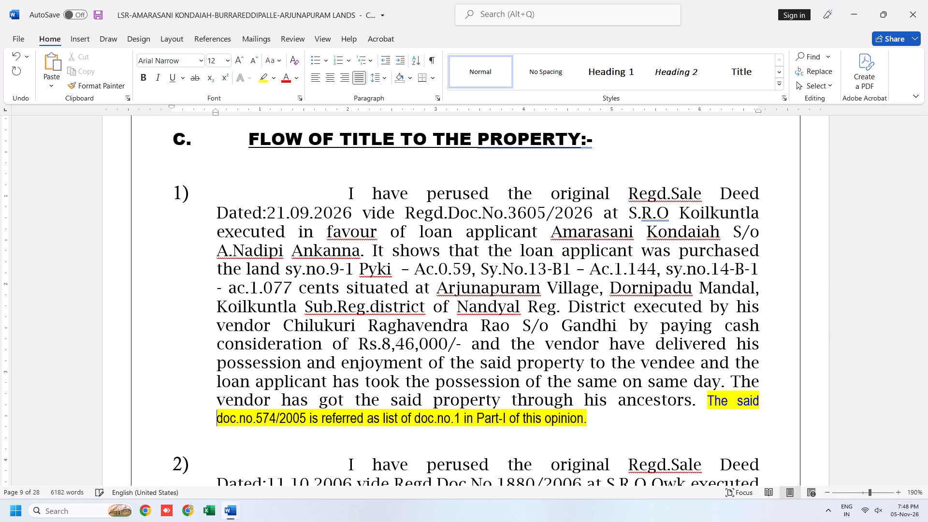
key("Right")
key("Right")
key("Right")
key("Right")
key("Left")
key("Delete")
key("Delete")
key("Delete")
key("Delete")
key("Delete")
key("Delete")
key("Delete")
key("Delete")
key("Delete")
key("Delete")
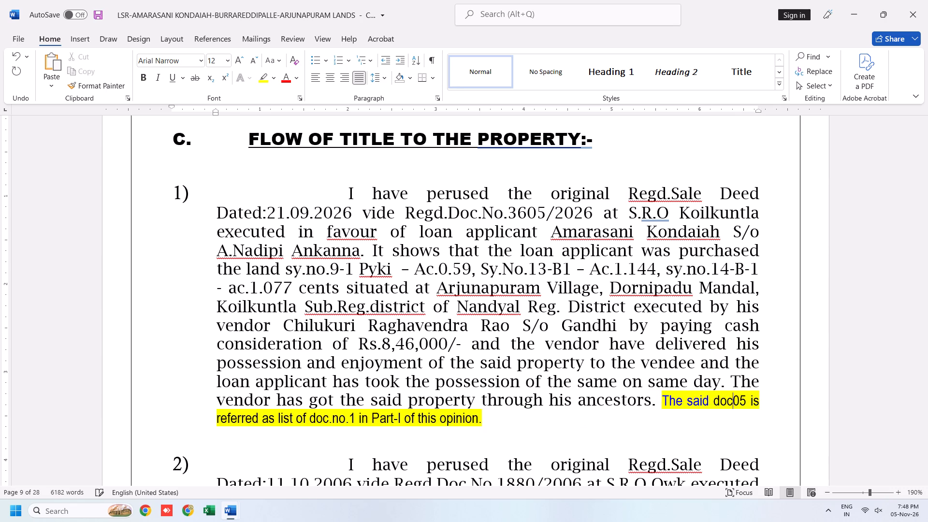
key("Delete")
key("Delete")
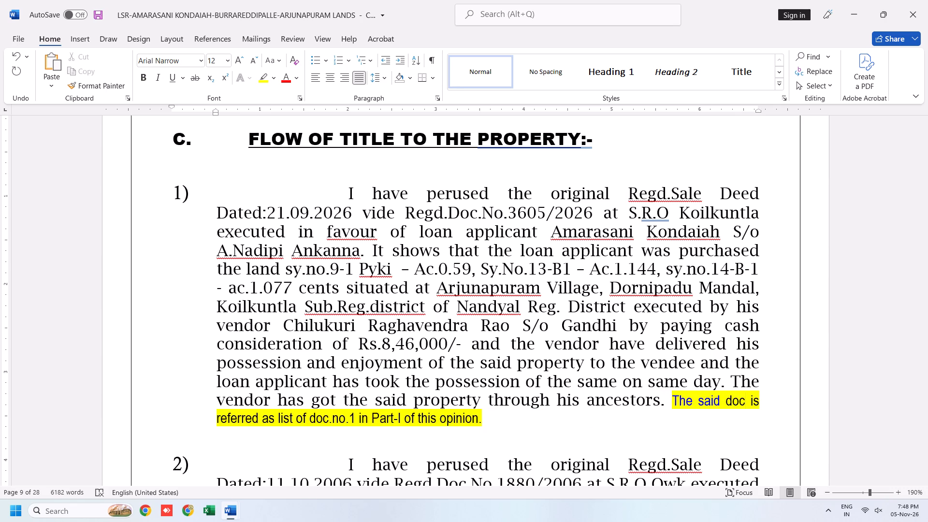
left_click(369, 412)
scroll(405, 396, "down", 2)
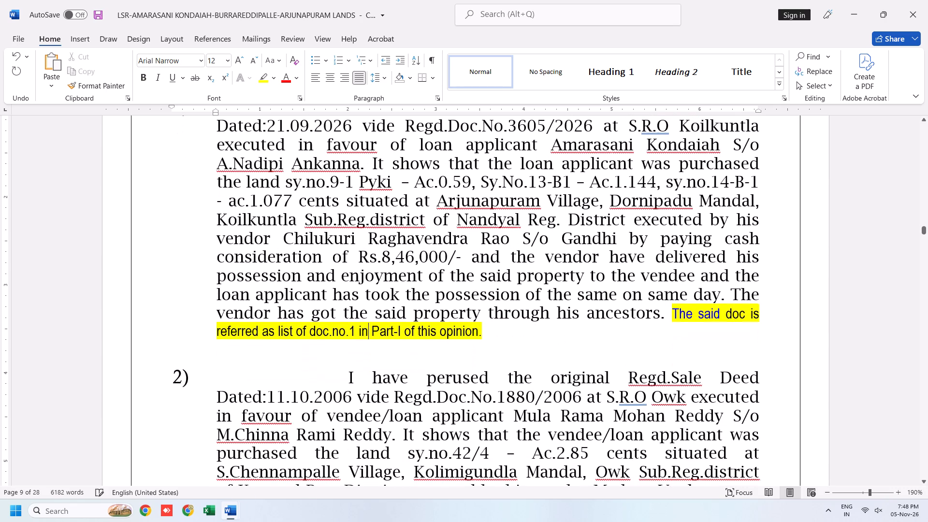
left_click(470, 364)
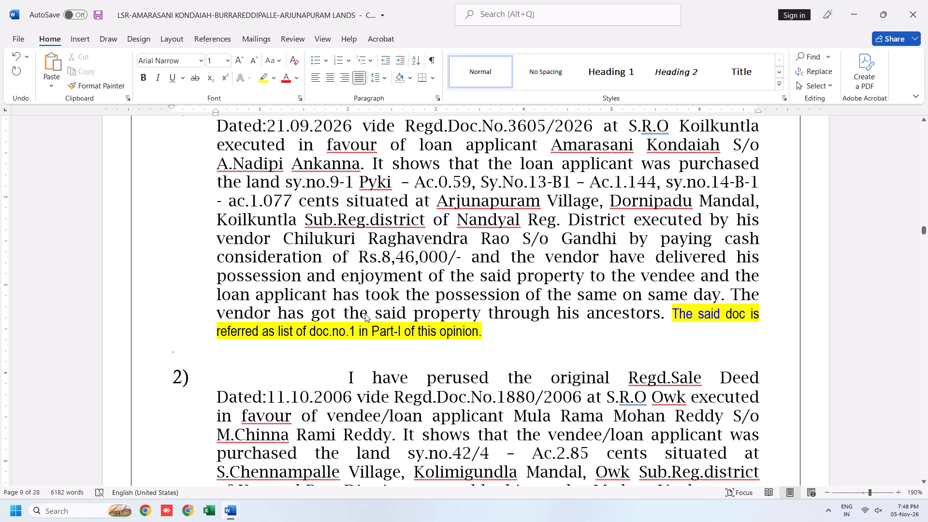
Review the corrected item 1 and compare it with the sale deed details in item 2 of the Flow of Title.
scroll(378, 315, "up", 1)
left_click(347, 275)
left_click(333, 250)
left_click(330, 257)
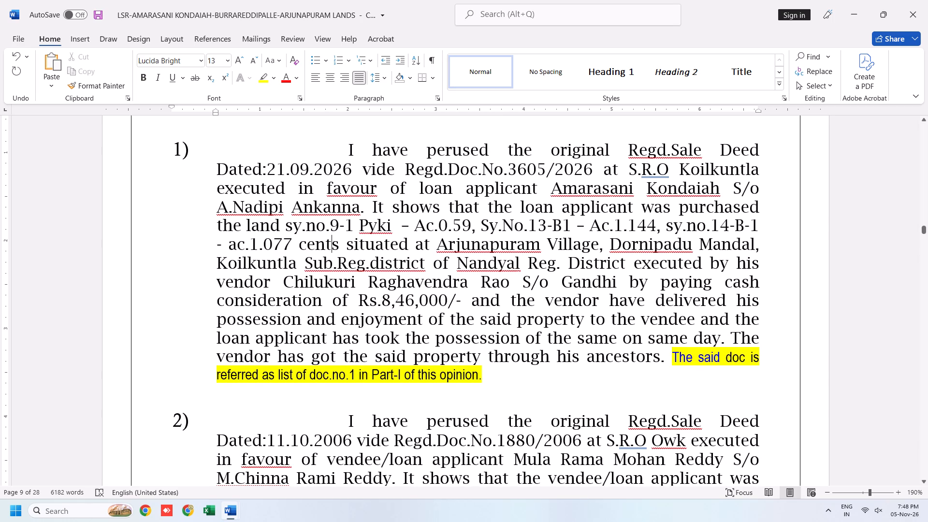
left_click(319, 281)
scroll(322, 277, "down", 4)
left_click(342, 305)
left_click(332, 290)
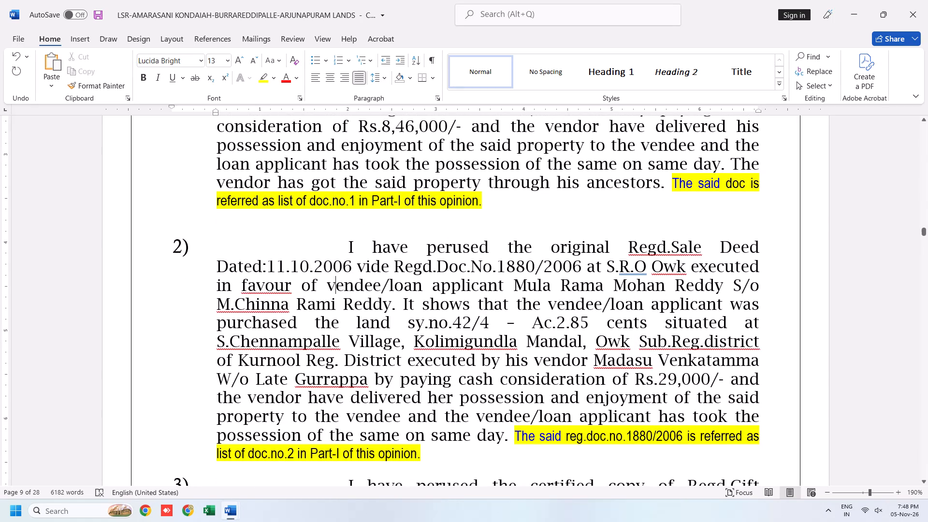
left_click(390, 280)
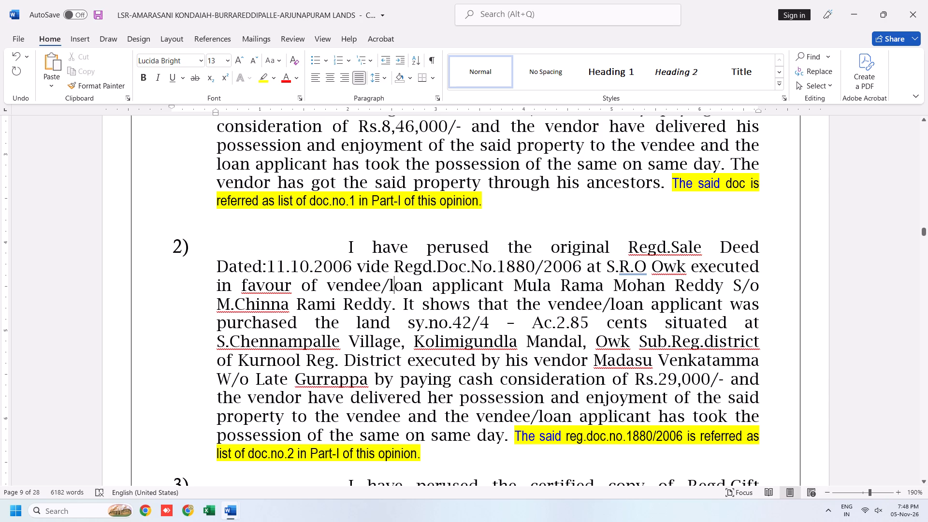
left_click(436, 249)
scroll(439, 249, "up", 3)
left_click(390, 237)
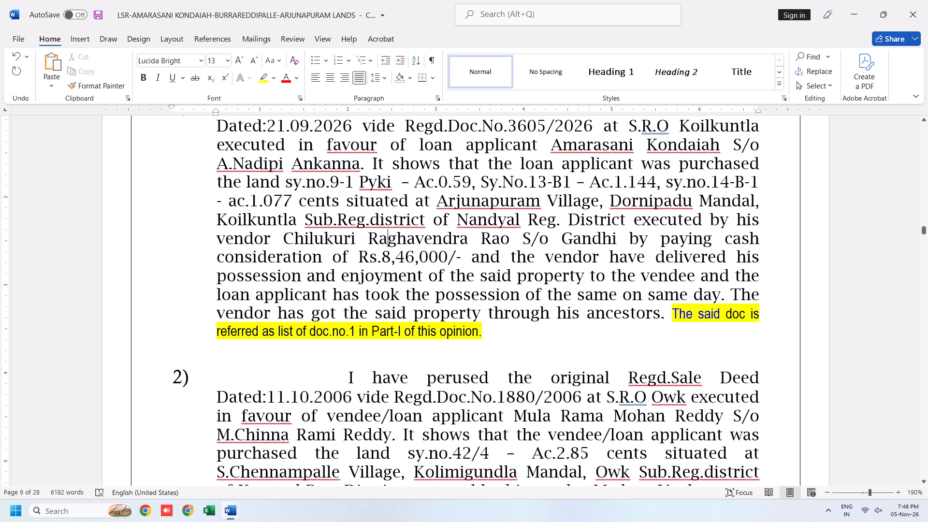
scroll(368, 307, "up", 2)
scroll(368, 307, "down", 5)
left_click(389, 273)
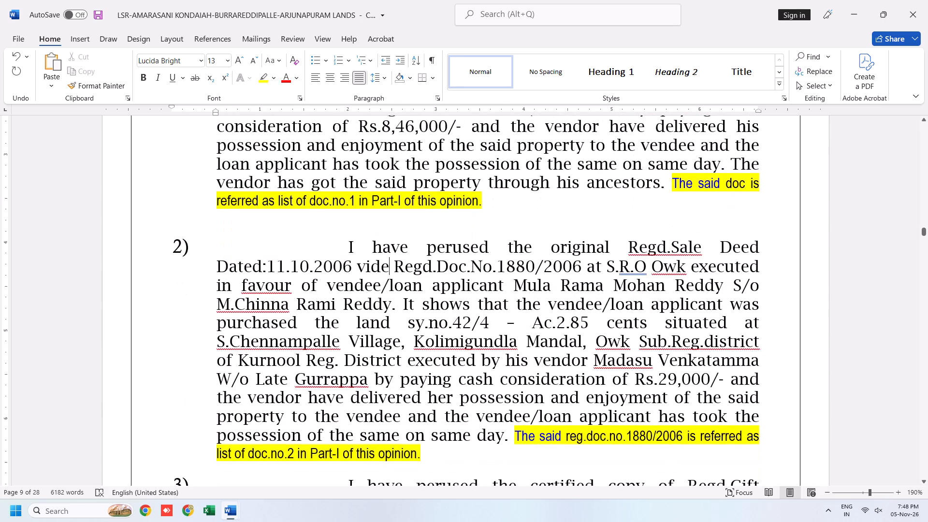
left_click(383, 253)
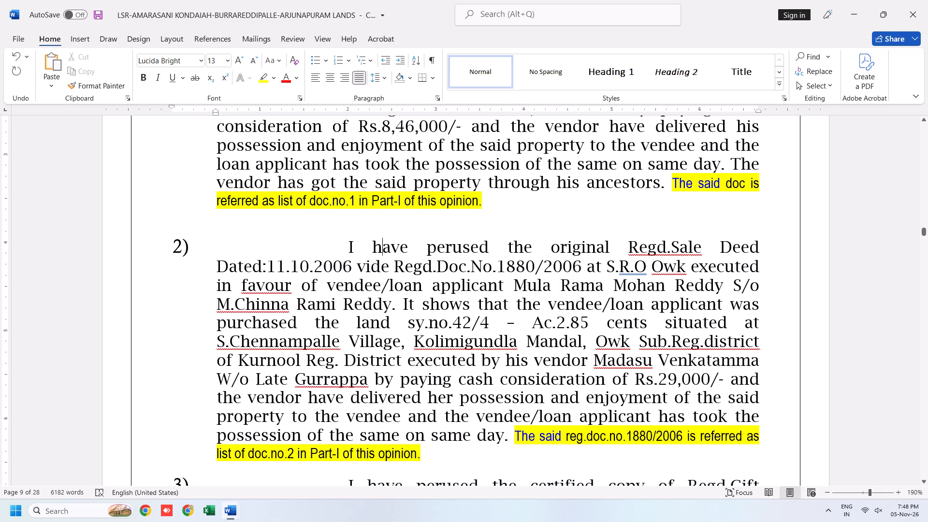
left_click(463, 266)
Change the sale deed date in item 2 to 28.09.2001.
left_click(269, 264)
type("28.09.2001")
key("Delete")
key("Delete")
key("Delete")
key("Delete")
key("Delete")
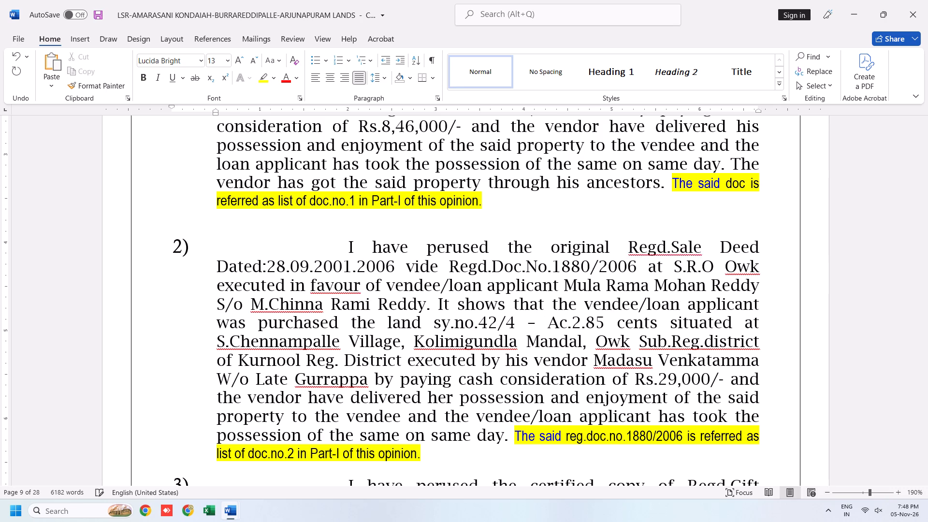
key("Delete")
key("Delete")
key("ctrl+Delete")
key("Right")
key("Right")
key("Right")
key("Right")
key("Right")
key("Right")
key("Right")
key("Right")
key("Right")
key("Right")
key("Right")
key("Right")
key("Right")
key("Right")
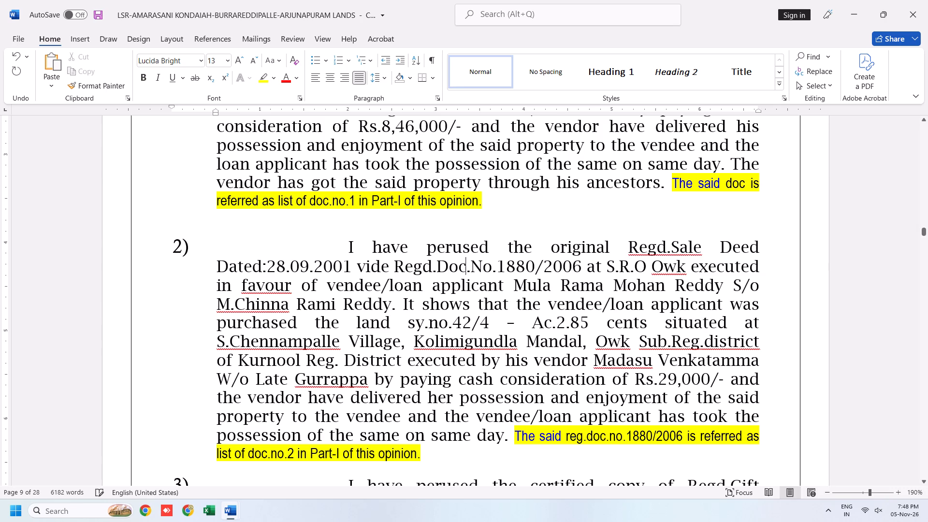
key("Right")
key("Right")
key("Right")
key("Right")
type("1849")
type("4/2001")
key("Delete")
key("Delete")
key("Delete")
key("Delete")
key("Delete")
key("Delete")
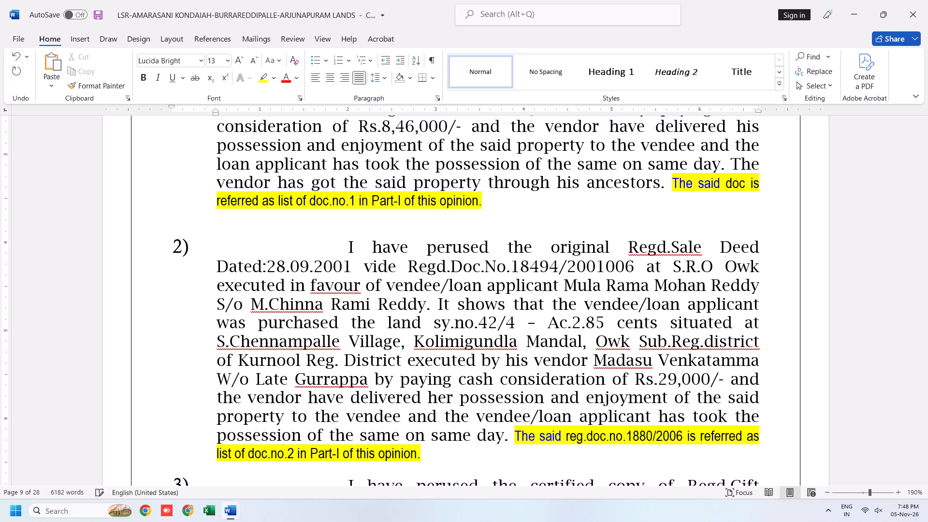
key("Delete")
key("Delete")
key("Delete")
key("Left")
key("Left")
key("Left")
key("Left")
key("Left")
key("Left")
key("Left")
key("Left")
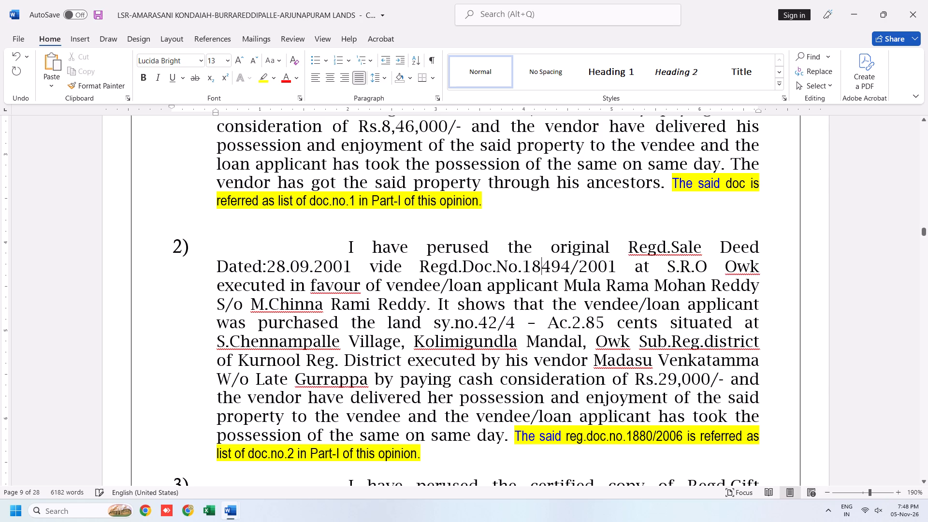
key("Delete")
Replace "Owk" after "at S.R.O" in item 2 with "Koilkuntla" and save the report.
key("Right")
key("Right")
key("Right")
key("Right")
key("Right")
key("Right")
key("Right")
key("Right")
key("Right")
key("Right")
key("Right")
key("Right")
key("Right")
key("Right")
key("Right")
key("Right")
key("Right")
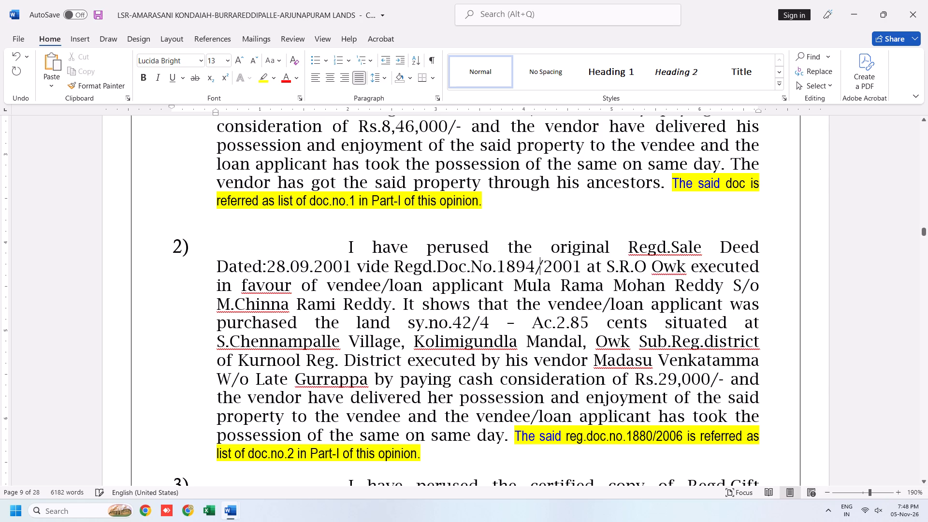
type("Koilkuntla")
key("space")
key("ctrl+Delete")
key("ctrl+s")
Replace "vendee/loan applicant" with its name and parentage after "in favour of" in item 2 with the purchaser's name, "W/o" and her husband's name.
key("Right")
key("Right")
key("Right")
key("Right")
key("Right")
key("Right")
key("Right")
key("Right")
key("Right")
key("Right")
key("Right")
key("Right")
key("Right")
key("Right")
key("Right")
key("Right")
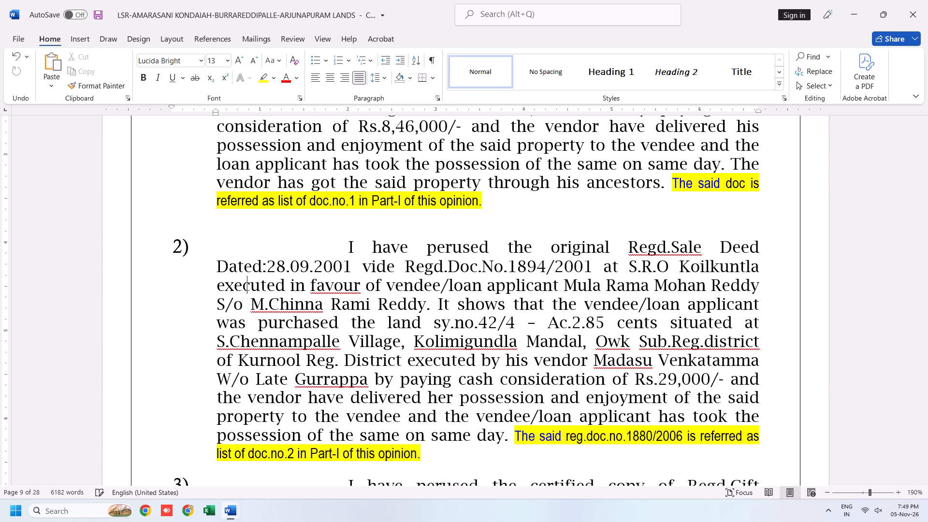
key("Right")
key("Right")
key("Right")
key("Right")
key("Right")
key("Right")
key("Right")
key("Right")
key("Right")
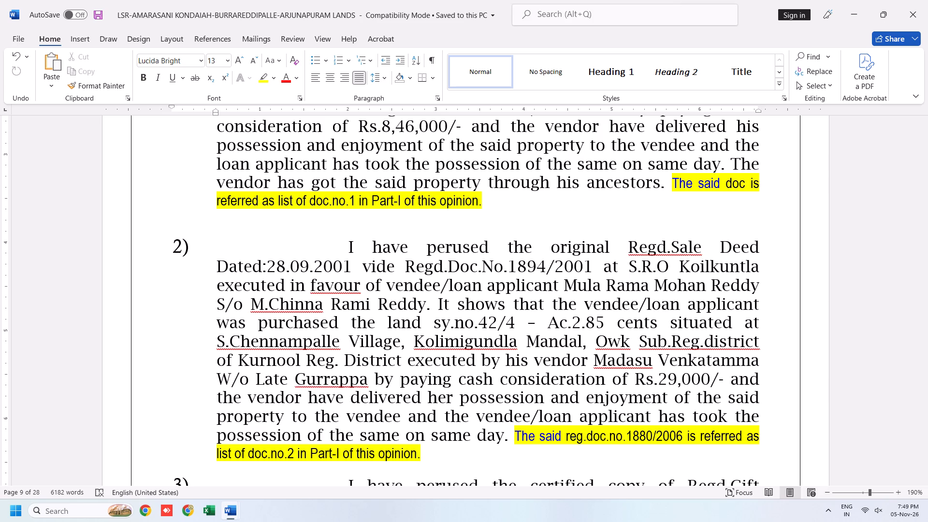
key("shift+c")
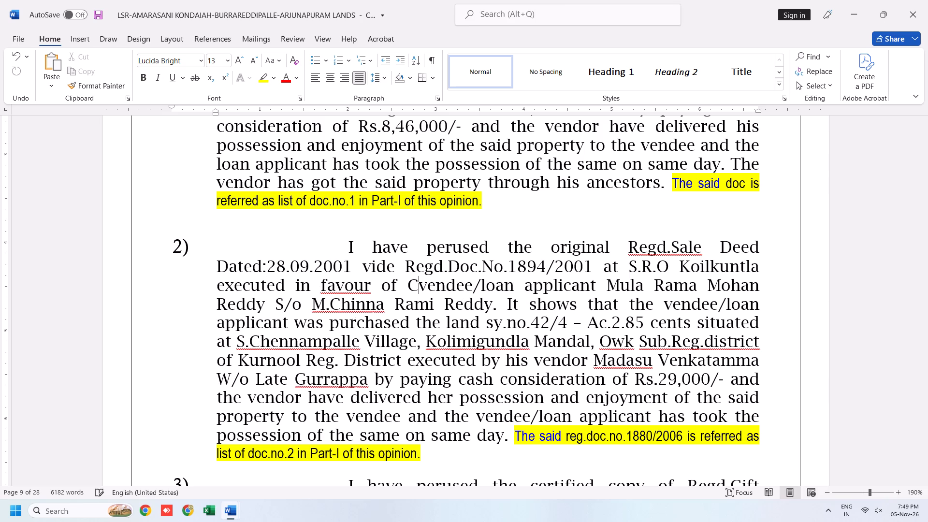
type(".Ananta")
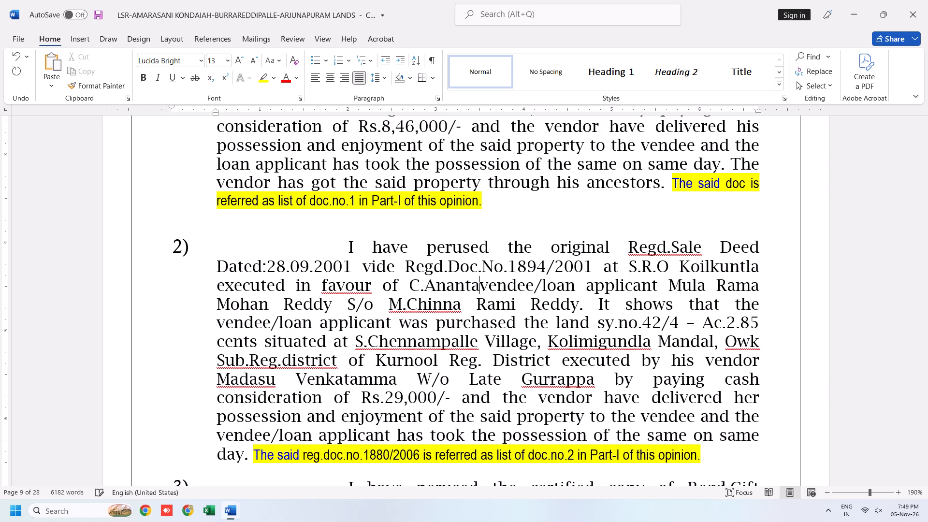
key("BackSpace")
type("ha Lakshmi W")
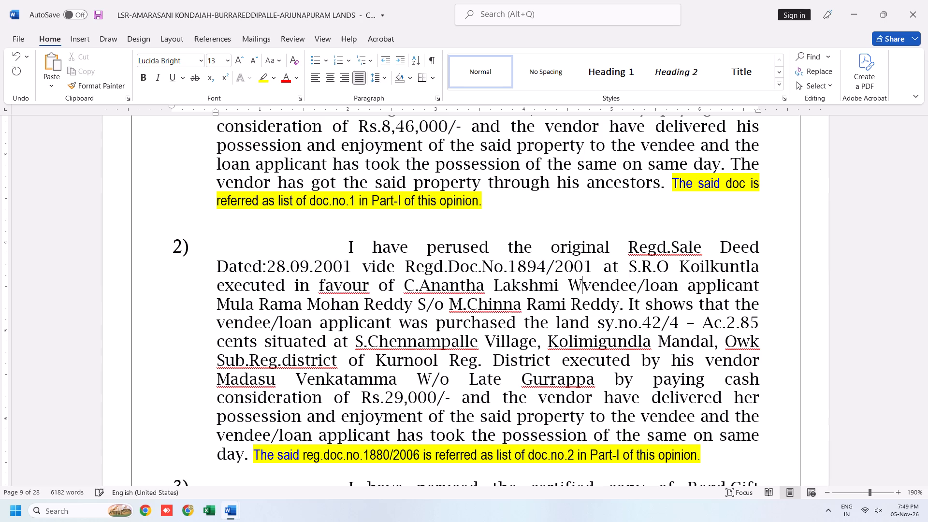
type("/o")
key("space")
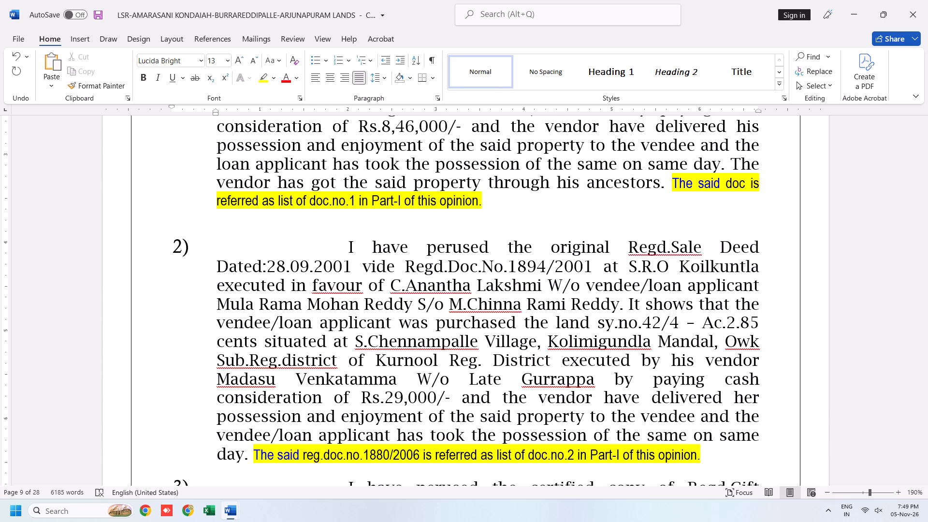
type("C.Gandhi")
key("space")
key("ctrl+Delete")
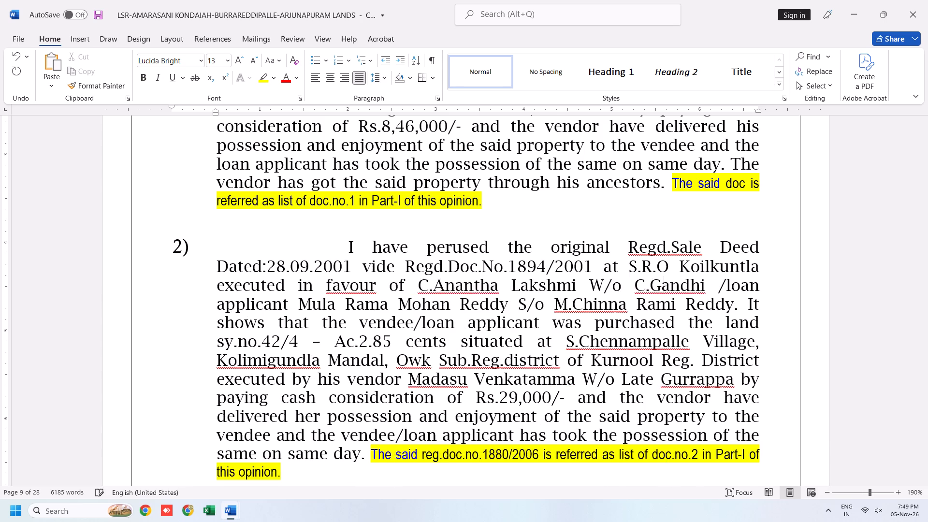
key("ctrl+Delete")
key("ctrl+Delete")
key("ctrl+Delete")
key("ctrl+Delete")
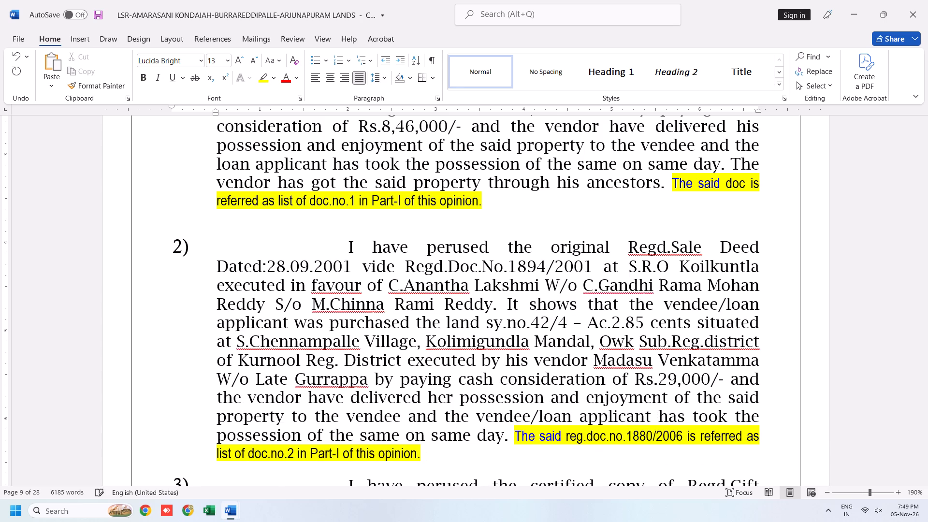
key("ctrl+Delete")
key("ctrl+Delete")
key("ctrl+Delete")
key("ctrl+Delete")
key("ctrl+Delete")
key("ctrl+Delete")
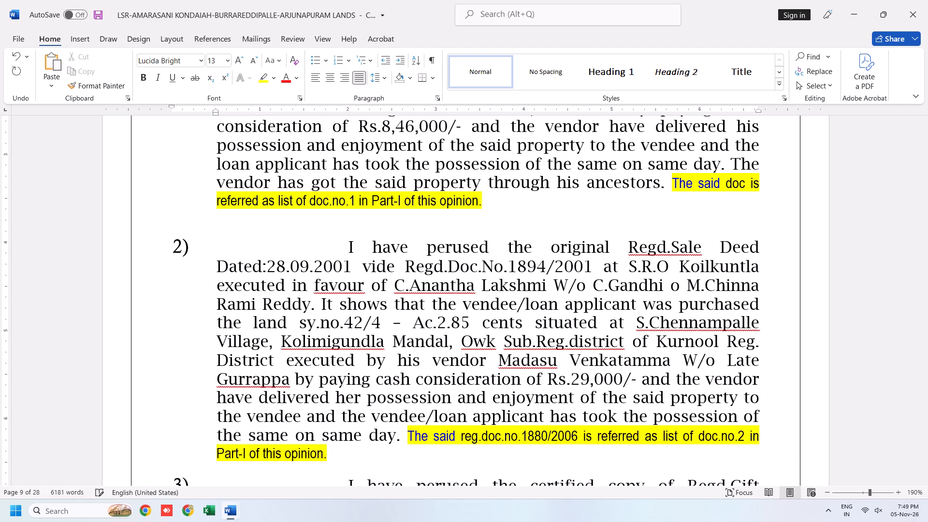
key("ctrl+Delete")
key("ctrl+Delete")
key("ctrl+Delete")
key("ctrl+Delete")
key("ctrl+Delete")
In item 2, replace the slash between "vendee" and "loan applicant" with the purchaser's name followed by "is mother of".
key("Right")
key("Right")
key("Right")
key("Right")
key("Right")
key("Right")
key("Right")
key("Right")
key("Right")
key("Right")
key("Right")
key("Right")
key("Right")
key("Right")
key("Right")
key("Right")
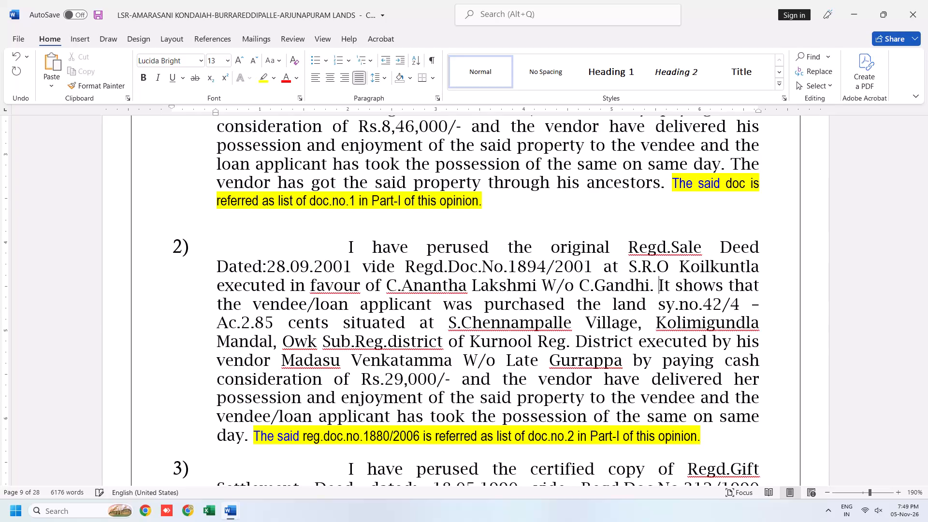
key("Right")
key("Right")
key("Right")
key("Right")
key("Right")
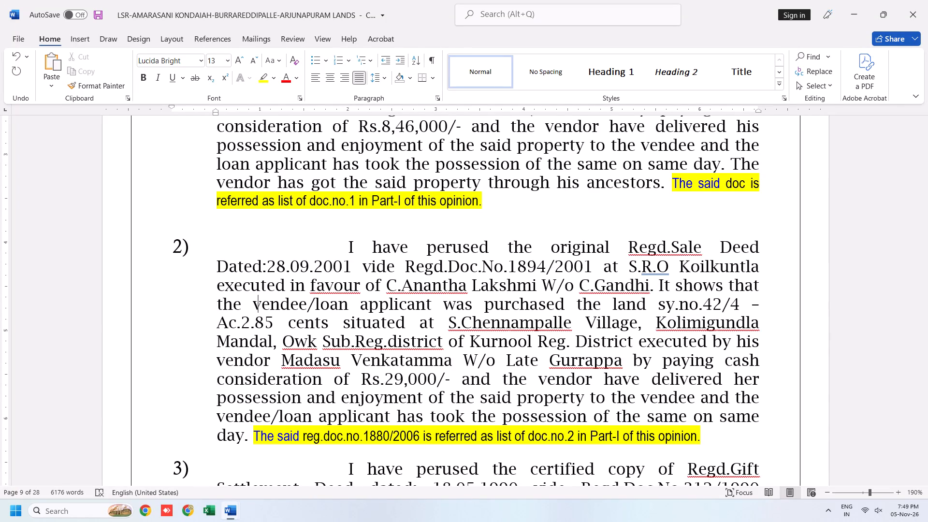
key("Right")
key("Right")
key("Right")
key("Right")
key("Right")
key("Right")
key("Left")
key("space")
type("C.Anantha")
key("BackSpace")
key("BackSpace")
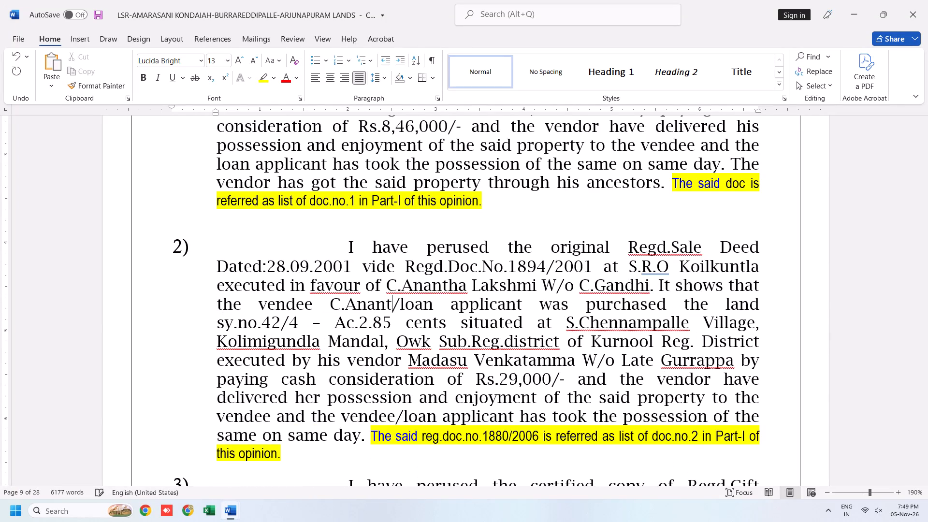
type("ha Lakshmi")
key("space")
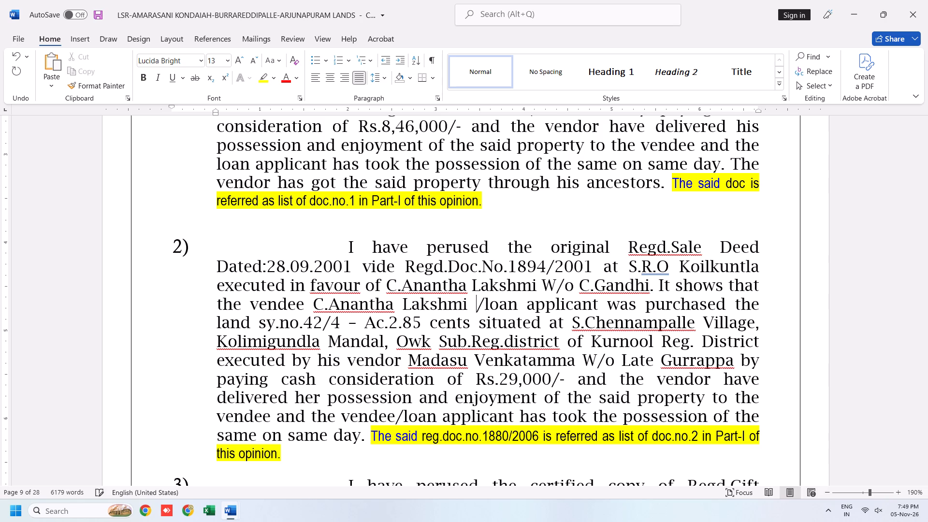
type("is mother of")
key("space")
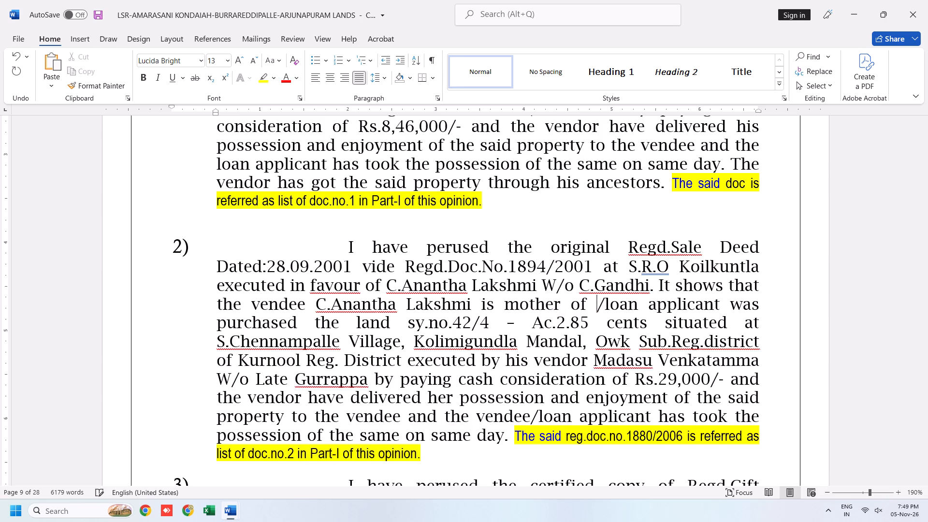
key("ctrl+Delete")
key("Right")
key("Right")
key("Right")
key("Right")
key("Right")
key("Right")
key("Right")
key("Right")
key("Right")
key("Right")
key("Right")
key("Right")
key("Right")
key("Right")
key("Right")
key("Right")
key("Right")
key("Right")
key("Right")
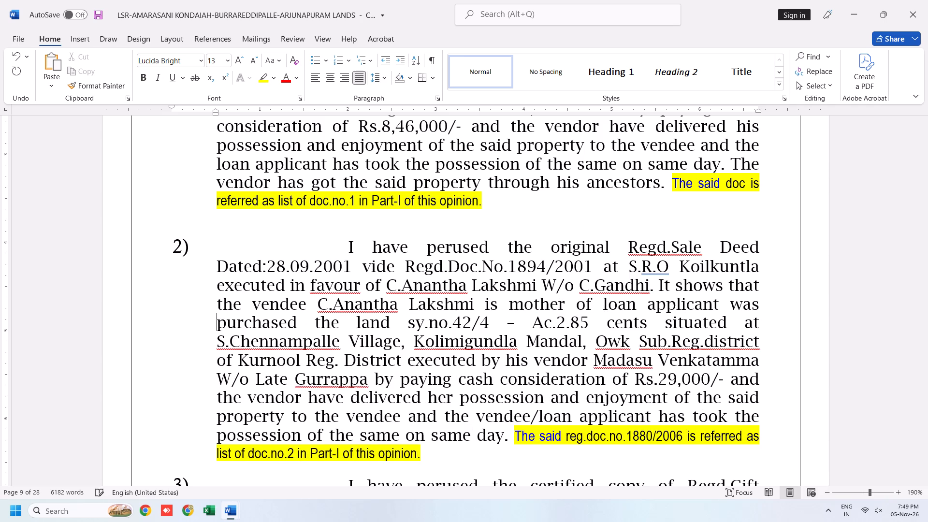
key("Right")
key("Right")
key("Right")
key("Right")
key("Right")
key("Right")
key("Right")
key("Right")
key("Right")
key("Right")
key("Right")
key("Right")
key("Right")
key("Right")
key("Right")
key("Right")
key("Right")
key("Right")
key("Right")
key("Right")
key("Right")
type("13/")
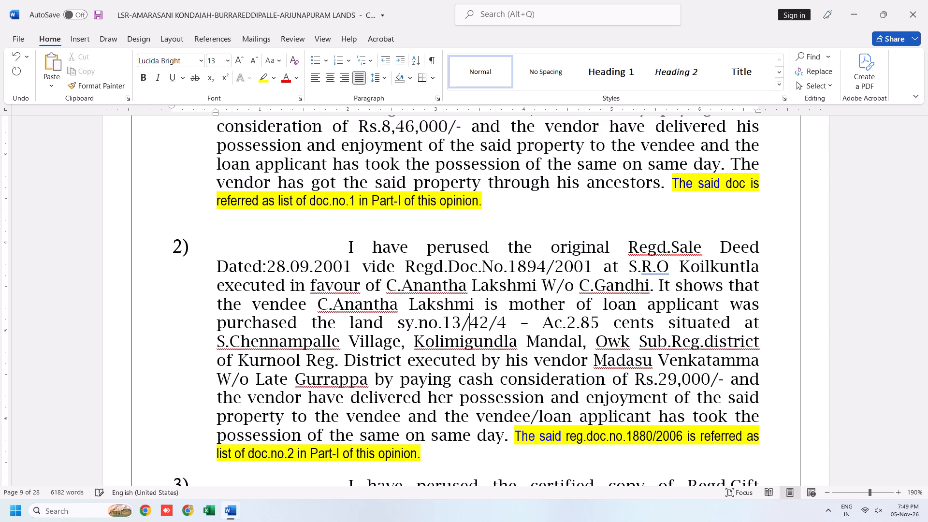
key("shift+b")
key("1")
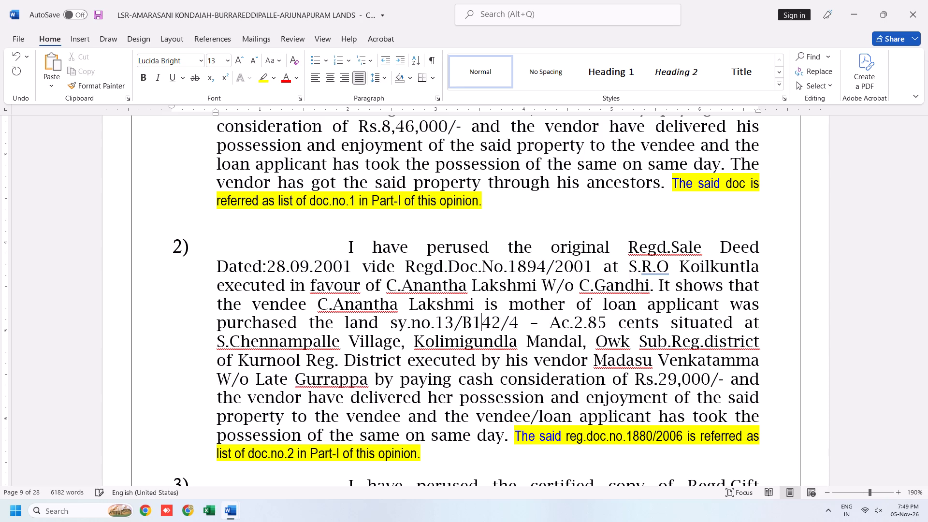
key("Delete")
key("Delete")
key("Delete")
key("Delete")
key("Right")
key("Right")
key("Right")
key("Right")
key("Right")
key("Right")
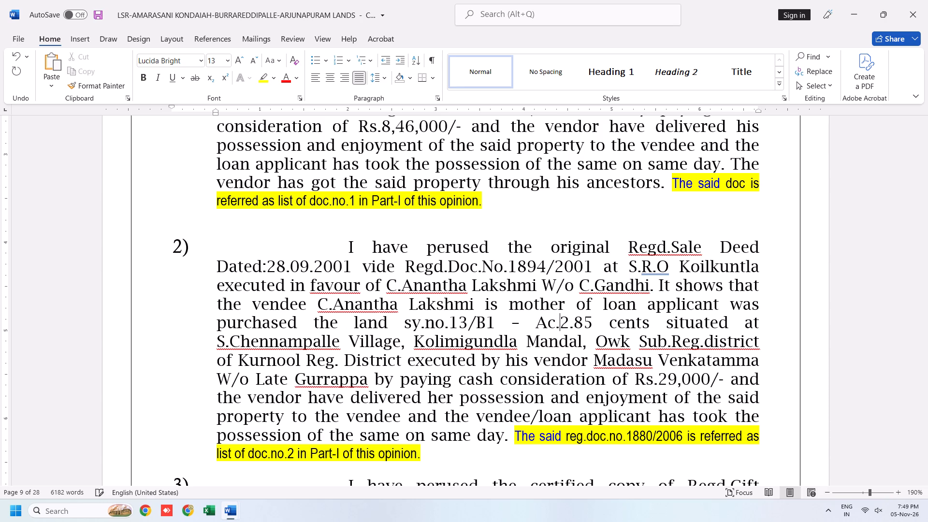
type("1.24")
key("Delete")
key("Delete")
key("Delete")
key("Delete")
Add a second land parcel, "sy.no.14-B1 – Ac.1.06", after the Ac.1.24 extent in item 2.
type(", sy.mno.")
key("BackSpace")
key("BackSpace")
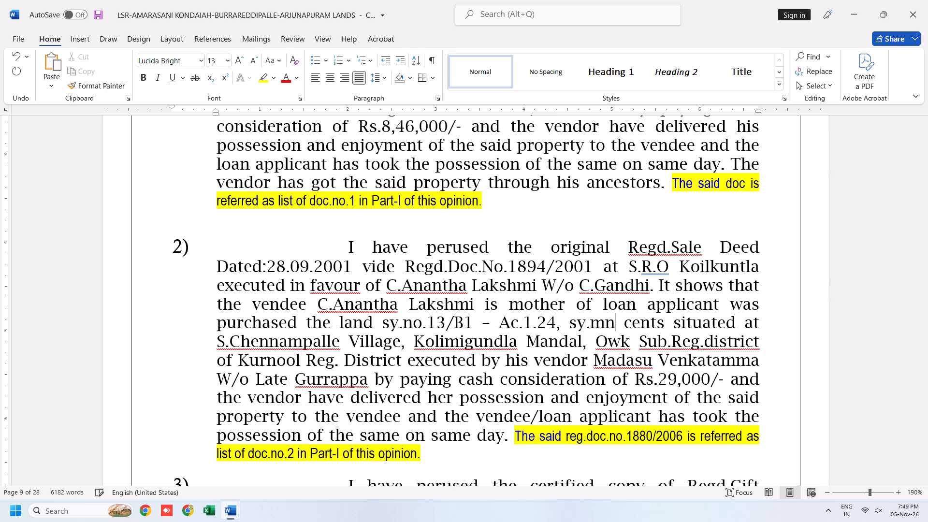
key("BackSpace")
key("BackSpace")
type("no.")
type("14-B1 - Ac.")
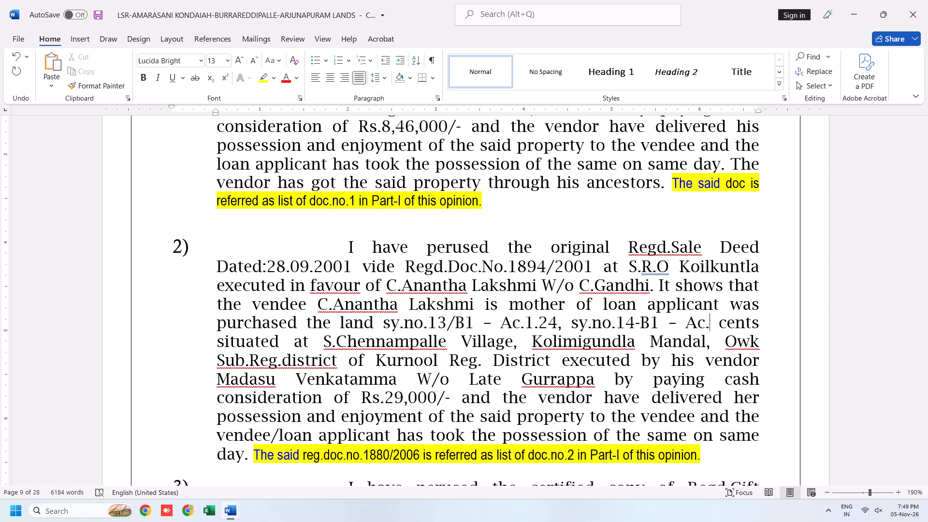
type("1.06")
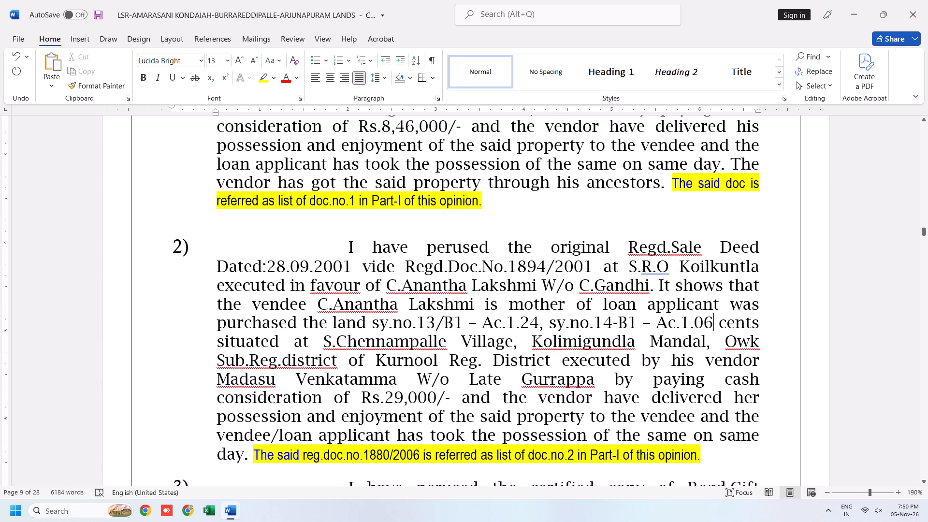
Replace the village name "S.Chennampalle" in item 2 with "Arjunapuram".
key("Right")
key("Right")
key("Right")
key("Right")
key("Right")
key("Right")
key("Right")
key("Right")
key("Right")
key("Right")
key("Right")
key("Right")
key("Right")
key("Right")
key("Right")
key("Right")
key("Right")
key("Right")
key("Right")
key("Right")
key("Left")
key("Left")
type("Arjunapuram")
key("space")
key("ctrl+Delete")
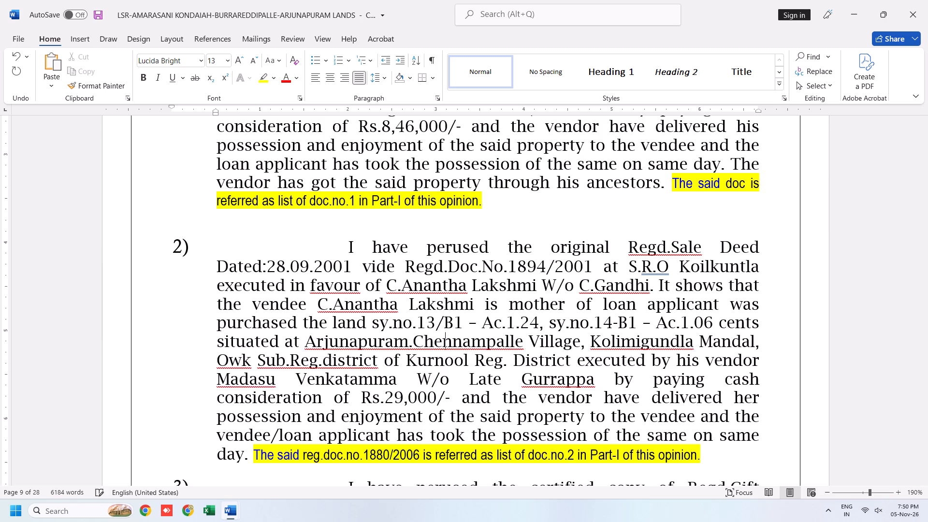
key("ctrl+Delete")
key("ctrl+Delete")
Replace the mandal name "Kolimigundla" in item 2 with "Dornipadu" and save the report.
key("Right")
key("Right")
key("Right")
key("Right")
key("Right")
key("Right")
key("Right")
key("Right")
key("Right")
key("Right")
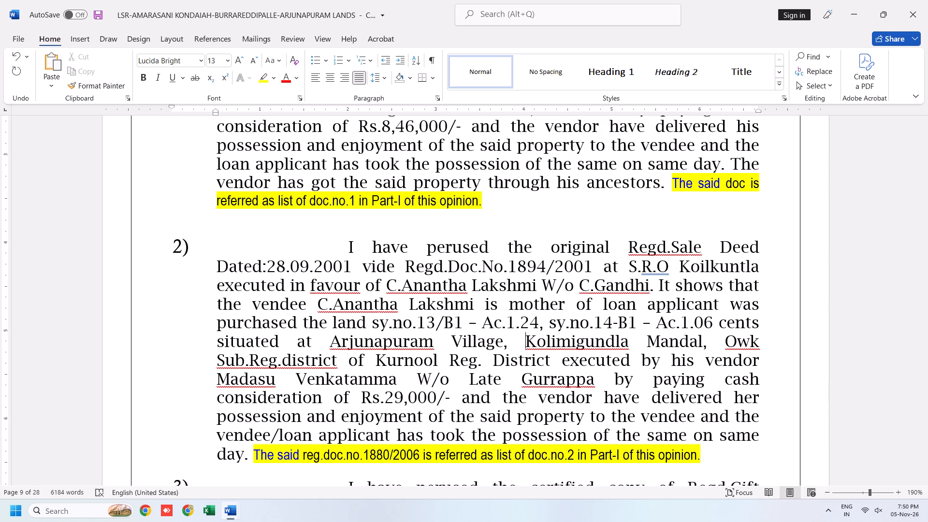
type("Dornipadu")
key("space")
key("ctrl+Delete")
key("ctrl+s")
Replace the sub-registration district name in item 2 with "Koilkuntla".
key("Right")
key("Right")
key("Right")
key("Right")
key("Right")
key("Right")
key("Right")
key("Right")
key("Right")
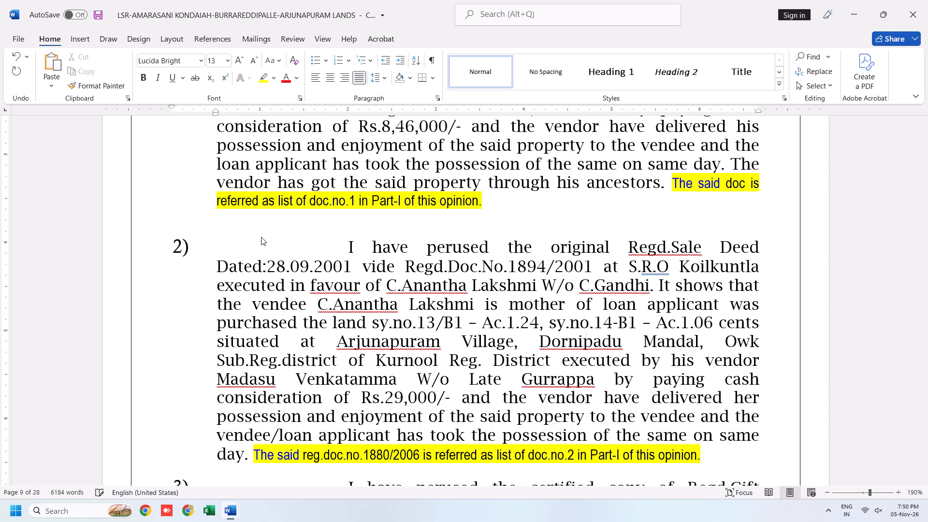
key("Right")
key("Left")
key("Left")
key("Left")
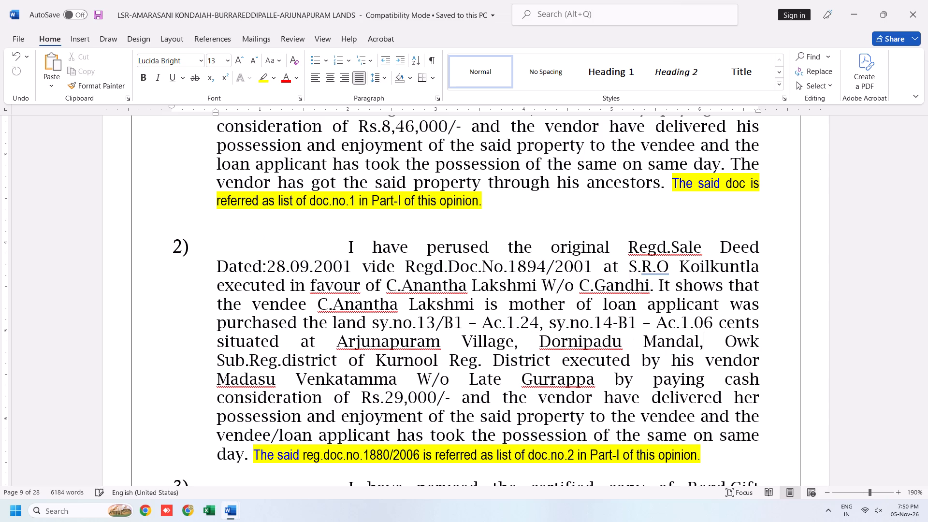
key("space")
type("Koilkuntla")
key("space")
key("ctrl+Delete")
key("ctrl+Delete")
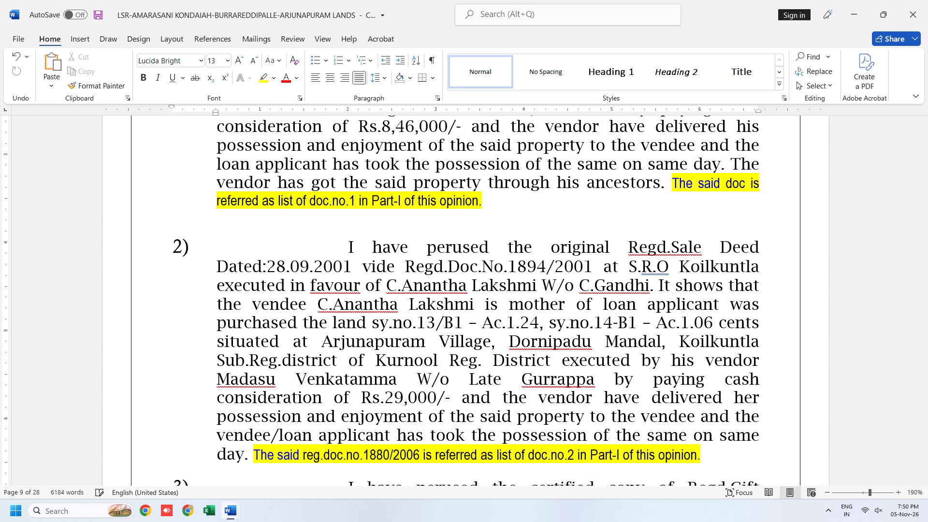
Replace the registration district name in item 2 with "Nandyal" and save the report.
left_click(374, 362)
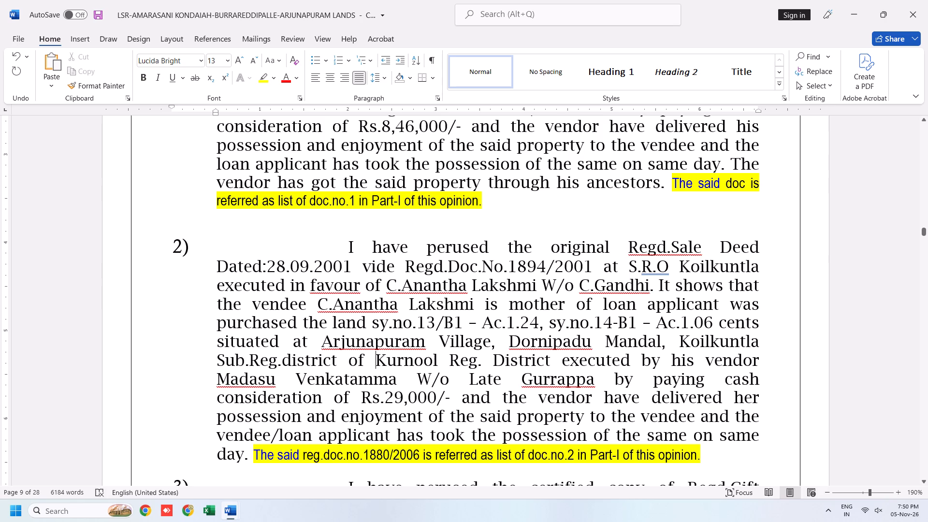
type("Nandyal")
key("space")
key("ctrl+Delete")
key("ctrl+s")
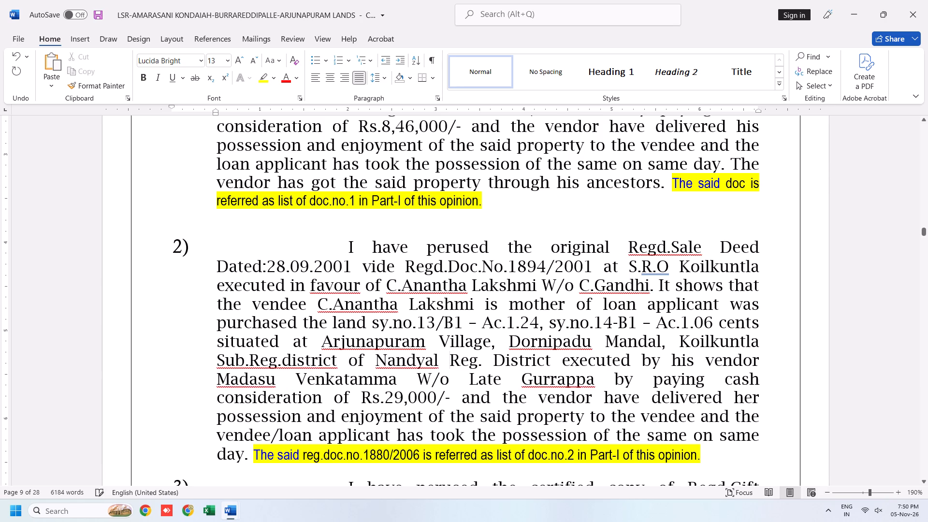
Change the pronoun before "vendor" in item 2's "executed by" phrase to "her".
left_click(667, 361)
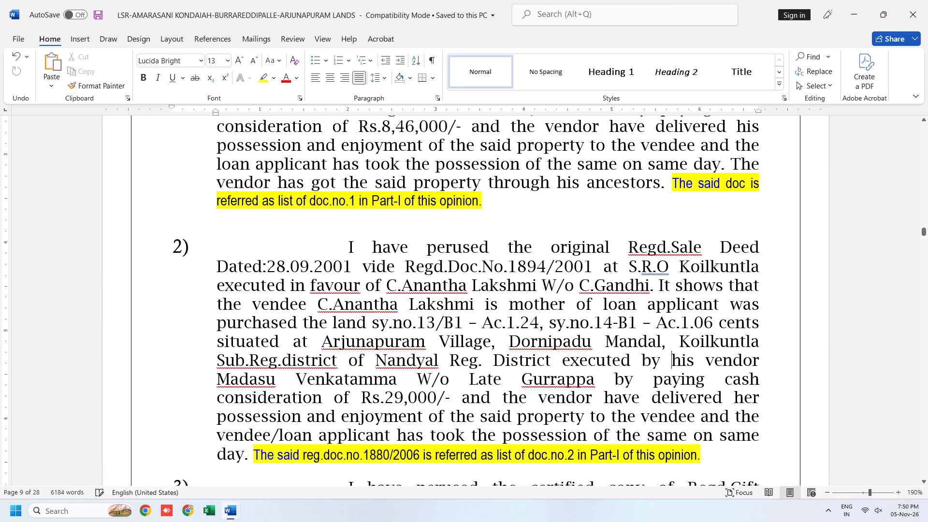
key("Right")
key("Right")
key("Left")
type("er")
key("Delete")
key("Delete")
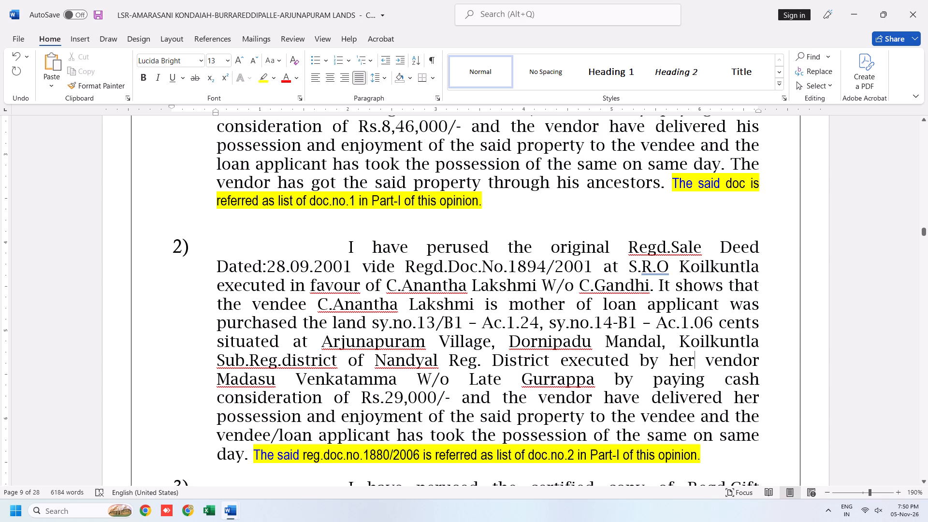
Replace the leftover vendor's name before "W/o" in item 2 with the correct vendor's name.
left_click(219, 379)
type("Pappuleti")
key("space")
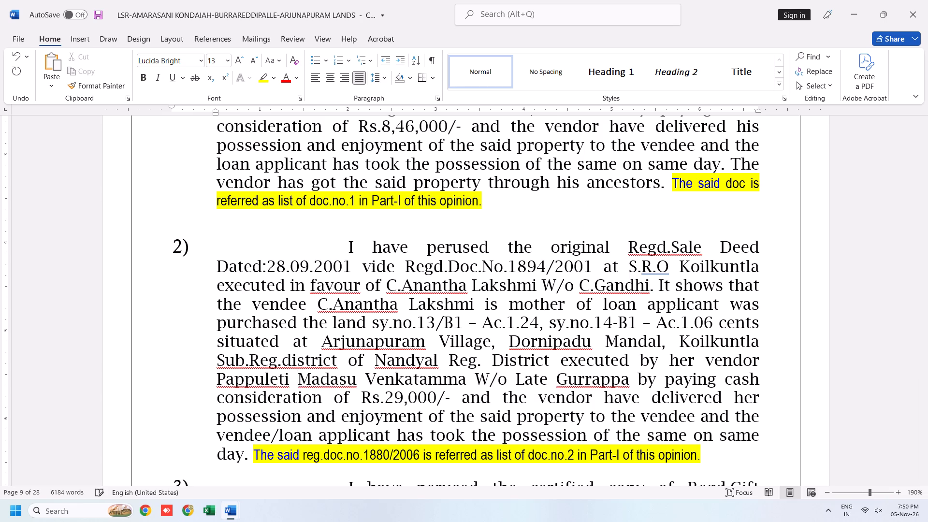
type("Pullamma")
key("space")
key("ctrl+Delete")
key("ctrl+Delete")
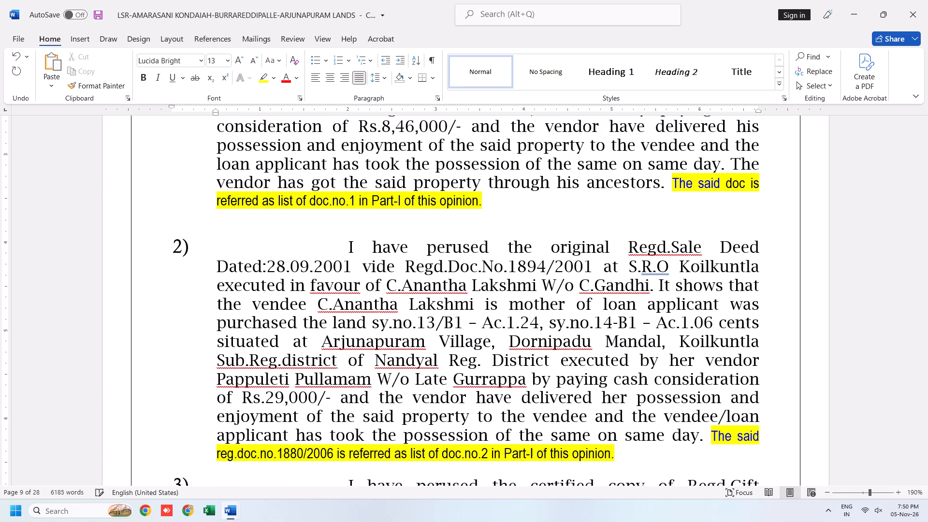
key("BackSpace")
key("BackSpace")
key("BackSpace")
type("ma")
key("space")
Replace the vendor's husband's name after "W/o" in item 2, removing the word "Late".
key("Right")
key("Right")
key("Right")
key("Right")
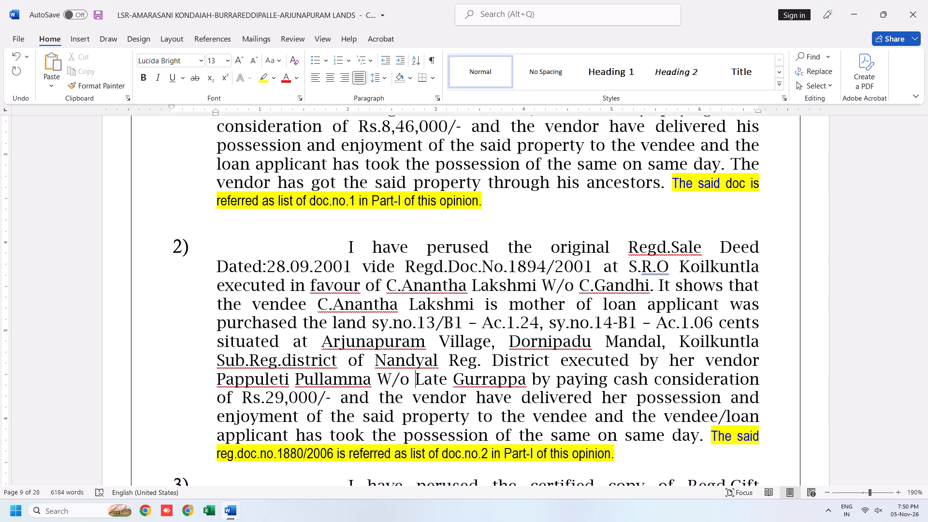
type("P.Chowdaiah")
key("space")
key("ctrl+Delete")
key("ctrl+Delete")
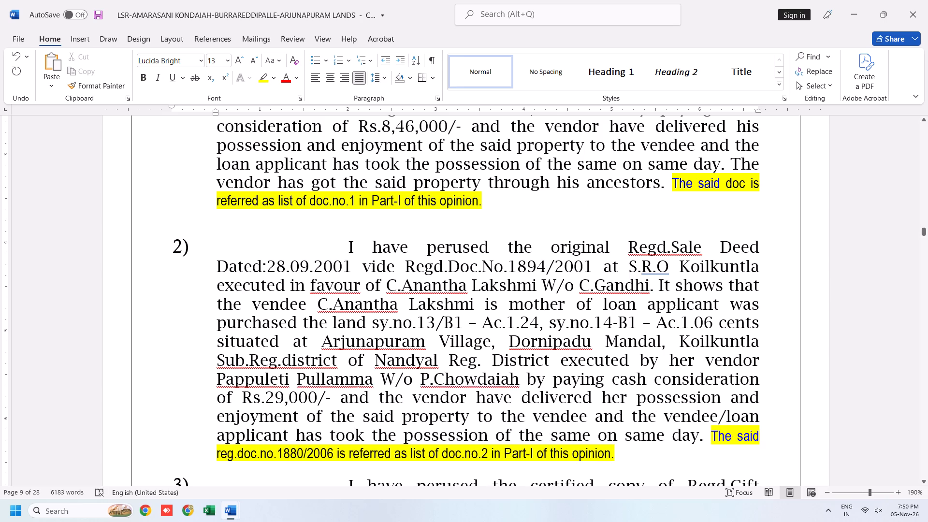
Set the cash consideration in item 2 to Rs.8000/- and save the report.
left_click(270, 392)
left_click(264, 396)
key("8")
key("Delete")
key("Delete")
key("Delete")
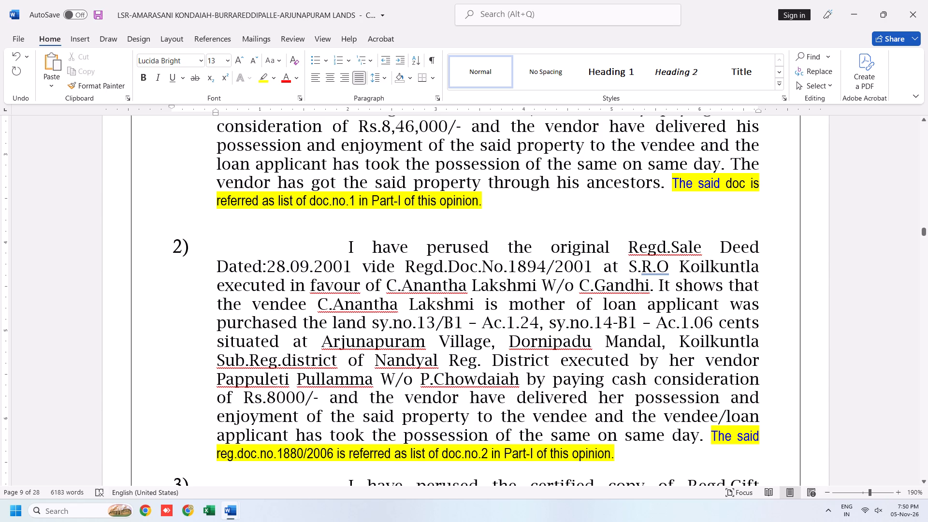
left_click(439, 414)
key("ctrl+s")
Delete "/loan applicant" after "vendee" in item 2's possession sentence.
left_click(511, 405)
left_click(489, 400)
left_click(536, 397)
left_click_drag(609, 400, 607, 405)
left_click(603, 404)
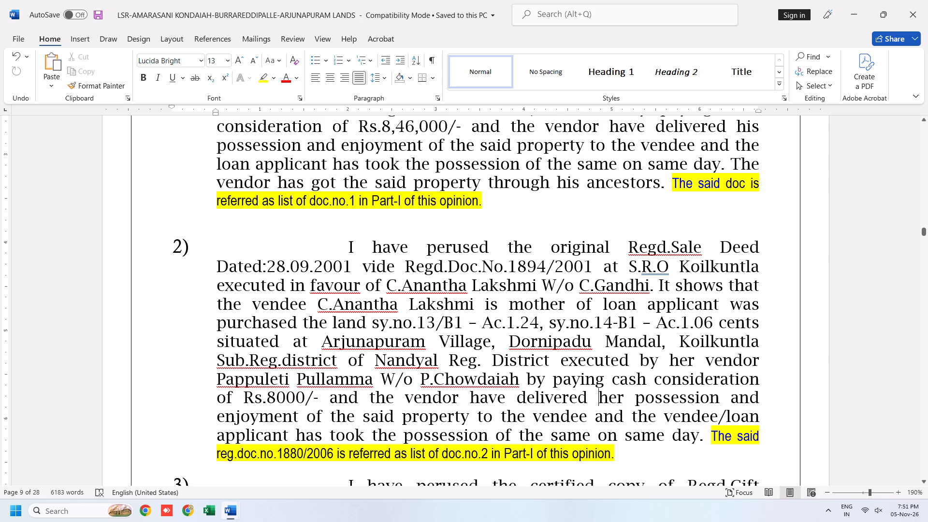
left_click(602, 379)
key("Right")
key("Right")
key("Right")
key("Right")
key("Right")
key("Right")
key("Right")
key("Right")
key("Right")
key("Right")
key("Right")
key("Right")
key("Right")
key("Right")
key("Right")
key("Right")
key("Right")
key("Right")
key("Right")
key("Right")
key("Right")
key("Right")
key("Right")
key("Right")
key("Right")
key("Right")
key("Right")
key("Right")
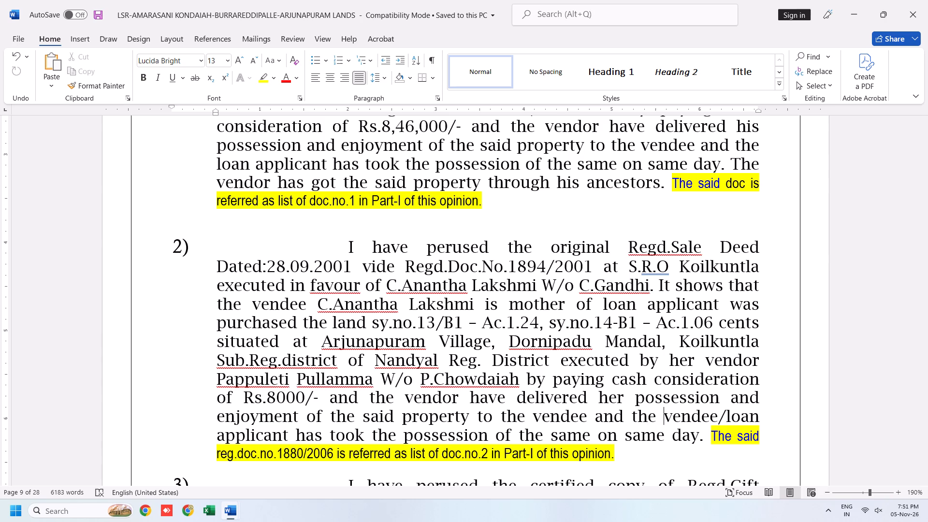
key("Right")
key("Right")
key("Right")
key("Right")
key("Right")
key("Right")
key("Right")
key("Left")
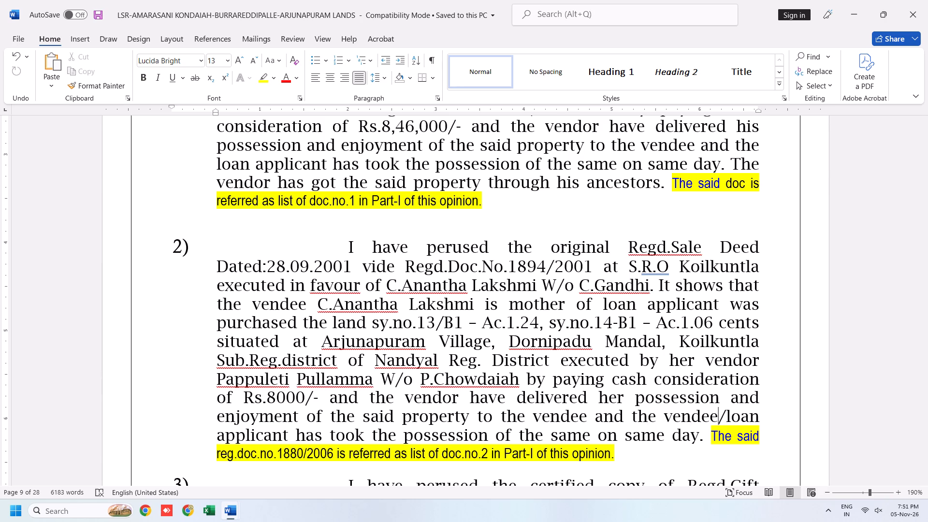
key("ctrl+Delete")
key("ctrl+Delete")
key("Right")
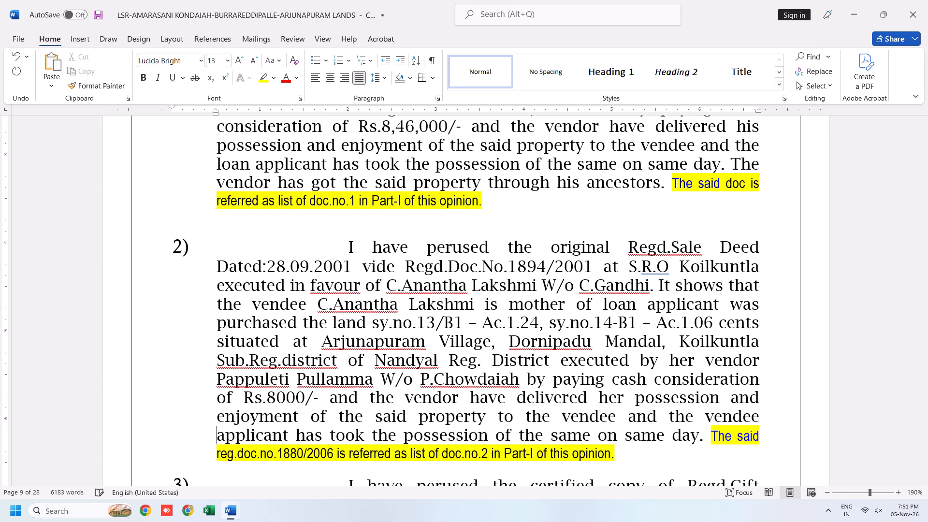
key("Left")
key("ctrl+Delete")
Shorten the document reference in item 2's highlighted sentence to "The said doc", dropping the registration number, and save the report.
key("Right")
key("Right")
key("Right")
key("Right")
key("Right")
key("Right")
key("Right")
key("Right")
key("Right")
key("Right")
key("Right")
key("Right")
key("Right")
key("Right")
key("Right")
key("Right")
key("Right")
key("Right")
key("Right")
key("Right")
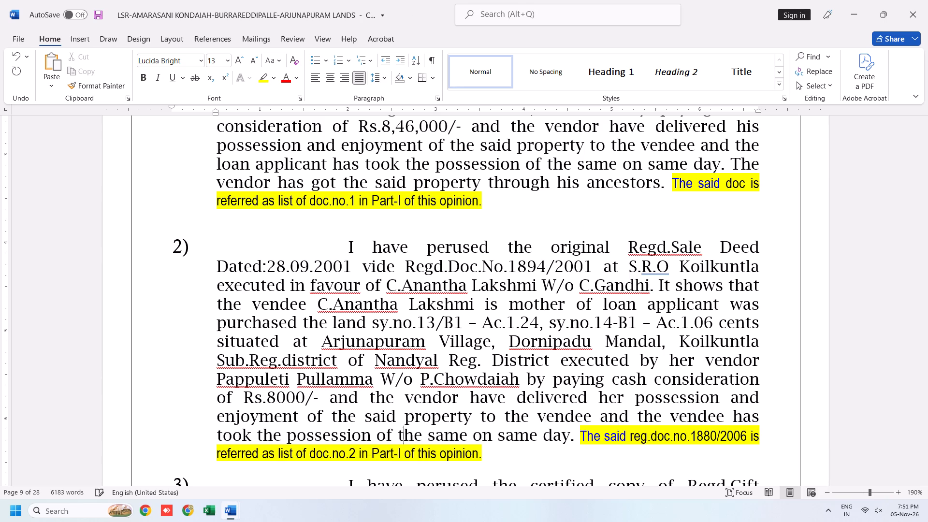
key("Right")
key("Right")
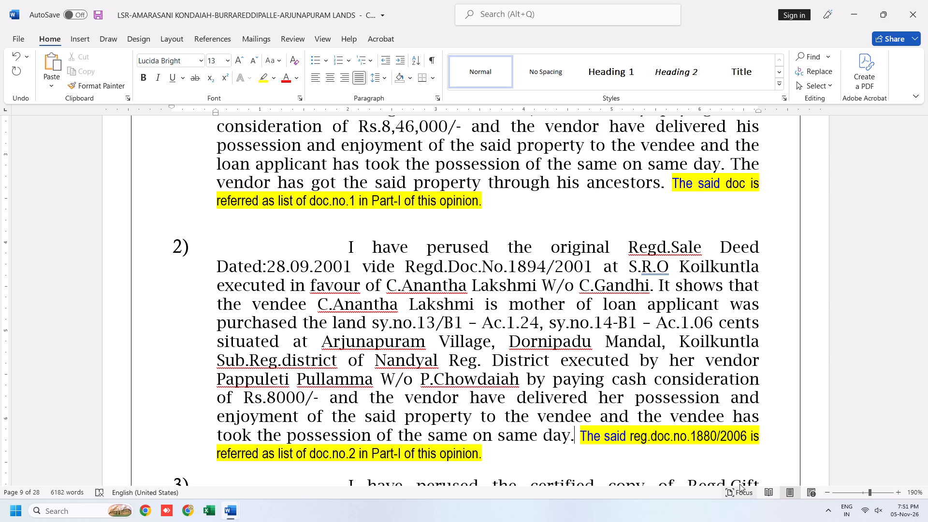
left_click(658, 438)
left_click(629, 431)
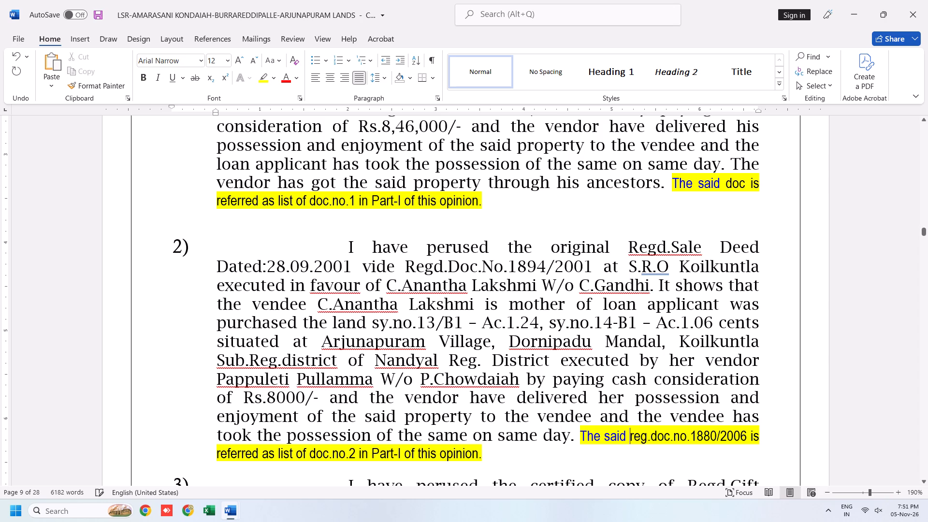
key("Delete")
key("Delete")
key("Delete")
key("Delete")
key("Right")
key("Right")
key("Right")
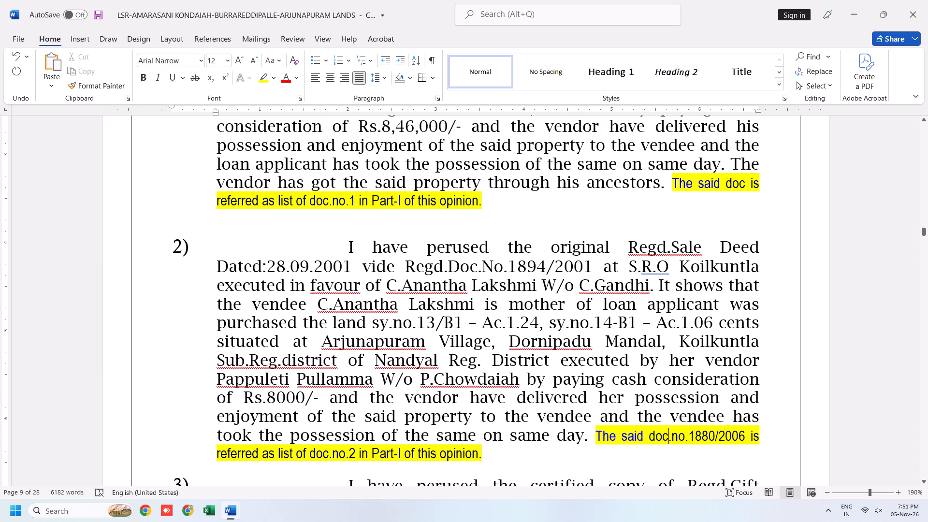
key("Delete")
key("Delete")
key("Delete")
key("Delete")
key("Delete")
key("Delete")
key("Delete")
key("Delete")
key("Delete")
key("Delete")
key("Delete")
key("Delete")
key("Delete")
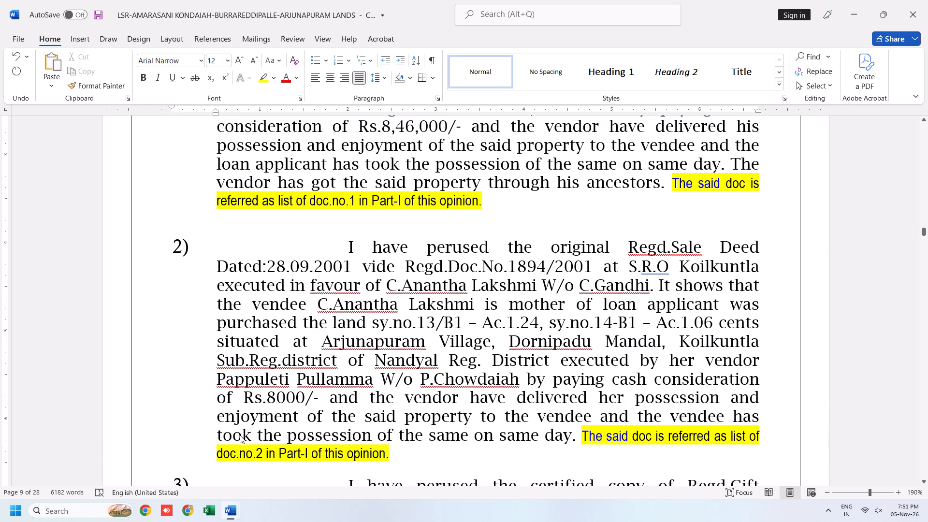
left_click(295, 416)
left_click(295, 462)
scroll(311, 434, "down", 1)
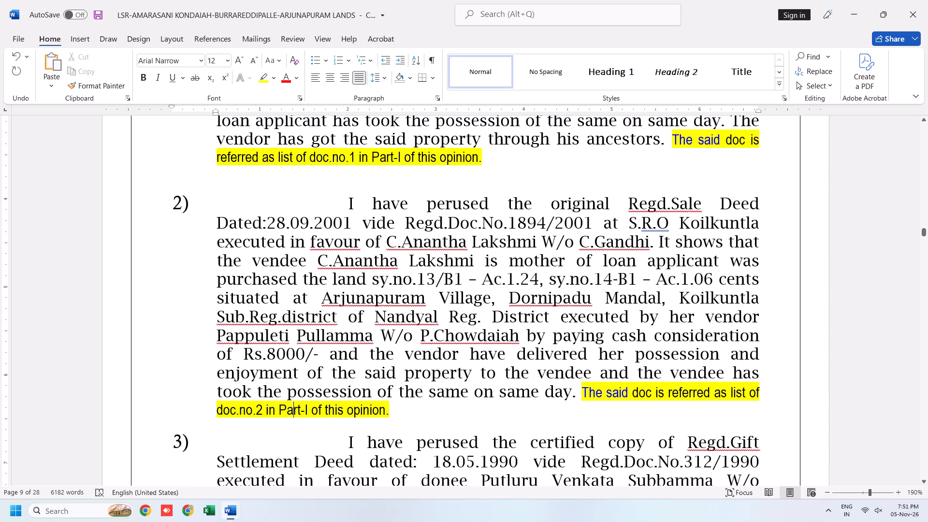
left_click(309, 408)
key("ctrl+s")
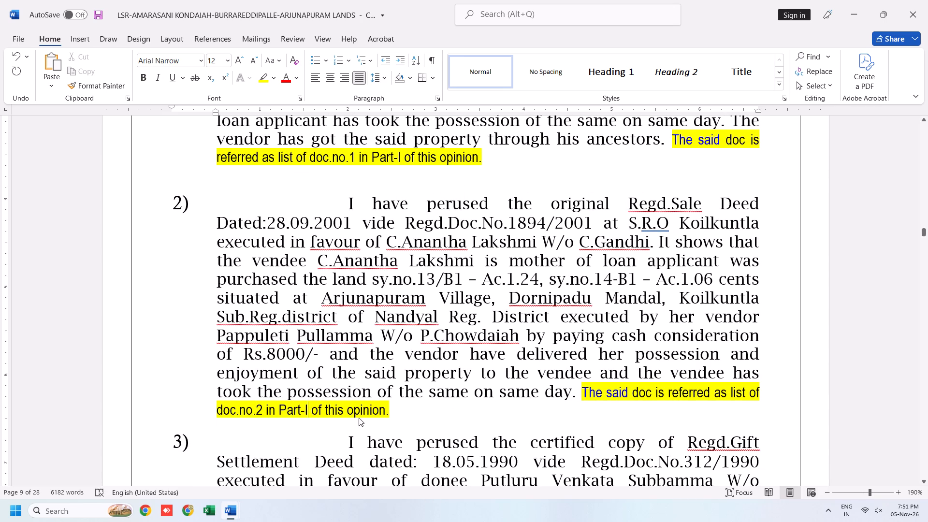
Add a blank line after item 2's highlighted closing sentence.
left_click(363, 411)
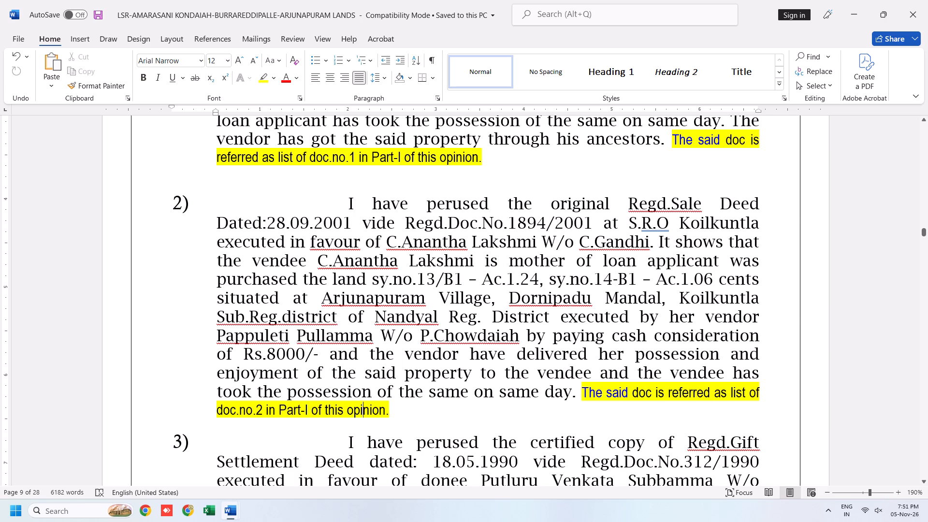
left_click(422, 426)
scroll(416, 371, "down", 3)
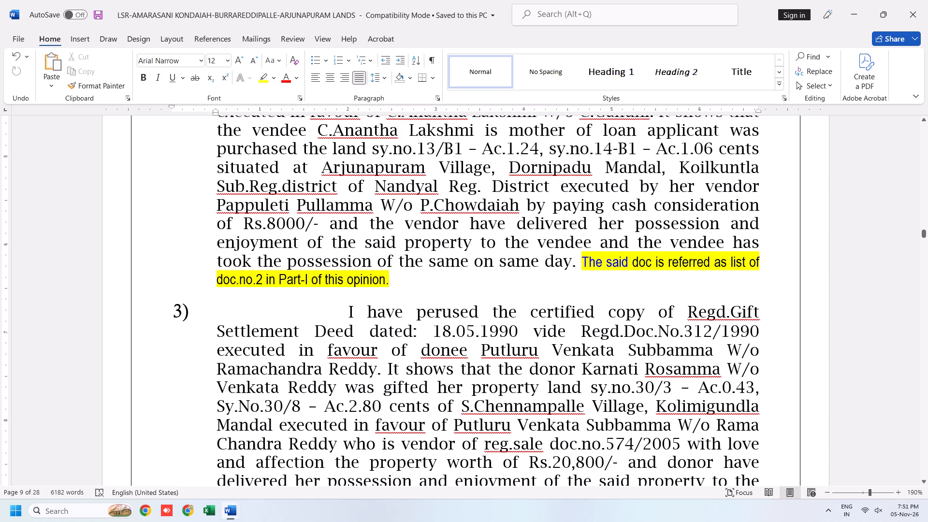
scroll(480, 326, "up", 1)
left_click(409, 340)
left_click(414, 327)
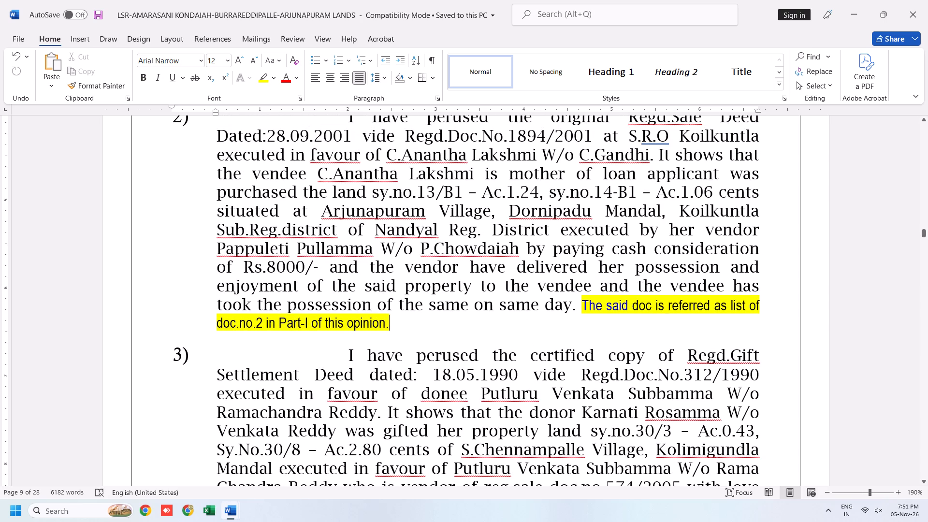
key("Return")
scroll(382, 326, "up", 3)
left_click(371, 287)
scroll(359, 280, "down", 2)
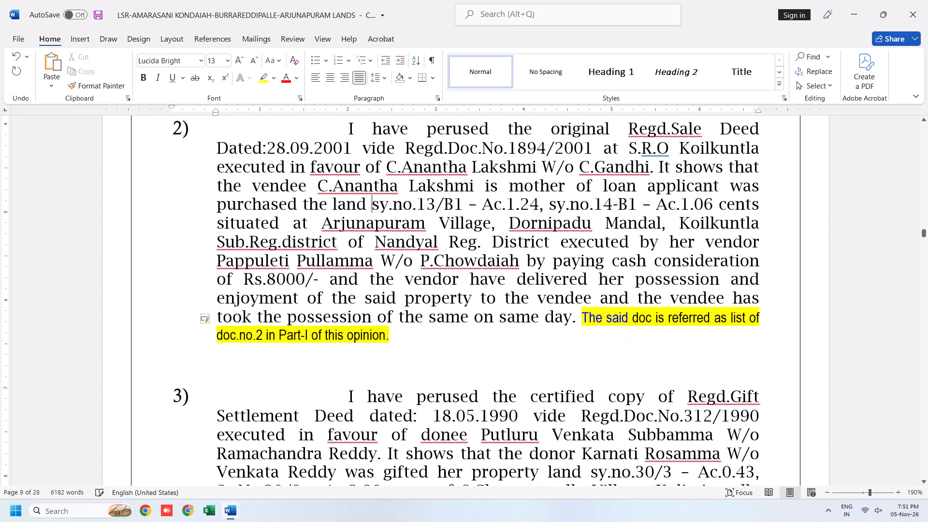
Copy the whole of item 2 and paste it over the Regd.Gift Settlement Deed text of item 3.
scroll(313, 250, "up", 1)
left_click_drag(169, 167, 464, 387)
key("ctrl+c")
scroll(423, 388, "down", 2)
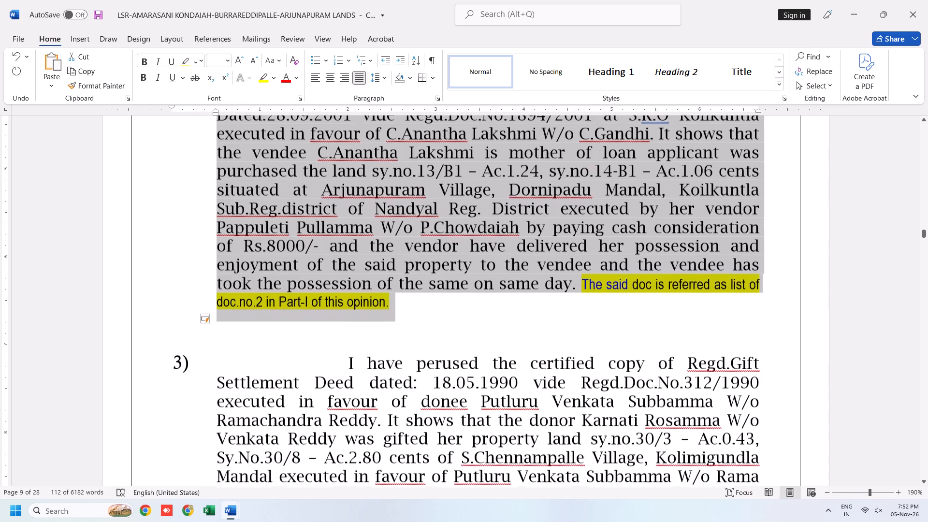
left_click(282, 346)
left_click(273, 330)
scroll(238, 338, "down", 2)
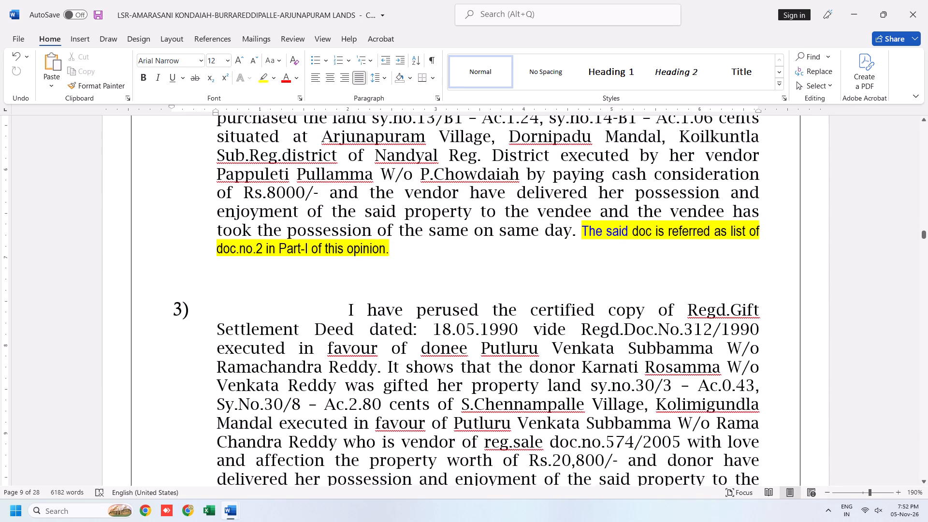
scroll(197, 296, "down", 1)
left_click_drag(175, 224, 439, 333)
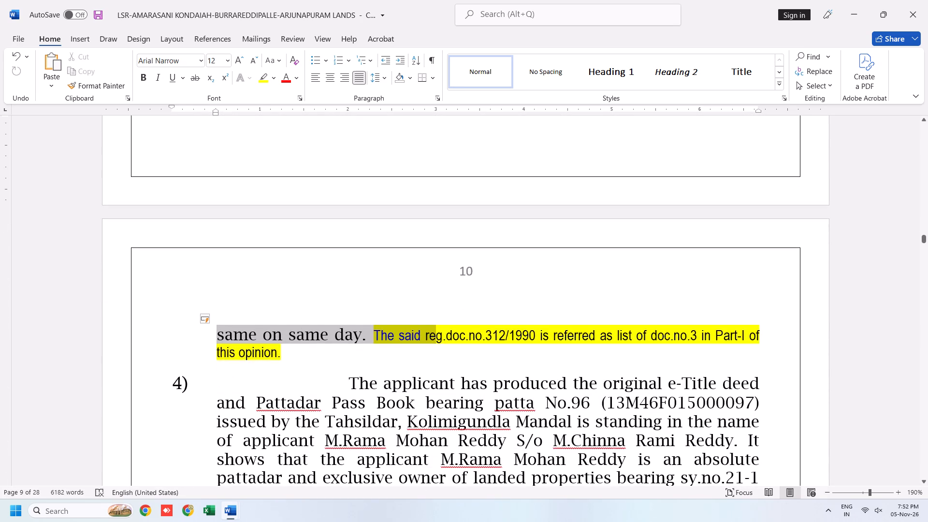
left_click_drag(439, 333, 439, 353)
key("ctrl+v")
scroll(300, 294, "up", 8)
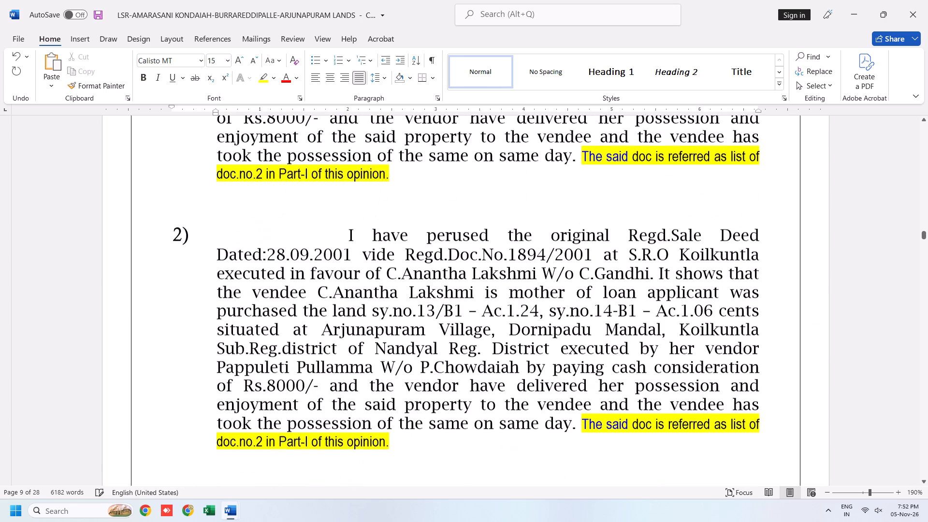
Renumber the pasted paragraph as 3) and remove the blank line above it.
left_click(215, 217)
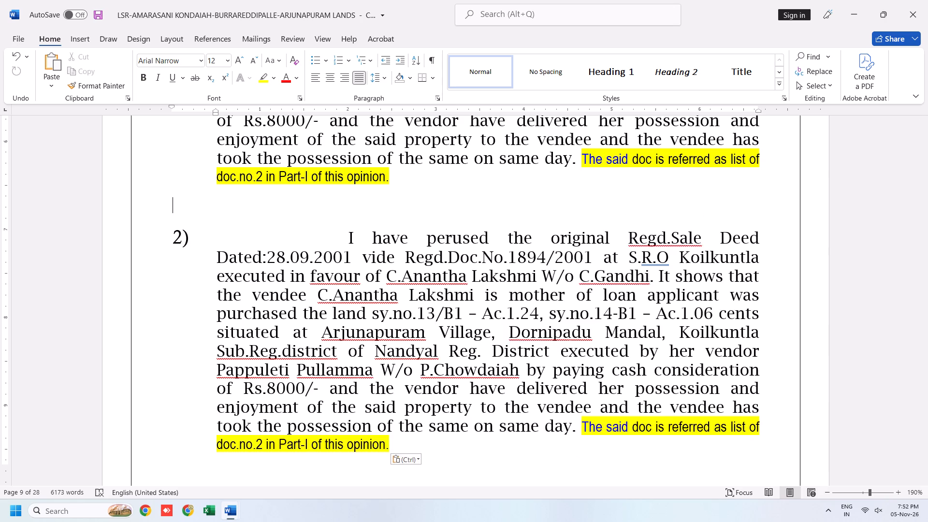
key("Delete")
scroll(258, 291, "up", 6)
scroll(261, 294, "down", 3)
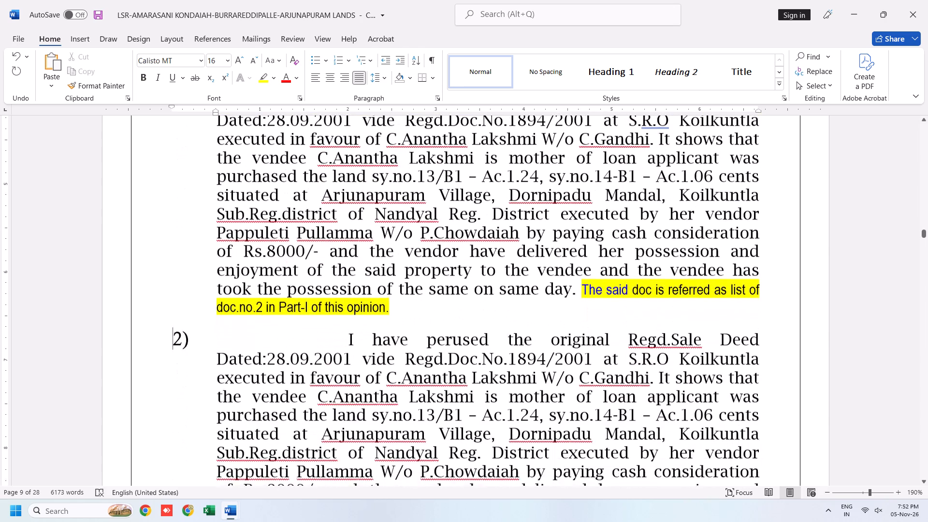
key("Return")
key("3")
key("Delete")
left_click_drag(206, 365, 210, 363)
left_click(214, 356)
key("Delete")
scroll(343, 314, "down", 3)
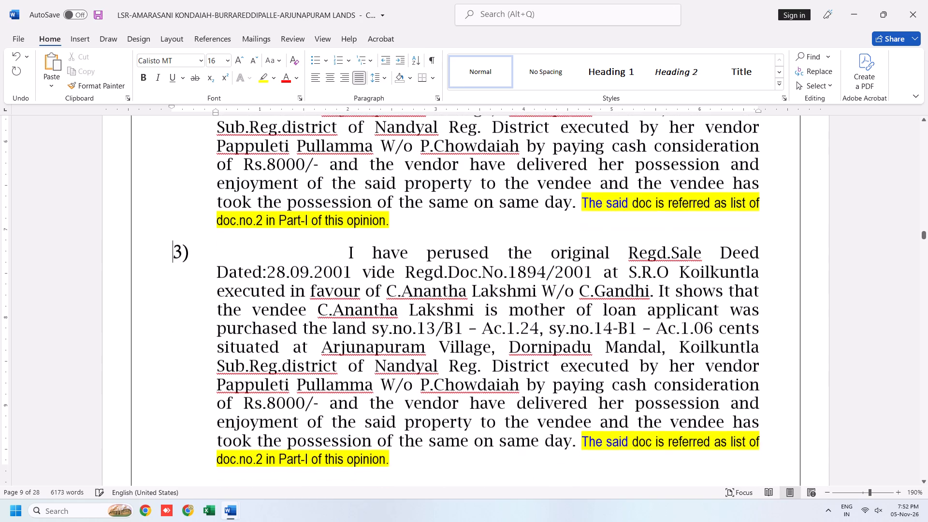
scroll(365, 306, "up", 7)
scroll(352, 301, "down", 6)
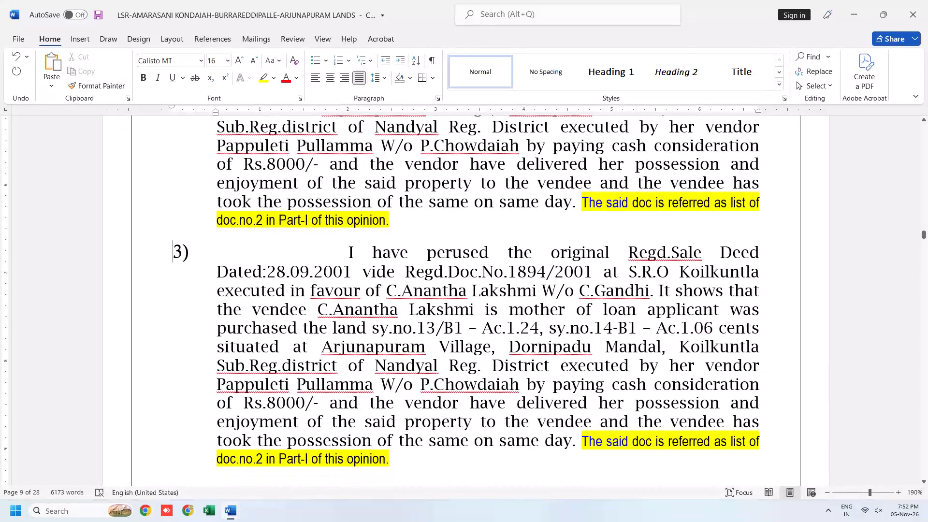
Reduce the opening indent before "I have perused" by one tab stop in items 3, 2 and 1.
left_click(348, 249)
key("BackSpace")
scroll(358, 248, "up", 4)
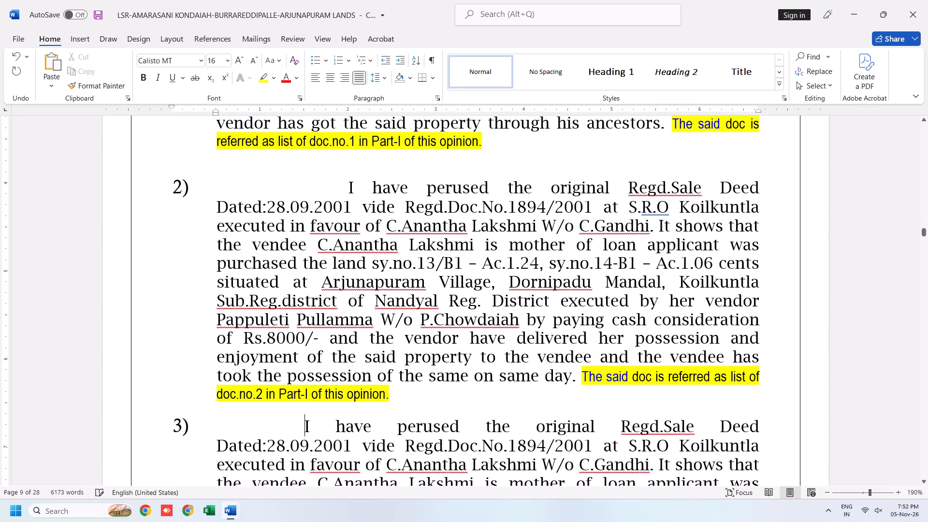
left_click(344, 188)
key("BackSpace")
scroll(306, 301, "up", 8)
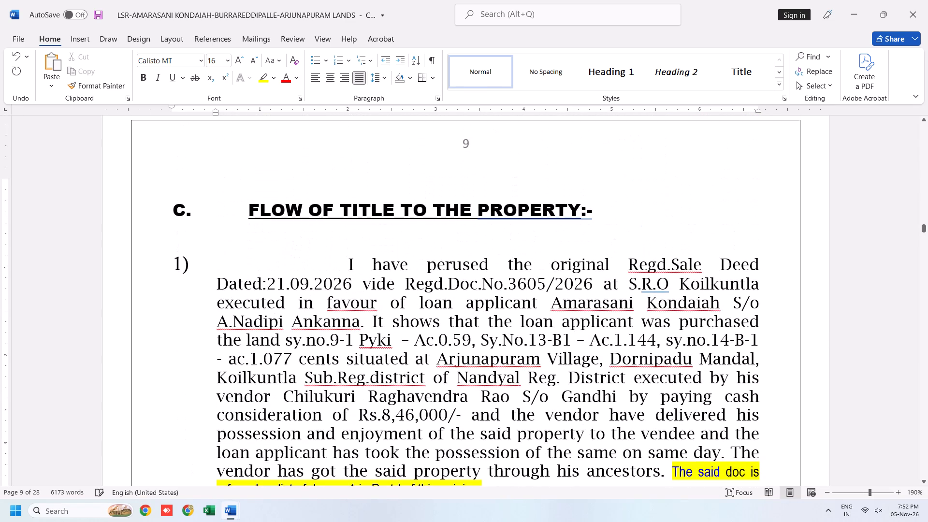
left_click(332, 258)
key("BackSpace")
Set the sale deed date in item 3 to 25.06.1973.
scroll(359, 265, "down", 8)
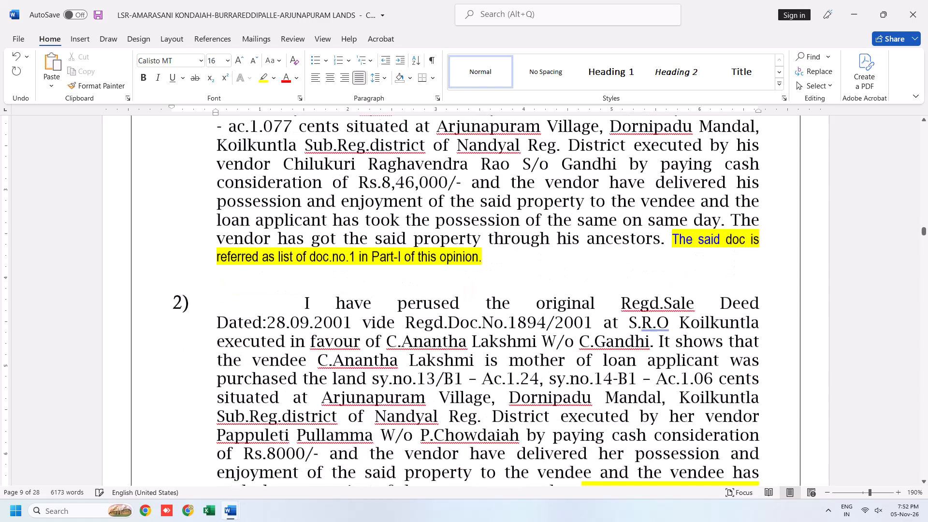
scroll(392, 368, "down", 7)
left_click(448, 272)
left_click(356, 290)
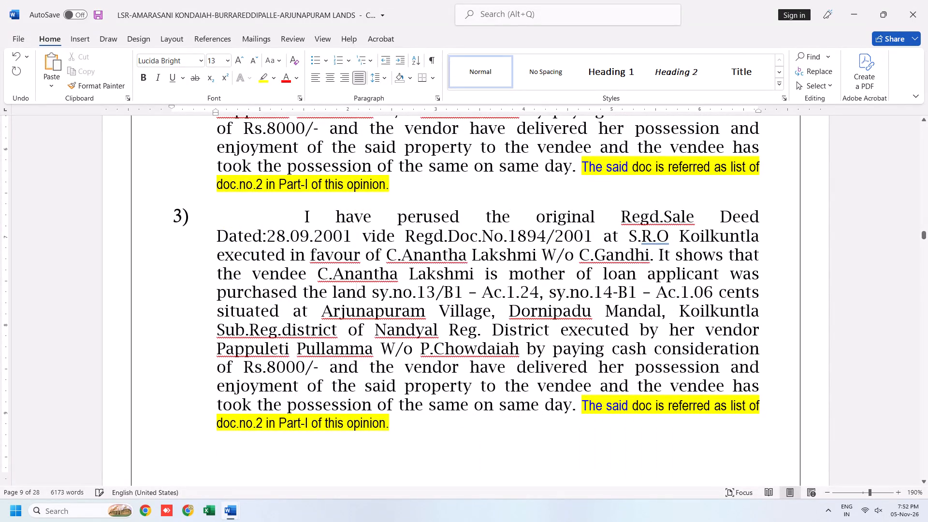
left_click(265, 237)
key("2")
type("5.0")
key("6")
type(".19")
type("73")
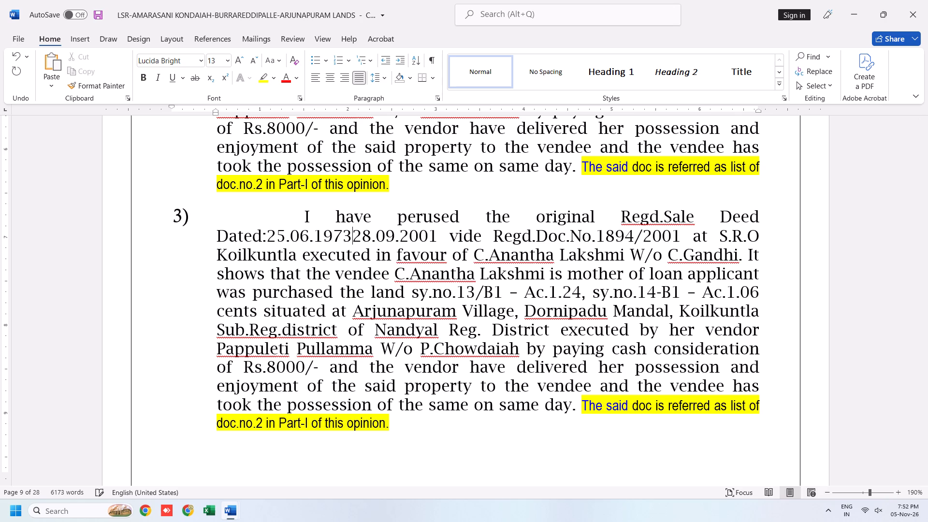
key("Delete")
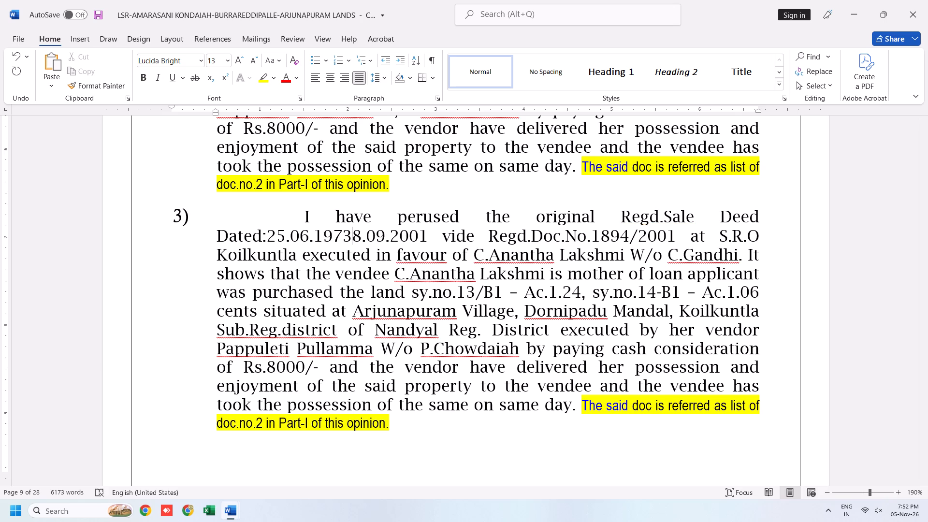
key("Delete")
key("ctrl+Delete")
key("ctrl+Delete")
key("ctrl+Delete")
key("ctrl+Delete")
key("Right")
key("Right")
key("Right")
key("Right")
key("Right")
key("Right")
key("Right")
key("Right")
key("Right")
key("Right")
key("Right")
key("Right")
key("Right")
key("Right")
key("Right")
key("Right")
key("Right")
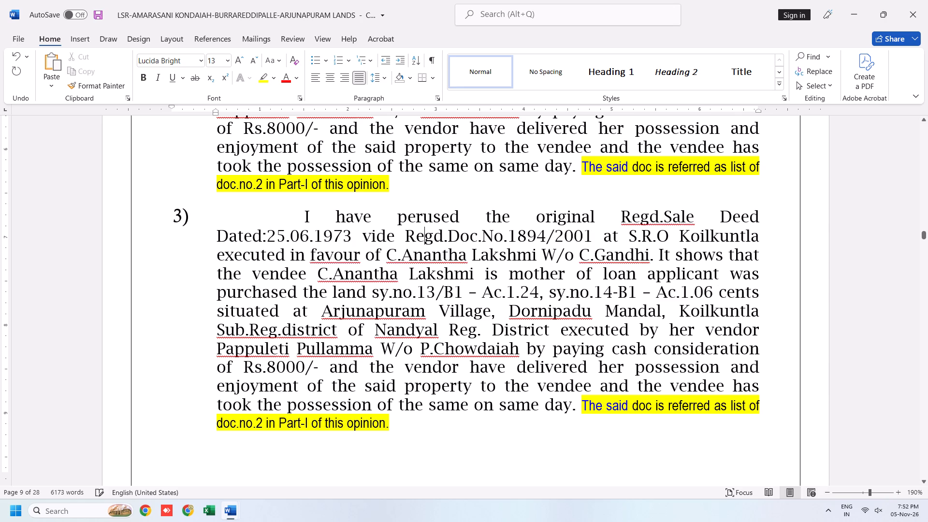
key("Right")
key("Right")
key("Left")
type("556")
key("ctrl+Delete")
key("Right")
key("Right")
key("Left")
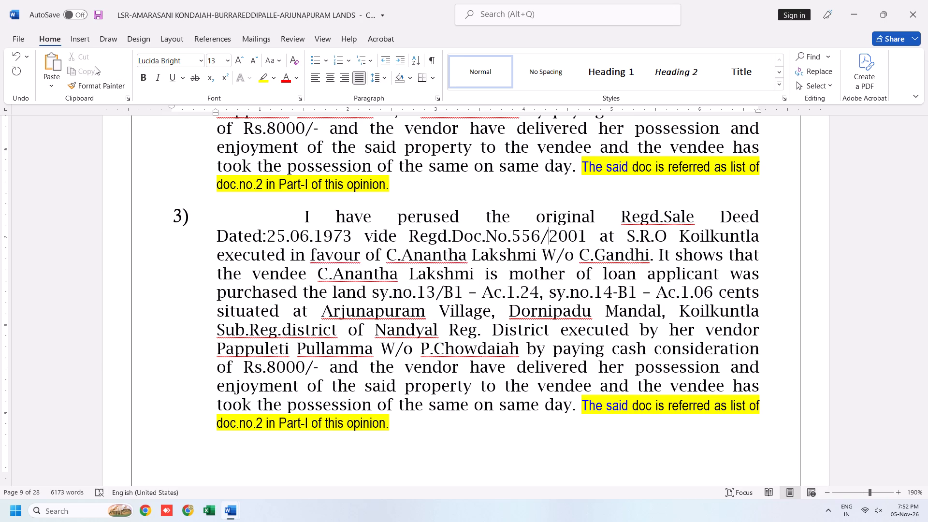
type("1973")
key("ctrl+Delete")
Replace the vendee's name in item 3's "executed in favour of" clause with her husband's name from item 2.
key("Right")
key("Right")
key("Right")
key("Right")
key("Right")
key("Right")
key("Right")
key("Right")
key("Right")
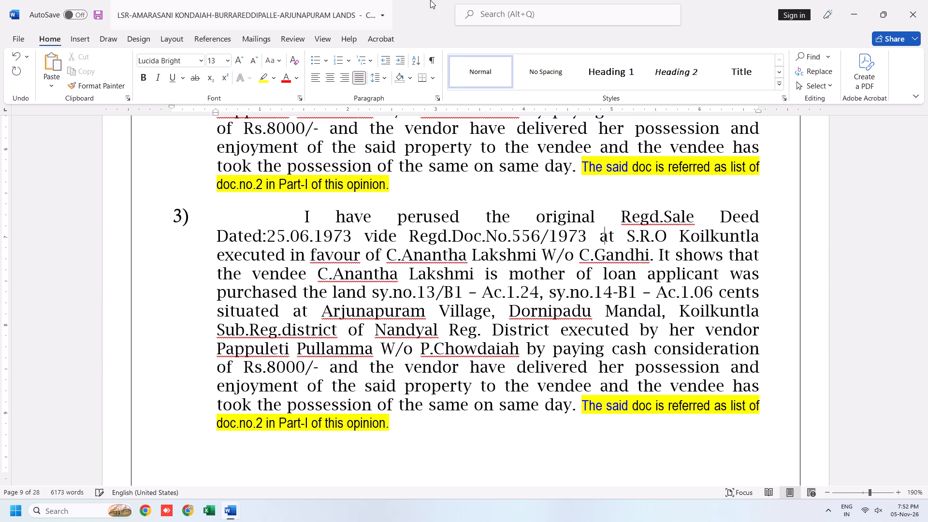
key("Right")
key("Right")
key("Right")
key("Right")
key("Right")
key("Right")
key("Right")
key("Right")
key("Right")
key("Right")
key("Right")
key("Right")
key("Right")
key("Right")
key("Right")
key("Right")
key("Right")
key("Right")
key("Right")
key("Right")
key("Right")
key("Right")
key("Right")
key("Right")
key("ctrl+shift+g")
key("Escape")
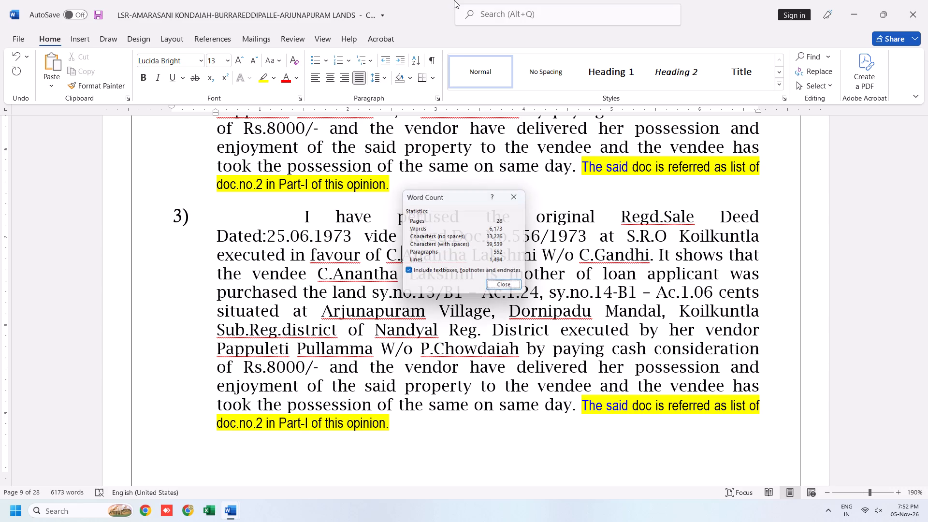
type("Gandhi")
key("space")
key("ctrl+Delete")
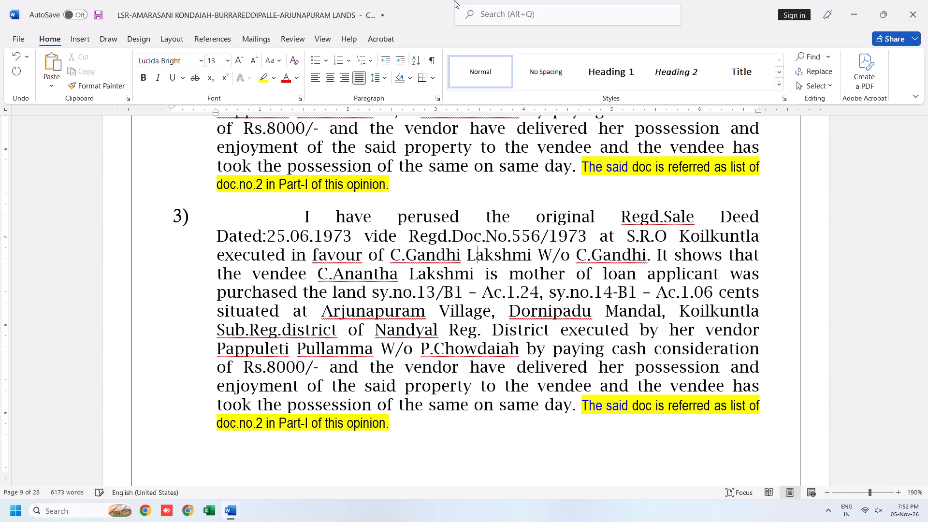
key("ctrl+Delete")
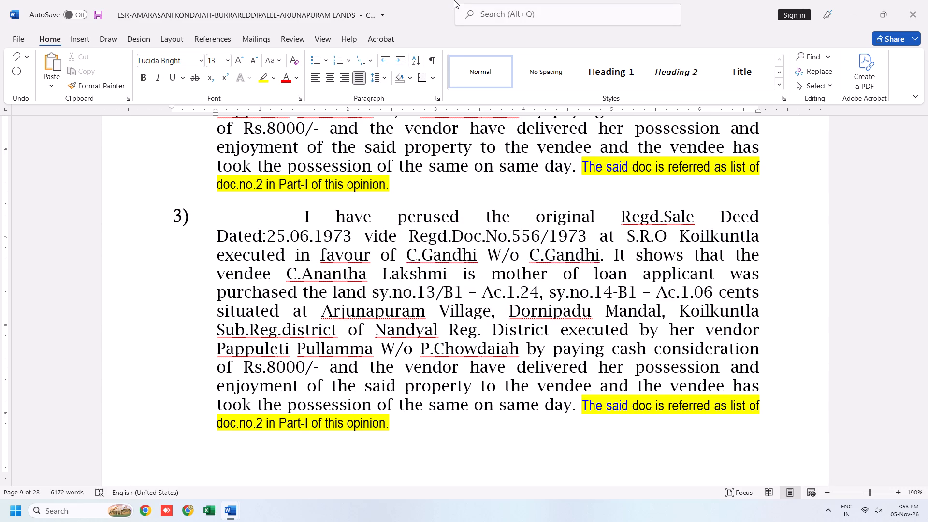
Change "W/o" to "S/o" after the vendee's name in item 3's "executed in favour of" clause.
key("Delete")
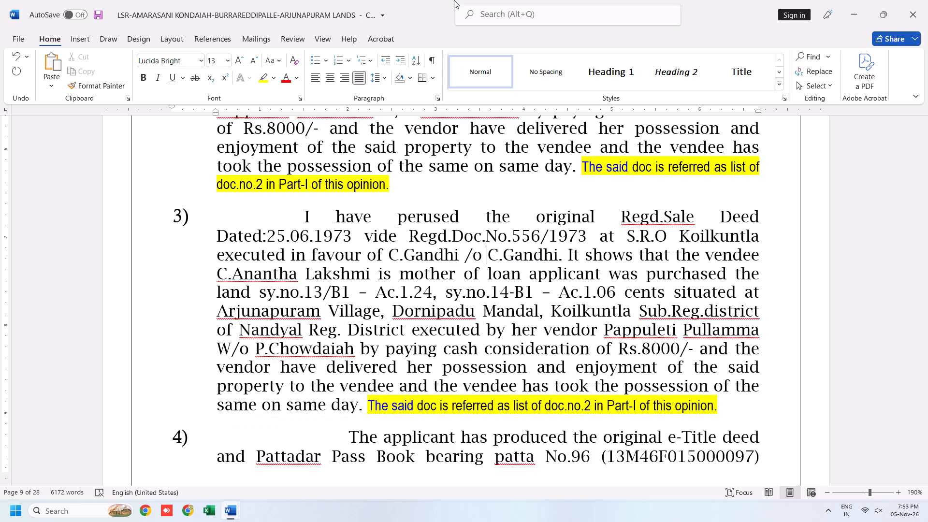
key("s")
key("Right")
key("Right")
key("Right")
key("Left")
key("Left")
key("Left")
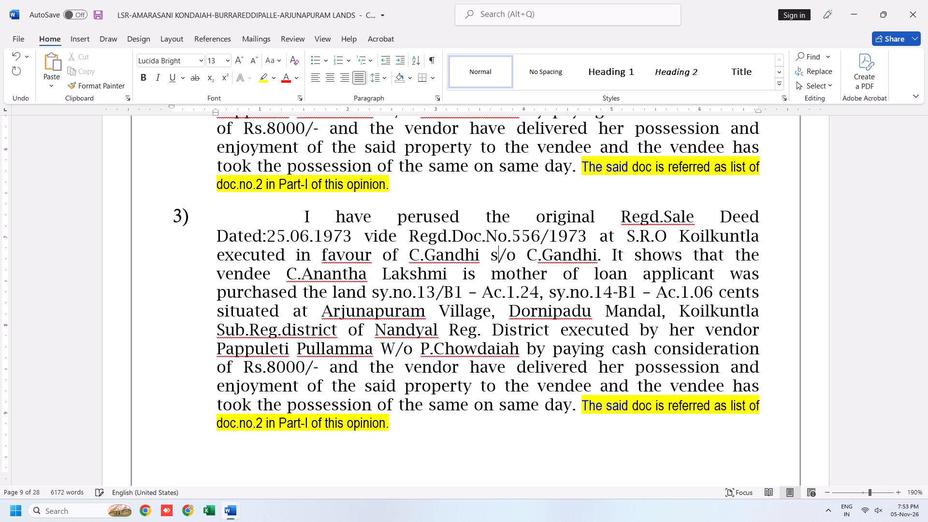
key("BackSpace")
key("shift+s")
Replace the name after "S/o" in item 3 with the vendee's father's name, keeping the initial "C.".
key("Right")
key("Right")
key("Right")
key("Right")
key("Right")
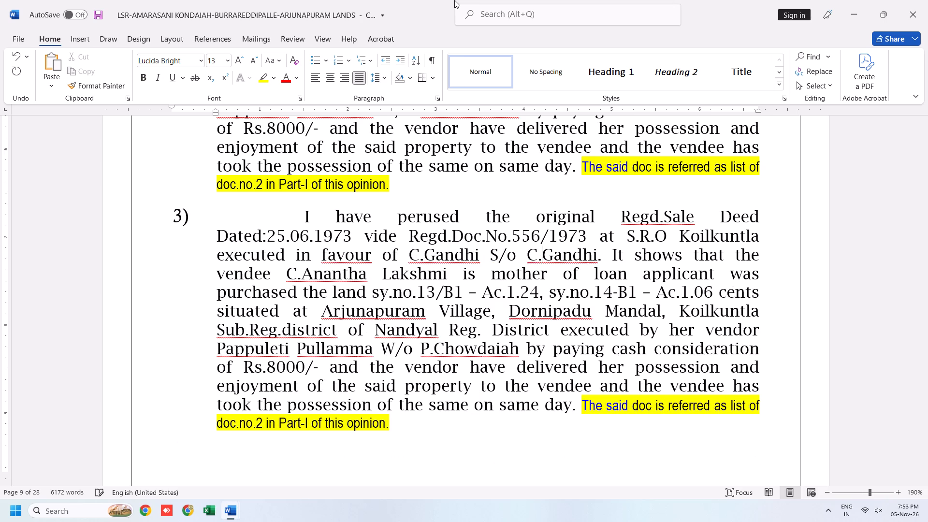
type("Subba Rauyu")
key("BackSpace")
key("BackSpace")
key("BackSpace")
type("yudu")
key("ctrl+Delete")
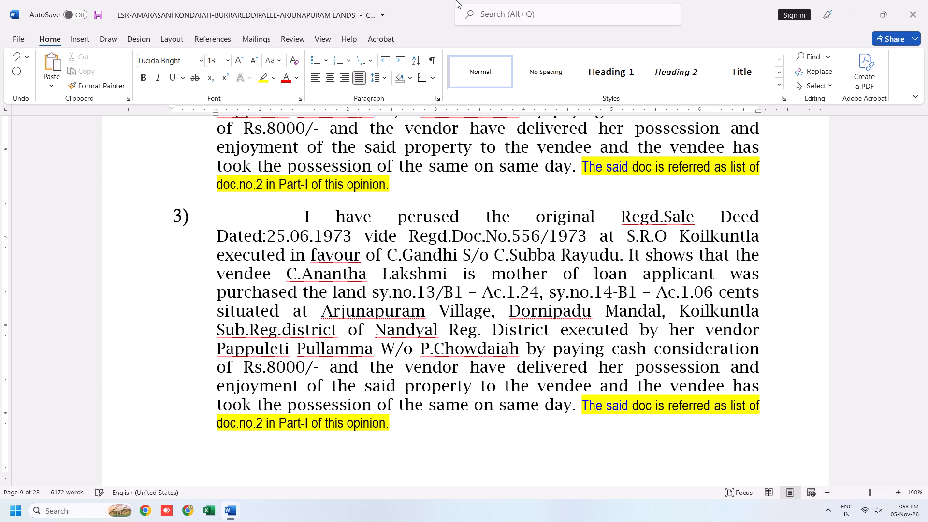
Replace the vendee's name in item 3's "It shows that the vendee" sentence with her husband's name, keeping the initial "C.".
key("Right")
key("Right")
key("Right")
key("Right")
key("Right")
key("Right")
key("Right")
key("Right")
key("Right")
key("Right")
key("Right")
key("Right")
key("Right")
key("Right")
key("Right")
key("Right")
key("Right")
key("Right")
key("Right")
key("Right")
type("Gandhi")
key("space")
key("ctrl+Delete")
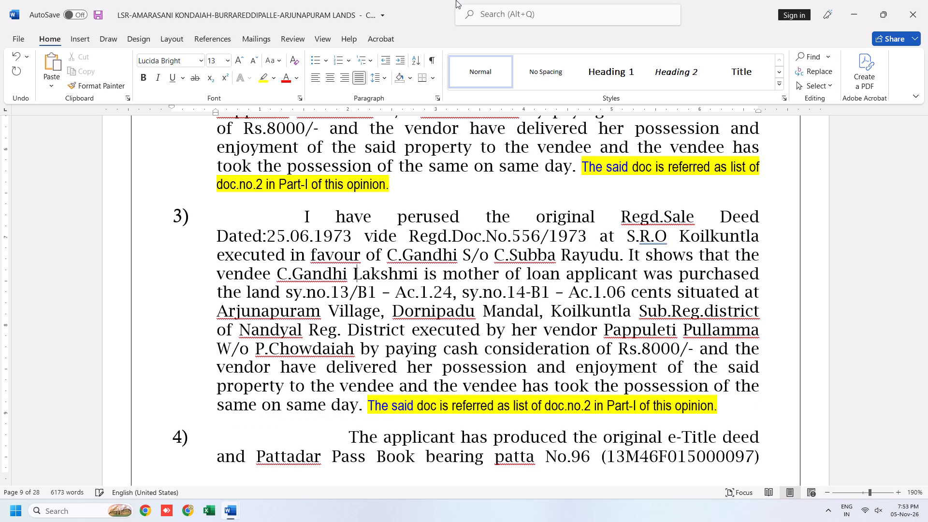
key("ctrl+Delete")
Change the vendee's relation to the loan applicant in item 3 to "father of" and save the report.
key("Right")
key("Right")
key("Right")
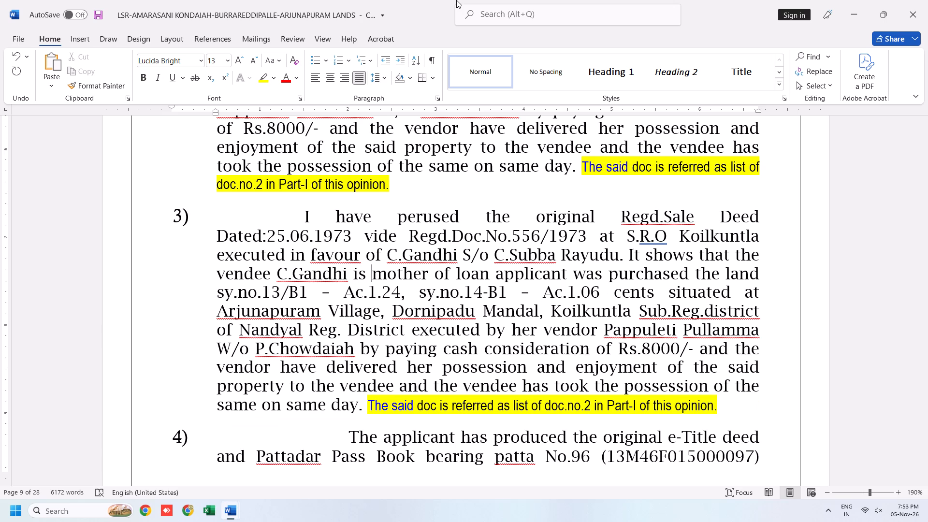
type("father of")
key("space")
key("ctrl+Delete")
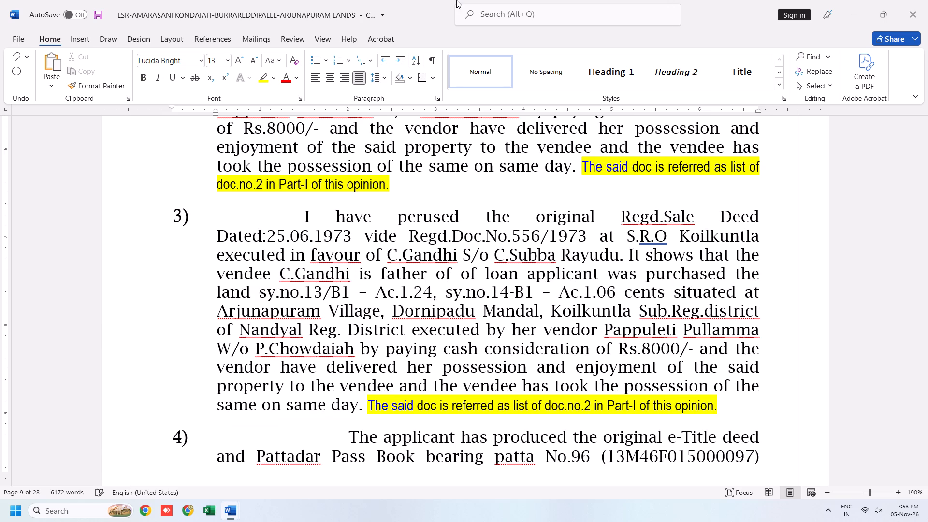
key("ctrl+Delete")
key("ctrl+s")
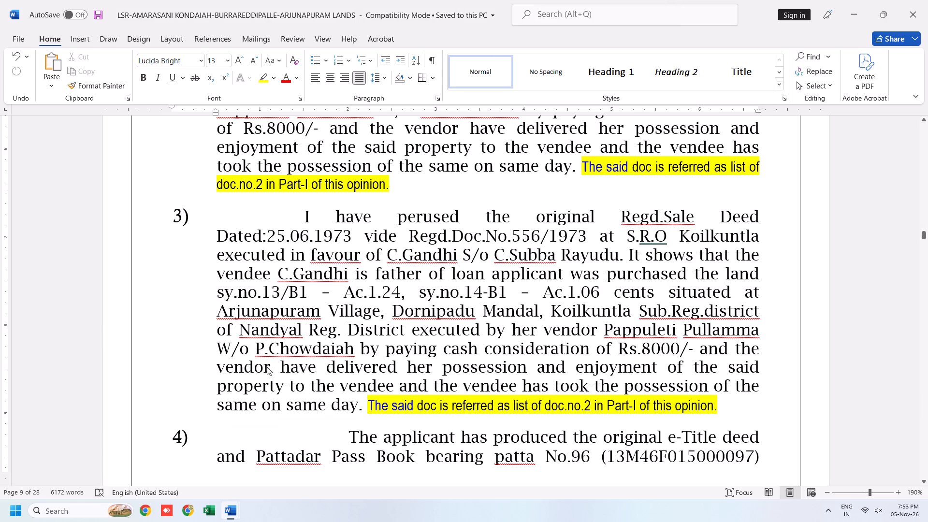
Set the first survey number in item 3 to 9/1.
left_click(263, 286)
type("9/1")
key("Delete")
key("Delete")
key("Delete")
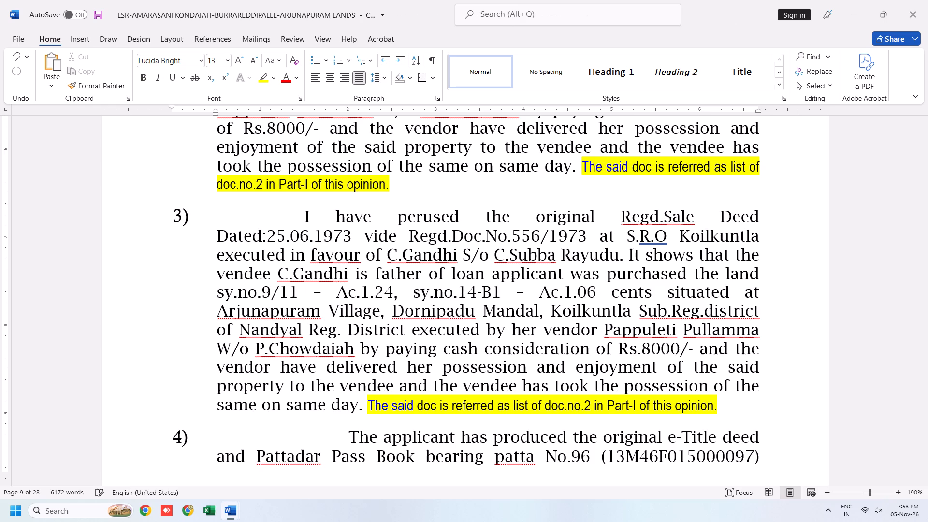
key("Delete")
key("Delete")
Set item 3's land extent to Ac.0.50 cents and delete the second survey number with its extent.
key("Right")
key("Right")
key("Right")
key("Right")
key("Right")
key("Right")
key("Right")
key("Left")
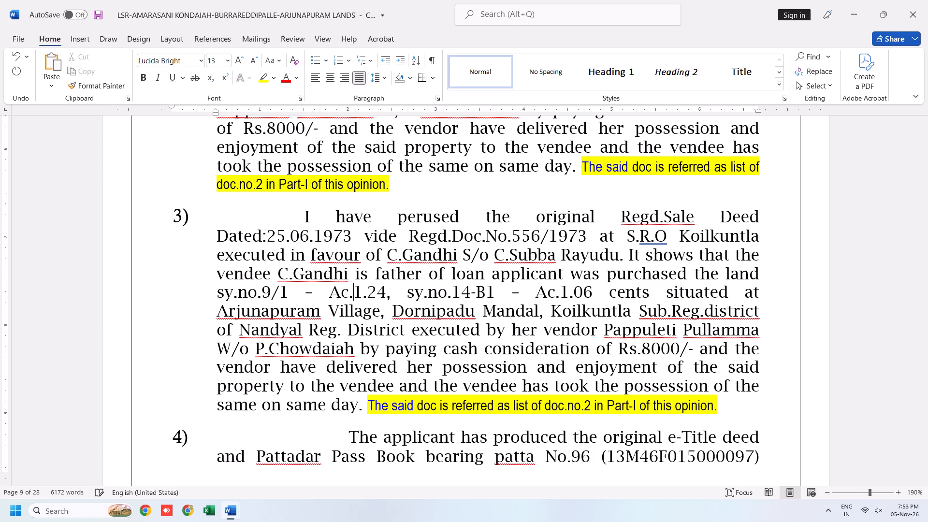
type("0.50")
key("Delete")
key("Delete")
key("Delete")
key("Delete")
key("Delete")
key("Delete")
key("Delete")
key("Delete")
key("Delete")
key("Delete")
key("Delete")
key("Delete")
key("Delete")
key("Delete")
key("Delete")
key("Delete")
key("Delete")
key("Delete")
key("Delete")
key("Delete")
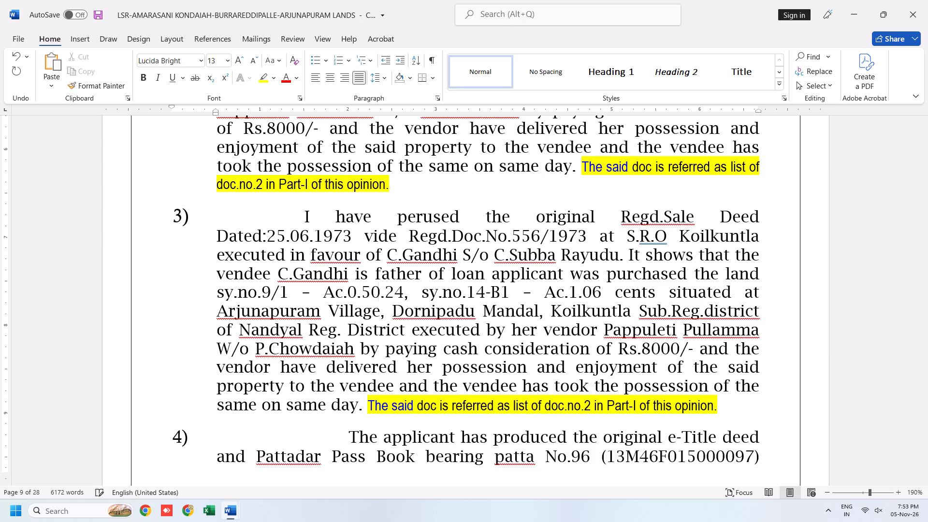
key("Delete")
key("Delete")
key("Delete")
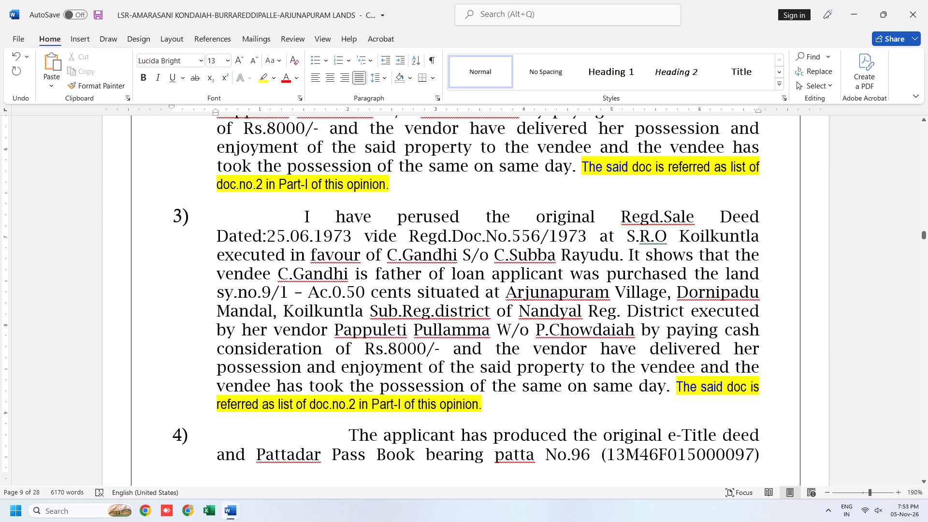
Change "her vendor" to "his vendor" in item 3.
left_click(301, 326)
left_click(369, 322)
left_click(366, 316)
left_click(692, 314)
left_click(252, 325)
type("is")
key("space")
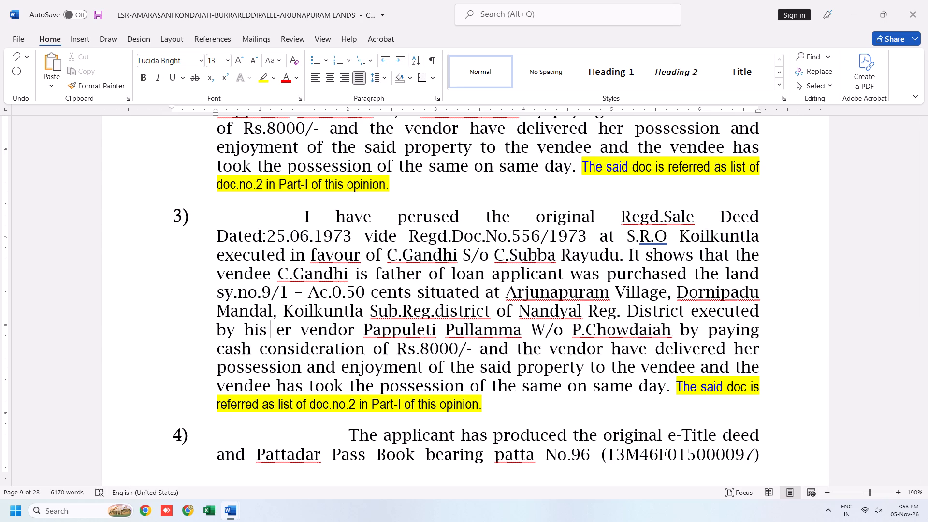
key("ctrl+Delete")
Replace the vendor's name in item 3 with the 1973 sale deed vendor's name.
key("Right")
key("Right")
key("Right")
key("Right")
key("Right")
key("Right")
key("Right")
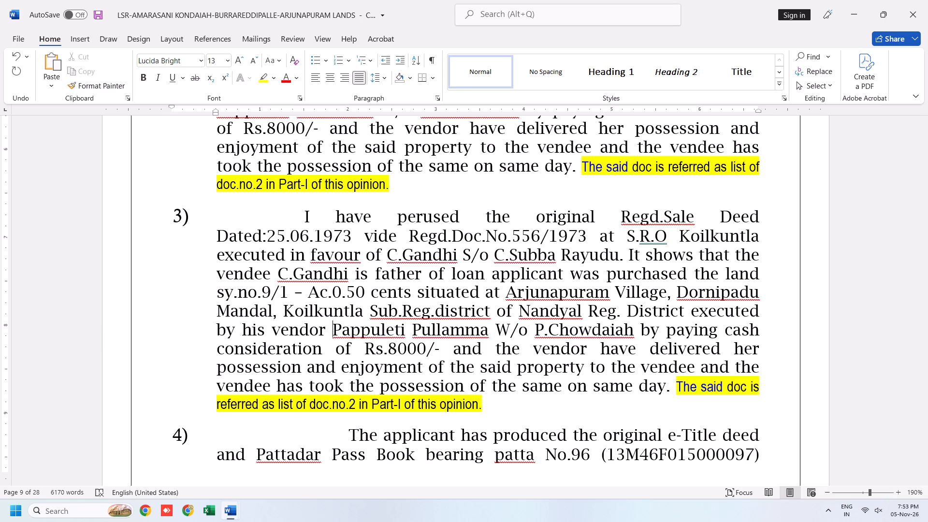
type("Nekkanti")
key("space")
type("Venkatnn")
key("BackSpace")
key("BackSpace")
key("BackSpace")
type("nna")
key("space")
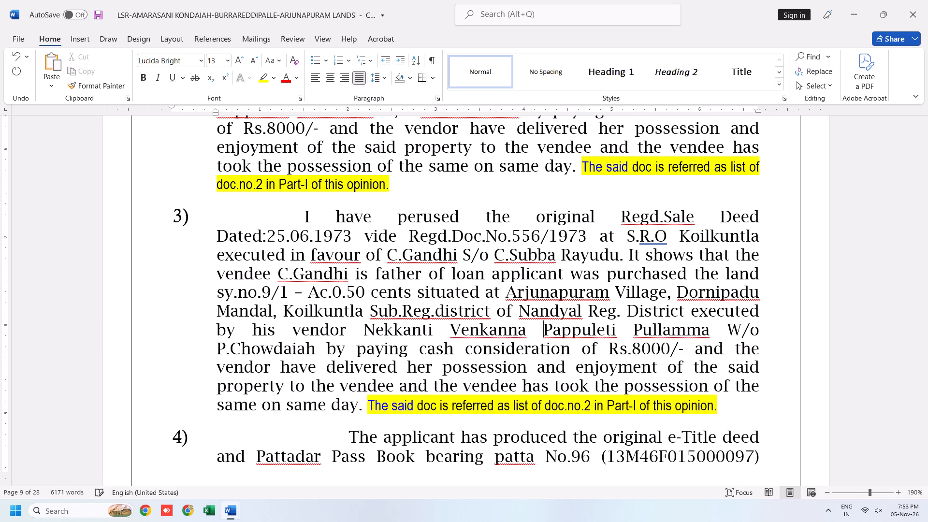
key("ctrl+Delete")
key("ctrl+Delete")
Change the vendor's relation in item 3 to "S/o" with his father's name, initial "N.", and save the report.
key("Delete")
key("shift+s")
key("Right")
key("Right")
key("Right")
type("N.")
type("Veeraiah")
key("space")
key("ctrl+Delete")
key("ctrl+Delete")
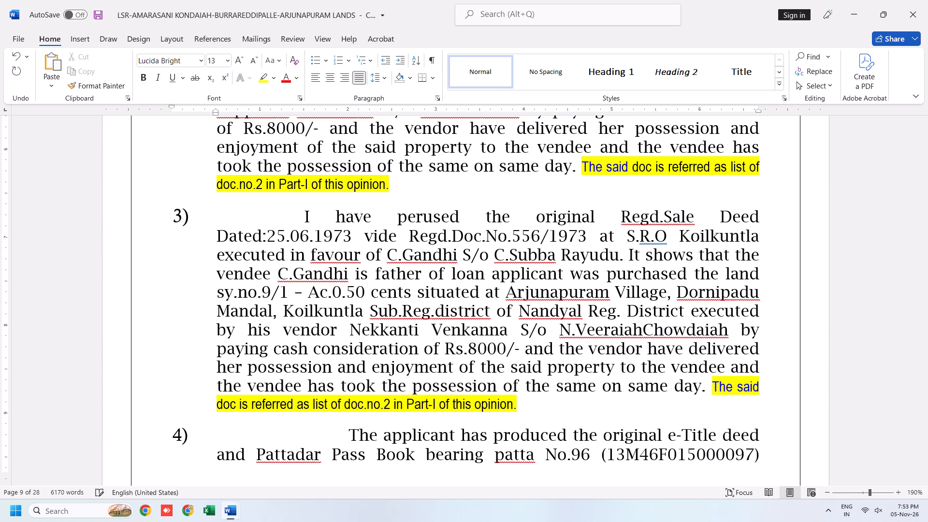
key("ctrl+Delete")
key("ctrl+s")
Set the cash consideration in item 3 to Rs.2000/-.
left_click(390, 348)
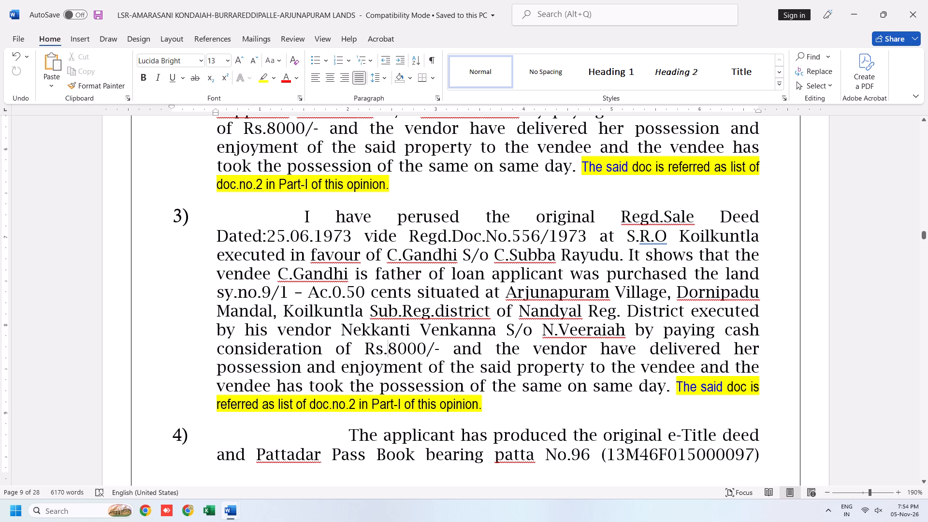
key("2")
key("Delete")
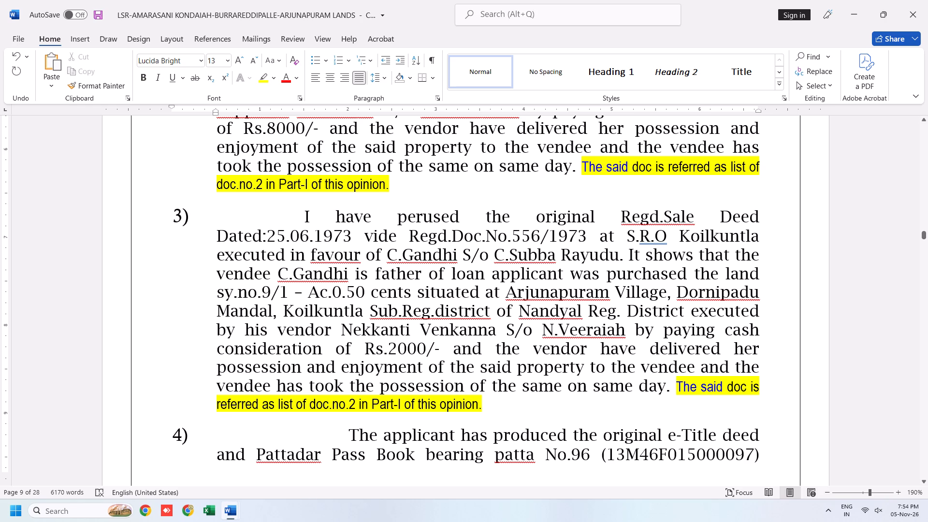
Review item 3's wording on the delivery and taking of possession of the property.
left_click(614, 355)
left_click(584, 352)
left_click(536, 356)
left_click(513, 355)
left_click(428, 363)
left_click(538, 362)
left_click(678, 368)
left_click(508, 378)
left_click(407, 363)
left_click(329, 376)
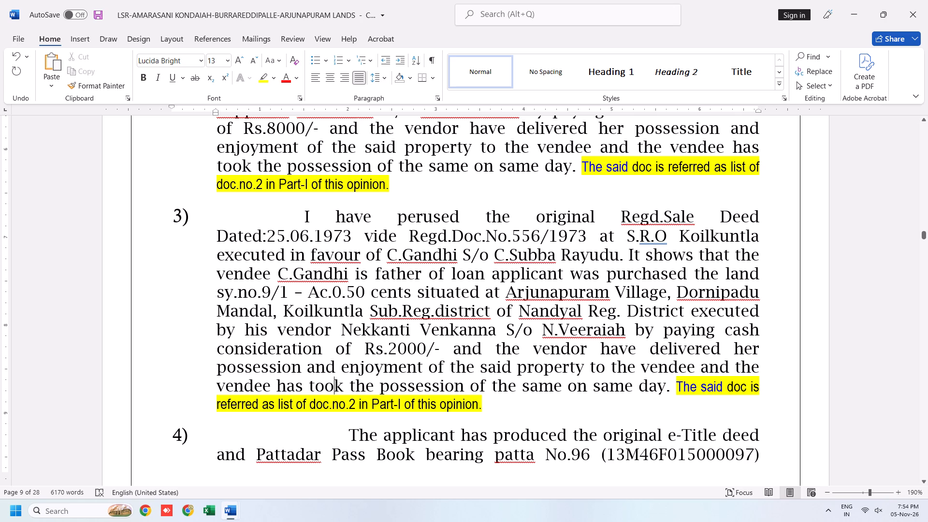
left_click(328, 376)
left_click(337, 378)
Change the highlighted document reference at the end of item 3 to doc.no.3.
left_click(350, 400)
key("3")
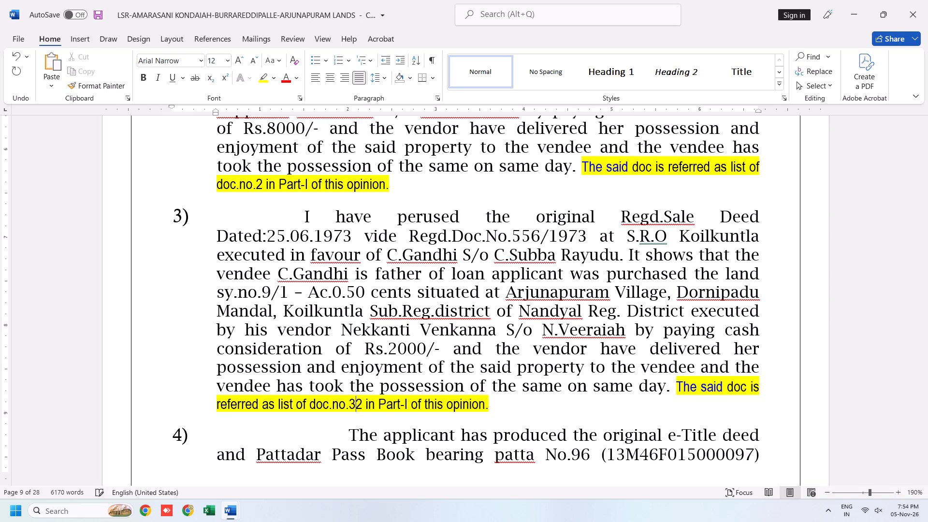
key("Delete")
Insert a line break after the highlighted reference sentence closing item 3.
scroll(387, 366, "down", 2)
left_click(499, 324)
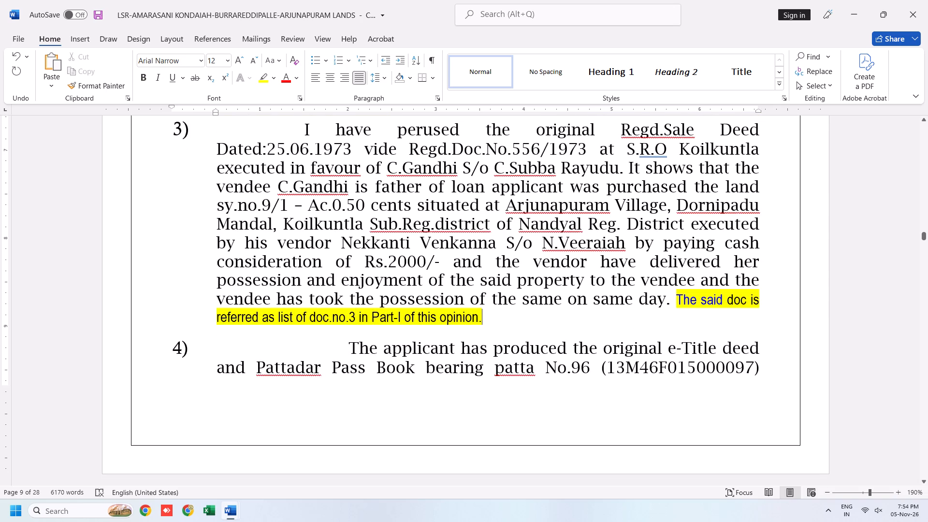
key("Return")
Review the rebuilt item 3 and the pattadar pass book paragraph in item 4.
scroll(517, 331, "up", 4)
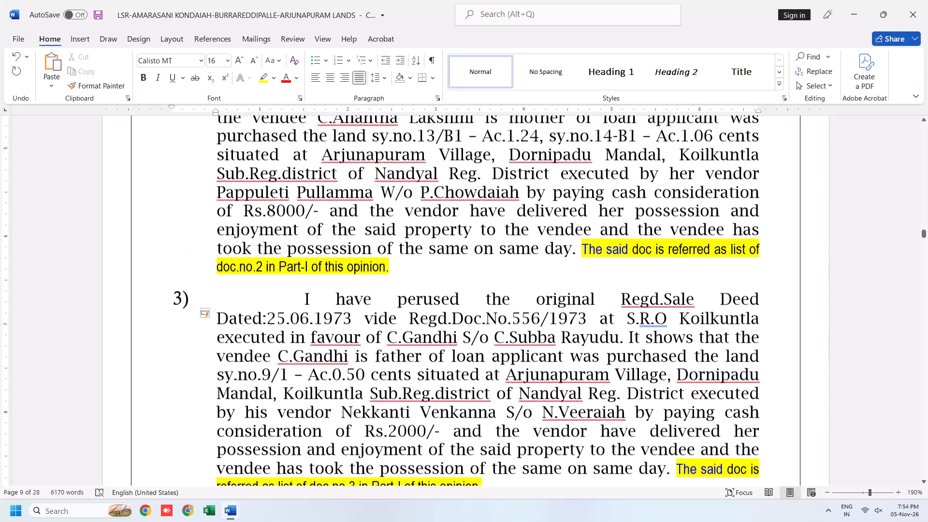
left_click(340, 303)
left_click(351, 314)
scroll(440, 337, "down", 3)
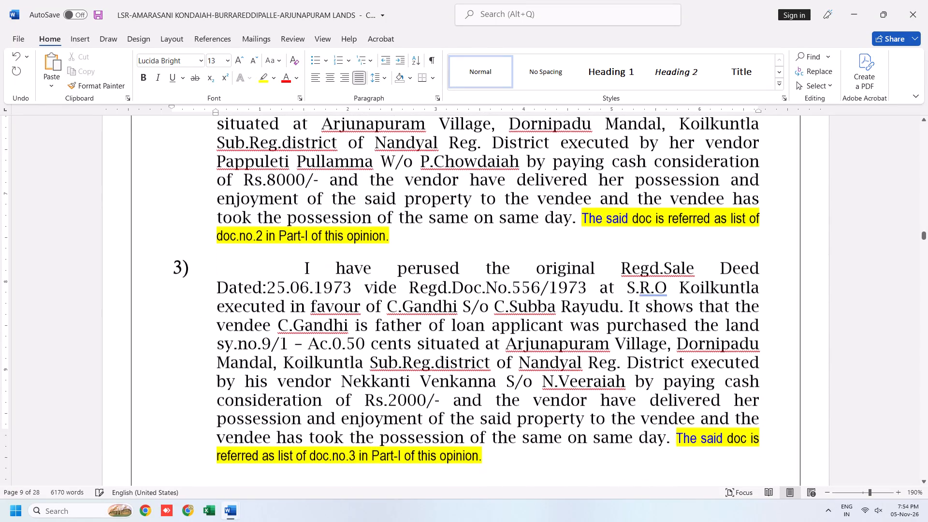
scroll(440, 337, "down", 6)
left_click(358, 342)
left_click(354, 367)
scroll(355, 365, "down", 2)
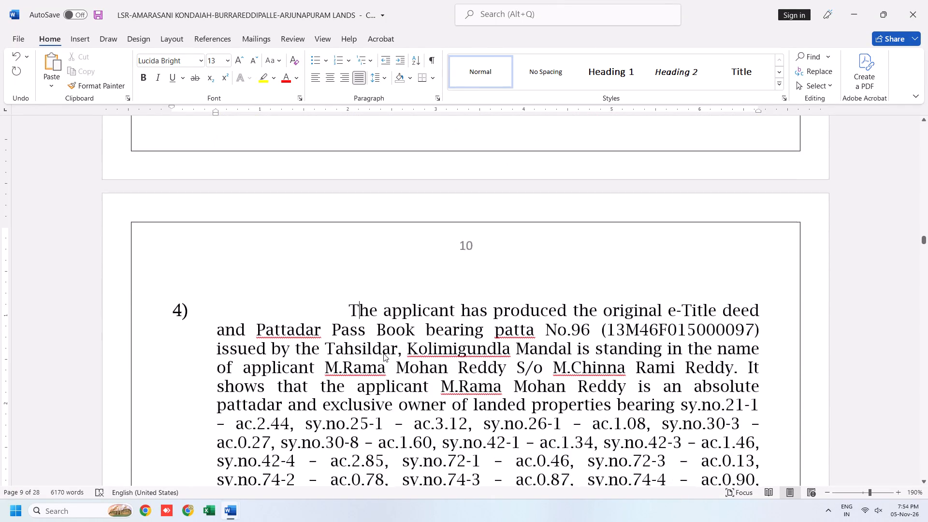
scroll(383, 353, "down", 2)
scroll(418, 349, "up", 2)
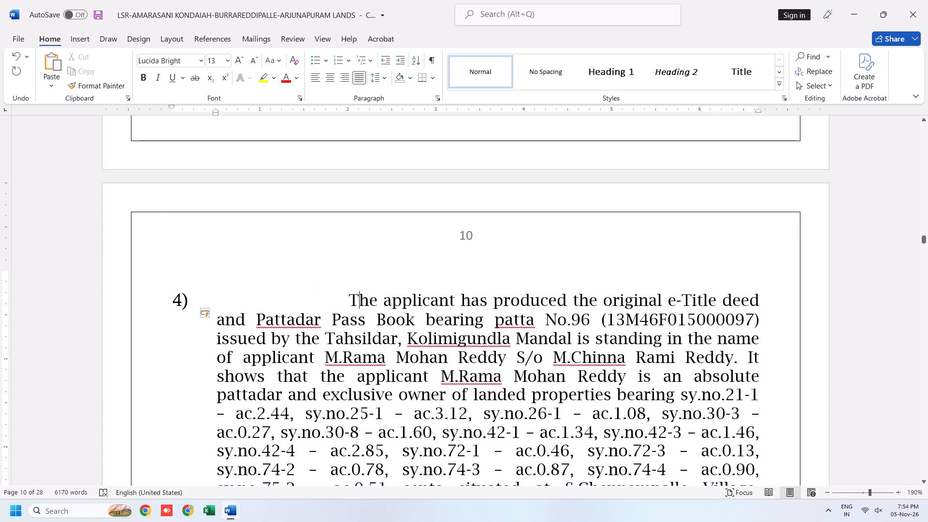
scroll(418, 348, "up", 9)
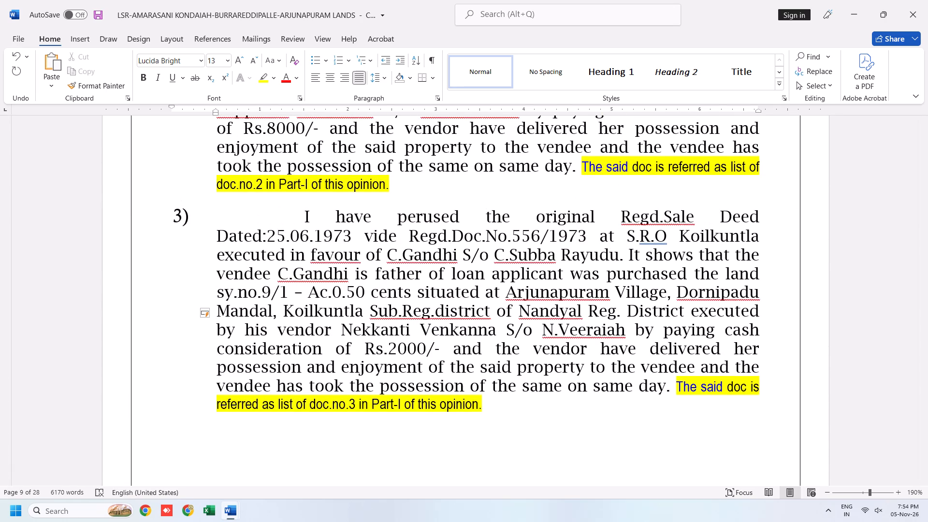
scroll(412, 391, "up", 8)
scroll(407, 381, "down", 19)
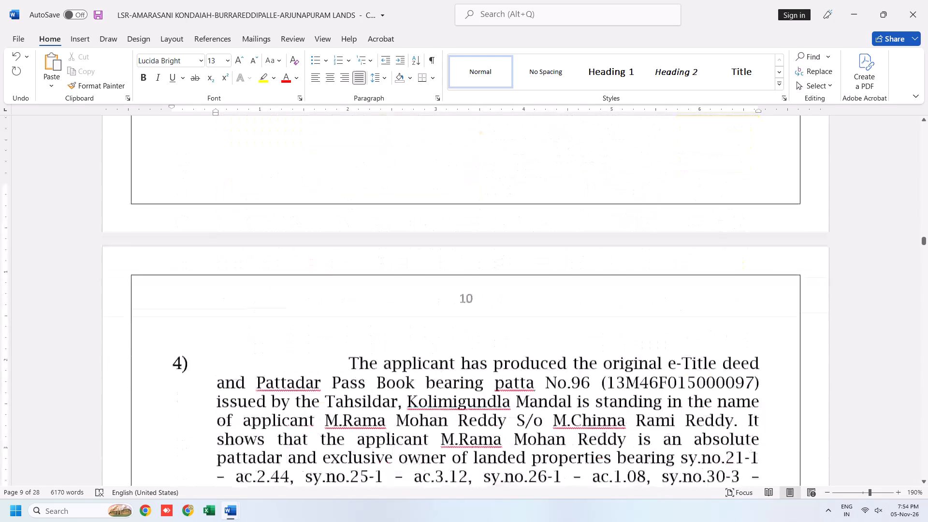
Save the report.
left_click(502, 211)
key("ctrl+s")
left_click(500, 209)
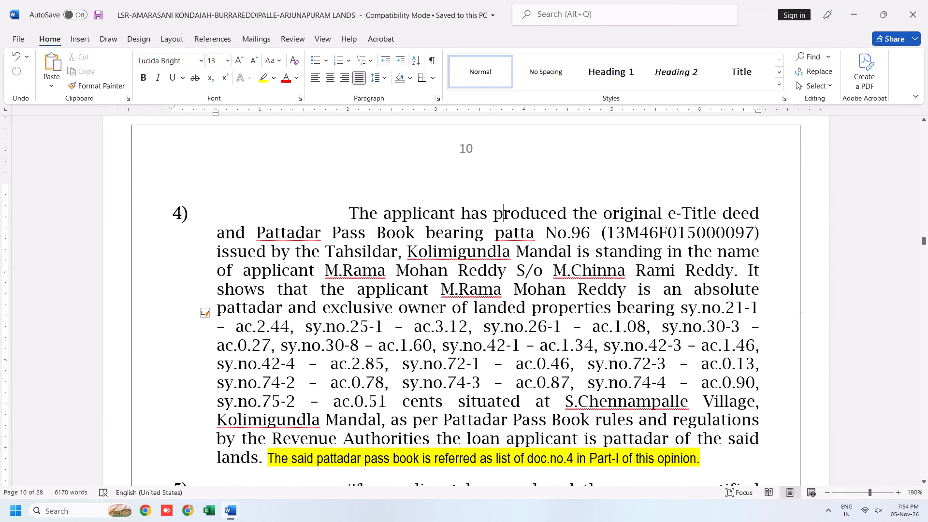
Search the UNION BANK OF INDIA folder in E.DRIVE for "kaip" and open the matching Thudumuladinne title report.
left_click(18, 30)
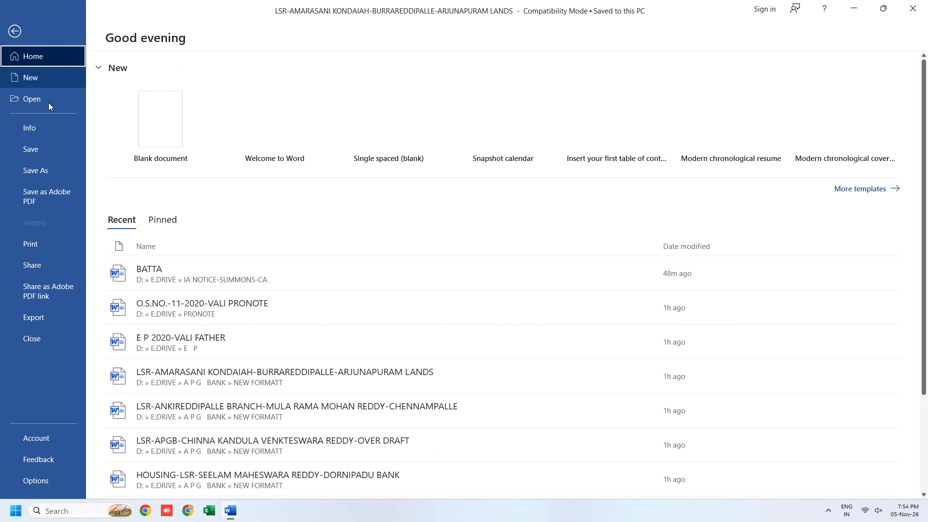
left_click(30, 102)
left_click(148, 217)
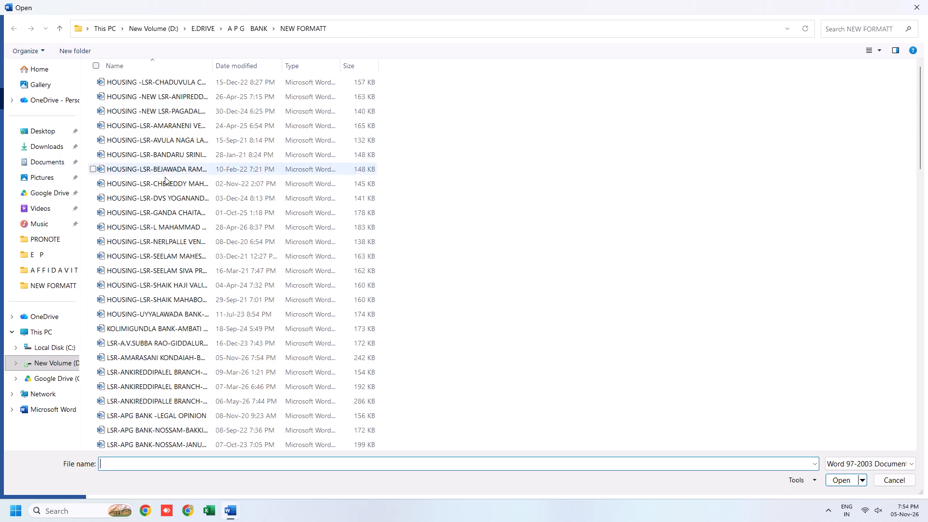
left_click(58, 26)
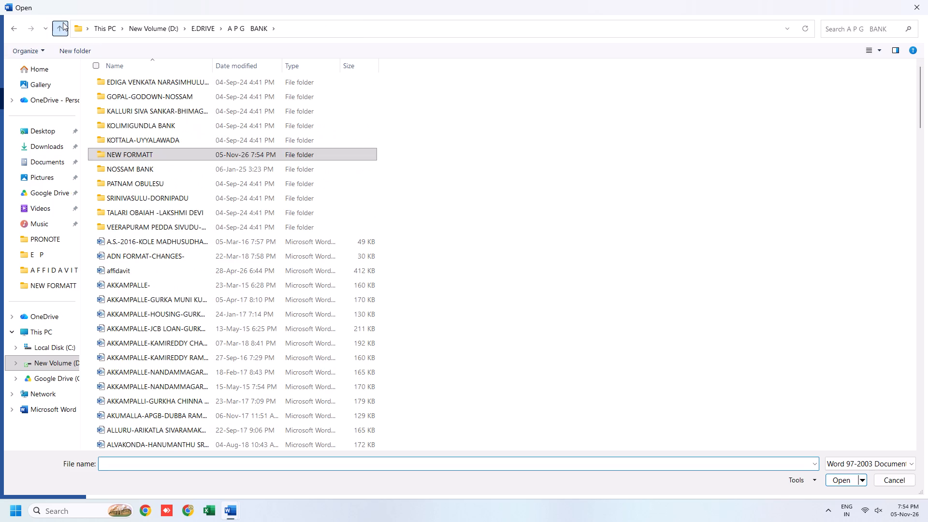
left_click(63, 22)
left_click(62, 26)
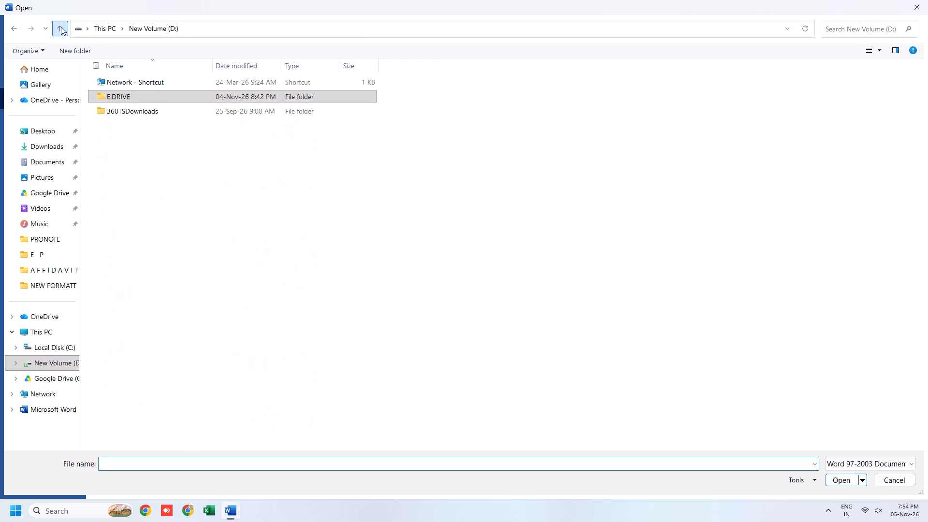
double_click(121, 95)
left_click(127, 150)
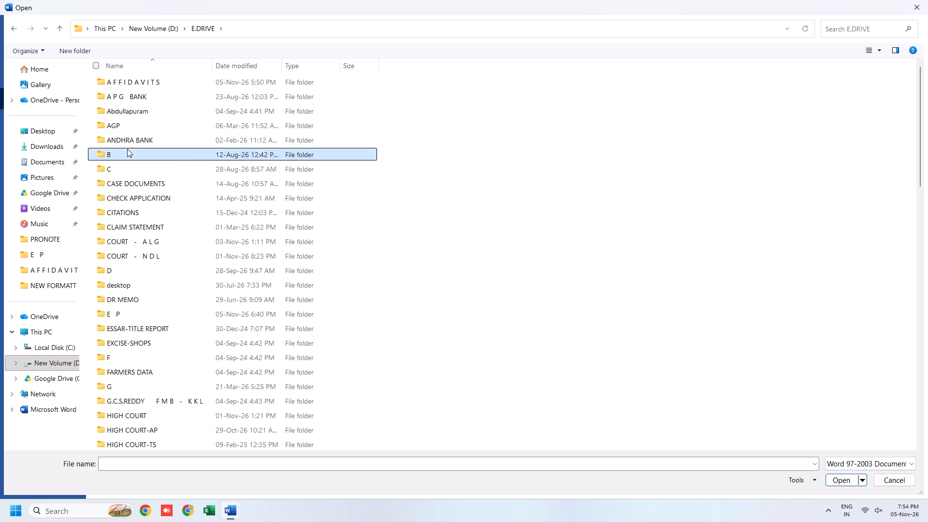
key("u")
key("Return")
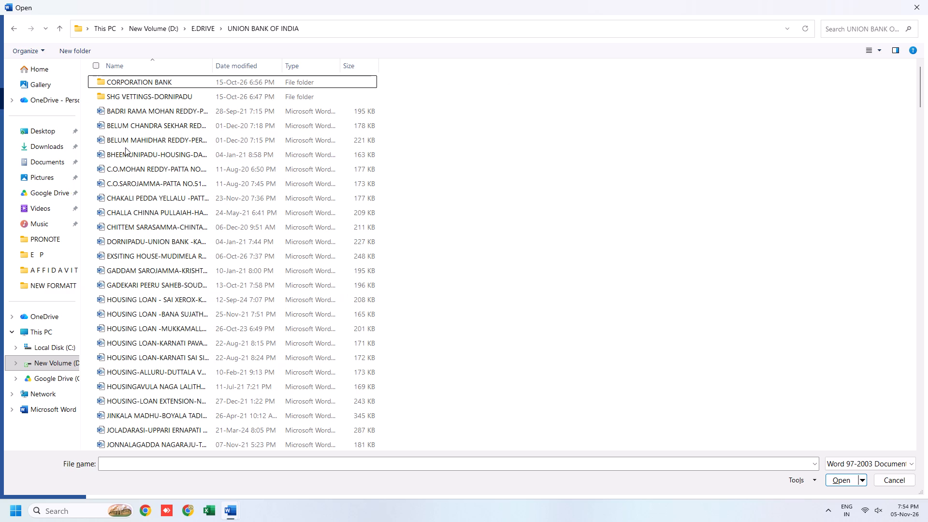
left_click(858, 29)
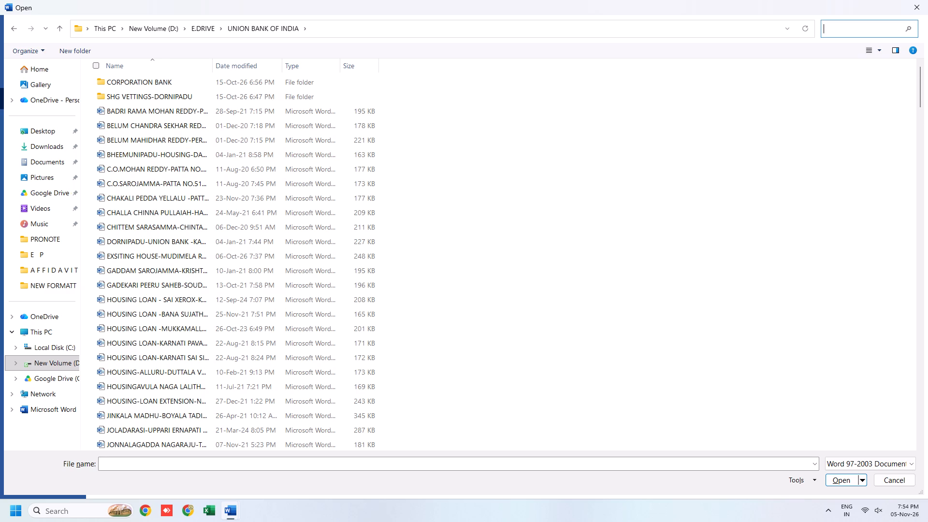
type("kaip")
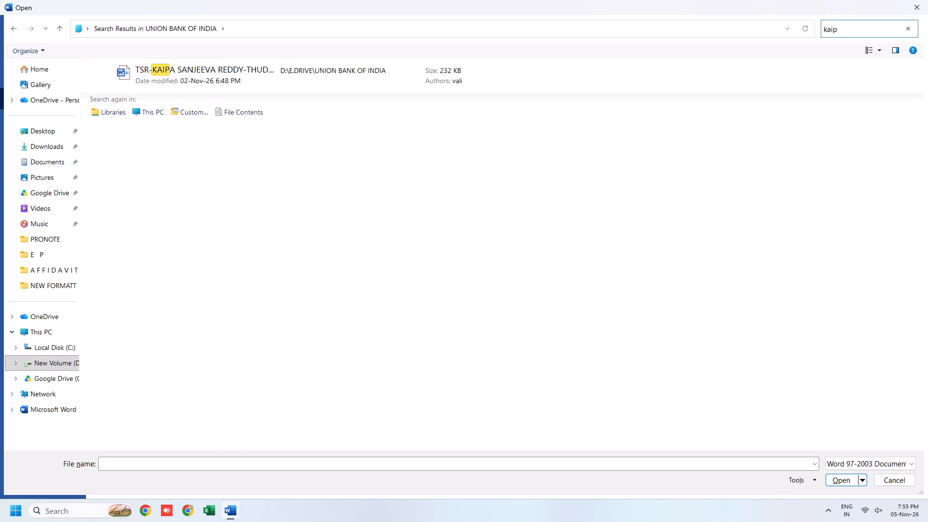
double_click(217, 75)
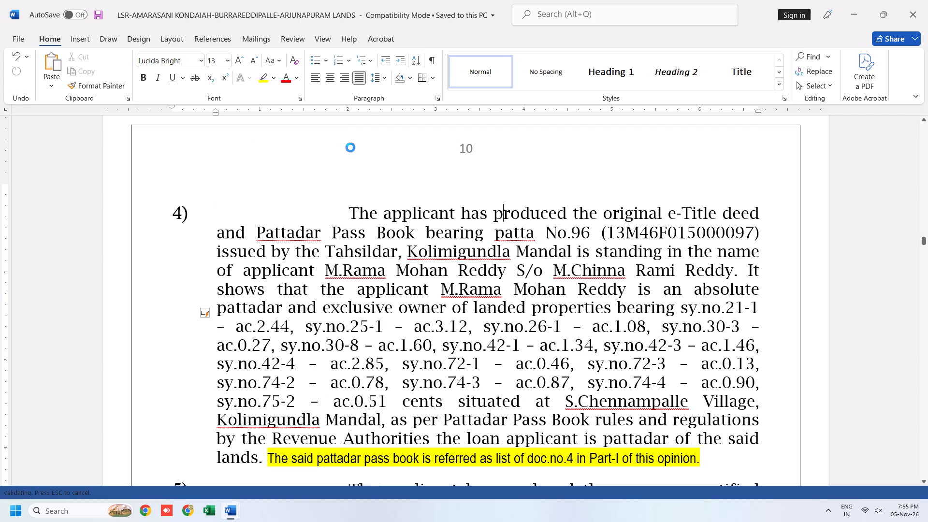
Look through the opened title report's property schedule and tracing of title, up to its numbered document items.
scroll(456, 252, "down", 19)
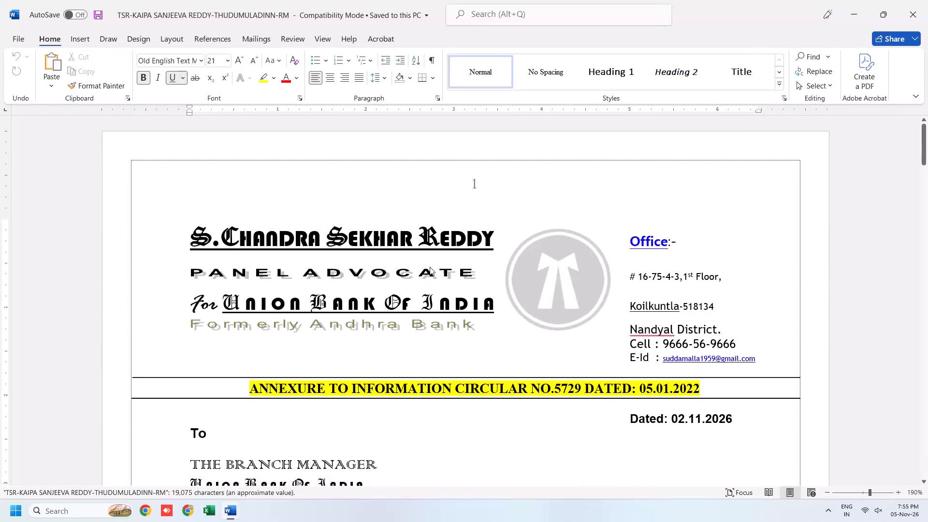
scroll(430, 267, "down", 6)
key("Page_Down")
key("Page_Down")
key("Page_Down")
key("Page_Down")
key("Page_Down")
key("Page_Down")
key("Page_Down")
key("Page_Down")
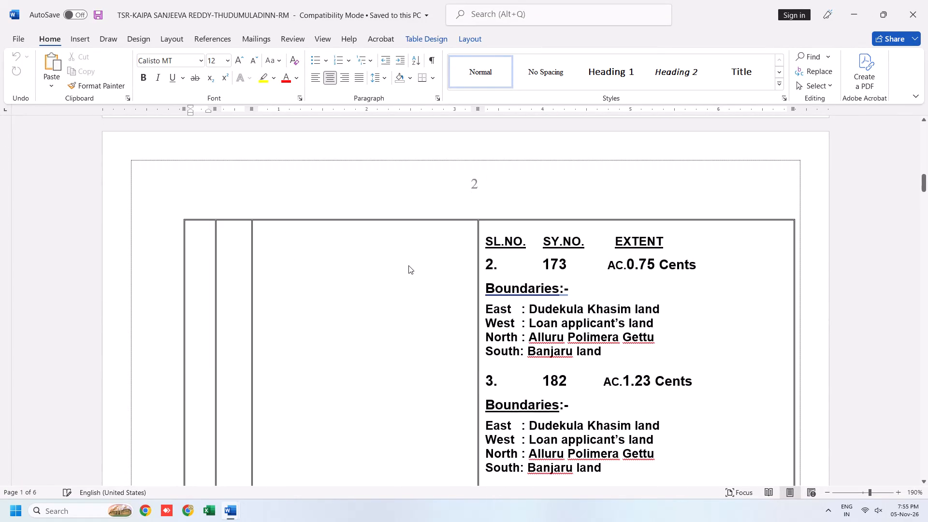
scroll(411, 266, "down", 4)
left_click(572, 254)
scroll(566, 257, "down", 8)
key("Page_Down")
key("Page_Down")
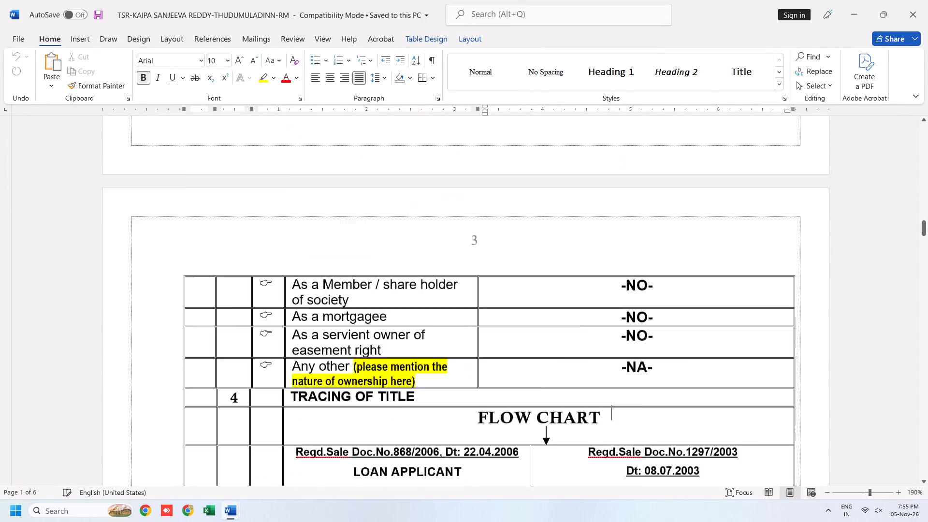
key("Page_Down")
key("Page_Down")
key("Page_Down")
key("Page_Down")
key("Page_Down")
key("Page_Up")
key("Page_Up")
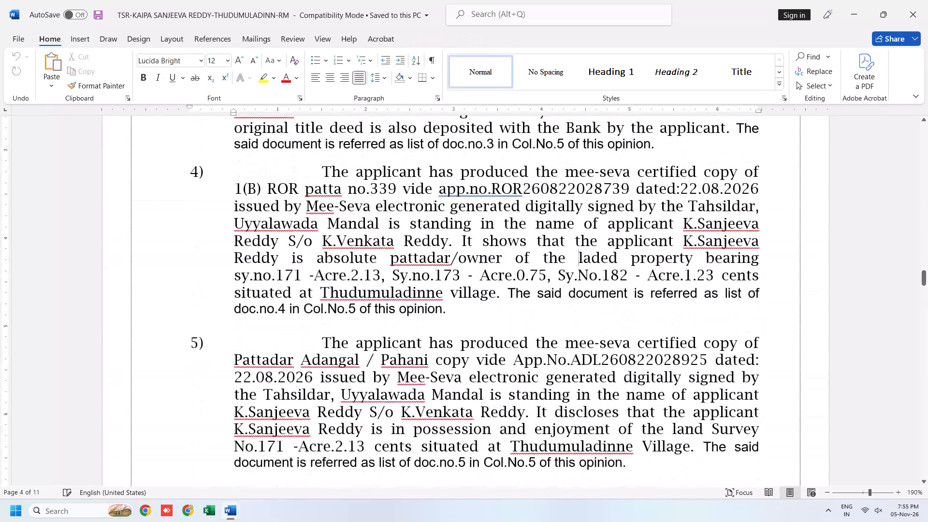
Examine the numbered document items in the title report for a reusable partition kararu paragraph.
key("Page_Down")
key("Page_Down")
key("Page_Down")
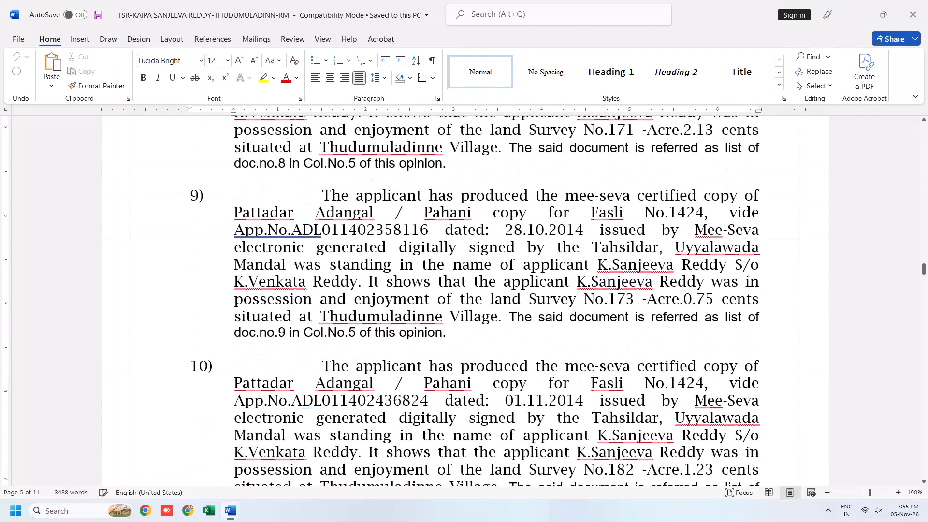
key("Page_Down")
key("Page_Down")
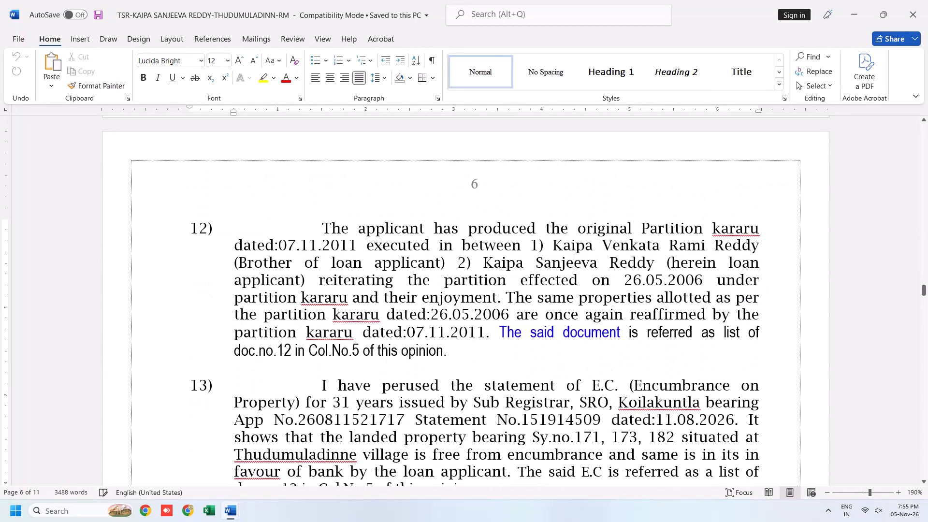
key("Page_Down")
key("Page_Down")
key("Page_Up")
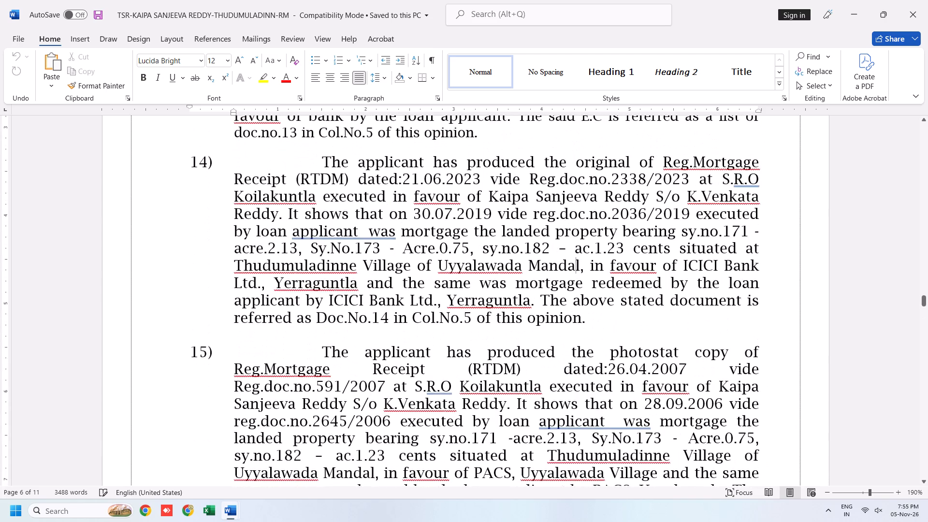
key("Page_Up")
key("Page_Up")
key("Page_Up")
key("Page_Up")
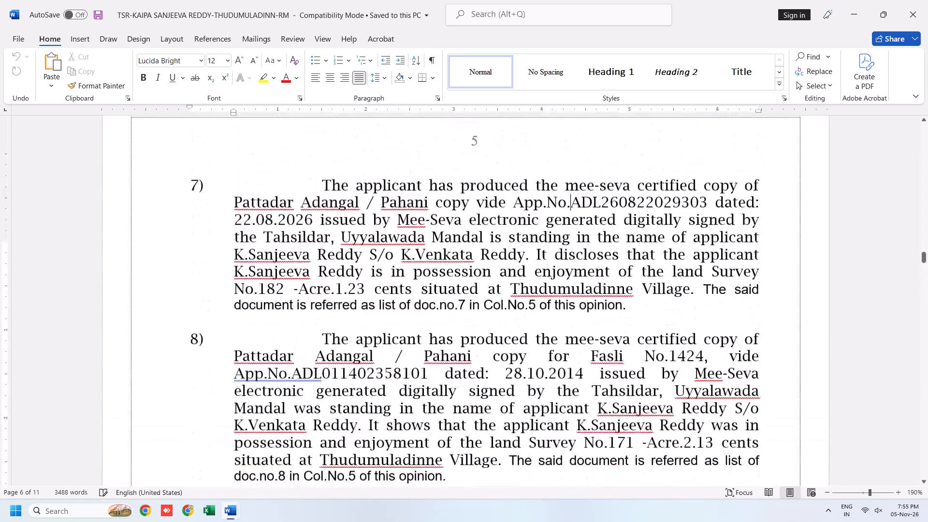
key("Page_Up")
key("Page_Up")
key("Page_Up")
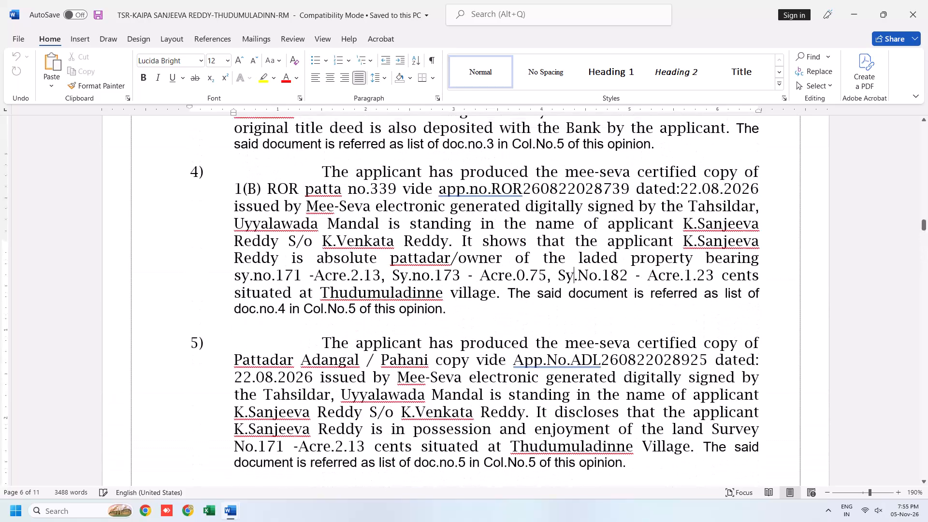
key("Page_Up")
key("Page_Up")
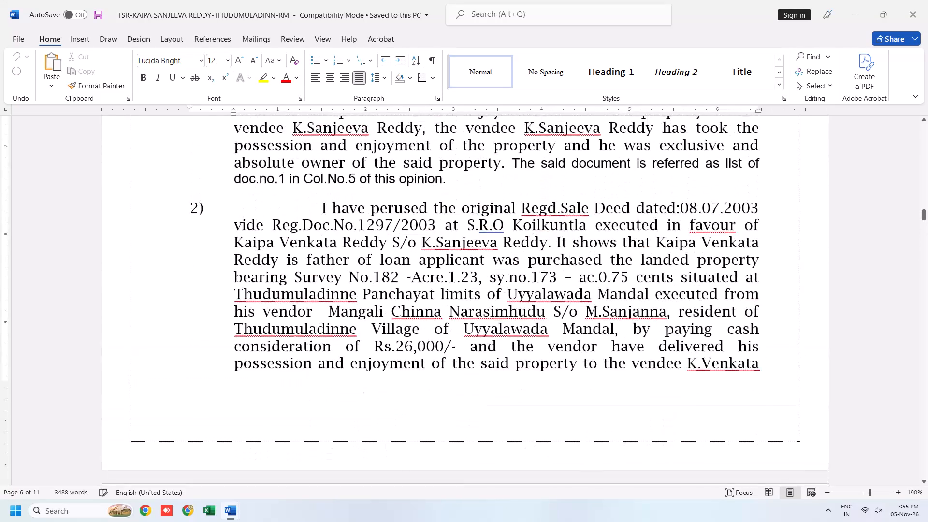
key("Page_Down")
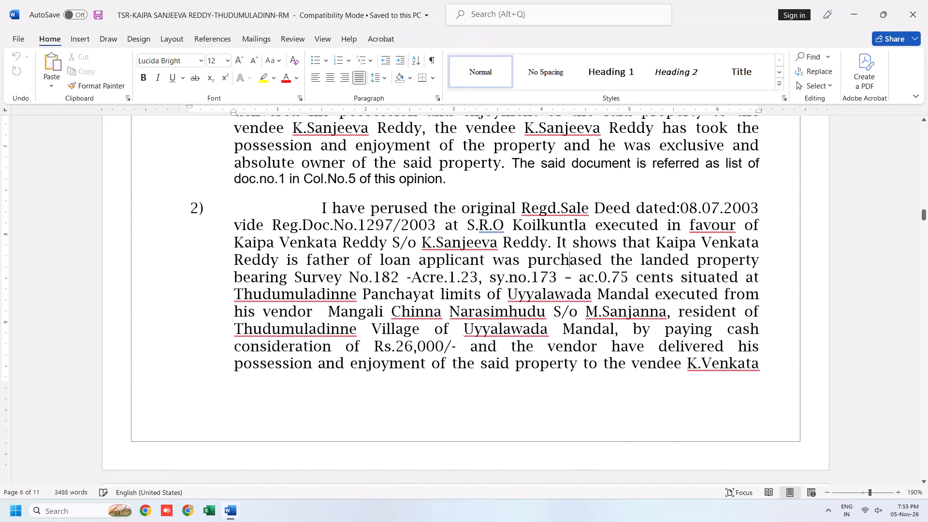
key("Page_Down")
key("Page_Down")
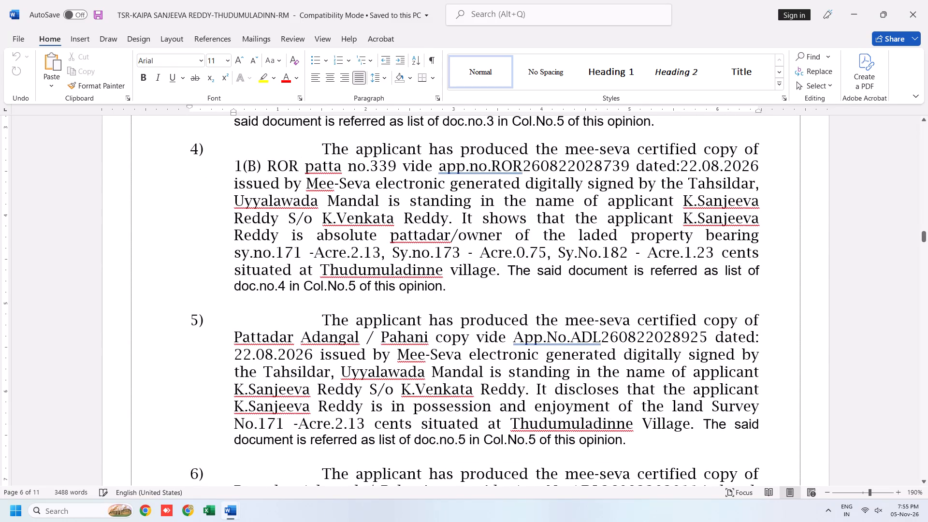
key("Page_Down")
key("Page_Down")
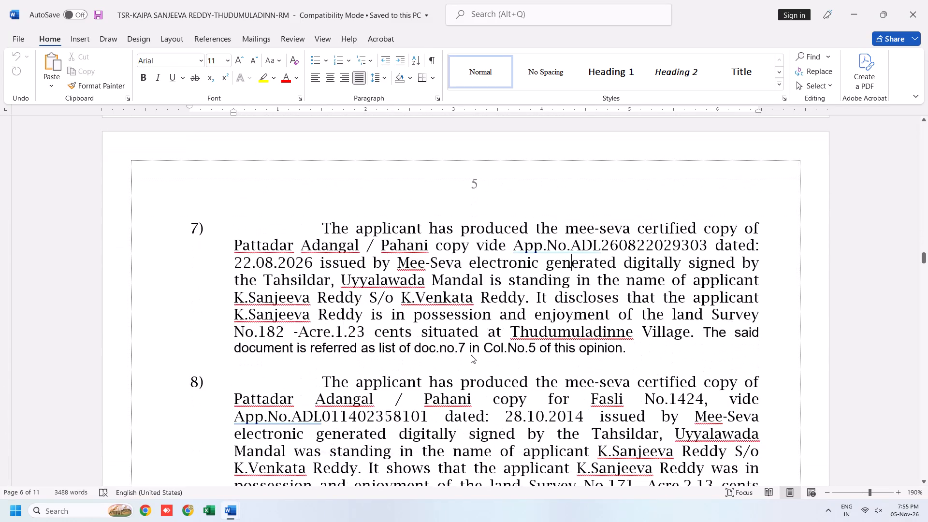
key("Page_Down")
key("Page_Down")
key("Page_Down")
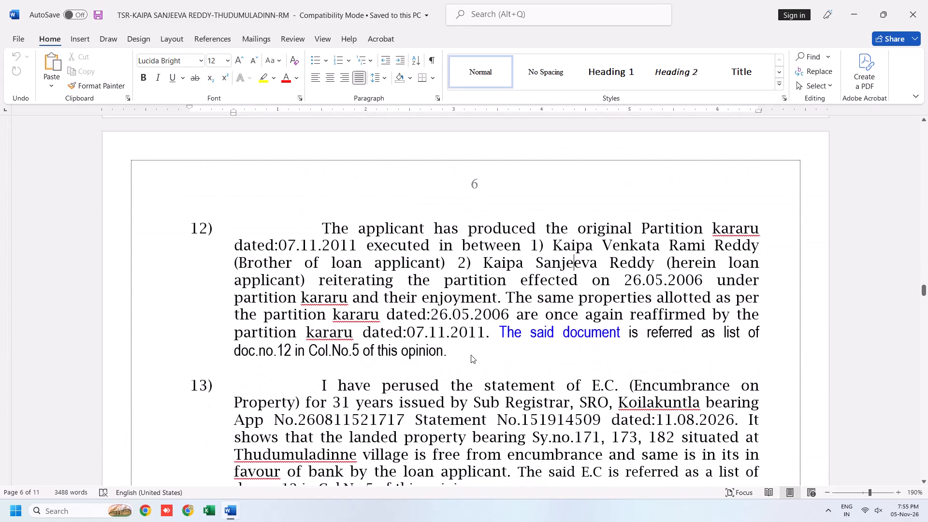
key("Page_Down")
key("Page_Up")
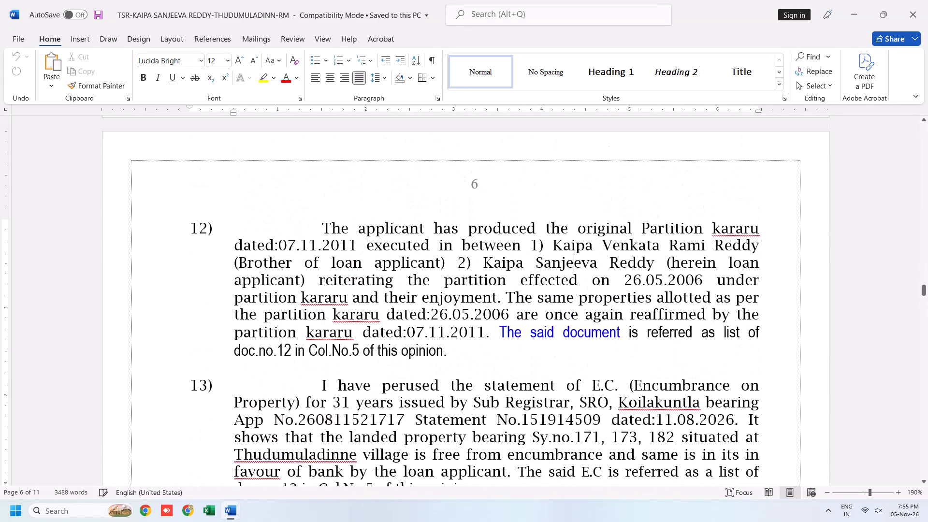
Copy the item 12 paragraph on the original partition kararu dated 07.11.2011 and close the title report.
left_click_drag(324, 231, 504, 361)
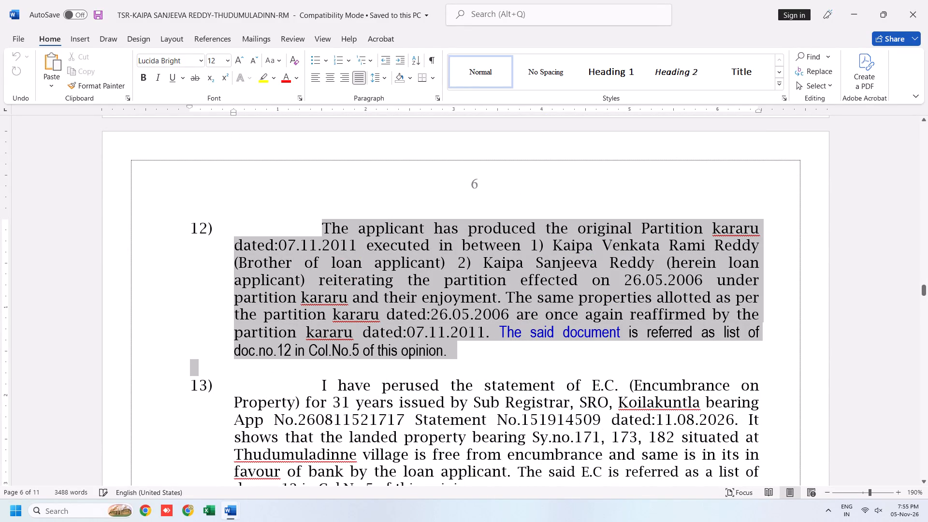
left_click_drag(504, 361, 504, 359)
key("ctrl+c")
key("alt+F4")
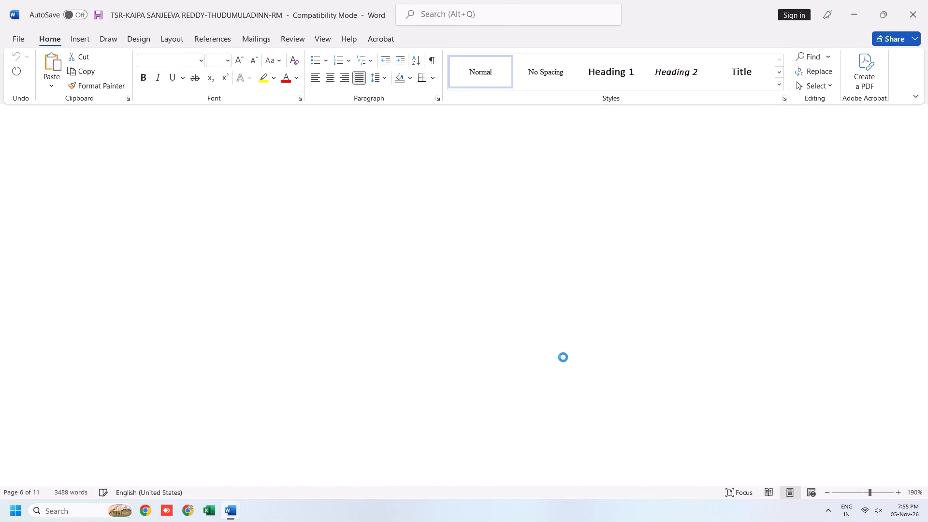
Paste the copied partition kararu paragraph above the pattadar pass book item 4 in the Arjunapuram lands report.
scroll(284, 378, "up", 7)
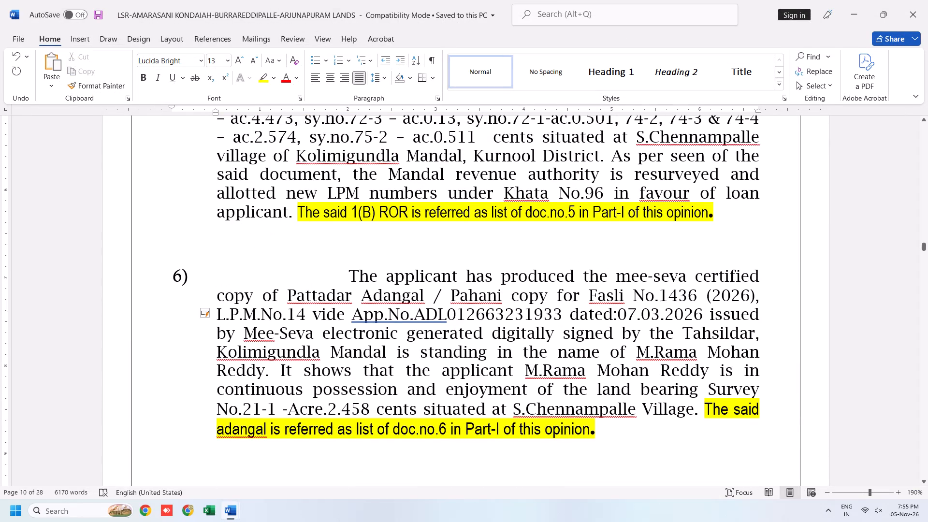
scroll(366, 289, "up", 5)
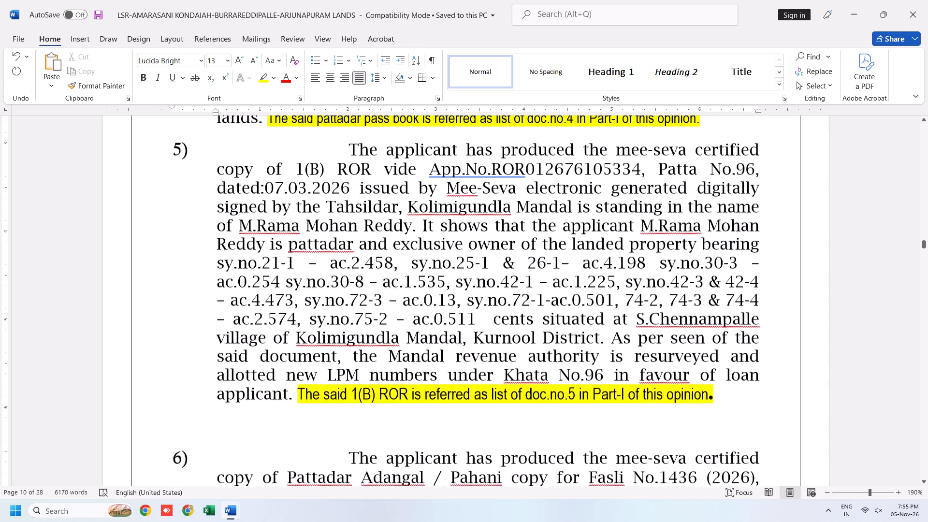
scroll(366, 287, "up", 5)
scroll(483, 282, "up", 10)
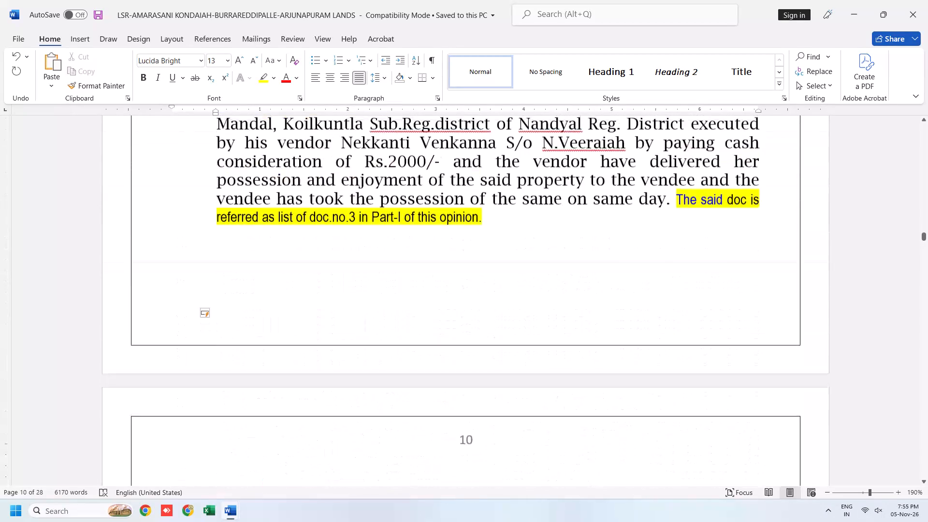
scroll(374, 256, "up", 4)
scroll(333, 273, "down", 9)
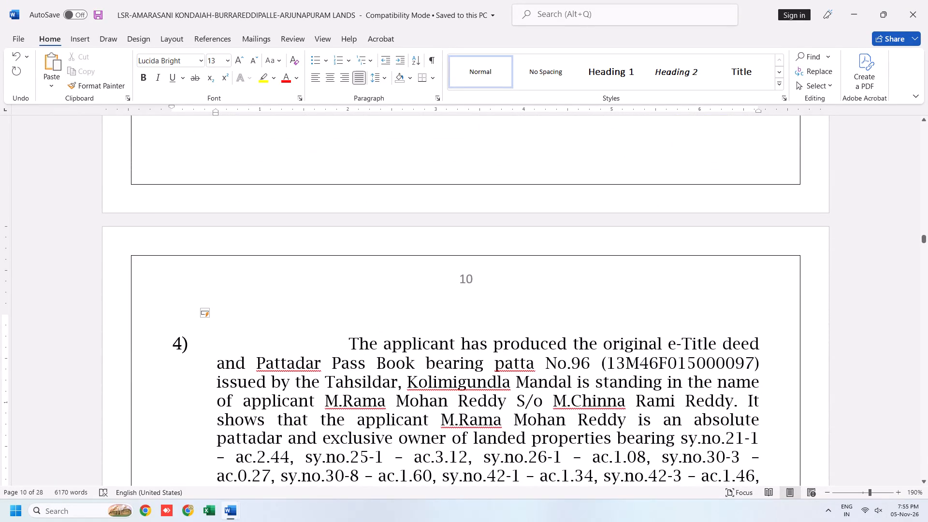
left_click(174, 339)
key("ctrl+v")
scroll(177, 339, "down", 3)
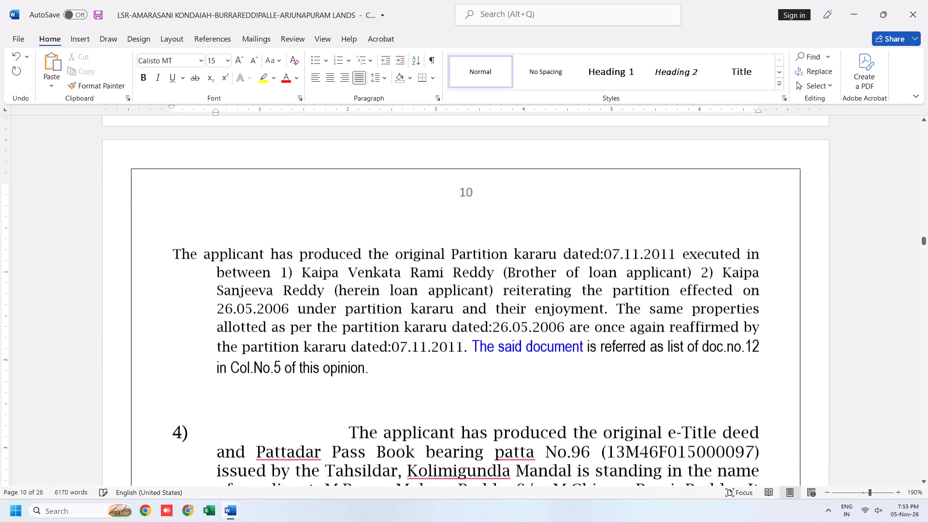
Apply the text formatting of item 3's sale deed paragraph to the whole pasted partition kararu paragraph with Format Painter.
scroll(272, 287, "up", 9)
left_click(269, 202)
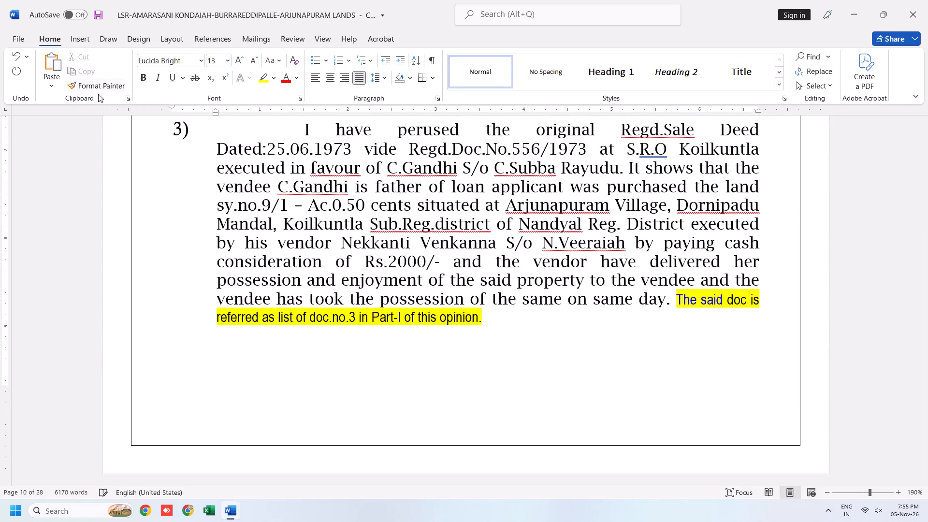
left_click(95, 87)
scroll(275, 246, "down", 8)
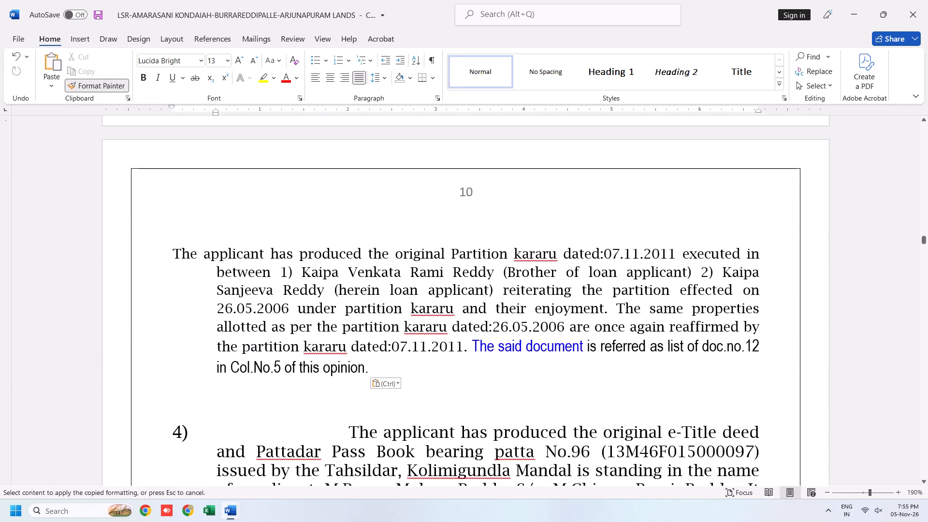
left_click_drag(173, 250, 375, 366)
left_click_drag(267, 310, 265, 306)
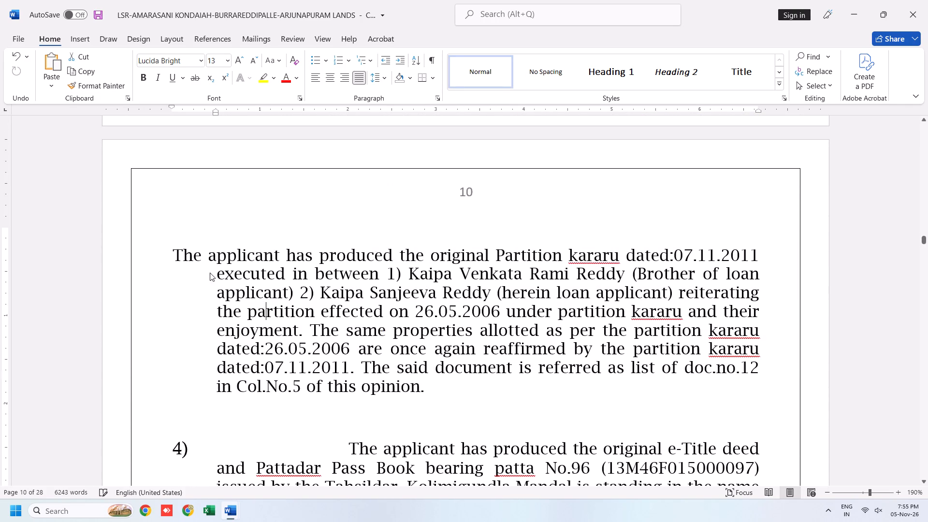
Number the pasted partition kararu paragraph as 4) and indent its opening text with three tab spaces.
left_click(177, 259)
scroll(176, 258, "up", 11)
scroll(176, 258, "down", 8)
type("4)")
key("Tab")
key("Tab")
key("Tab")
left_click(490, 317)
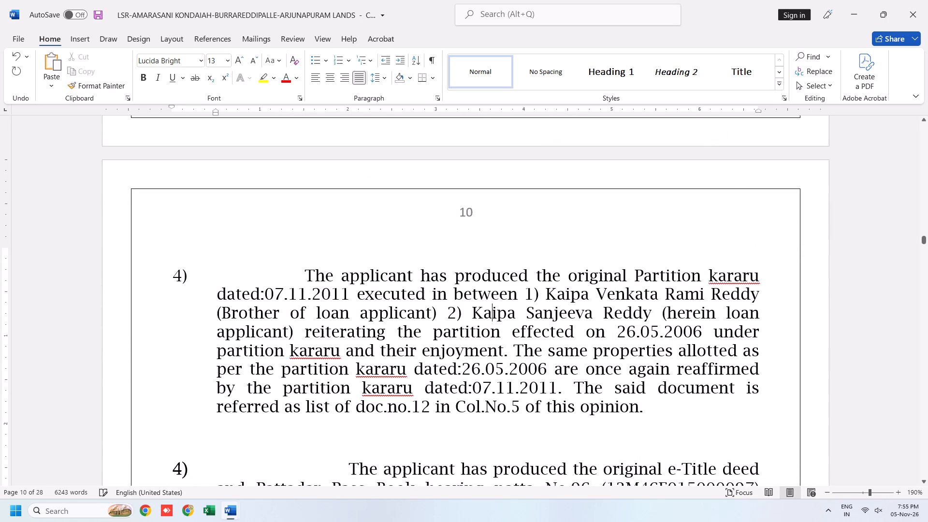
Change "kararu" to "list" in the opening line of the new partition item 4.
left_click(630, 277)
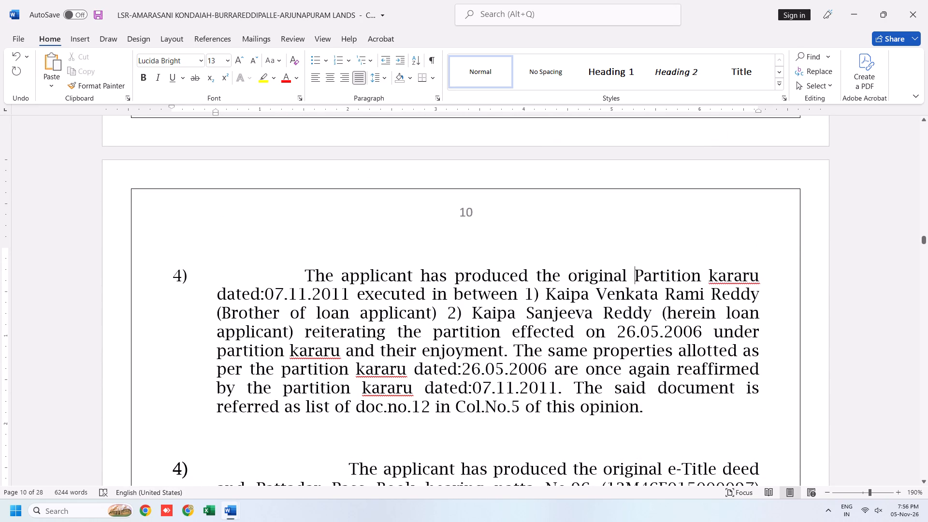
left_click(708, 273)
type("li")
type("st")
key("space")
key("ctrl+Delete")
Insert "un registered" before "Partition list" in item 4's opening line, with the spelling corrected.
left_click(662, 262)
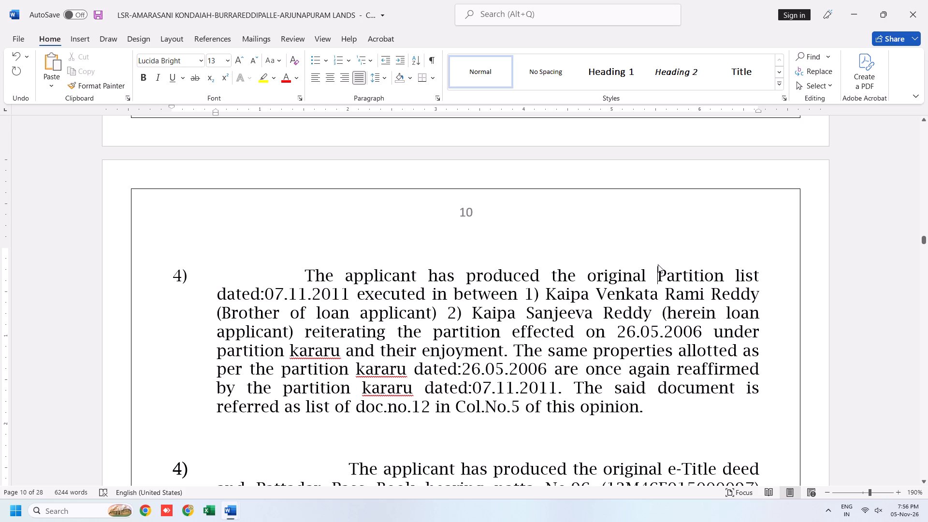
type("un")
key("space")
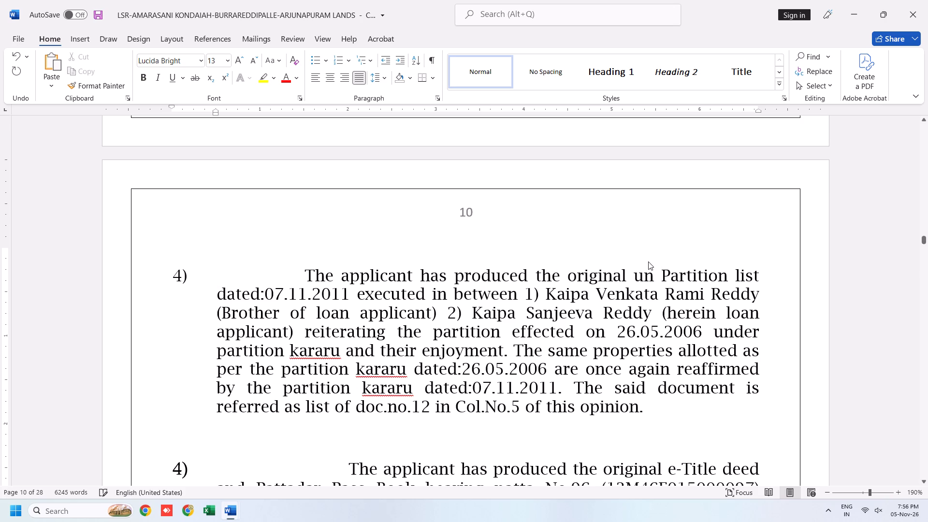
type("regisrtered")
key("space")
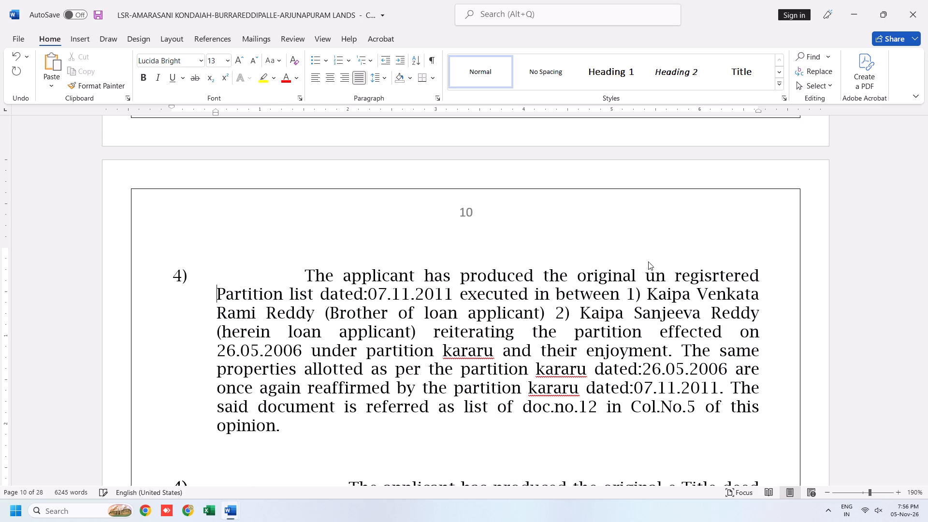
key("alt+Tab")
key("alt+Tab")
left_click(551, 319)
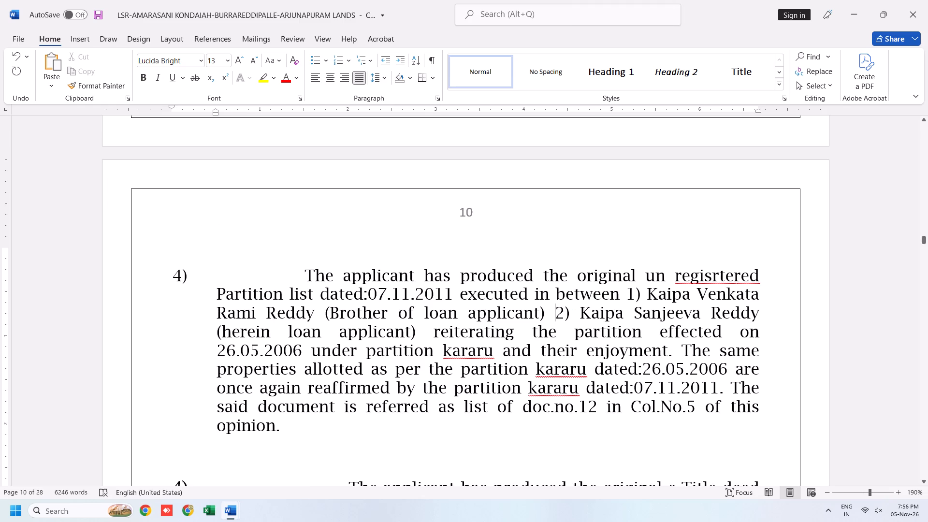
right_click(747, 270)
left_click(702, 56)
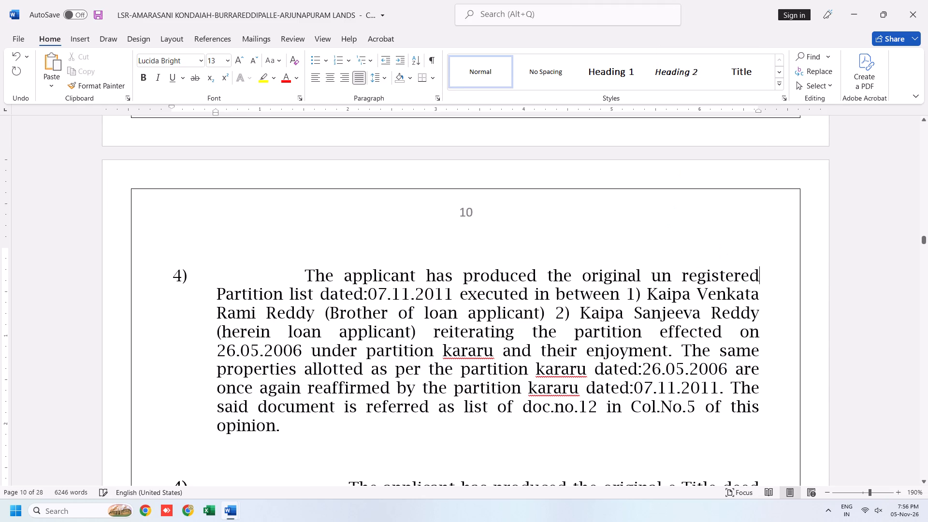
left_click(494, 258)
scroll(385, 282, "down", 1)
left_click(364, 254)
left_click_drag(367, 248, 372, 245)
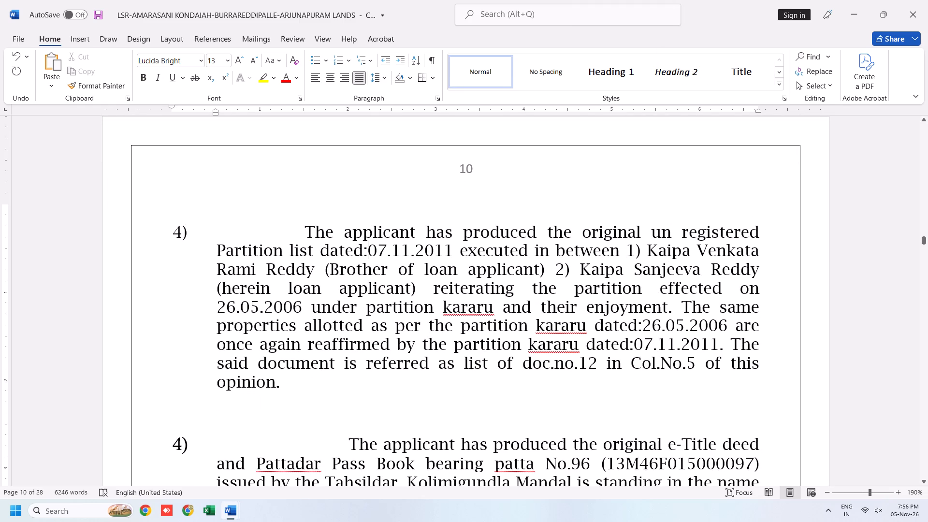
Reopen the Thudumuladinne title search report from the recent documents.
left_click(15, 34)
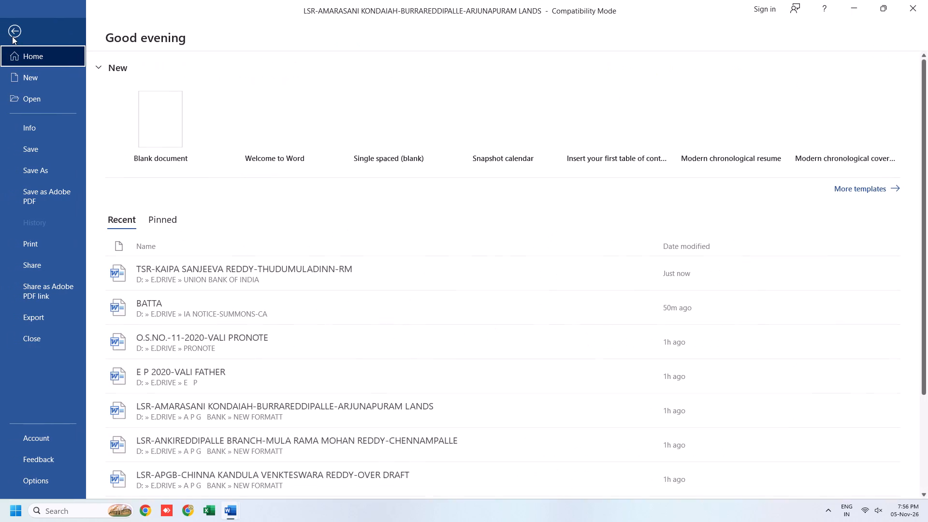
left_click(200, 278)
scroll(555, 373, "down", 6)
key("alt+Tab")
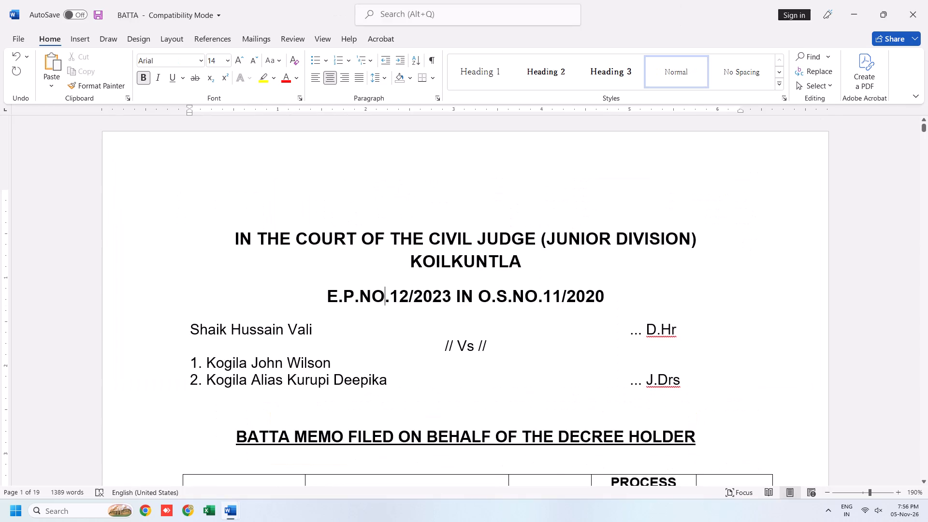
key("alt+Tab")
scroll(610, 271, "up", 1)
scroll(582, 272, "down", 9)
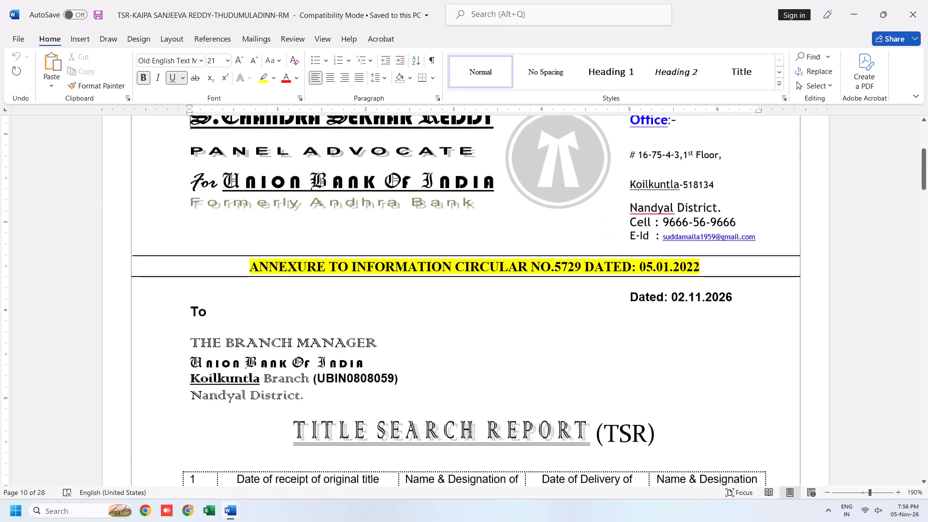
Insert "un registered" before "Partition kararu" in item 12 of the title search report and save it.
scroll(506, 293, "down", 8)
key("Page_Down")
key("Page_Down")
key("Page_Down")
key("Page_Down")
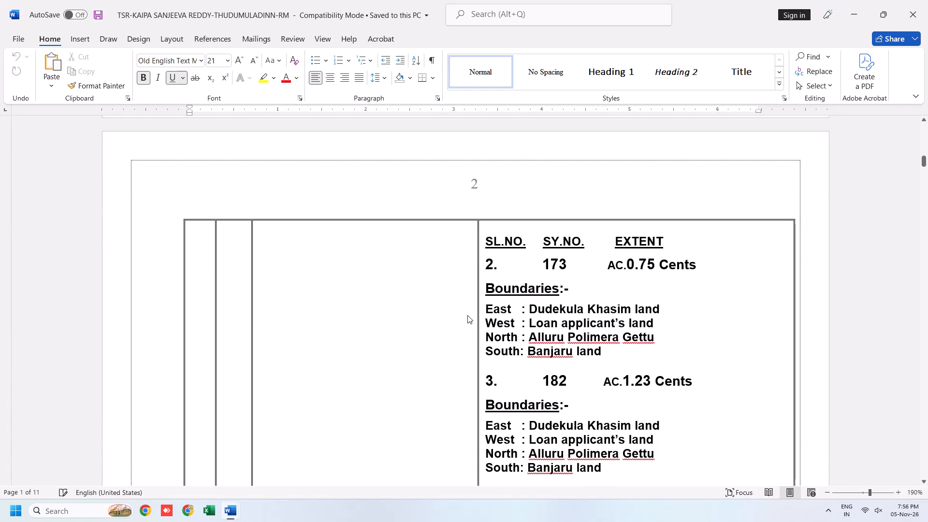
key("Page_Down")
key("Page_Down")
left_click(575, 328)
key("Page_Down")
key("Page_Down")
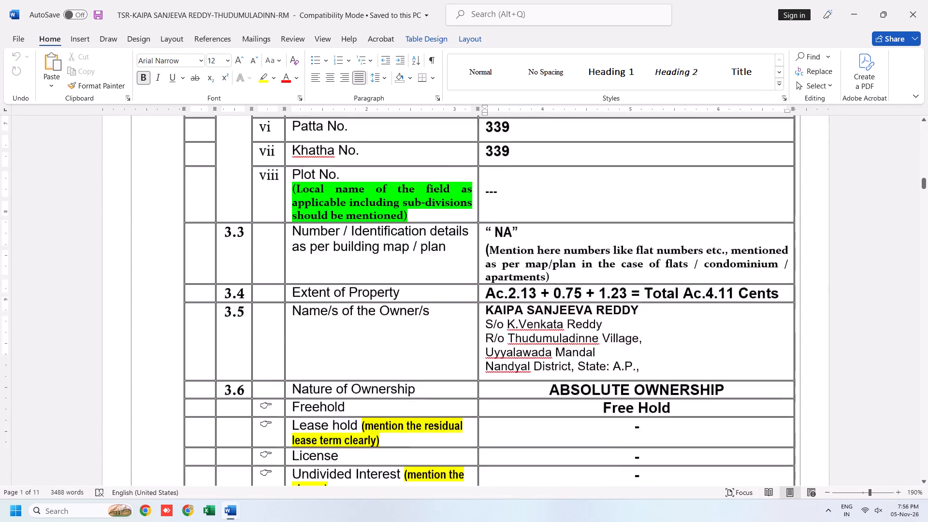
key("Page_Down")
key("Page_Down")
key("Page_Down")
key("Page_Down")
key("Page_Down")
key("Page_Down")
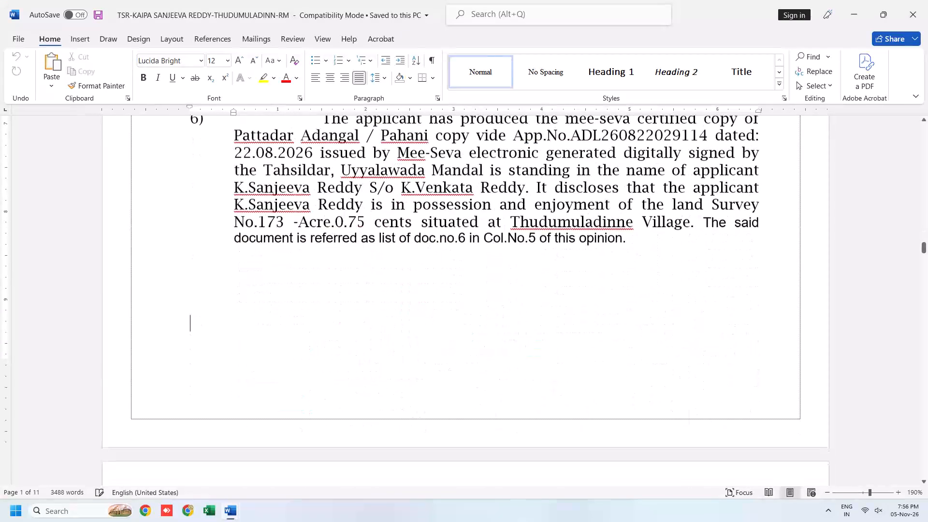
key("Page_Down")
key("Page_Down")
key("Page_Down")
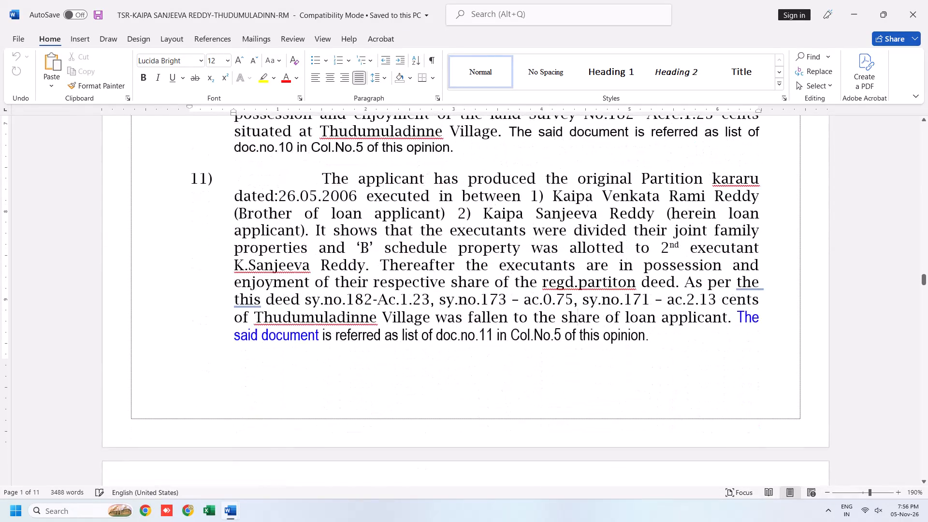
key("Page_Down")
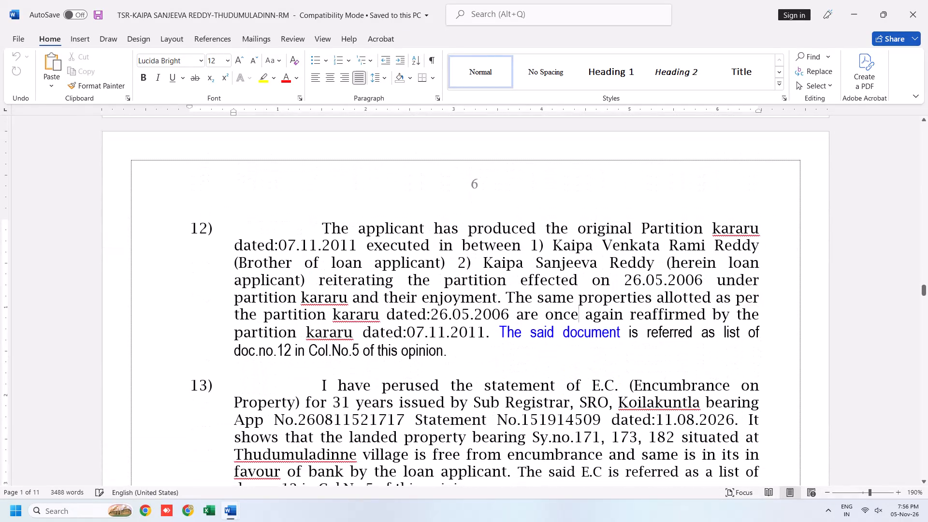
left_click(644, 227)
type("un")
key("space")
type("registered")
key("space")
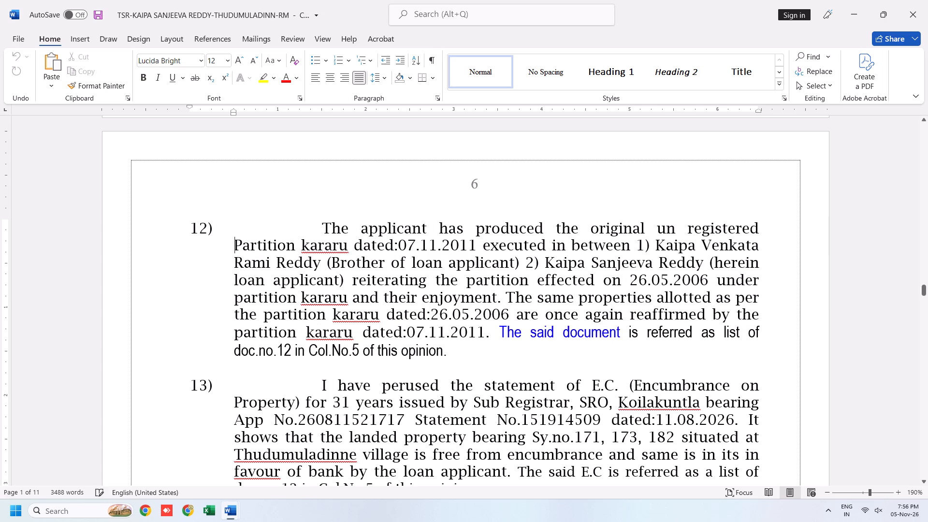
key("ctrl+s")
Check the partition deed rows 11 and 12 in the title search report's document list, save, and close the report.
left_click(395, 275)
scroll(377, 279, "down", 9)
key("Page_Down")
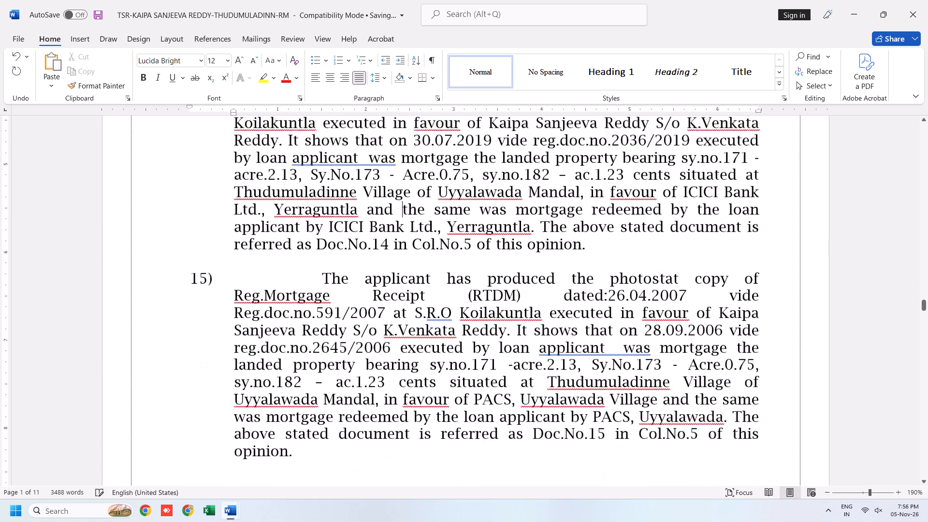
key("Page_Down")
key("Page_Down")
key("Page_Down")
key("Page_Down")
key("Page_Down")
key("Page_Down")
key("Page_Down")
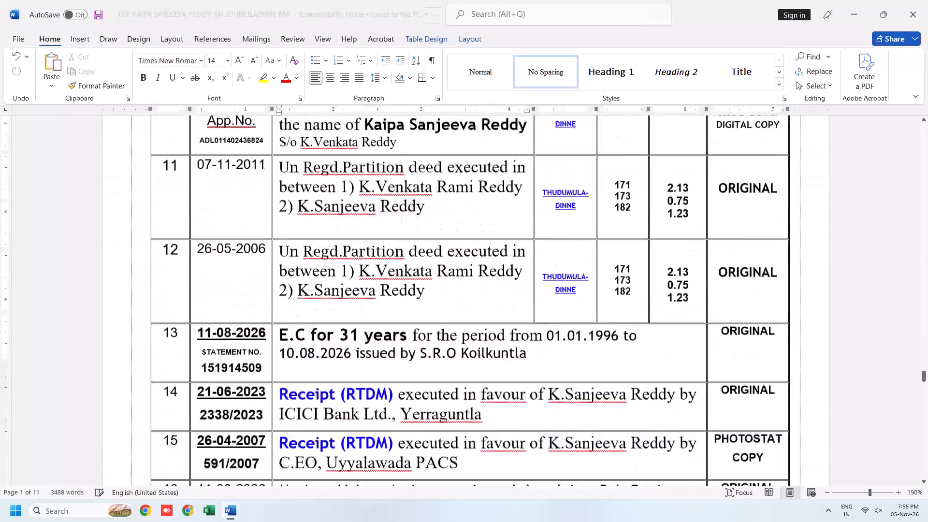
key("Page_Up")
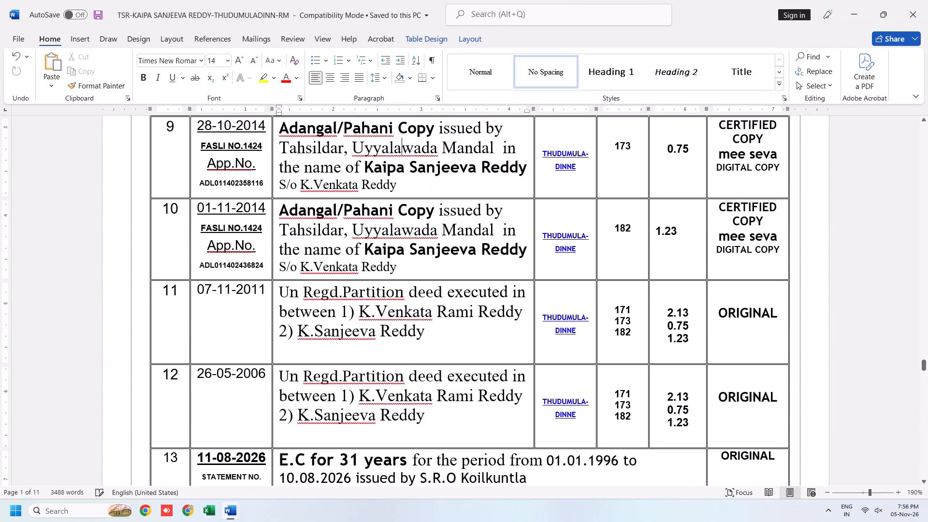
key("ctrl+s")
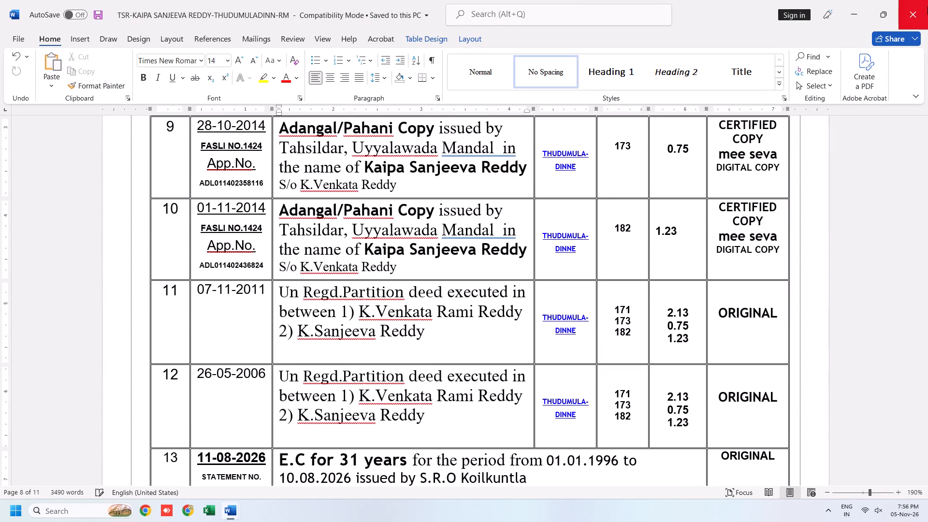
left_click(911, 8)
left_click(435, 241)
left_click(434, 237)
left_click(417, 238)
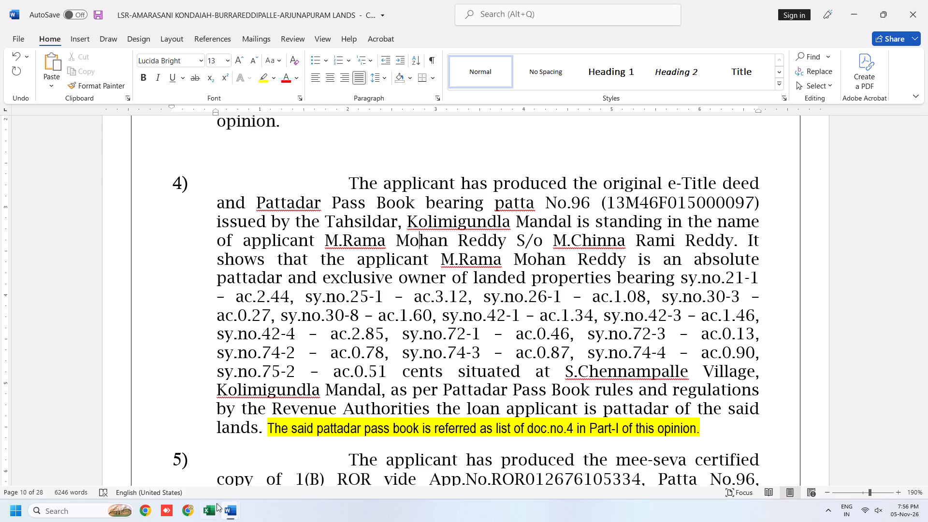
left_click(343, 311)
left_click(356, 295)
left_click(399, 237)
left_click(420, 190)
Set the partition list's date in the new item 4 of the Arjunapuram lands report to 15.12.2011.
scroll(492, 262, "up", 4)
scroll(365, 274, "up", 2)
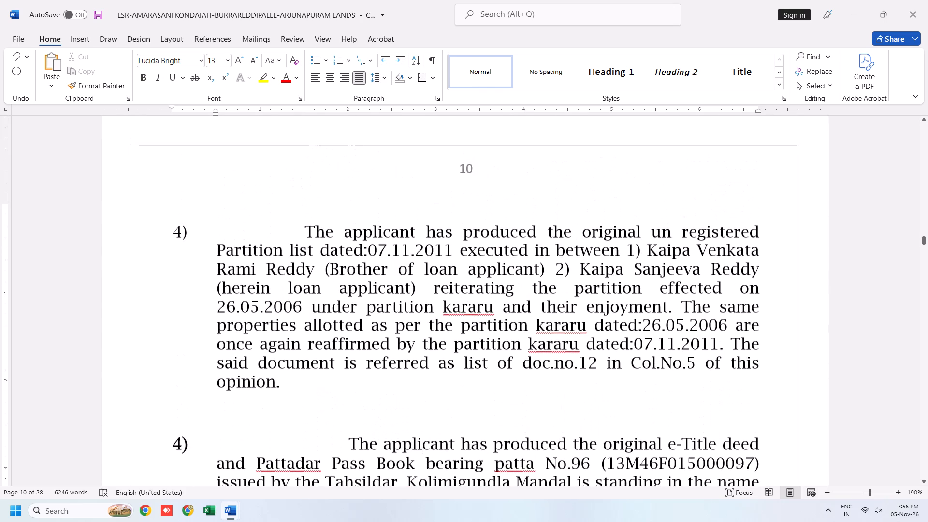
left_click(580, 276)
left_click(365, 243)
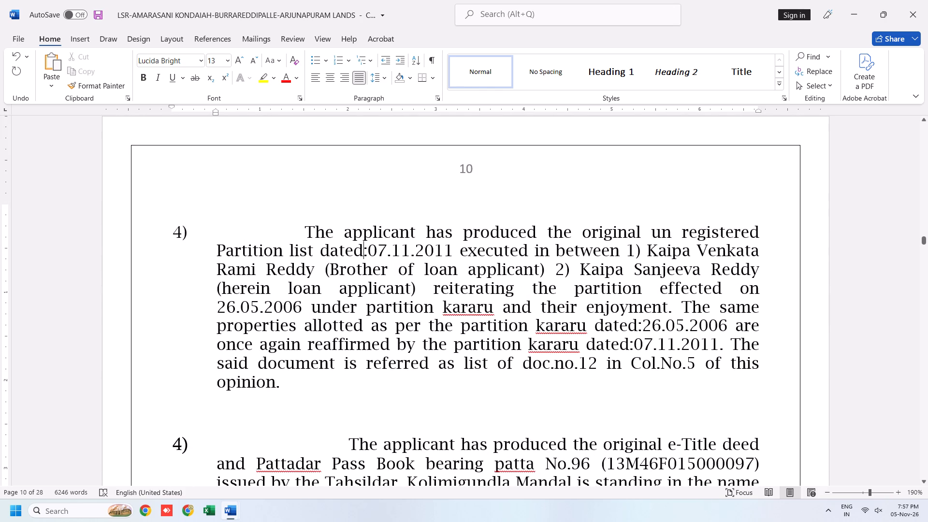
left_click(368, 246)
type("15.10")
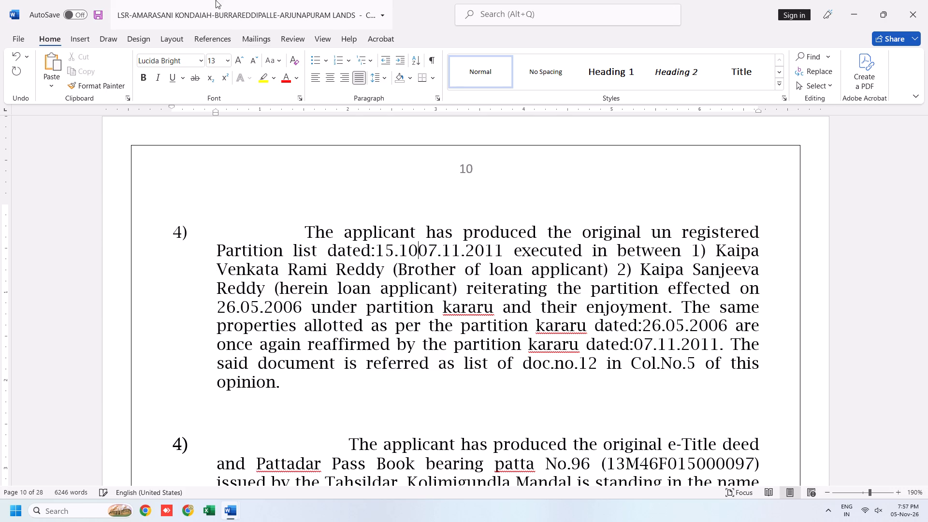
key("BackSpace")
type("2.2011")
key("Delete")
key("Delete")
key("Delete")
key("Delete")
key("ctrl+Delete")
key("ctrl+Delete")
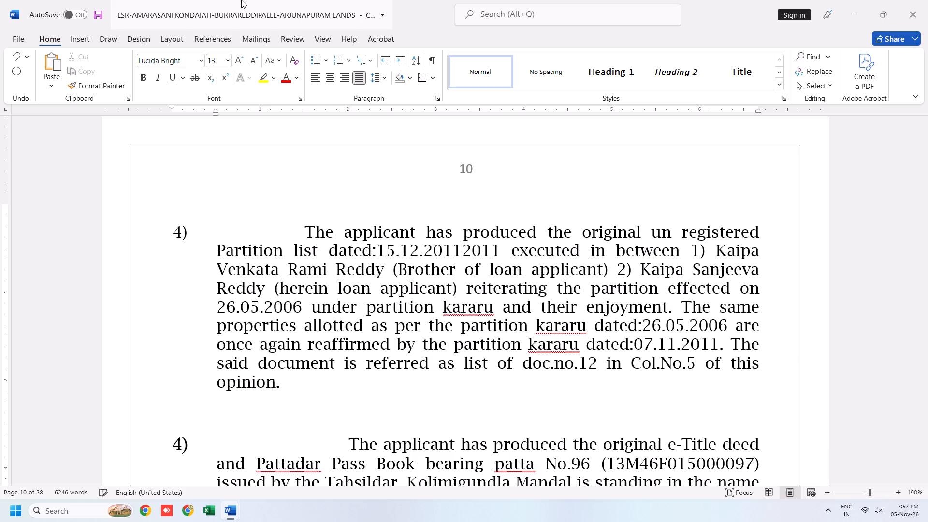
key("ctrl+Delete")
Enter the names of executants 1) and 2) in item 4, ahead of the copied first party's name.
left_click(654, 250)
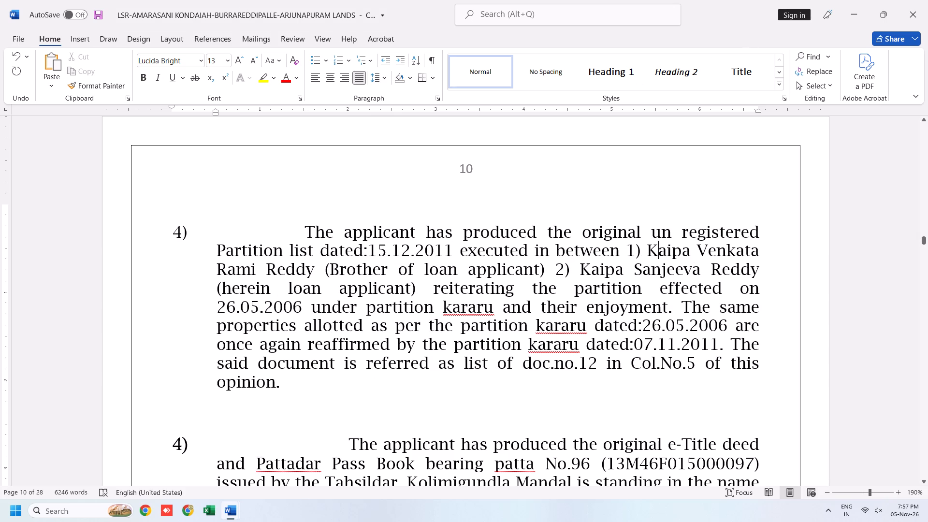
key("Left")
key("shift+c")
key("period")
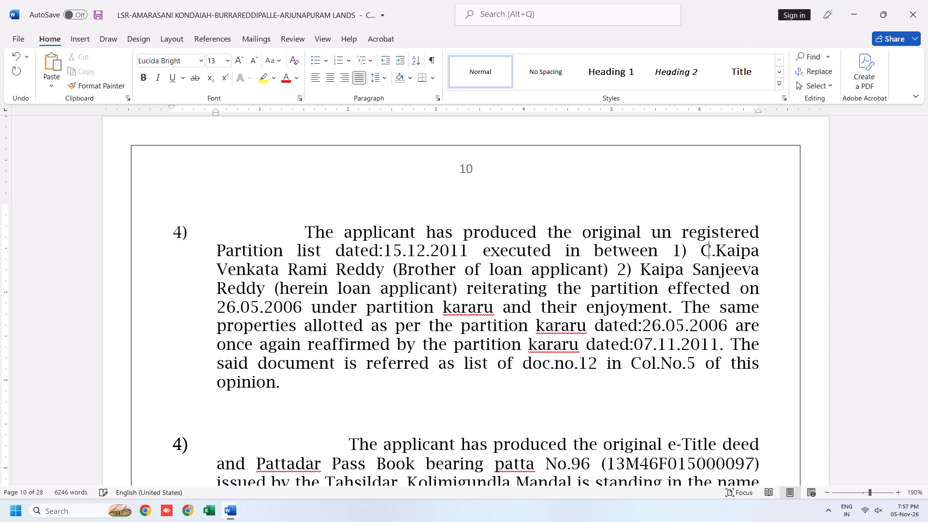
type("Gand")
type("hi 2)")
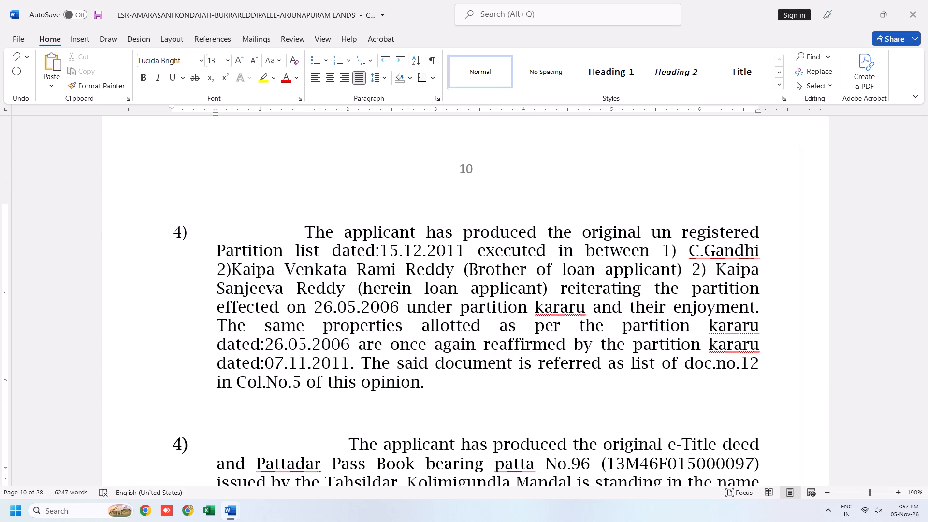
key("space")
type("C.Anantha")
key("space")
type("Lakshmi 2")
Enter the names of executants 3) and 4) in item 4, following executant 2).
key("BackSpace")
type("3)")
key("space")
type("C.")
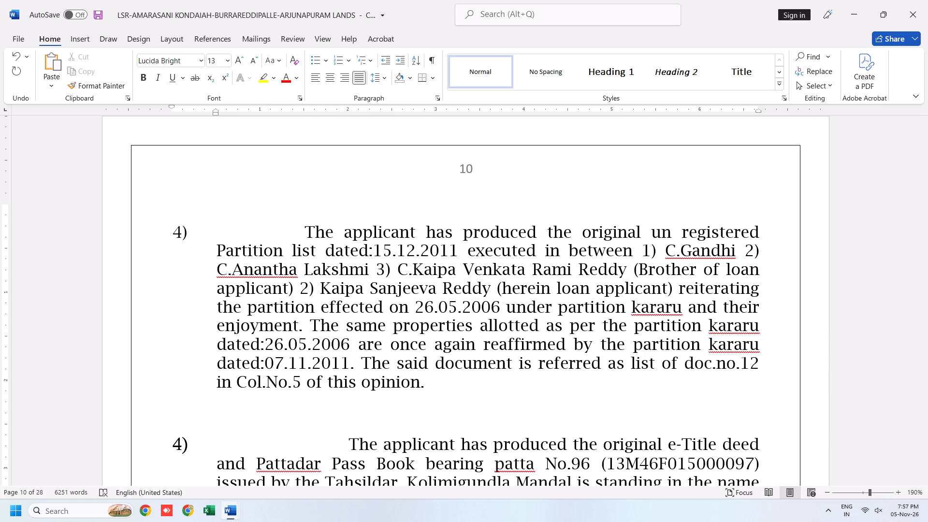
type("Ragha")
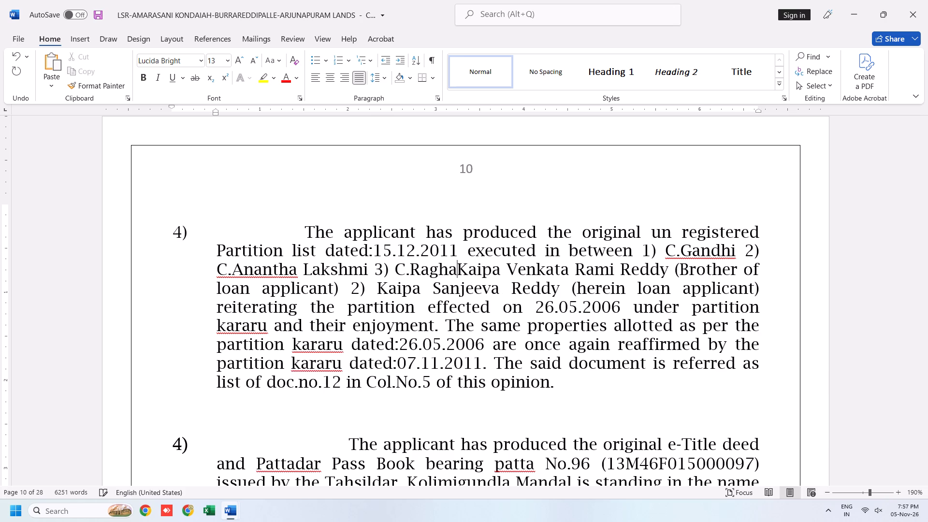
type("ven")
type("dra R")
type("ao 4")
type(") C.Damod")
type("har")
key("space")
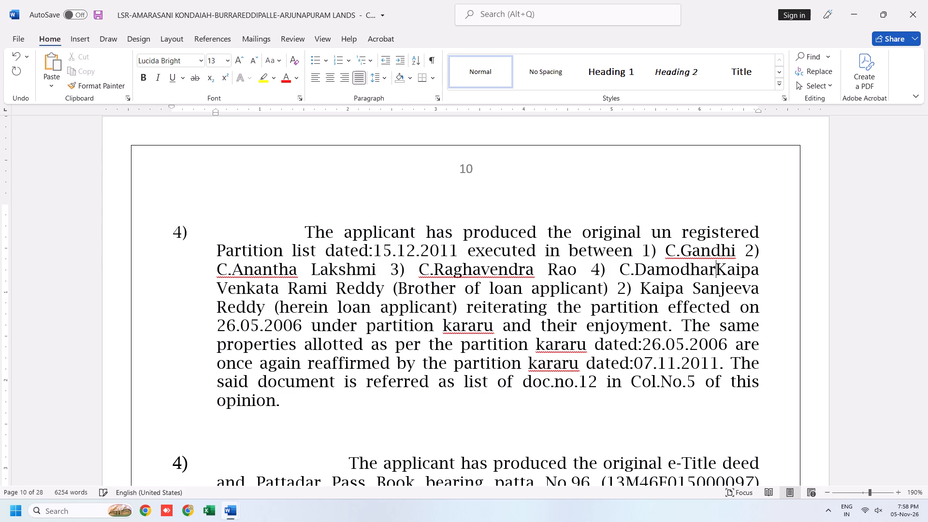
Delete the two copied party names and their loan applicant notes in item 4, up to "reiterating".
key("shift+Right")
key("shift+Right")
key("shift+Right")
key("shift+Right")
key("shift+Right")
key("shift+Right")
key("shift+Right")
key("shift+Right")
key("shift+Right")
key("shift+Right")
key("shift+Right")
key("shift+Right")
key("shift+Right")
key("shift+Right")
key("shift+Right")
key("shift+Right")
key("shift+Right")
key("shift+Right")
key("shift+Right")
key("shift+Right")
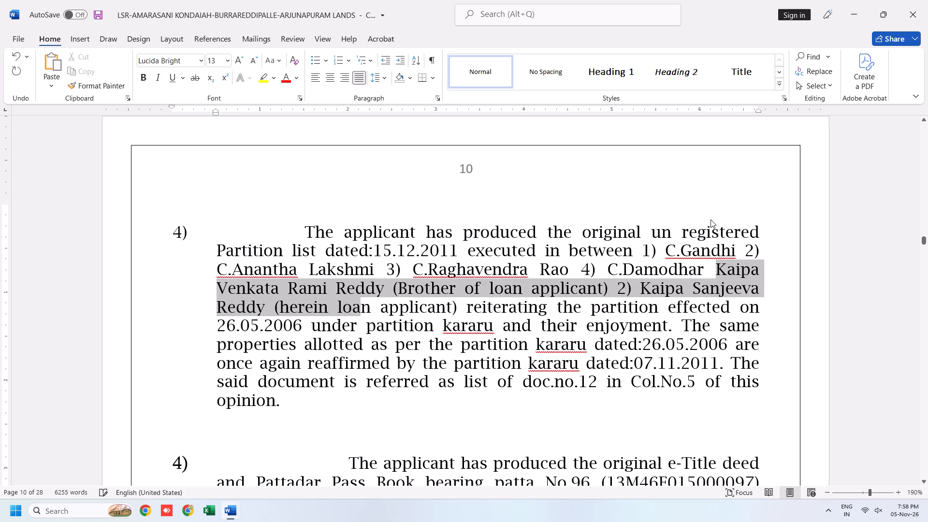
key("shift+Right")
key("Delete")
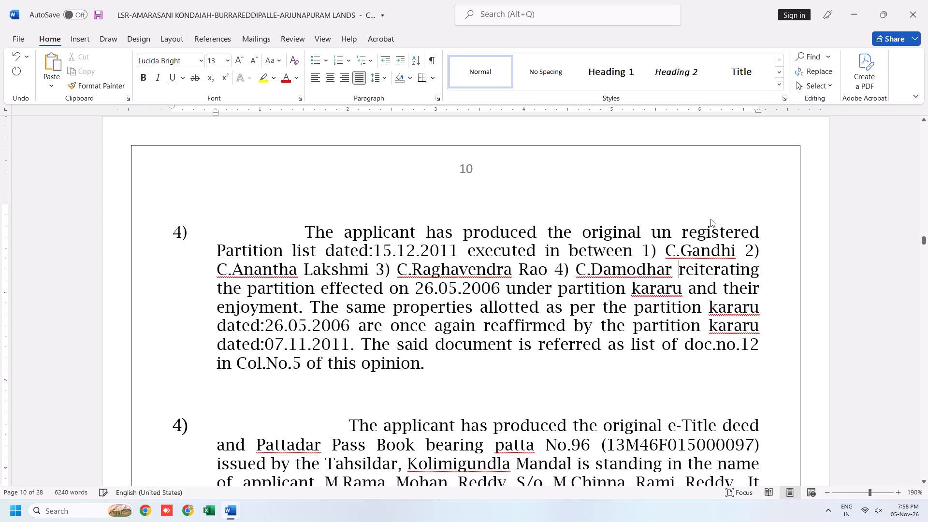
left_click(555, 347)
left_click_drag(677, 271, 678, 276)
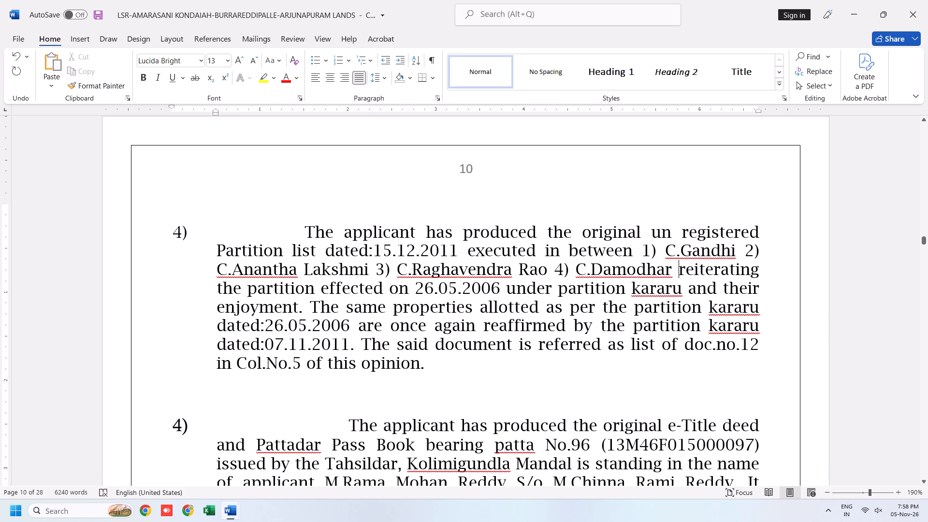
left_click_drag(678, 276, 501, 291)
Switch to the Dornipadu bank housing legal scrutiny report, close it with its changes saved, and return to the Arjunapuram lands report.
key("alt+Tab")
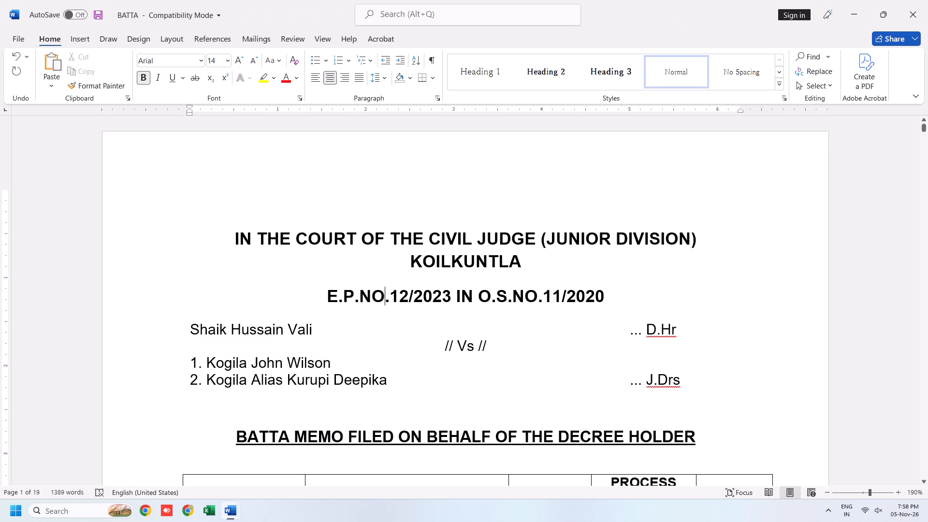
key("alt+Tab")
key("alt+Tab")
scroll(519, 296, "down", 10)
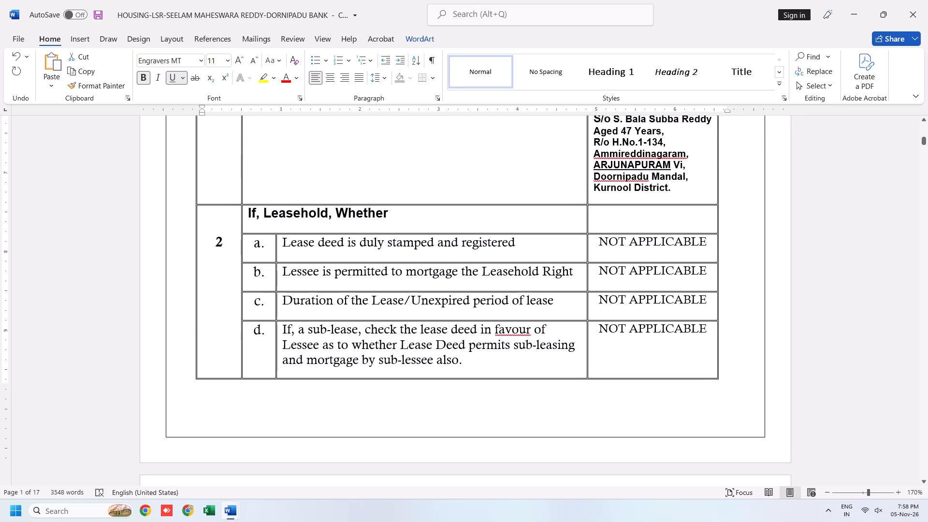
left_click(916, 9)
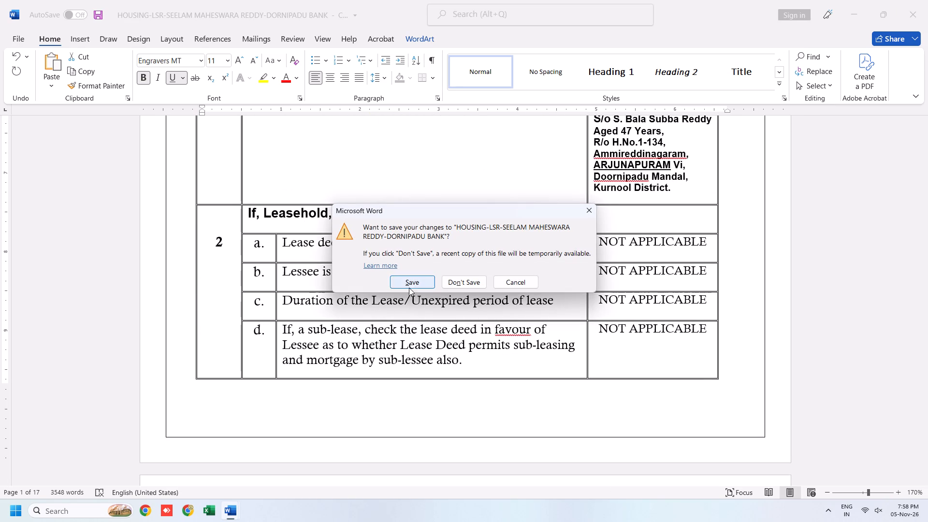
left_click(411, 278)
key("alt+Tab")
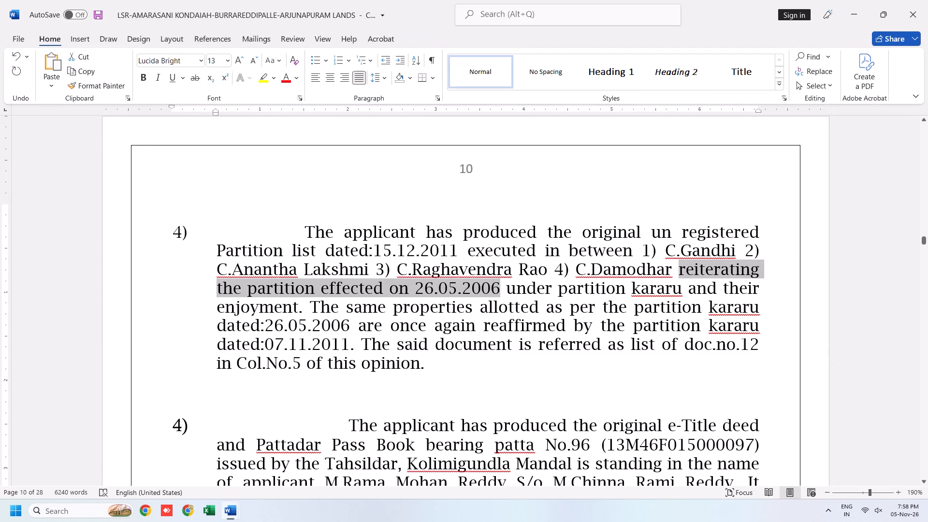
Reopen the recently used Thudumuladinne title search report (TSR).
left_click(444, 339)
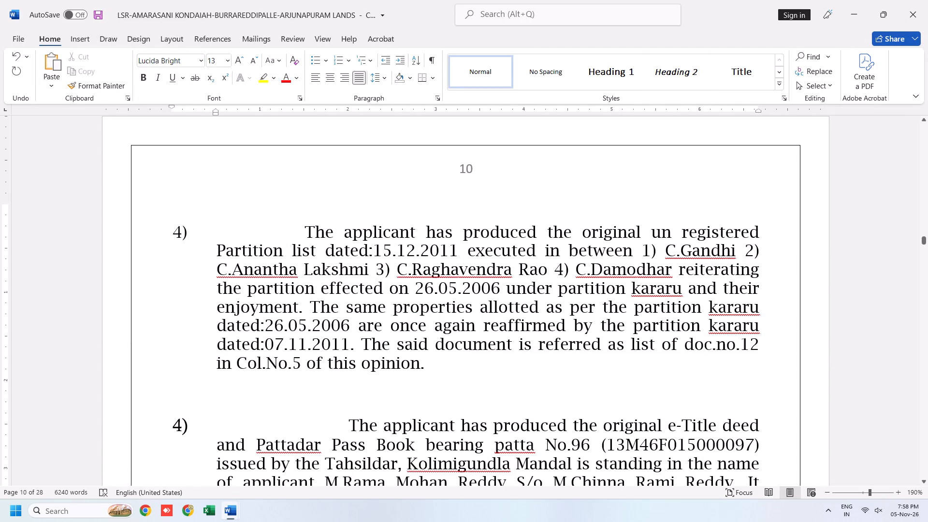
left_click(541, 370)
left_click(14, 38)
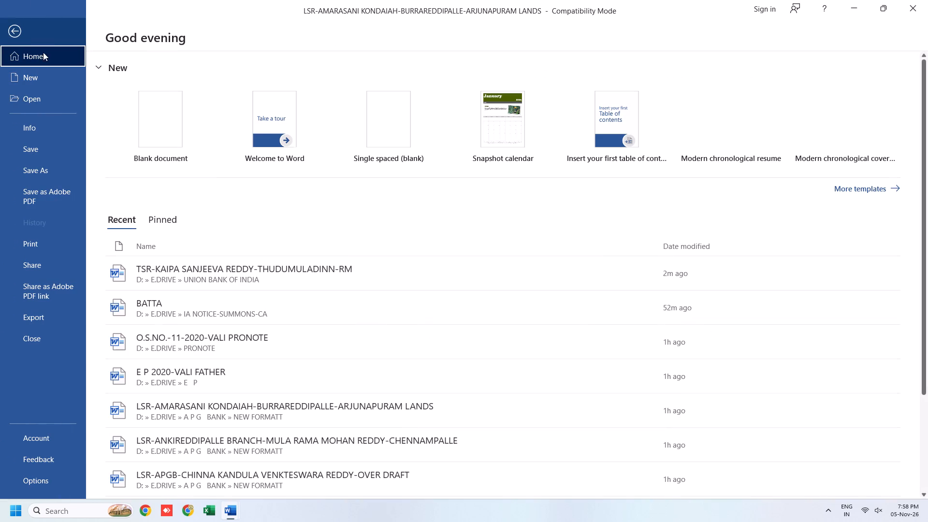
left_click(212, 280)
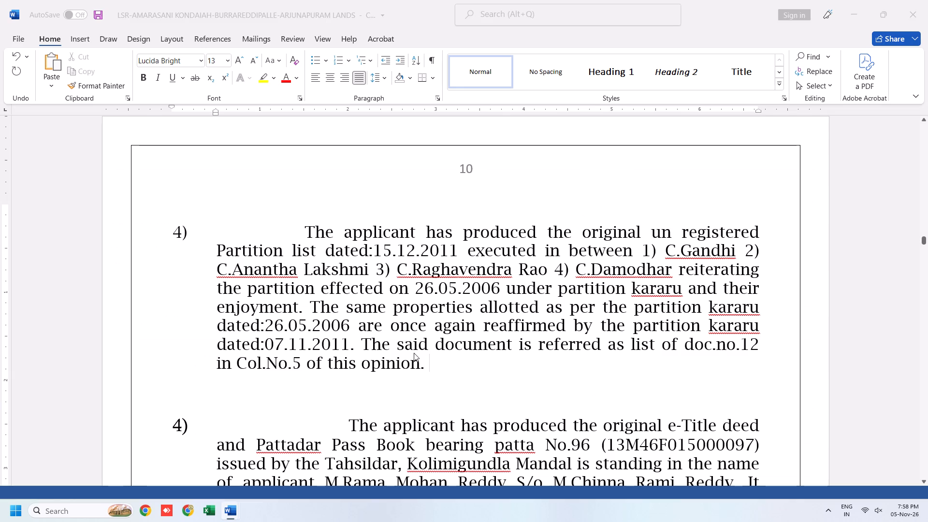
scroll(431, 366, "down", 1)
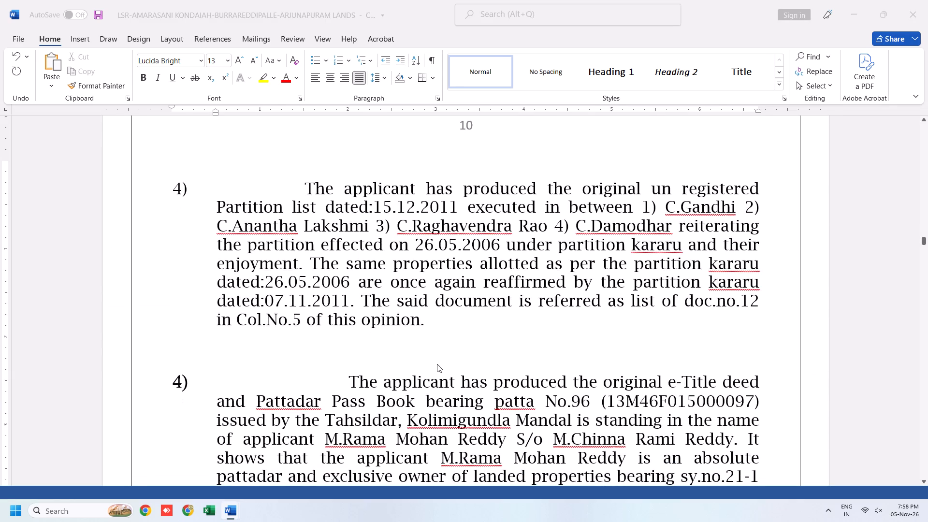
scroll(429, 349, "down", 7)
key("Page_Down")
key("Page_Down")
key("Page_Down")
key("Page_Down")
key("Page_Down")
key("Page_Down")
key("Page_Down")
key("Page_Down")
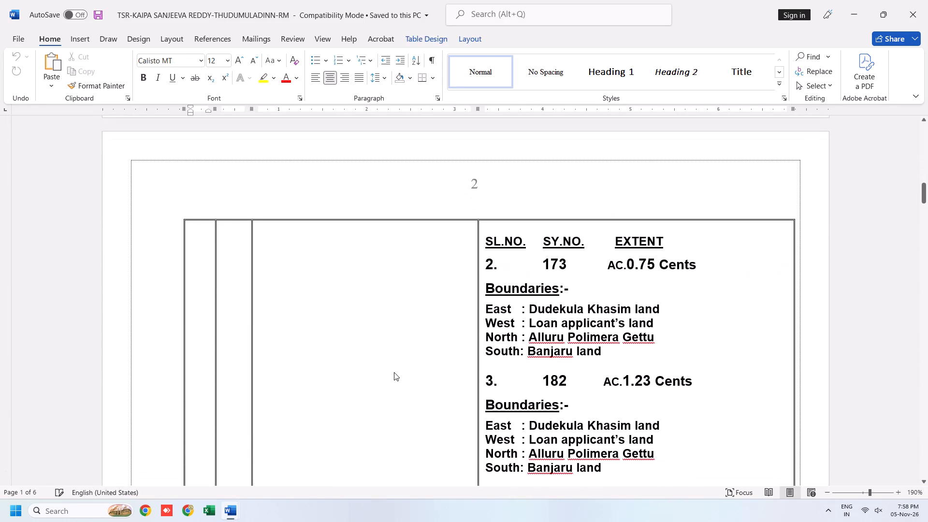
Insert "un registered" before "Partition kararu" in item 11 of the title search report and save it.
left_click(395, 361)
key("Page_Down")
key("Page_Down")
key("Page_Down")
key("Page_Down")
left_click(387, 324)
left_click(382, 328)
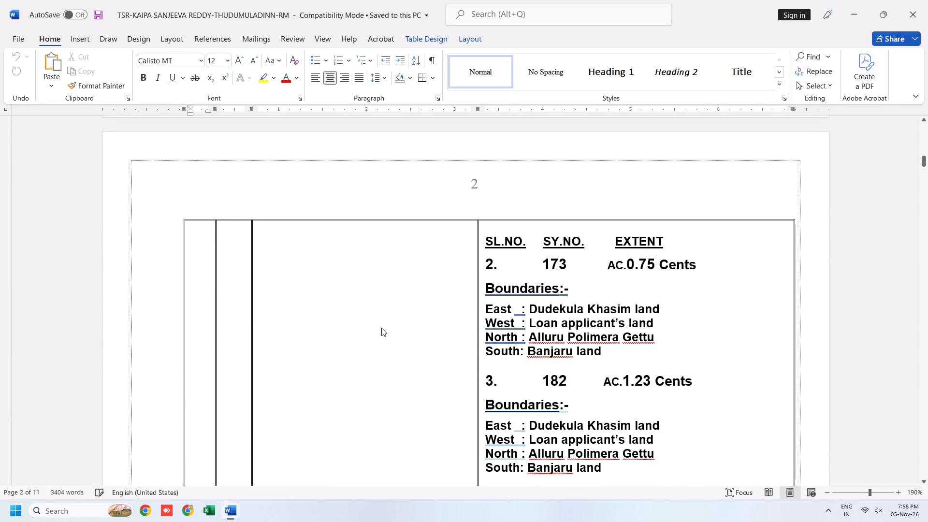
key("Page_Down")
key("Page_Down")
key("Page_Down")
left_click(609, 317)
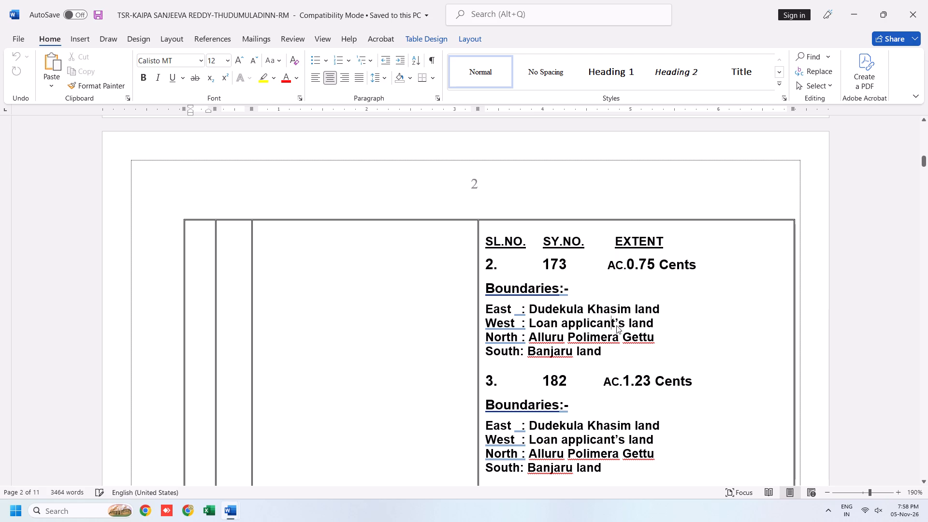
left_click(616, 325)
left_click(620, 323)
scroll(602, 322, "down", 12)
key("Page_Down")
key("Page_Down")
key("Page_Down")
key("Page_Down")
key("Page_Down")
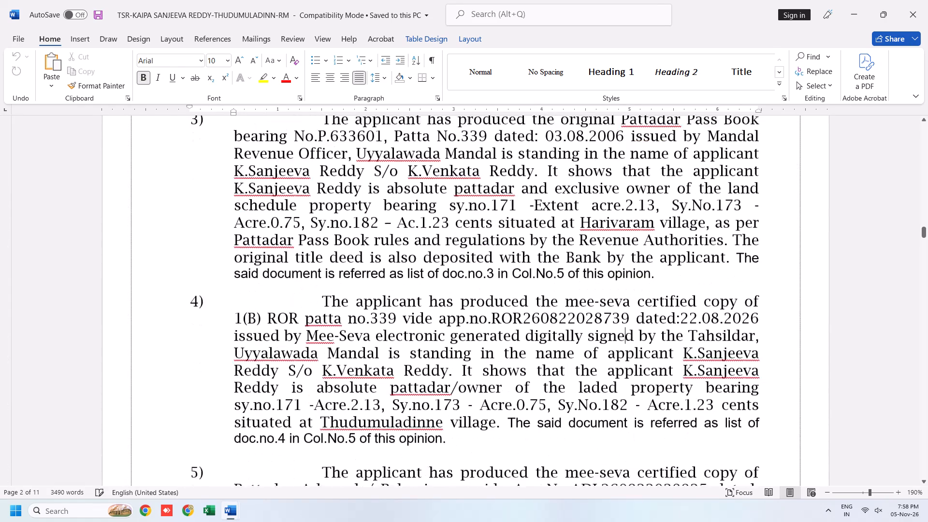
key("Page_Down")
key("Page_Down")
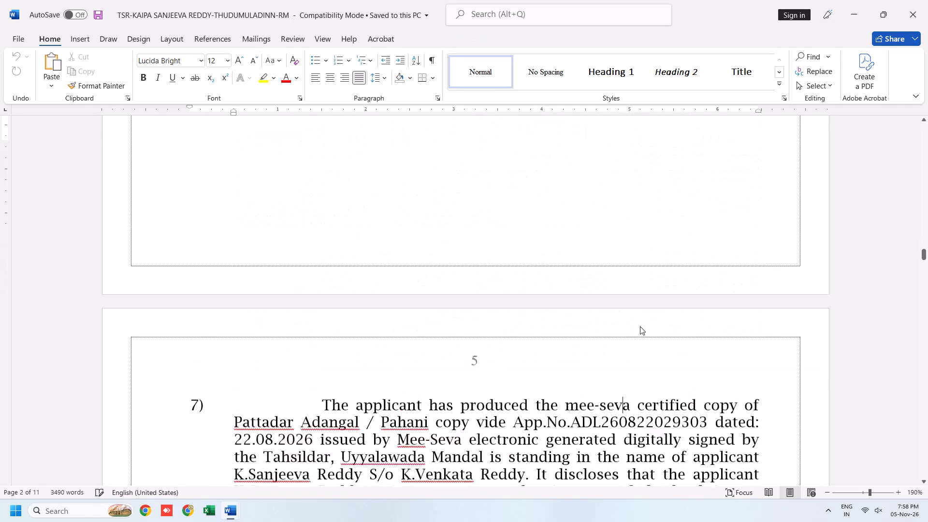
key("Page_Down")
key("Page_Down")
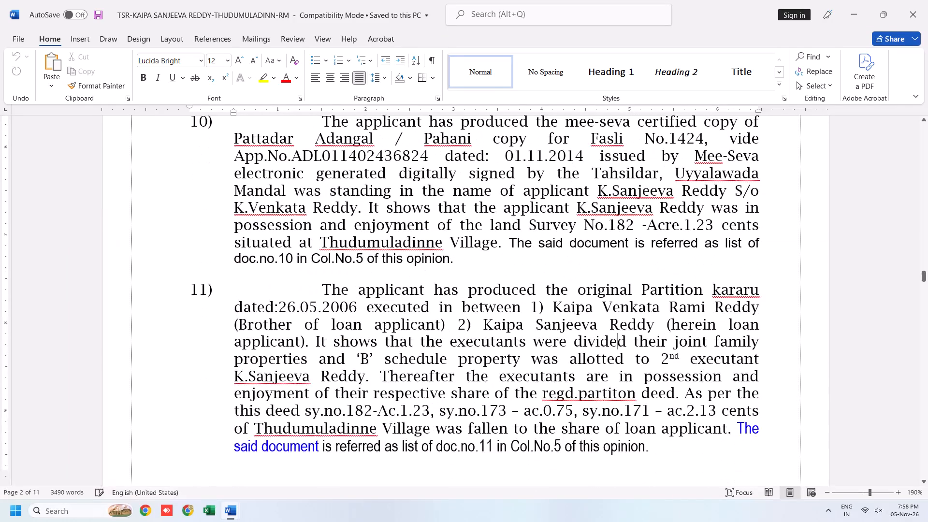
left_click(679, 321)
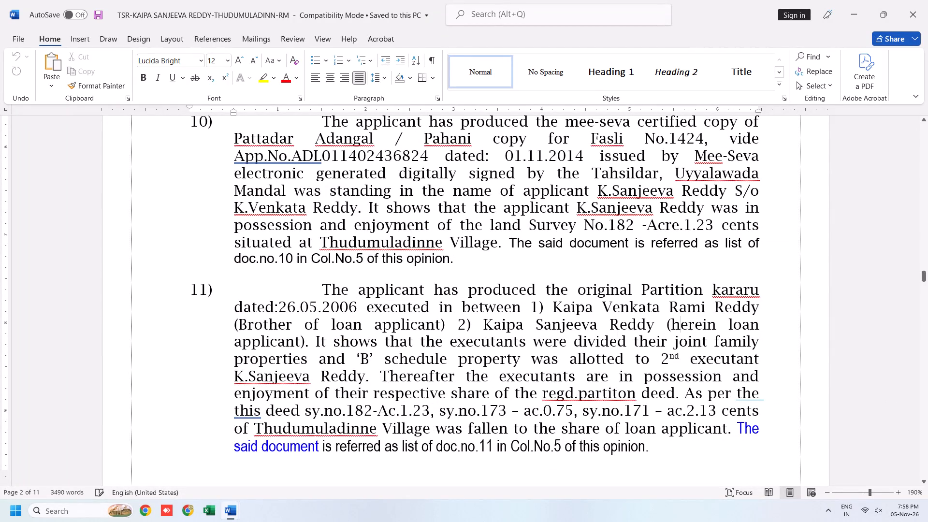
left_click(640, 294)
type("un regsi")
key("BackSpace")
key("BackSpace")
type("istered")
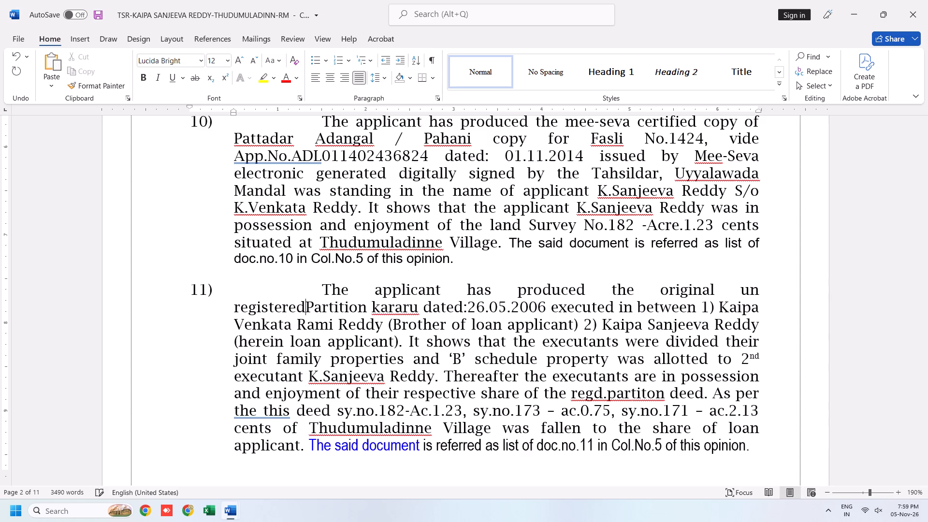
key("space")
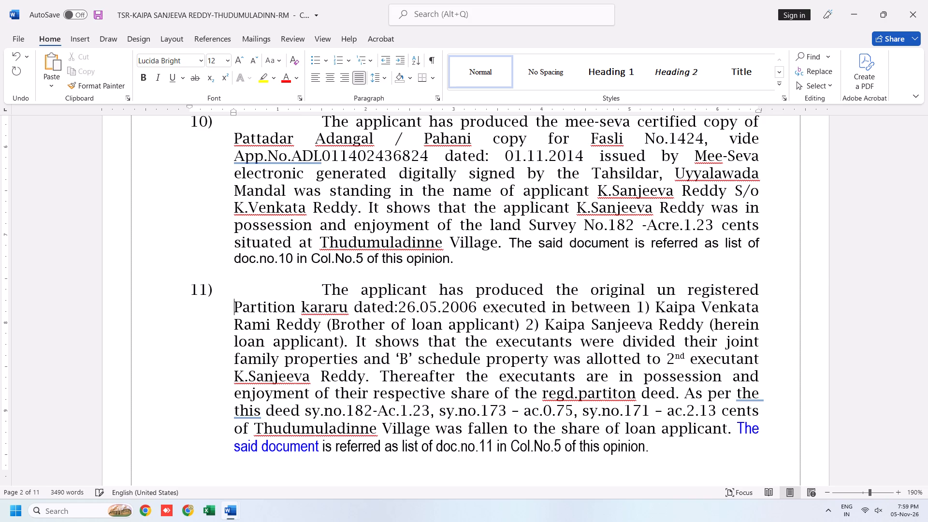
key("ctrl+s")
Copy item 11's passage from "It shows that the executants" through "share of loan applicant" and close the title search report.
left_click(491, 379)
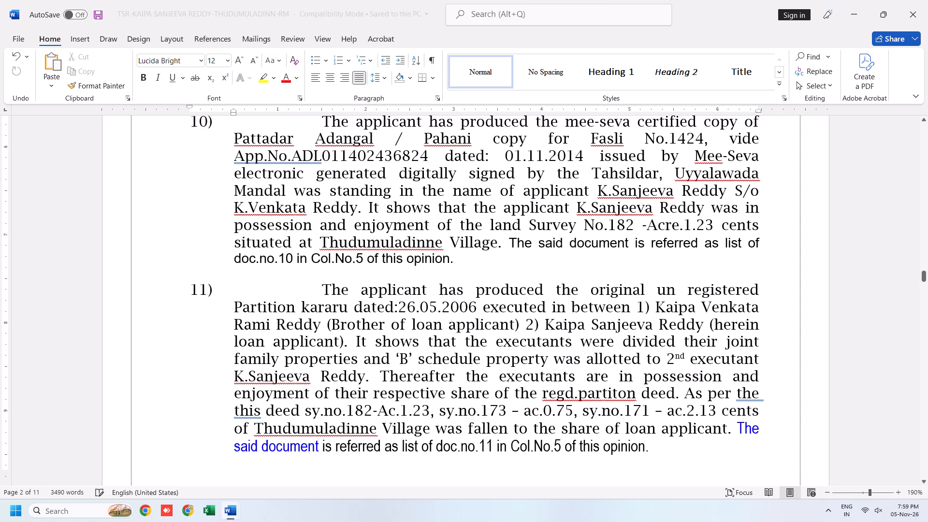
left_click(475, 313)
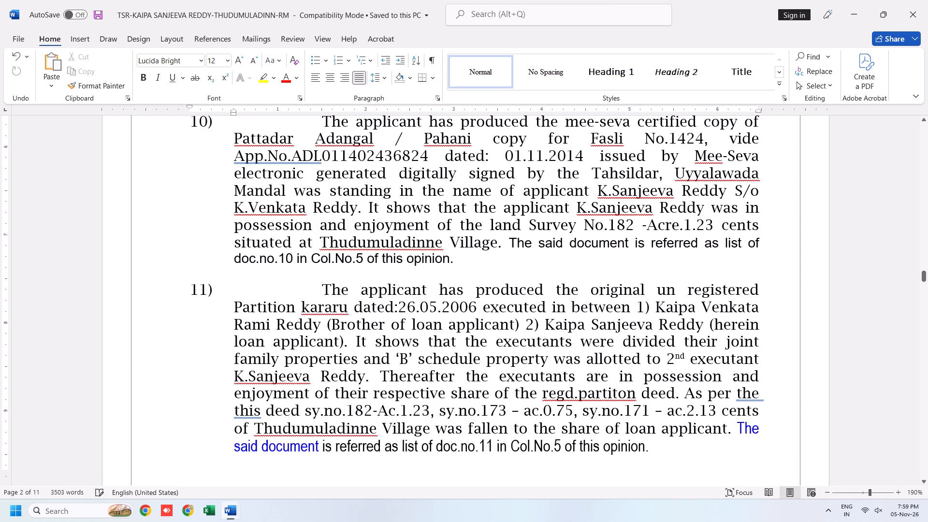
left_click(523, 346)
left_click(452, 348)
left_click(351, 341)
left_click_drag(355, 339, 705, 424)
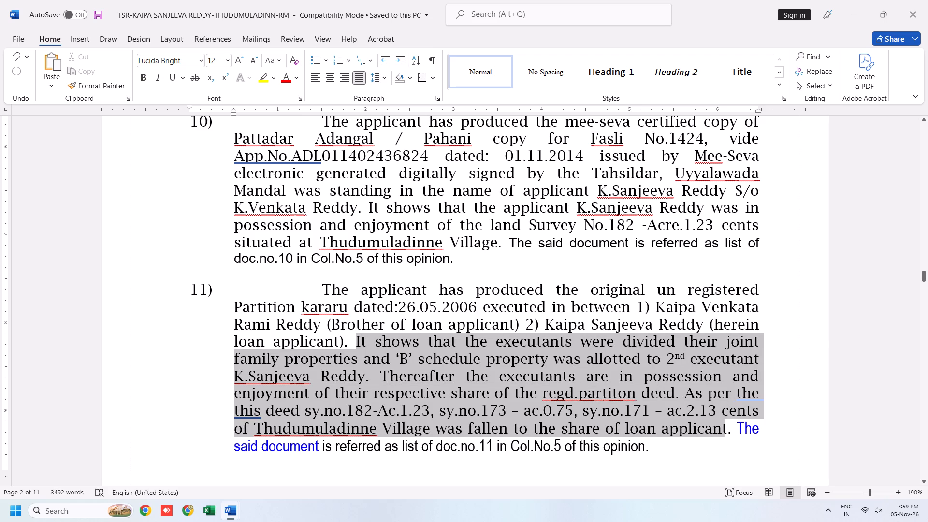
left_click_drag(705, 424, 717, 424)
key("ctrl+c")
key("alt+F4")
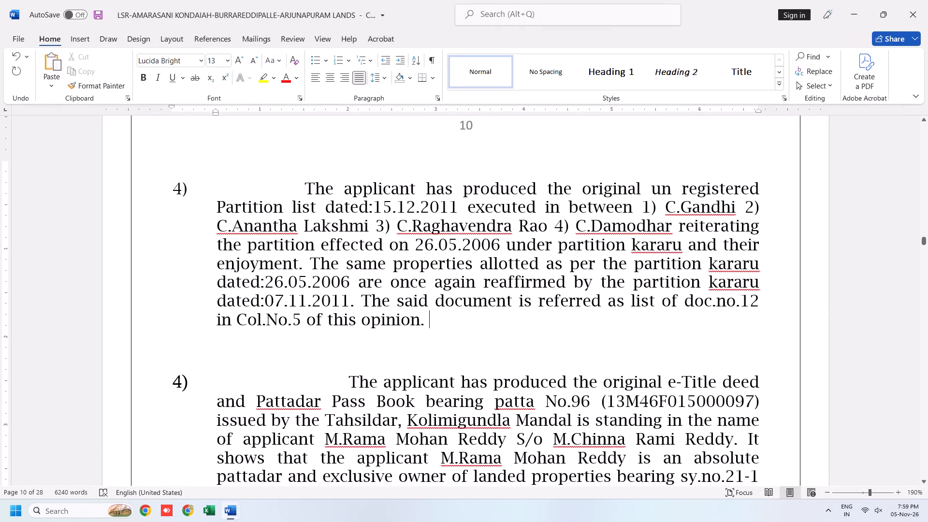
Replace item 4's text from "reiterating the partition" to its end with the copied passage about the executants' division.
left_click(446, 318)
left_click(558, 229)
left_click_drag(680, 225, 696, 314)
key("ctrl+v")
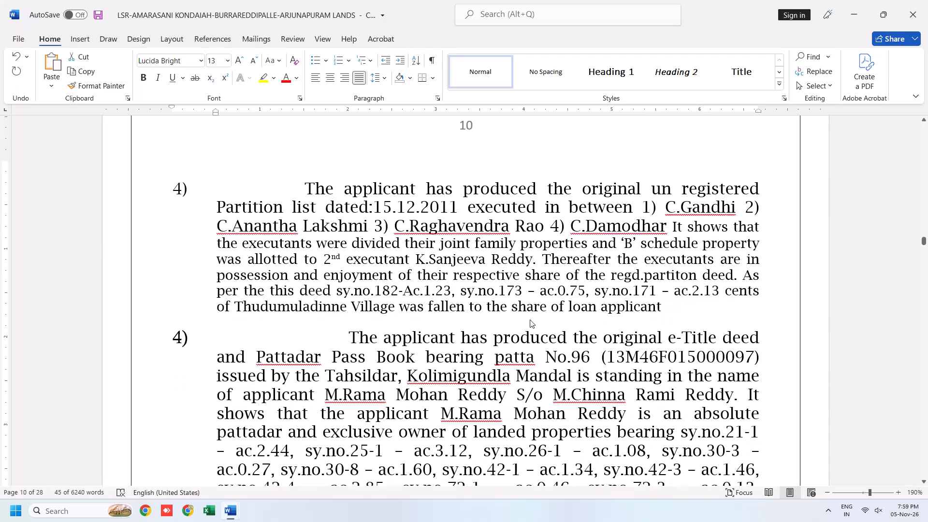
Match the pasted passage to the formatting of item 4's opening text with Format Painter.
left_click(363, 283)
left_click(443, 189)
left_click(455, 195)
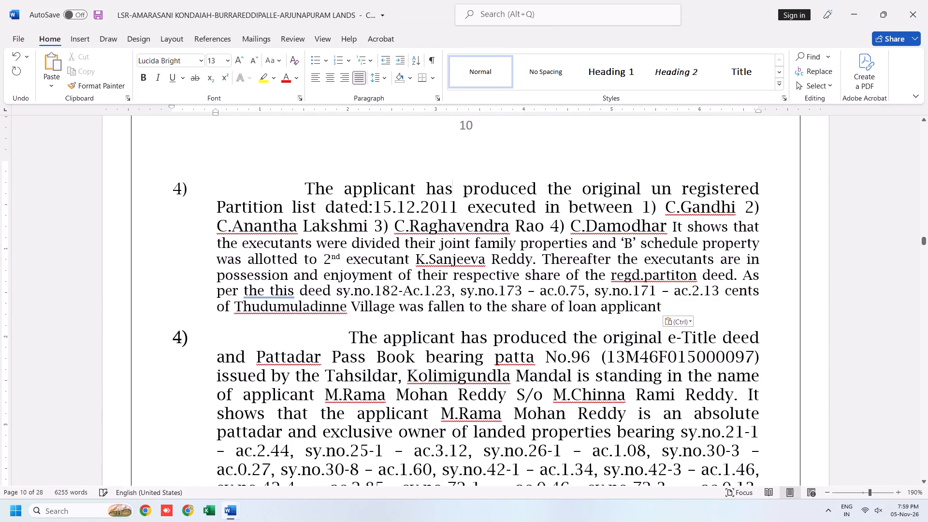
left_click(95, 87)
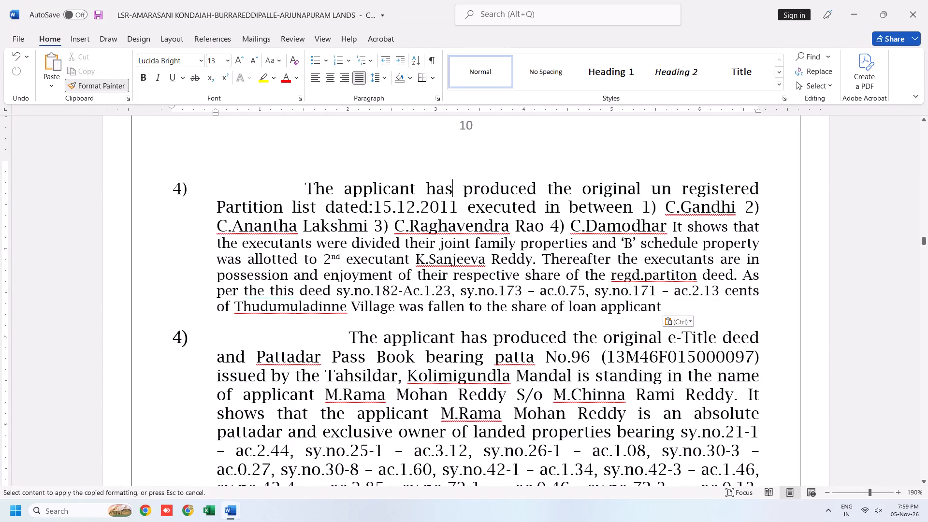
left_click_drag(676, 227, 709, 306)
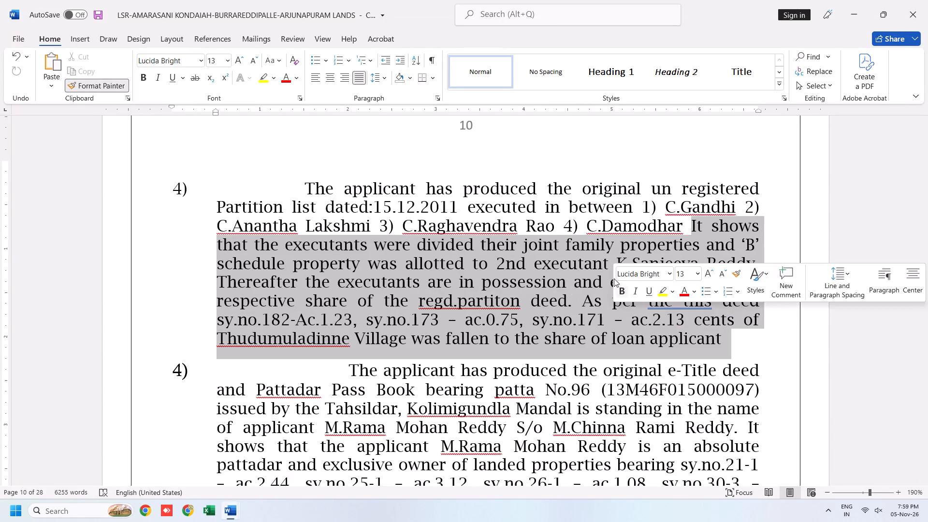
Insert a full stop and a space between the fourth executant's name and "It shows" in item 4.
left_click(609, 270)
left_click(690, 223)
key("BackSpace")
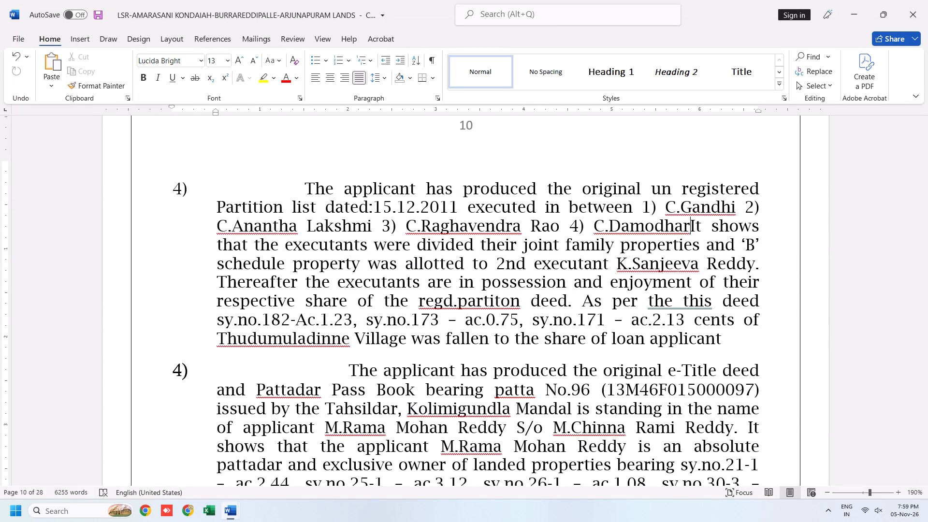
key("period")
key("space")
Change "2nd" to "3rd" before "executant" in item 4's sentence on the 'B' schedule property allotment.
left_click(628, 247)
left_click(528, 249)
left_click(480, 252)
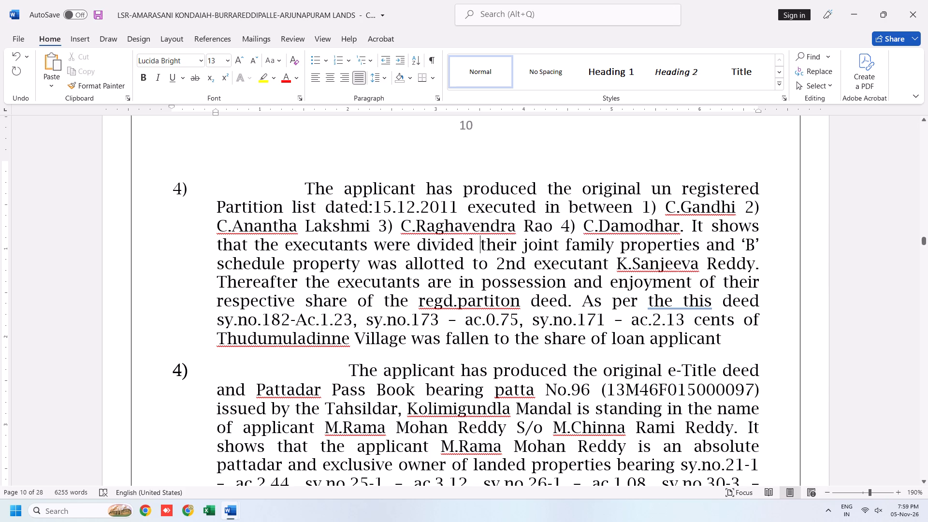
left_click(329, 277)
left_click(420, 255)
left_click(506, 264)
left_click(493, 262)
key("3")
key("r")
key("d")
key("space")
key("ctrl+Delete")
Replace the name after "3rd executant" with the third executant's name from item 4's list of parties.
key("Right")
key("Right")
key("Right")
key("Right")
key("Right")
key("Right")
key("Right")
key("Right")
key("Right")
key("Right")
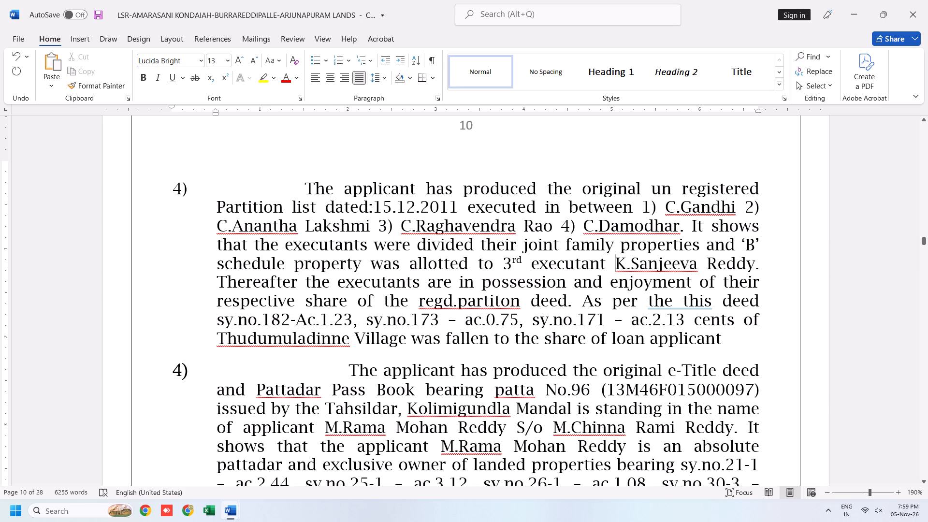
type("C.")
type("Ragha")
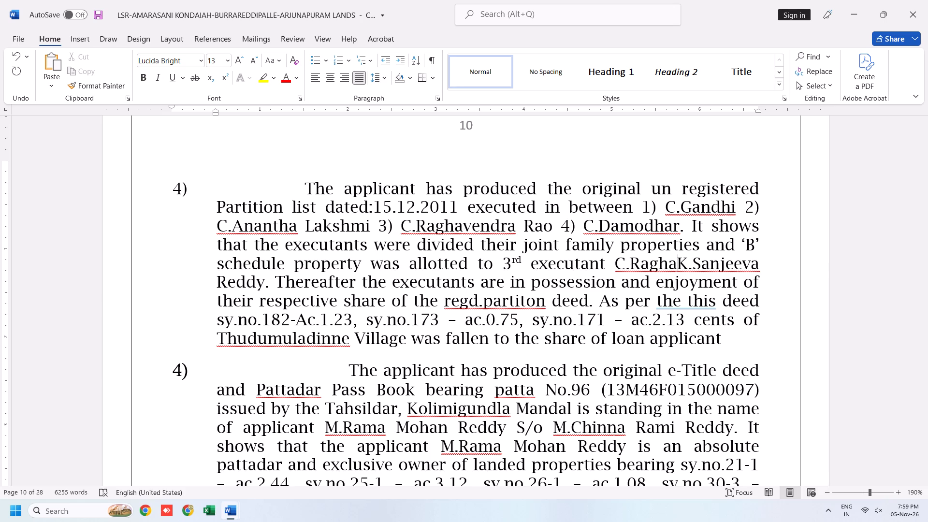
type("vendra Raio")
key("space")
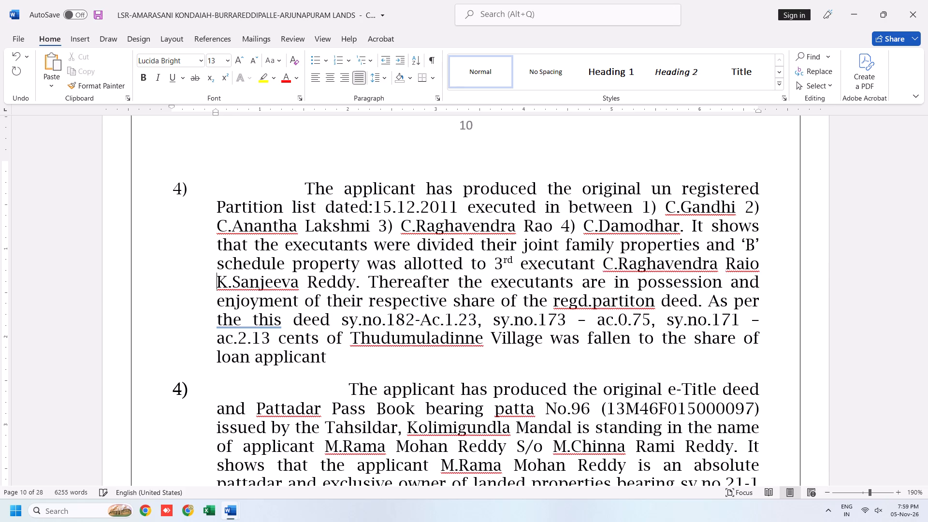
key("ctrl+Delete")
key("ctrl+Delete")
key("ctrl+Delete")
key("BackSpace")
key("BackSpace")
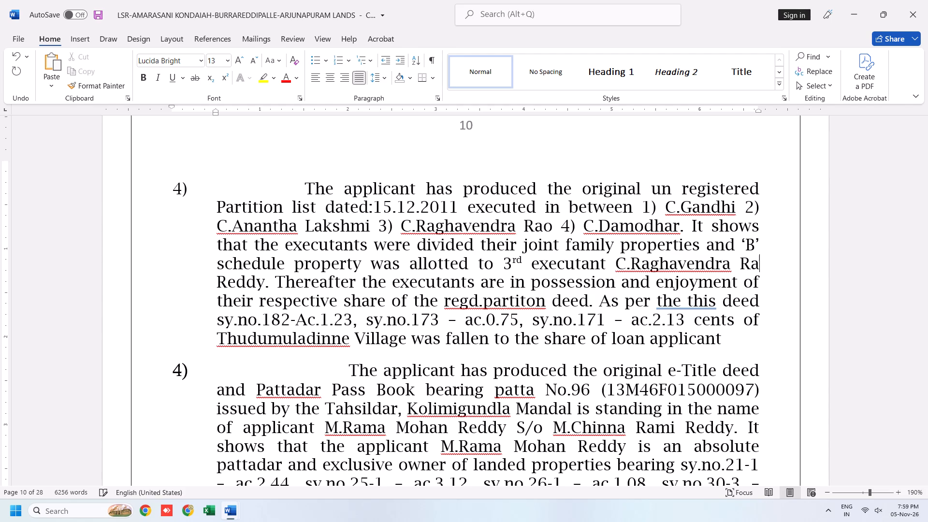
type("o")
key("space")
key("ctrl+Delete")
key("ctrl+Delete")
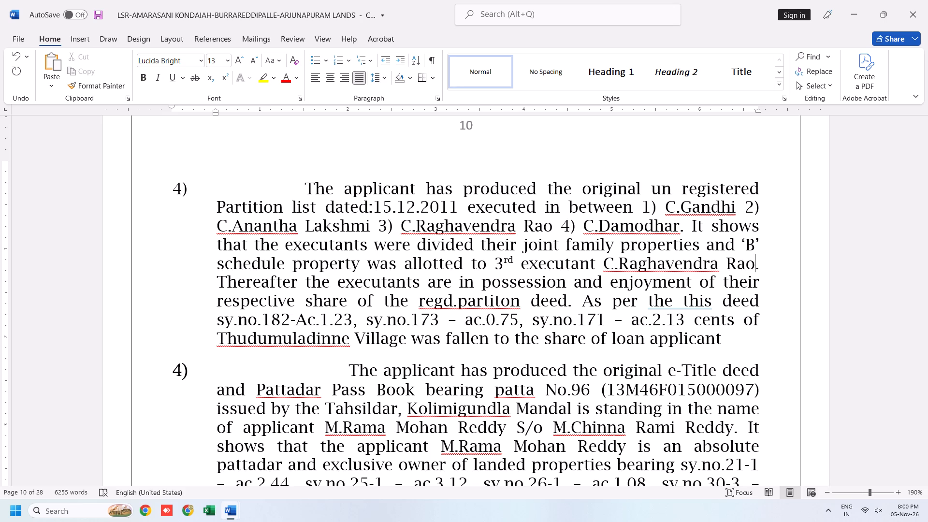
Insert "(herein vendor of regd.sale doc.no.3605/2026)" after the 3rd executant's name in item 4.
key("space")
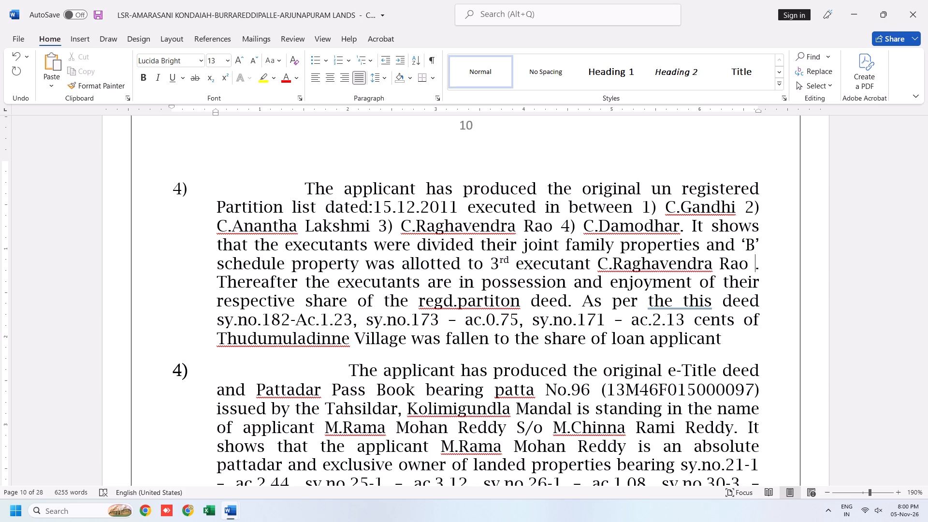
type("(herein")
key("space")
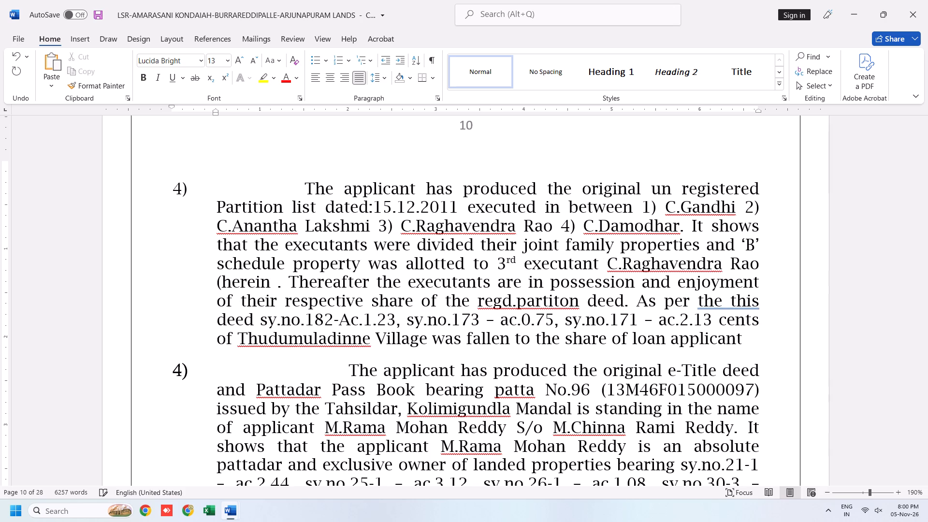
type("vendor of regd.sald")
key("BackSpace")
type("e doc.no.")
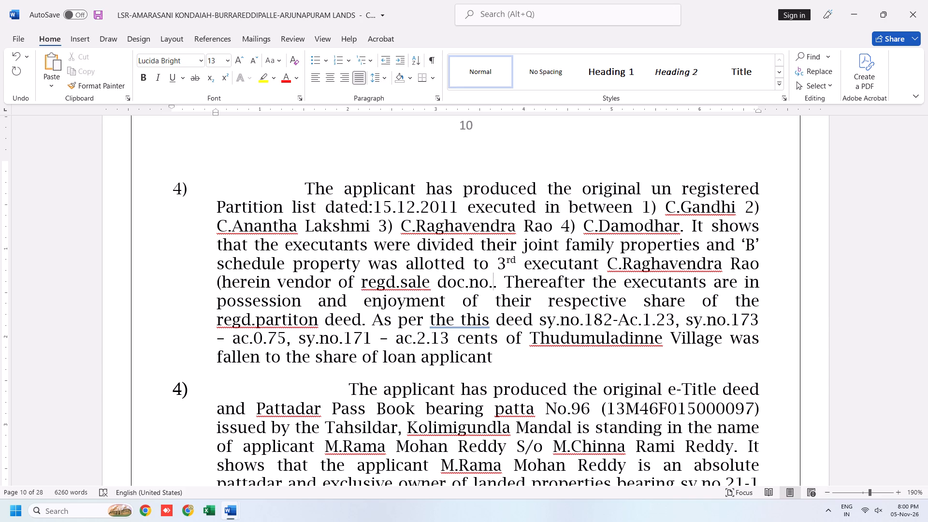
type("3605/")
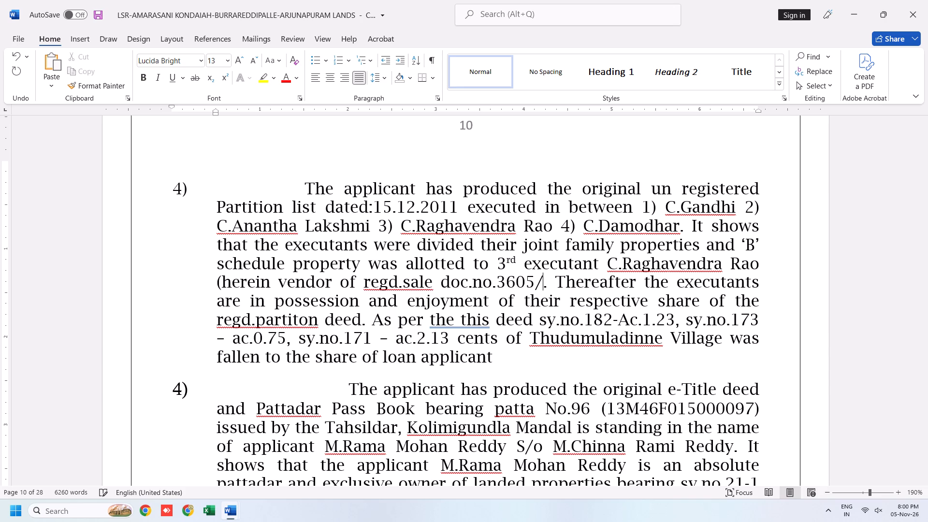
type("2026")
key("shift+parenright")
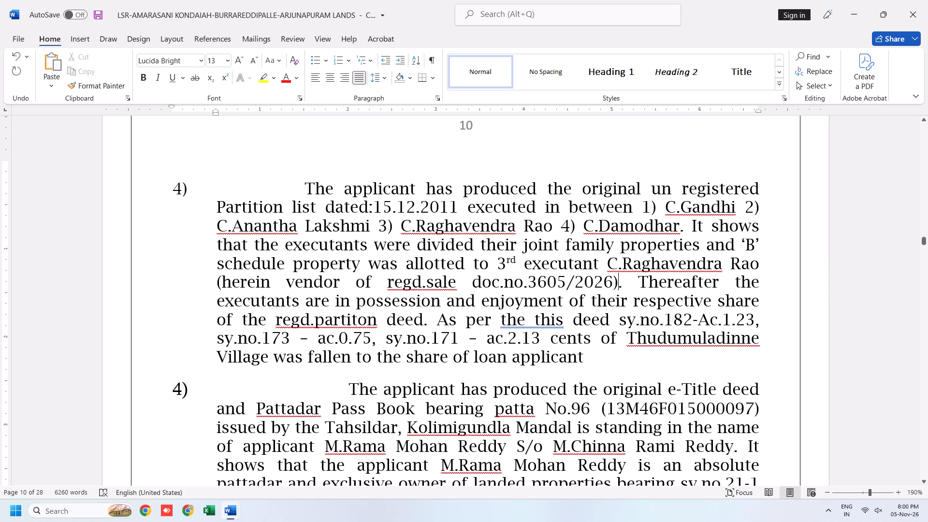
Insert "the proposed mortgage schedule survey numbers" after "As per the this deed" in item 4.
double_click(344, 297)
left_click(343, 304)
left_click(330, 304)
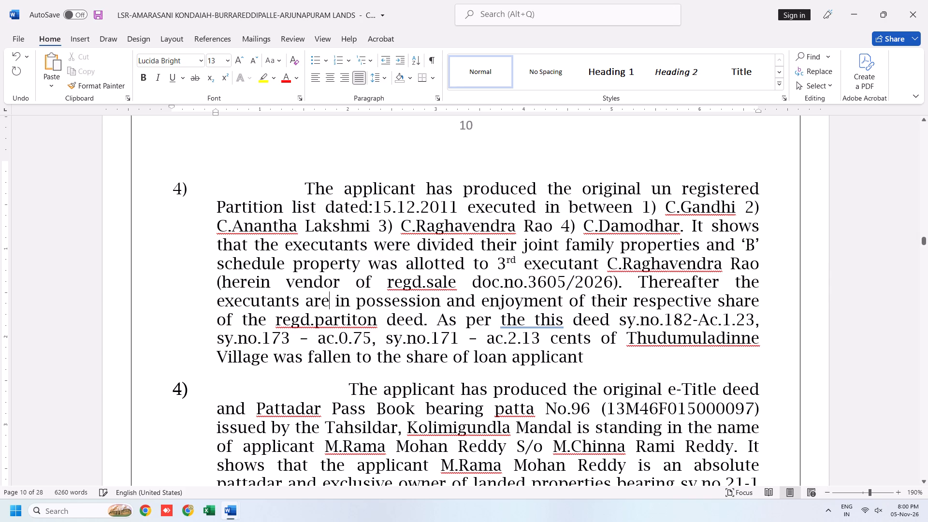
left_click(302, 300)
left_click(462, 346)
left_click(442, 345)
left_click(633, 352)
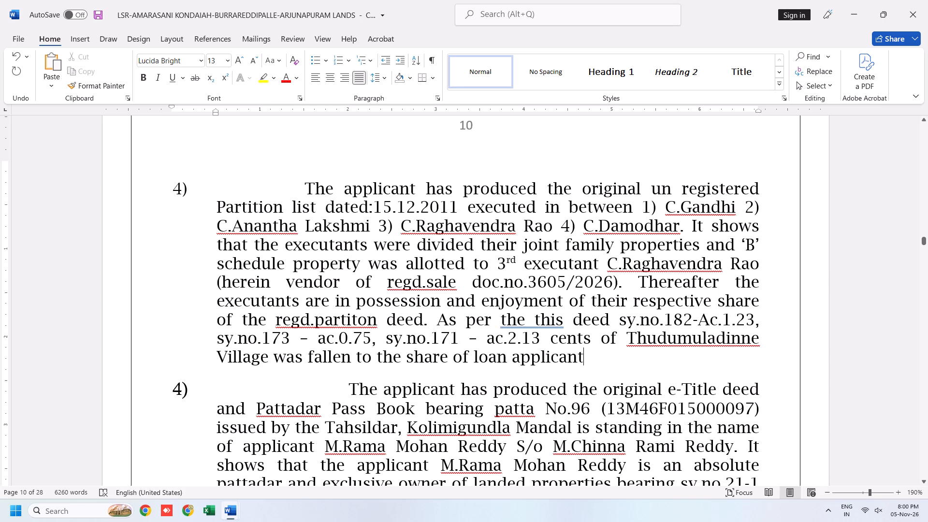
left_click(618, 316)
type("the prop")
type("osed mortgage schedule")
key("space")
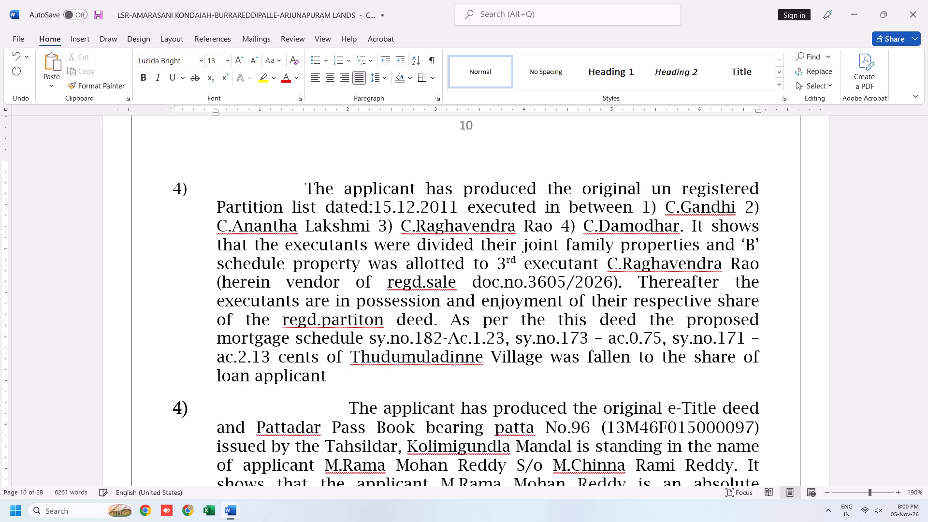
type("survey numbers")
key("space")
Delete item 4's list of survey numbers and extents along with the village name, up to "was fallen to the share".
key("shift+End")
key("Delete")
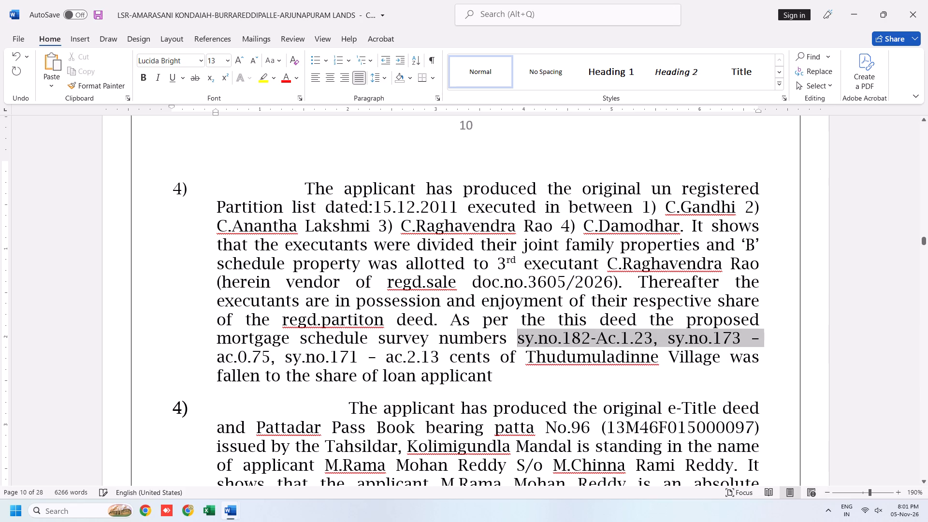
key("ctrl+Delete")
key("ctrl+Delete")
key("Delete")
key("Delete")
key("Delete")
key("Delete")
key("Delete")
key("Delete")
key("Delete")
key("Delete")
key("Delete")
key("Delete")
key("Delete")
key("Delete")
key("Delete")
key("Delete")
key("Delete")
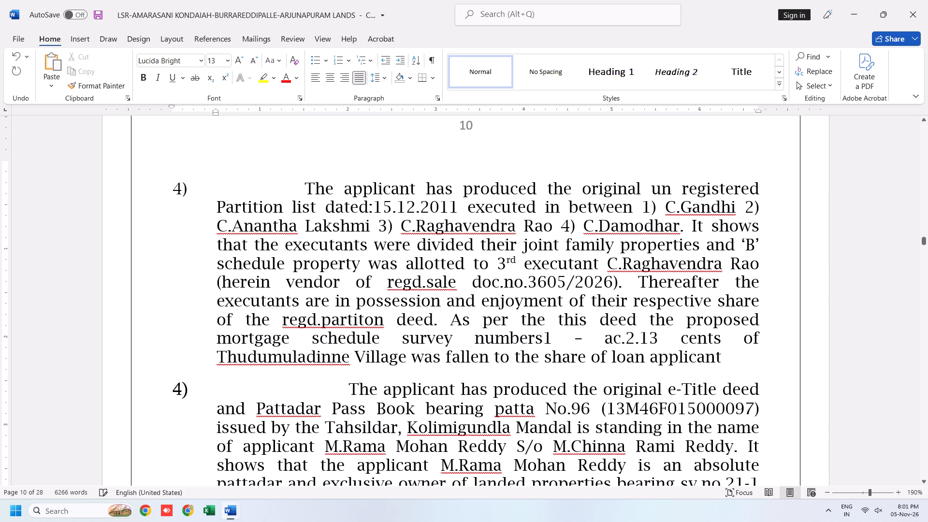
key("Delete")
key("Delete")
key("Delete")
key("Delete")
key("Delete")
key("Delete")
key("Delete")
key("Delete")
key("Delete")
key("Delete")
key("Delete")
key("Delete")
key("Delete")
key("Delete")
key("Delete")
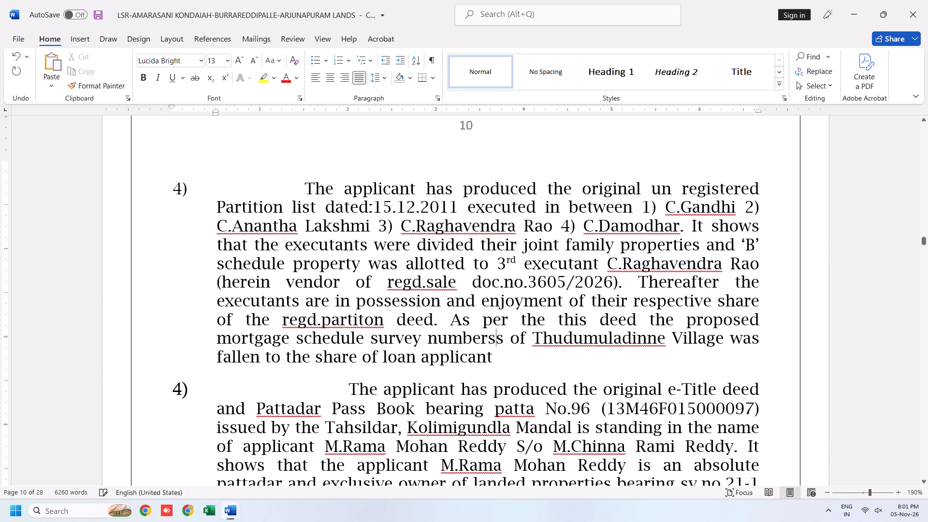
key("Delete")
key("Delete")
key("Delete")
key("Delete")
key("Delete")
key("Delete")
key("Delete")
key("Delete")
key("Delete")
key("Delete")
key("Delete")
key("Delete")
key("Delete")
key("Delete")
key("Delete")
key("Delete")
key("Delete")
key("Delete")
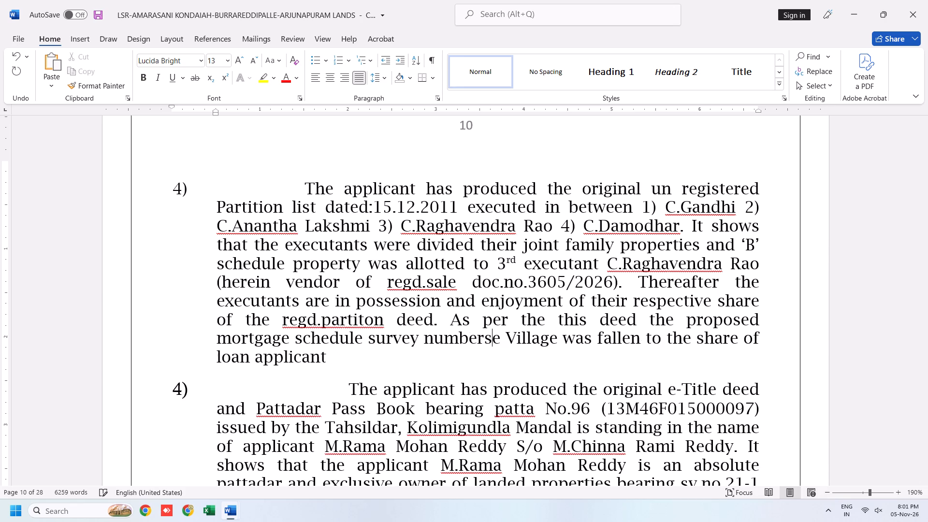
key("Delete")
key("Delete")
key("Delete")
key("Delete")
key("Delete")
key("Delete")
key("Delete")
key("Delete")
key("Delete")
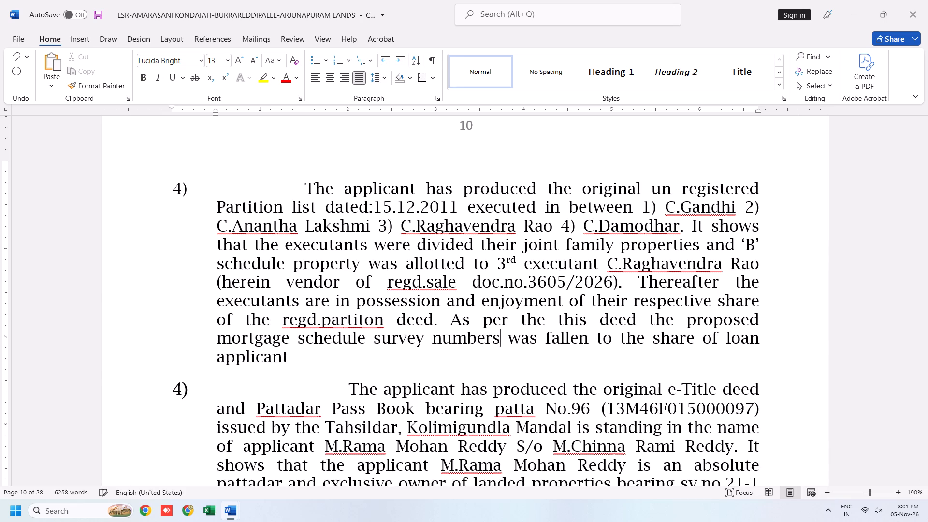
Replace "loan applicant" at the end of item 4 with "3rd executant.".
left_click(713, 341)
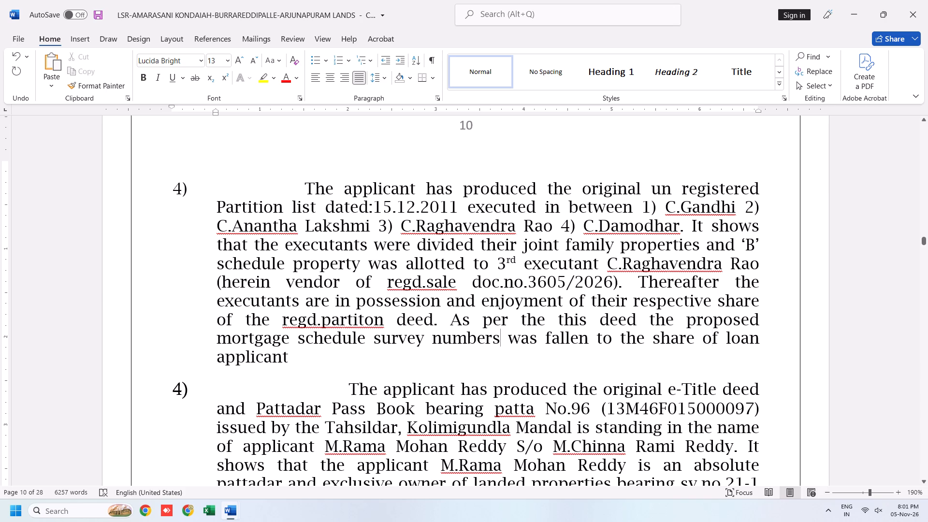
left_click(721, 337)
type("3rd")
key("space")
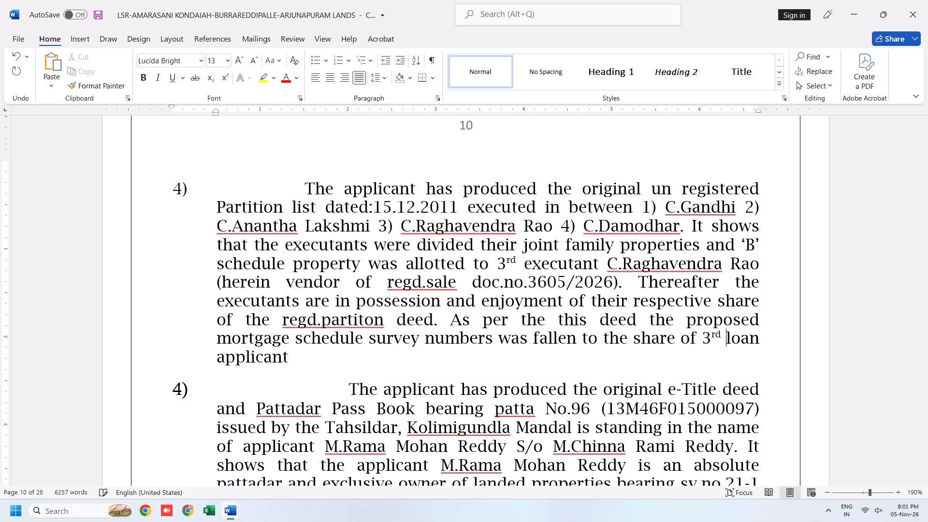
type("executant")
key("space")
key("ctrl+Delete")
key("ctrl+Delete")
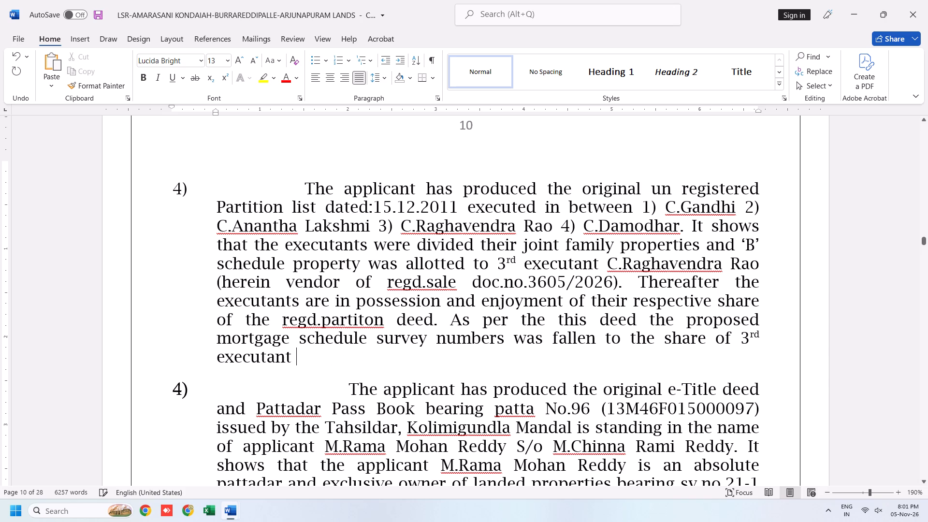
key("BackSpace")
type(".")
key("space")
Add a blank paragraph below the partition list item and save the report.
scroll(601, 371, "down", 2)
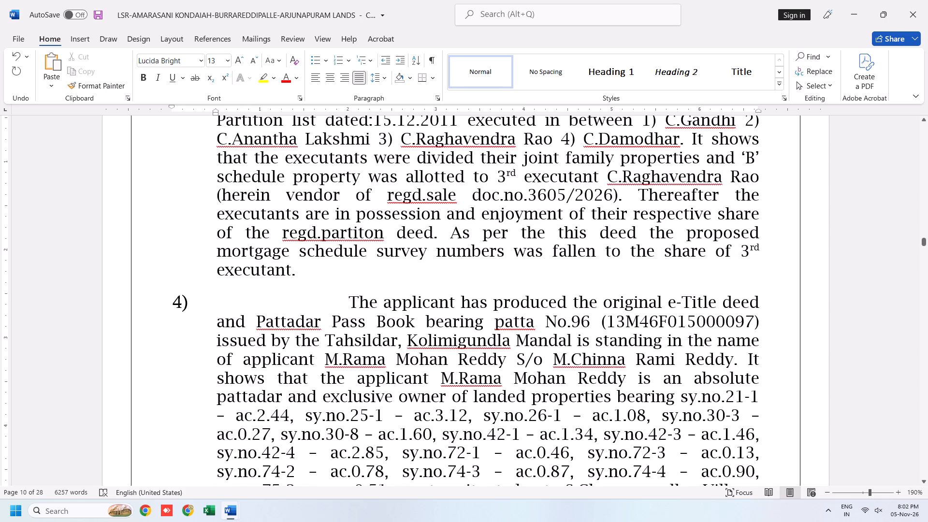
left_click(294, 282)
left_click(316, 276)
key("Return")
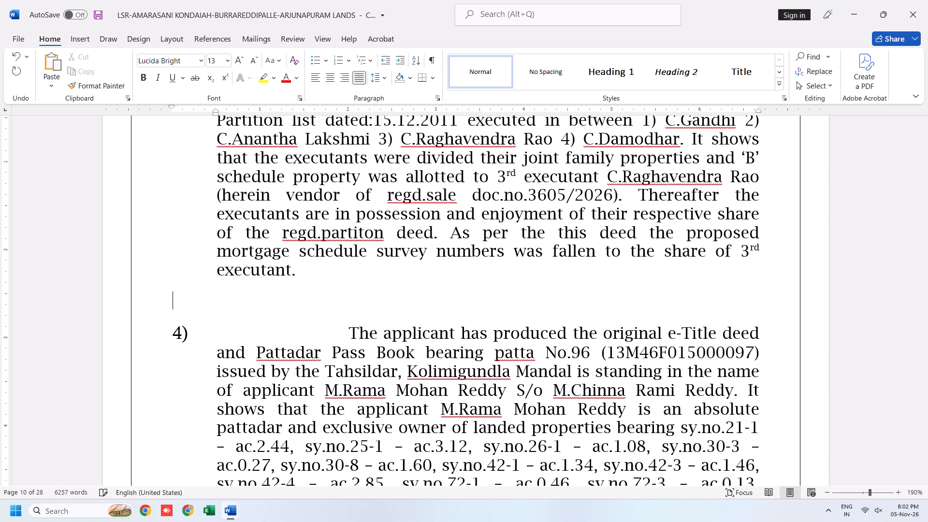
key("ctrl+s")
Delete the duplicate-numbered item 4 about the original e-Title deed and Pattadar Pass Book, including its highlighted closing sentence.
left_click(293, 294)
left_click(278, 306)
scroll(266, 311, "down", 4)
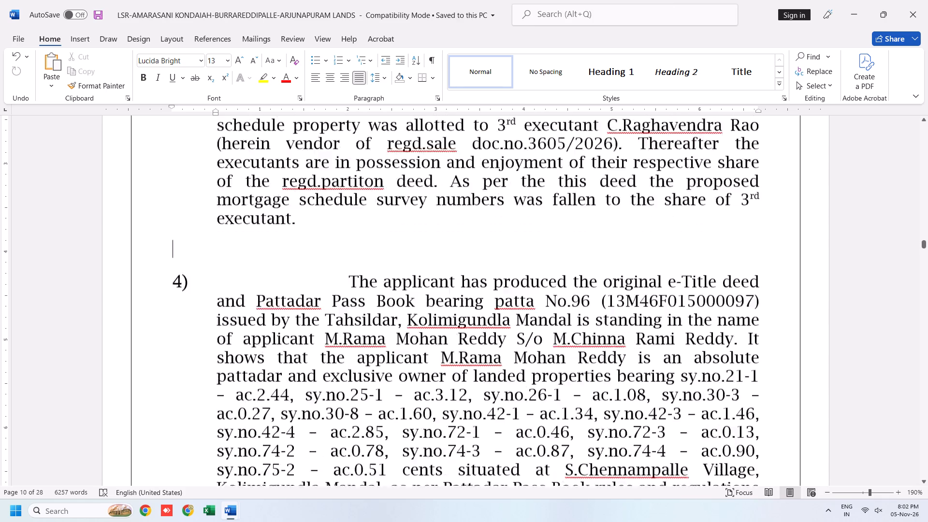
left_click_drag(174, 155, 750, 412)
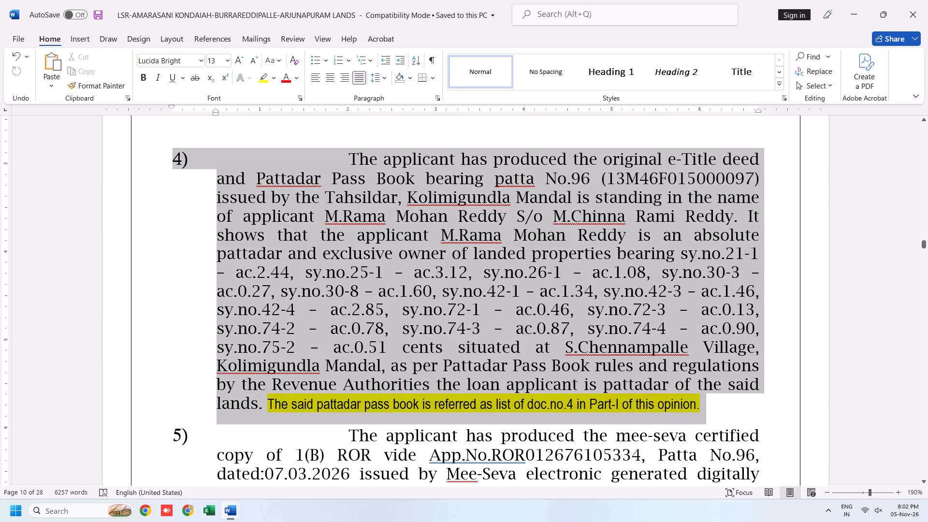
left_click_drag(750, 412, 751, 412)
key("Delete")
Remove the blank paragraph between the partition list item and item 5.
scroll(755, 400, "up", 4)
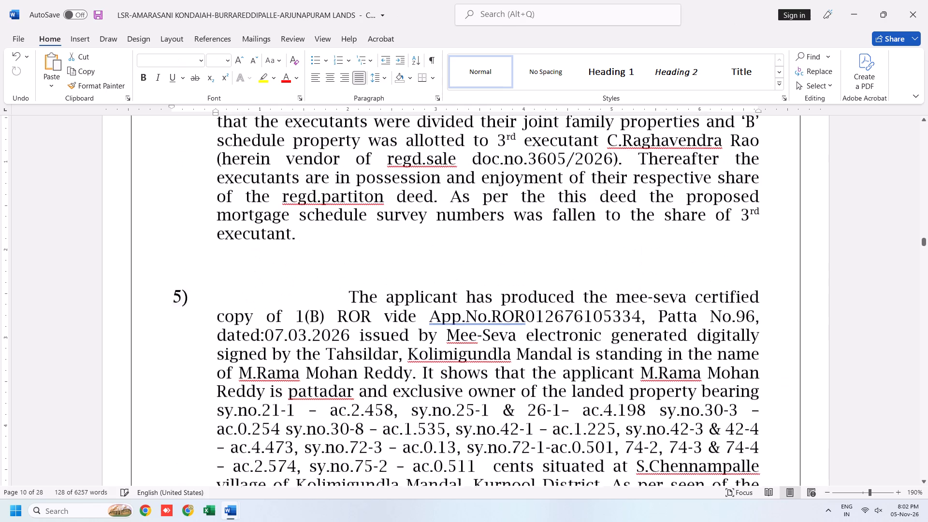
left_click(365, 307)
key("Delete")
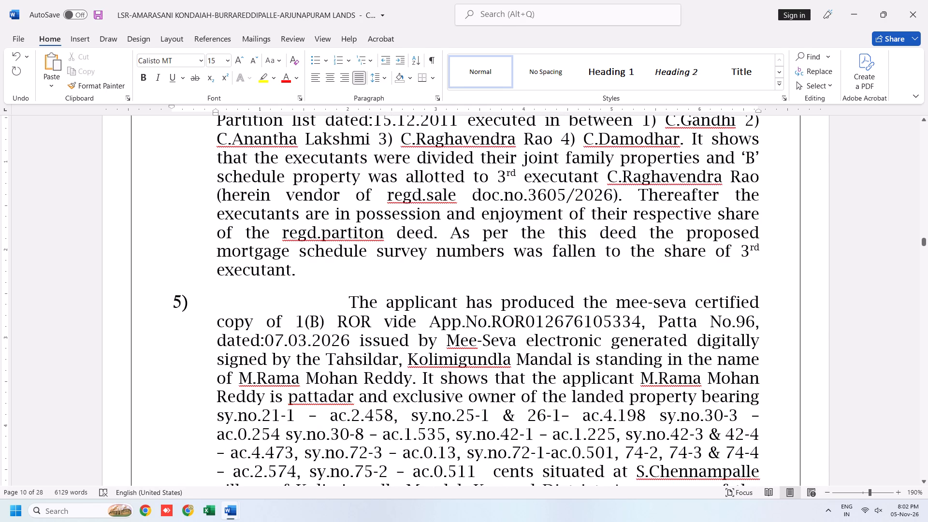
Add a separate "Continuation" line below the partition list item 4, followed by a blank paragraph, and save the report.
scroll(410, 326, "up", 3)
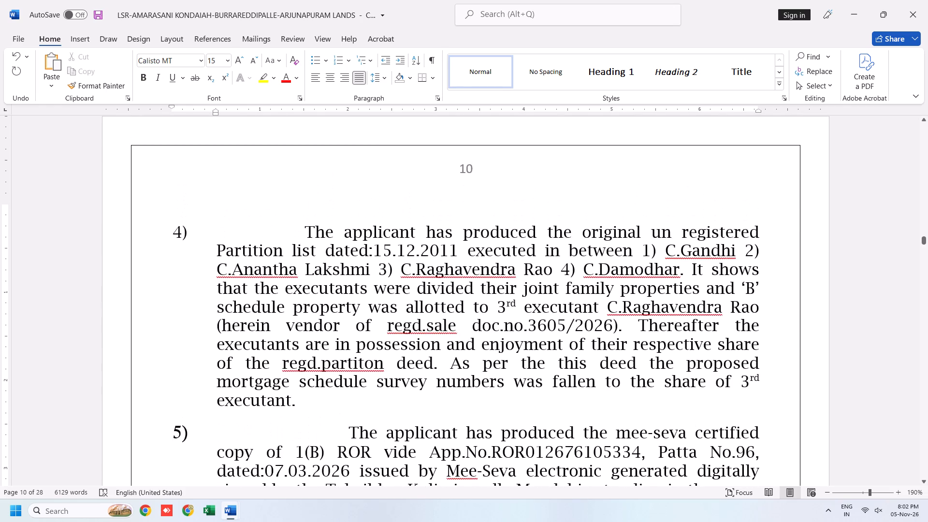
scroll(392, 258, "down", 5)
left_click(433, 214)
left_click(432, 203)
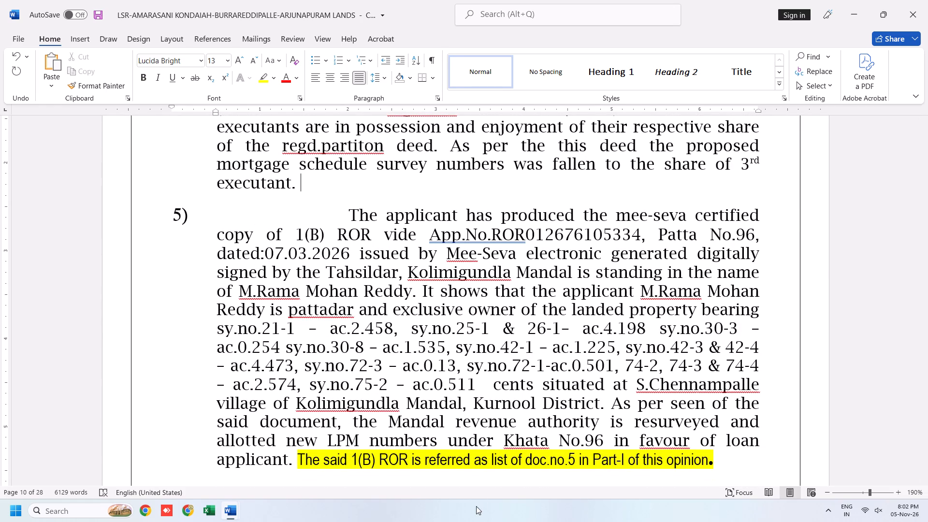
left_click_drag(594, 260, 595, 255)
scroll(529, 264, "up", 2)
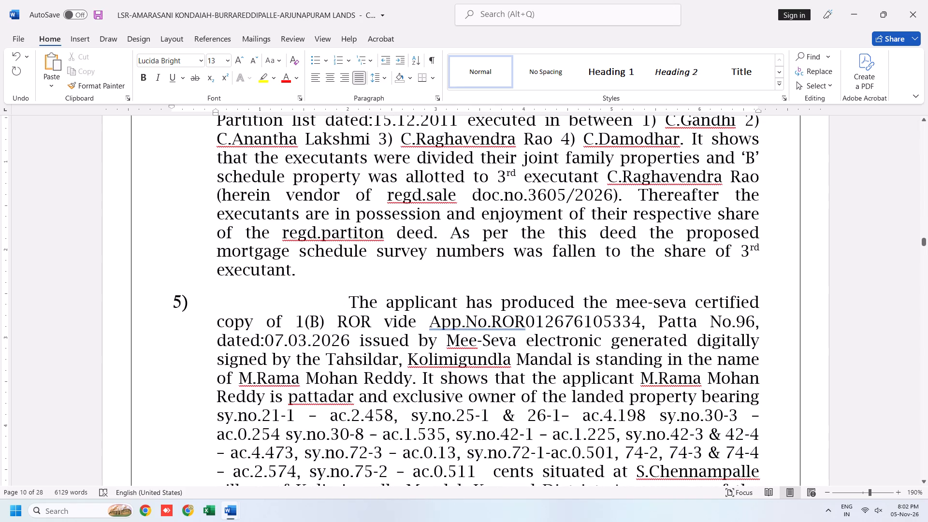
left_click(306, 277)
key("Return")
scroll(306, 277, "up", 4)
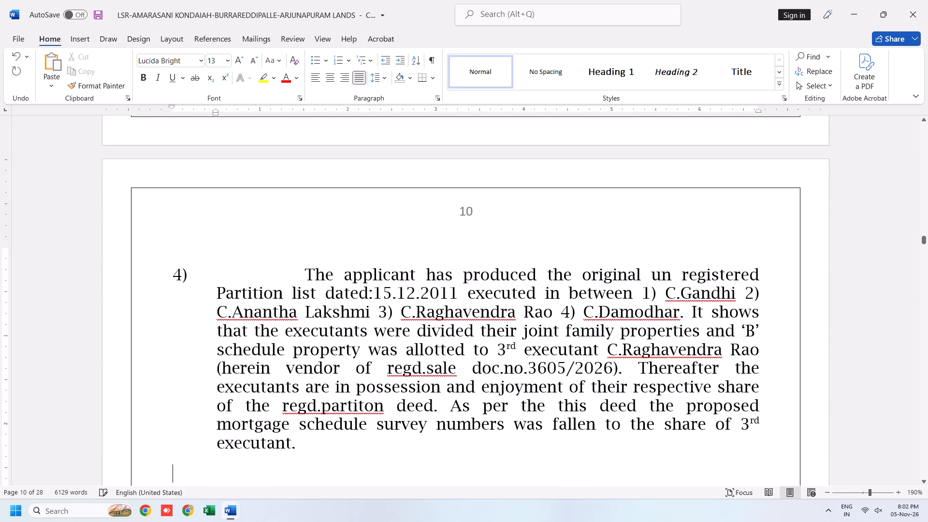
left_click(383, 360)
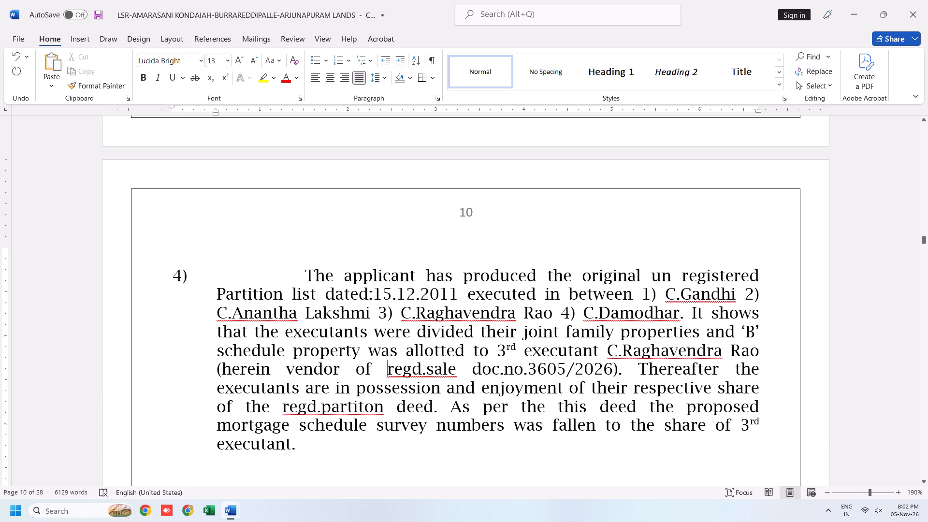
scroll(442, 465, "down", 2)
left_click(221, 394)
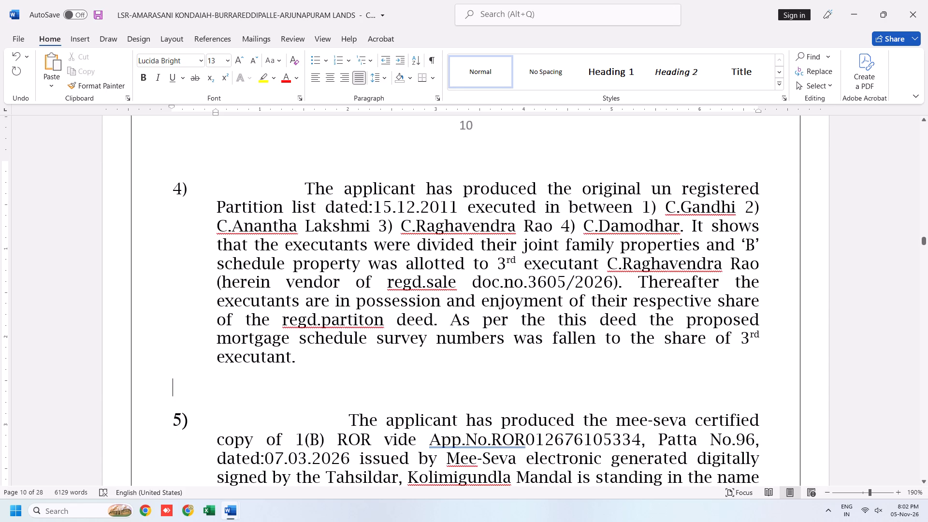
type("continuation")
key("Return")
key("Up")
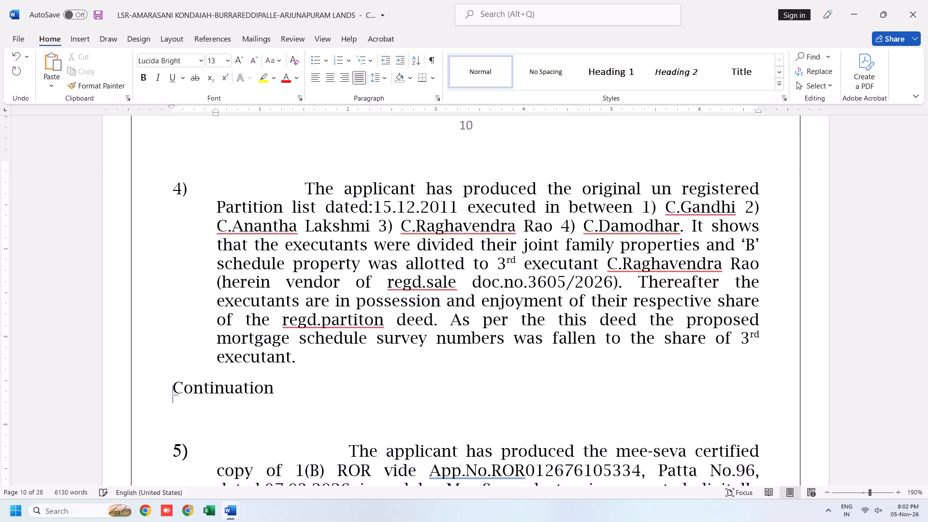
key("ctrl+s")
left_click(325, 336)
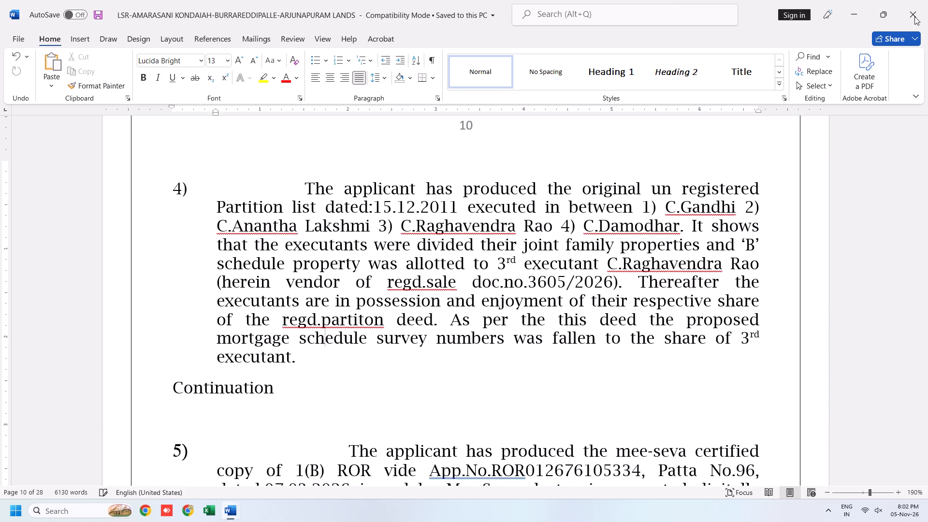
Close all the open documents, saving the changes to the BATTA memo.
left_click(914, 16)
left_click(411, 228)
left_click(918, 13)
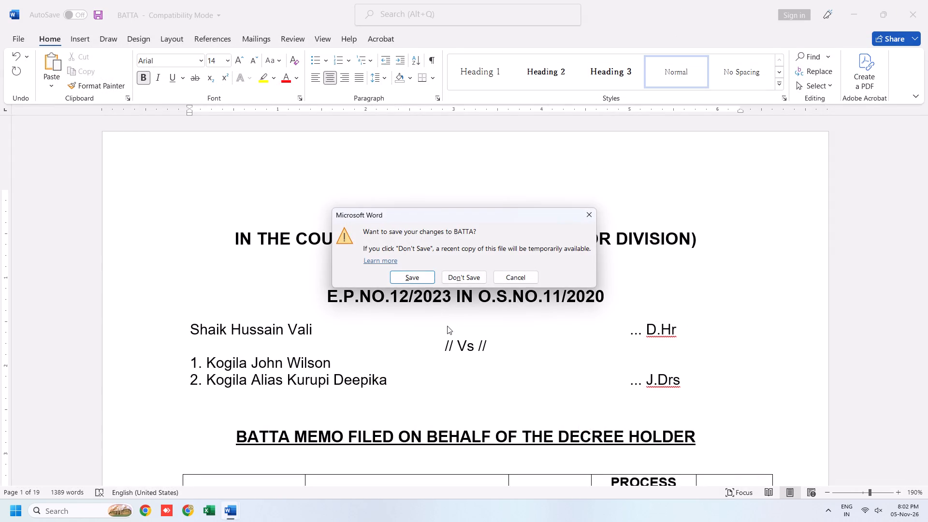
left_click(416, 279)
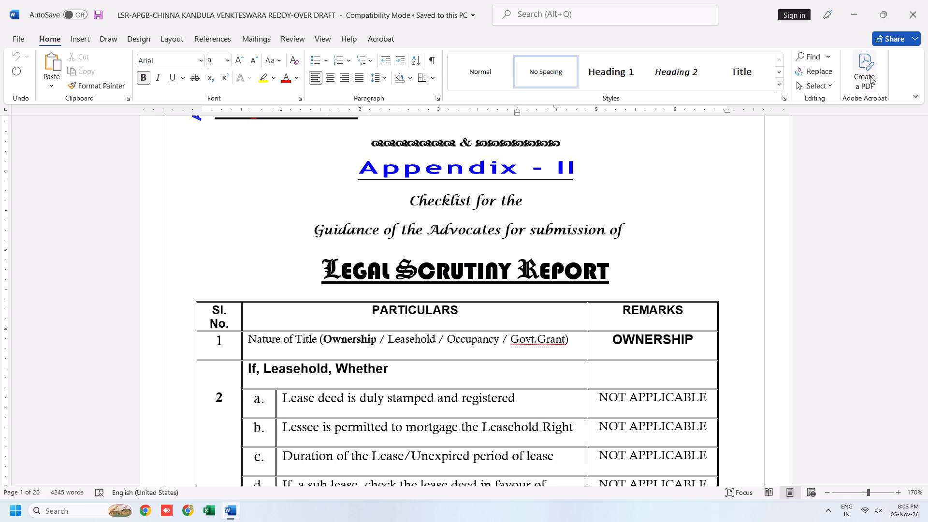
left_click(913, 12)
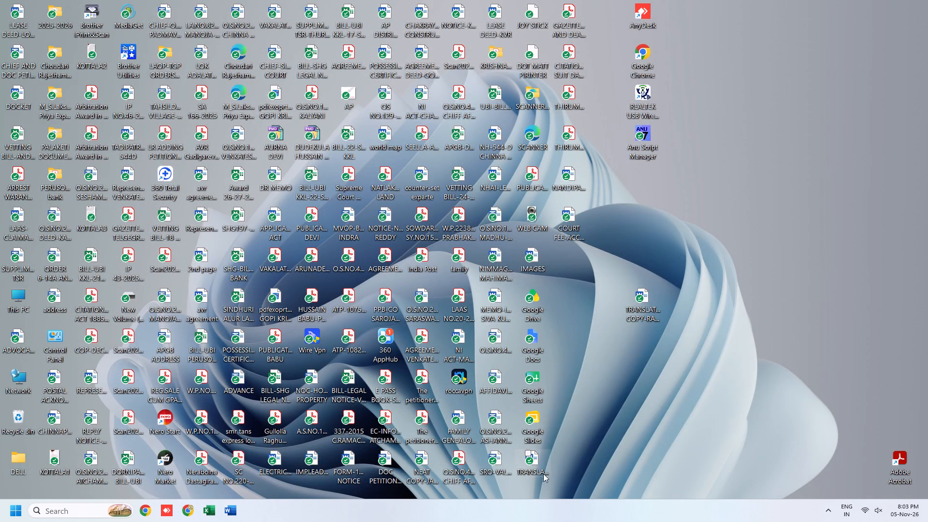
Open the TRANSLATED COPY-RAMIREDDIPALLE file from the desktop and, from its recent files, the TSR report for the Thudumuladinne lands.
left_click(539, 464)
left_click(535, 464)
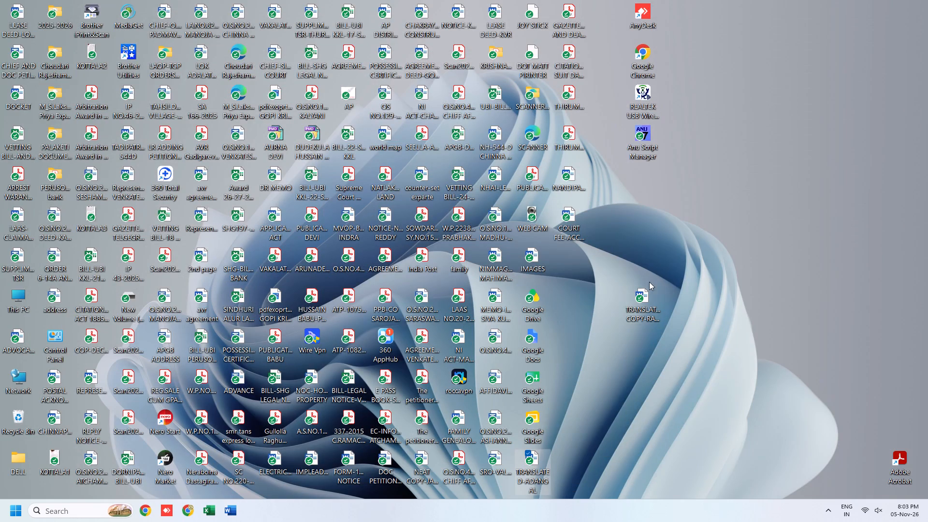
double_click(644, 299)
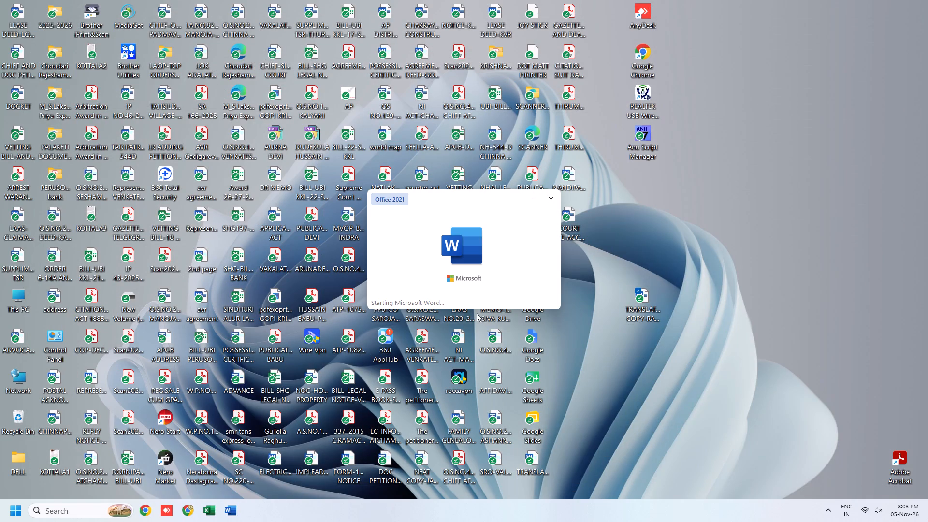
left_click(18, 34)
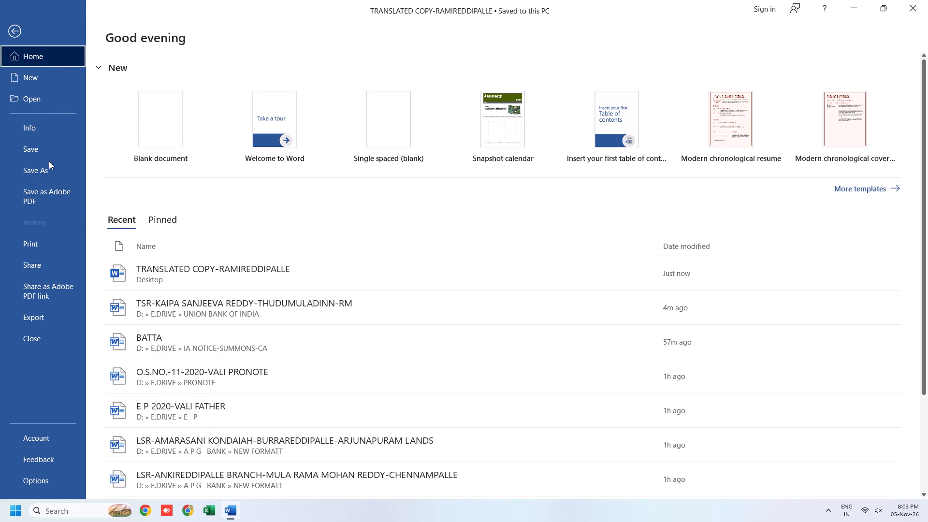
left_click(183, 307)
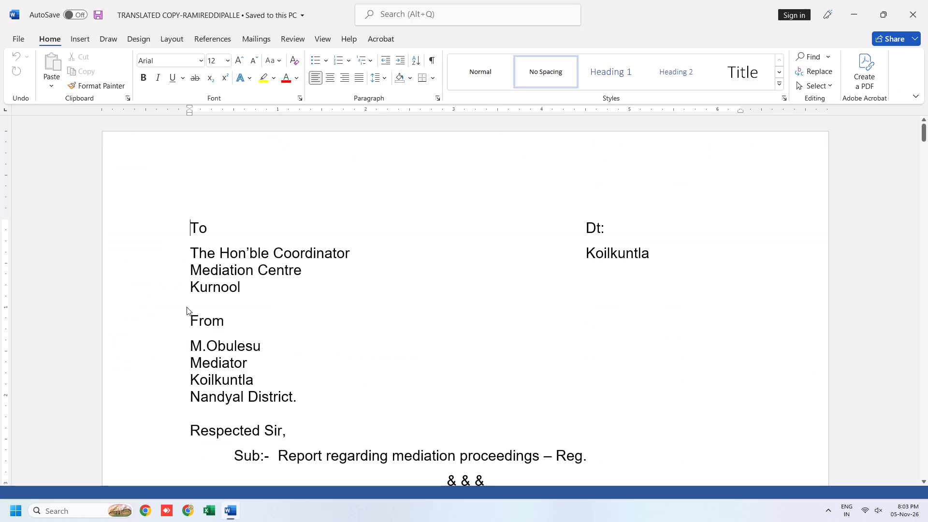
Look through the Thudumuladinne TSR report from the borrower and property details to the table of listed documents.
scroll(409, 341, "down", 5)
key("Page_Down")
key("Page_Down")
key("Page_Down")
key("Page_Down")
key("Page_Down")
key("Page_Down")
key("Page_Down")
key("Page_Down")
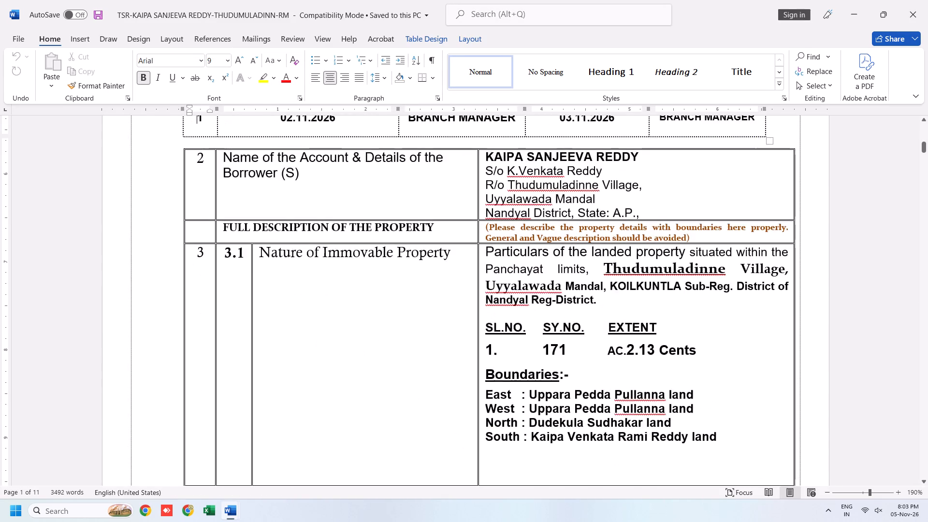
key("Page_Down")
key("Page_Down")
key("Page_Down")
key("Page_Down")
key("Page_Down")
key("Page_Down")
double_click(407, 341)
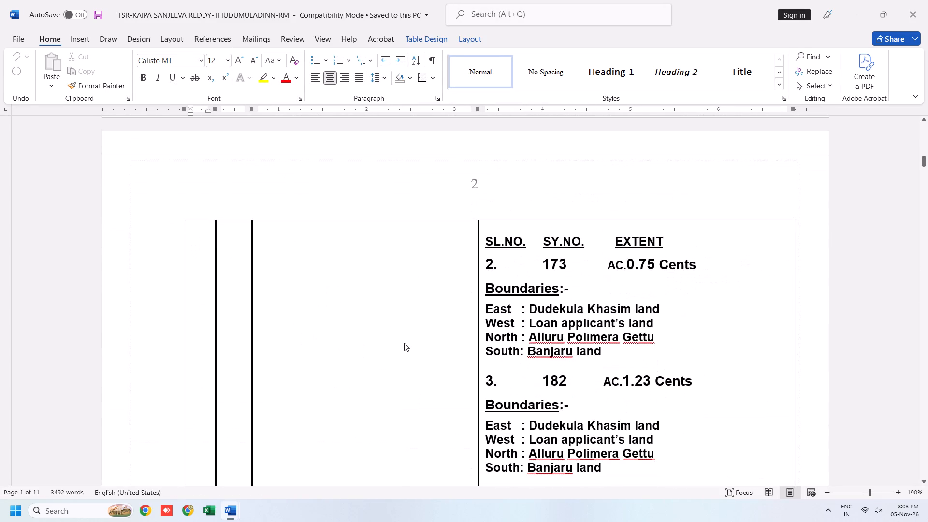
key("Page_Up")
key("Page_Down")
key("Page_Down")
key("Page_Down")
key("Page_Down")
key("Page_Down")
key("Page_Down")
key("Page_Down")
key("Page_Down")
key("Page_Down")
key("Page_Down")
key("Page_Down")
key("Page_Down")
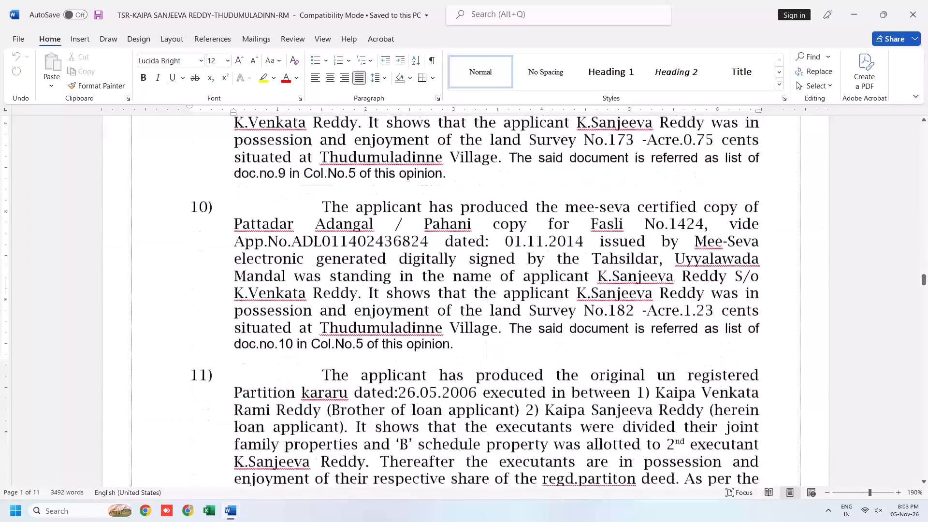
key("Page_Down")
key("Page_Down")
key("Page_Down")
key("Page_Down")
key("Page_Down")
key("Page_Down")
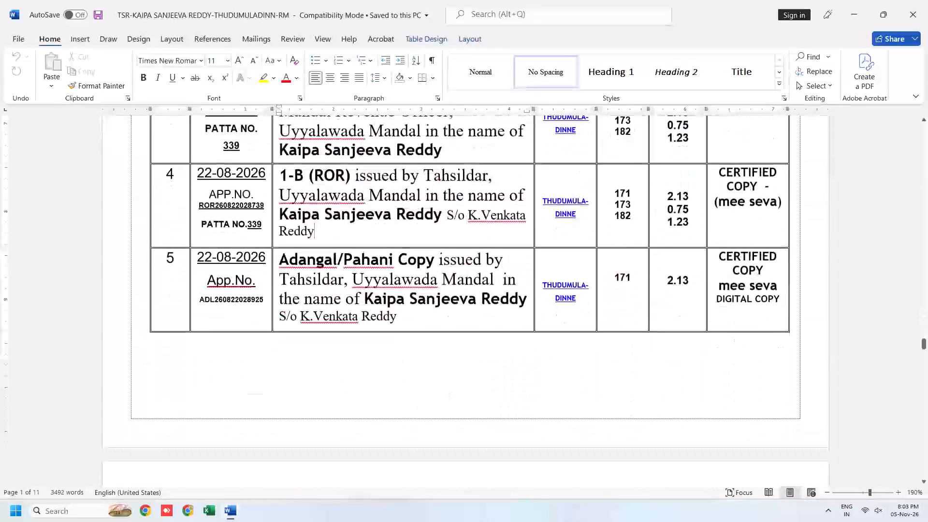
key("Page_Down")
key("Page_Down")
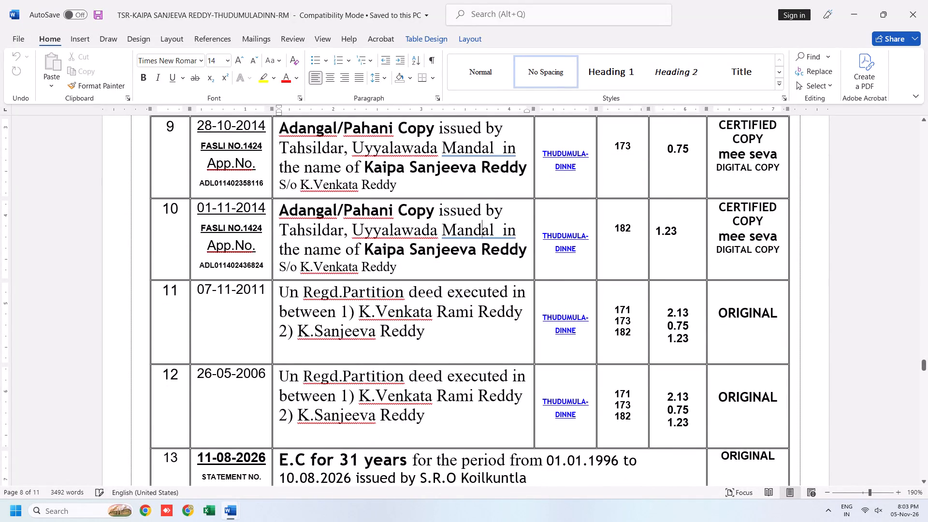
Go back through the numbered items under Description of the Property to find those on the unregistered partition kararu documents.
key("Page_Up")
key("Page_Up")
key("Page_Up")
key("Page_Up")
key("Page_Up")
key("Page_Up")
key("Page_Up")
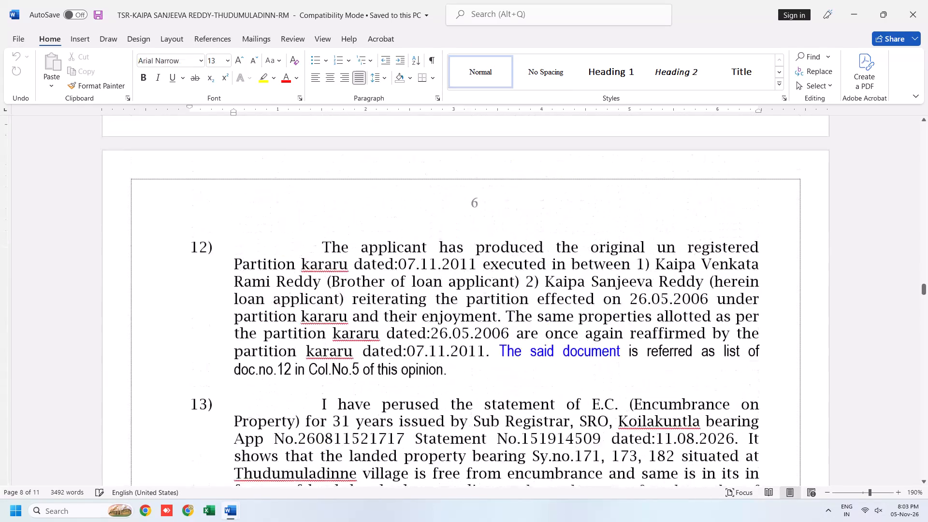
key("Page_Up")
key("Page_Up")
key("Page_Up")
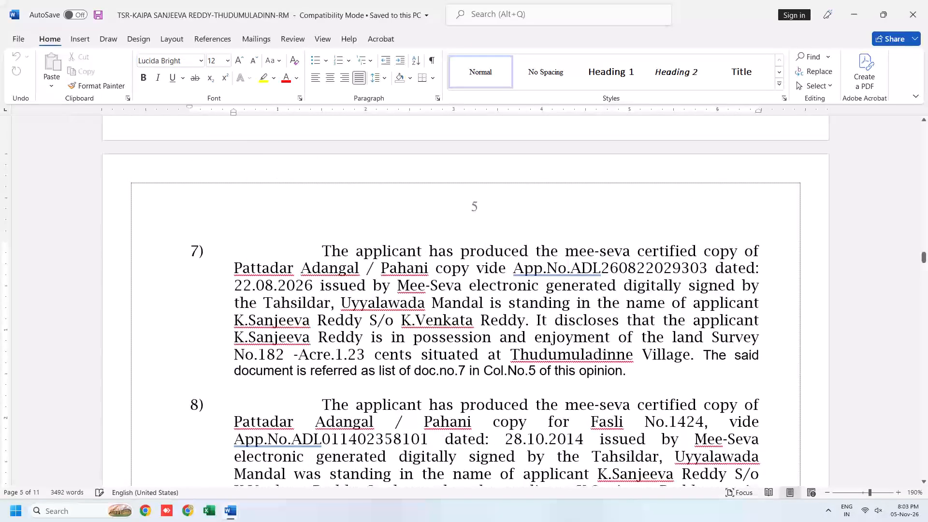
key("Page_Down")
key("Page_Up")
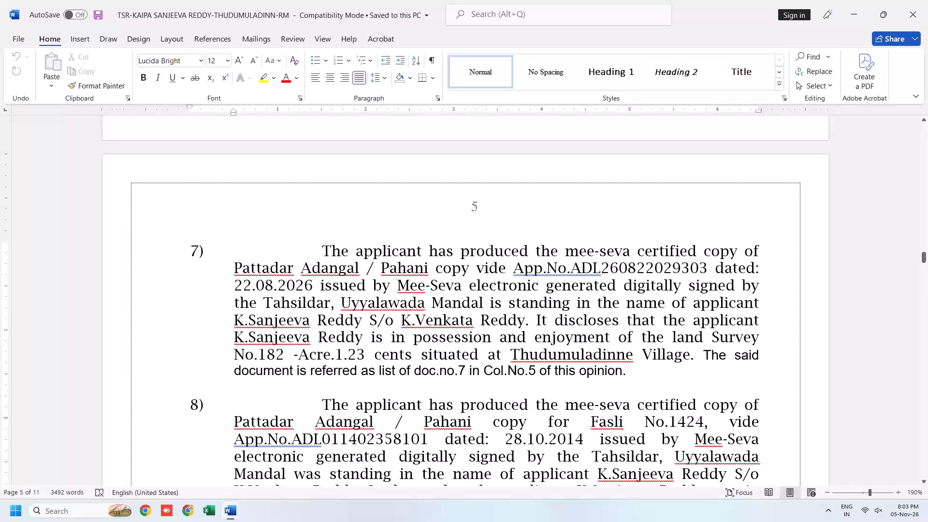
key("Page_Up")
key("Page_Up")
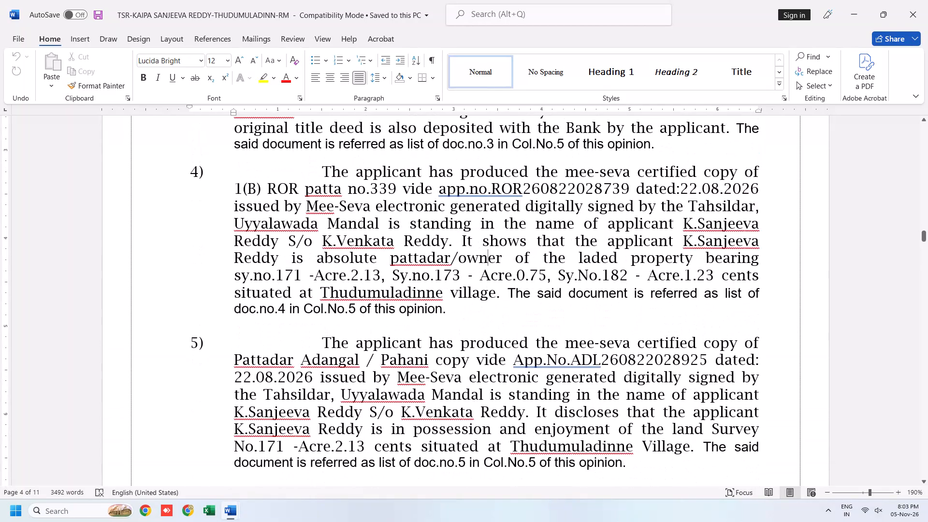
key("Page_Down")
key("Page_Up")
key("Page_Up")
key("Page_Up")
key("Page_Up")
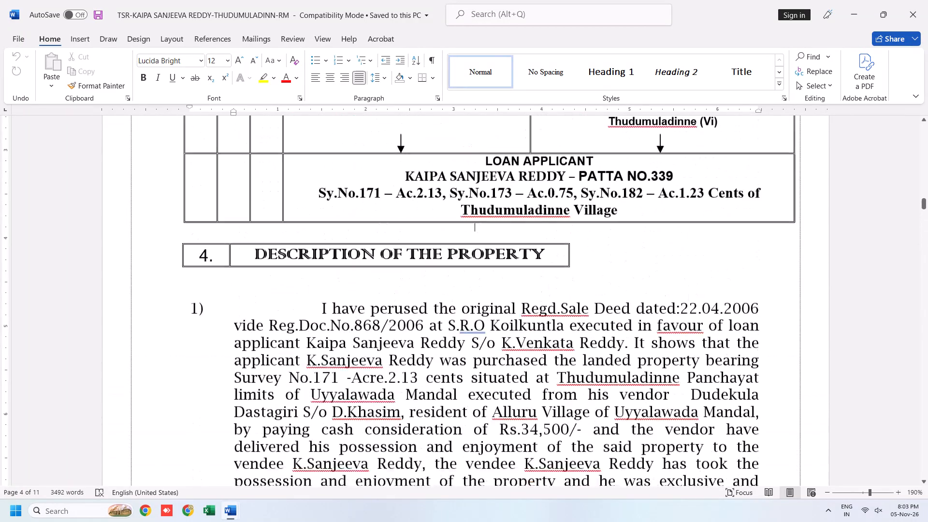
key("Page_Down")
key("Page_Down")
key("Page_Down")
key("Page_Down")
key("Page_Down")
key("Page_Down")
key("Page_Down")
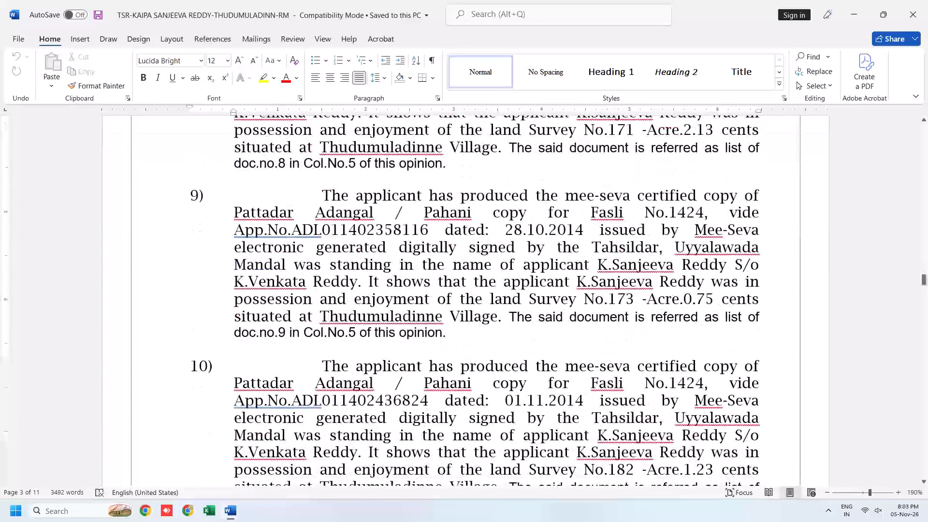
key("Page_Down")
key("Page_Up")
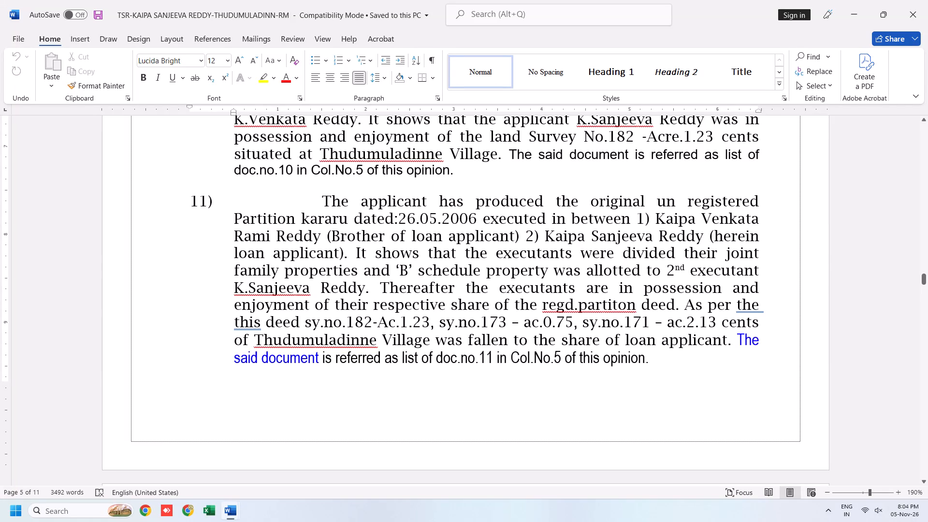
Examine item 11 on the partition kararu dated 26.05.2006 and the items after it, up to the market value certificate.
left_click(531, 261)
left_click(511, 265)
double_click(364, 260)
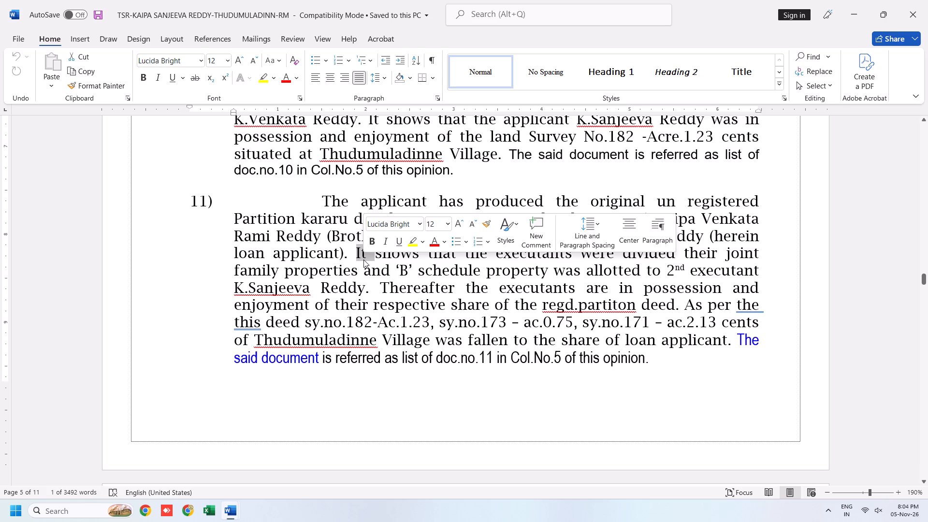
key("ctrl+s")
left_click(393, 256)
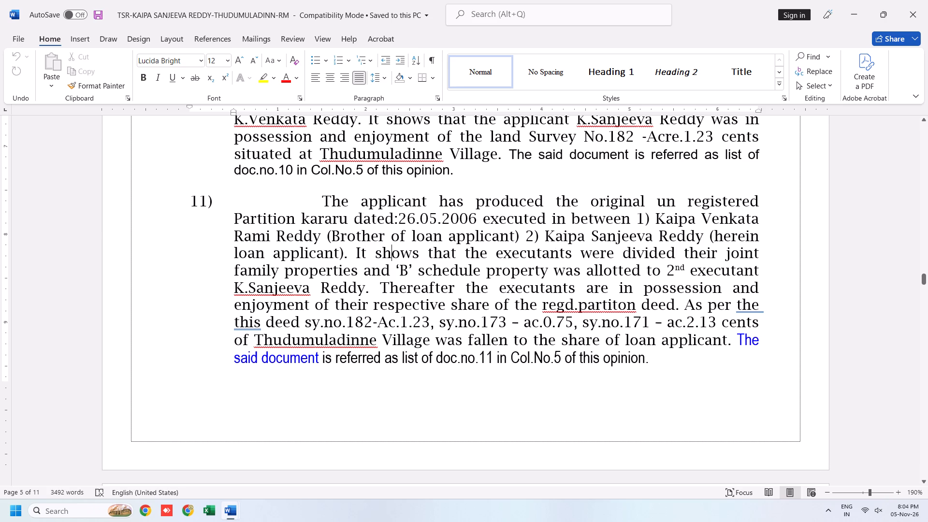
left_click(392, 252)
scroll(392, 251, "down", 12)
left_click(395, 296)
scroll(386, 301, "down", 7)
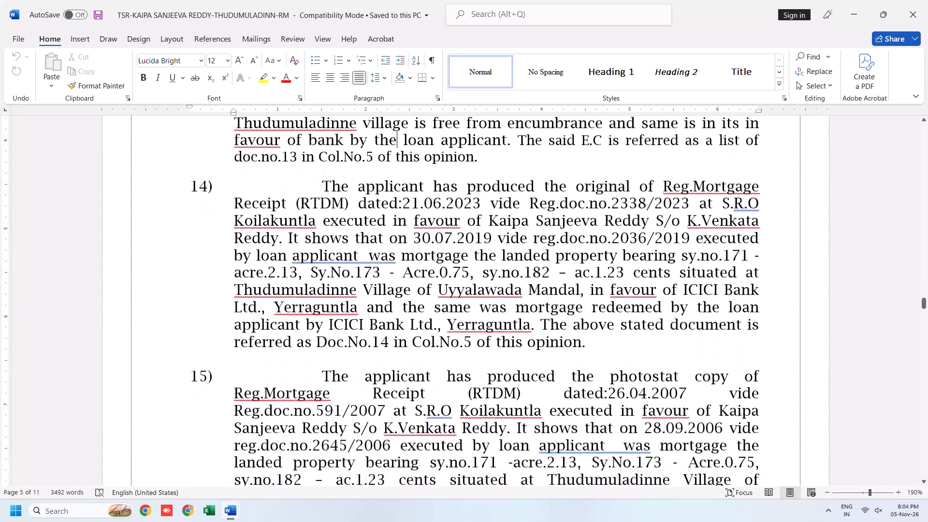
scroll(367, 312, "down", 9)
scroll(403, 328, "up", 5)
left_click(397, 260)
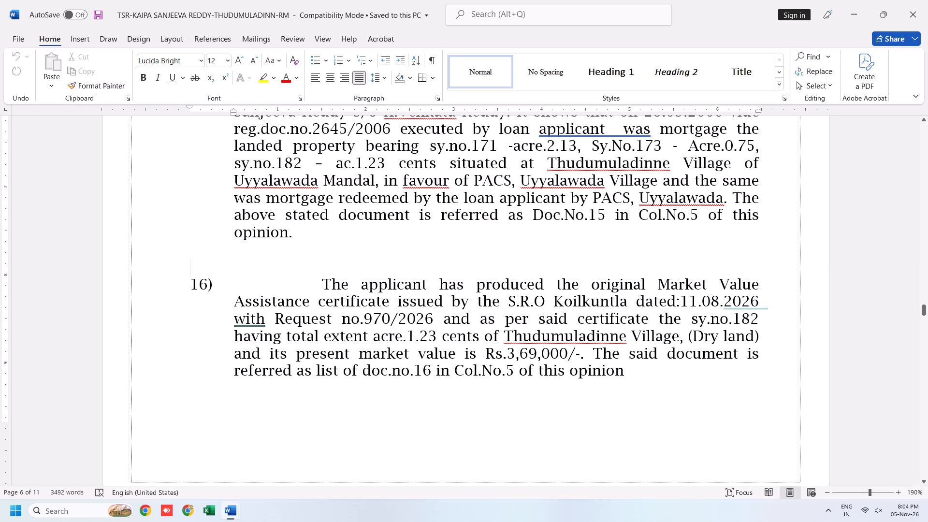
Save the Thudumuladinne TSR report and print pages 5-6, using the Brother DCP-B7640DW Printer entry as the printer.
left_click(391, 260)
key("ctrl+s")
key("ctrl+p")
left_click(168, 238)
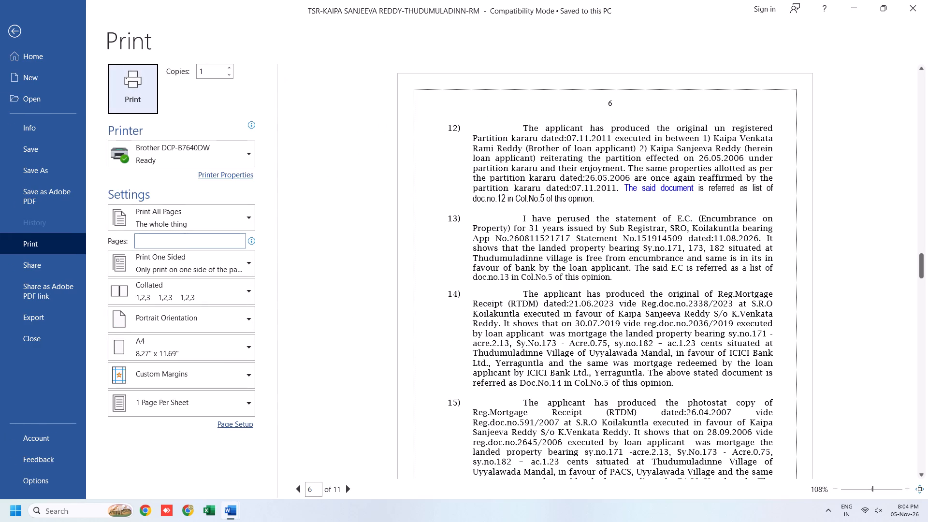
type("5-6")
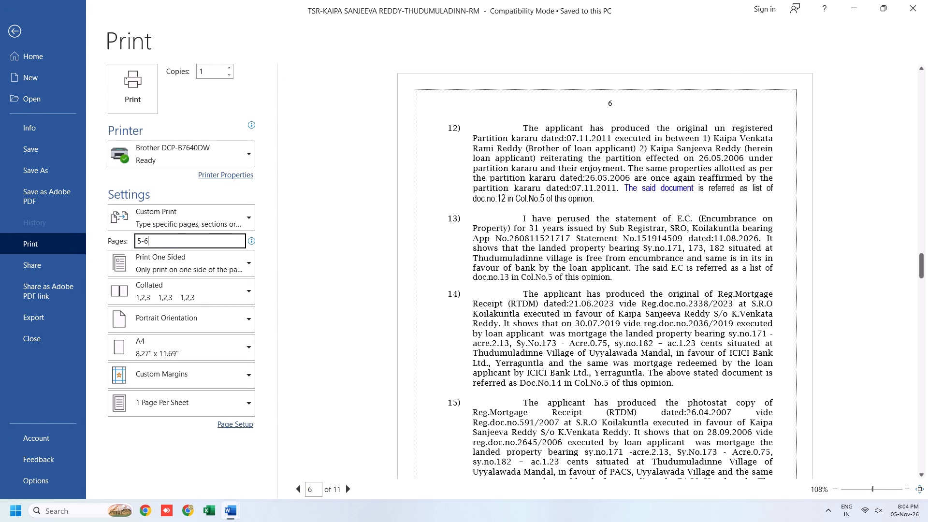
left_click(229, 142)
left_click(227, 228)
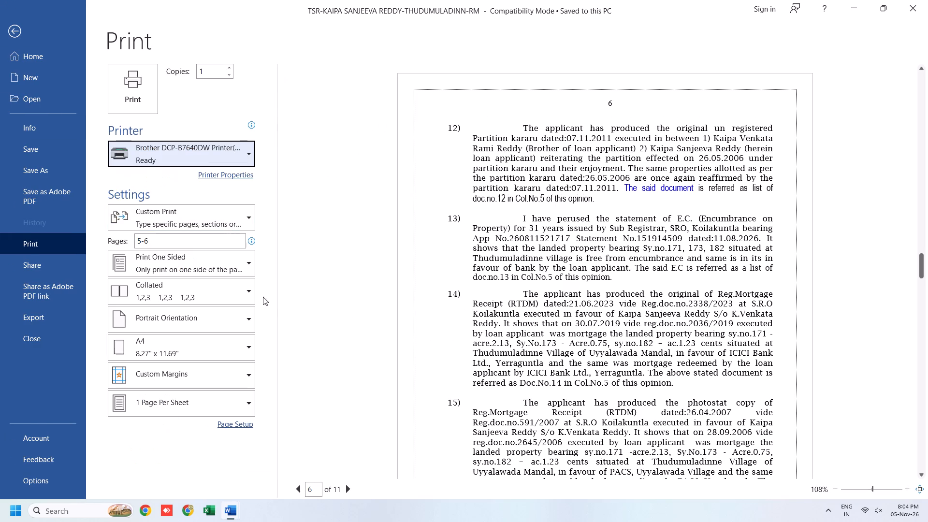
left_click(145, 91)
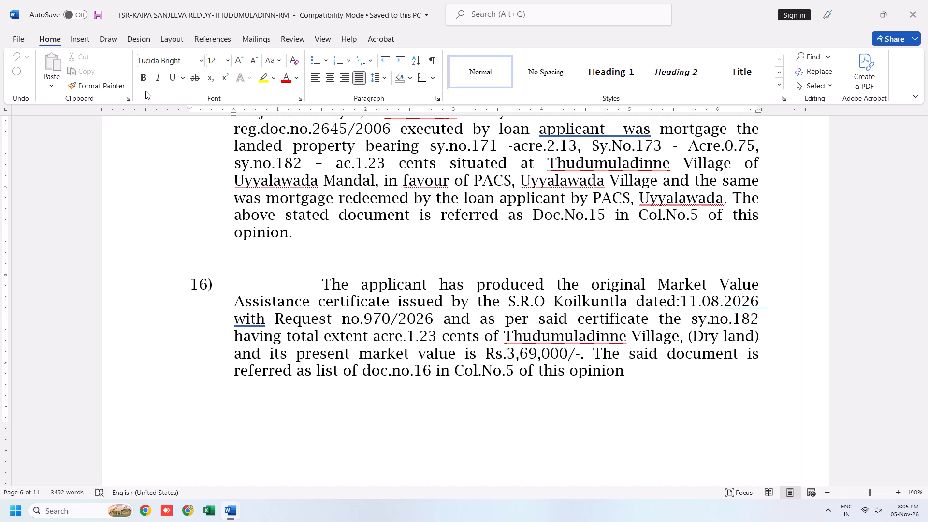
Save and close the Thudumuladinne TSR report and the TRANSLATED COPY-RAMIREDDIPALLE document.
key("ctrl+s")
left_click(907, 19)
left_click(344, 219)
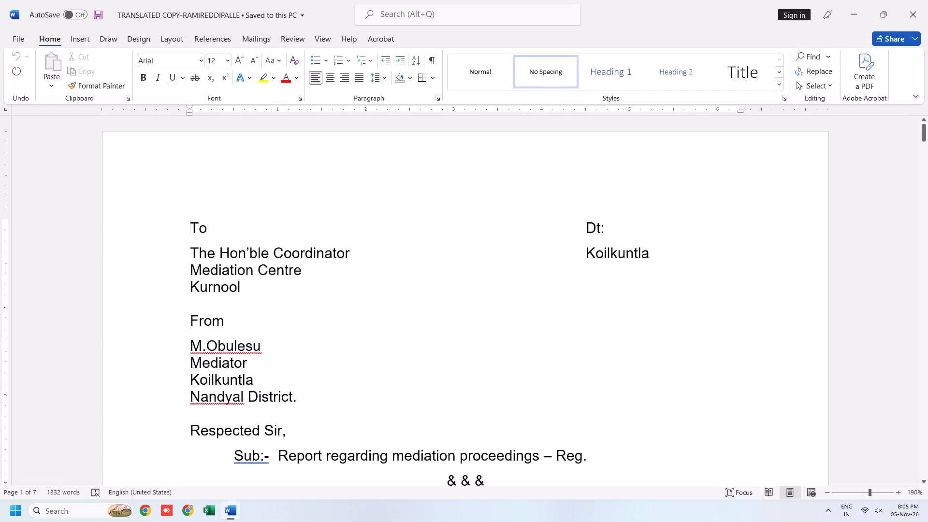
key("ctrl+s")
left_click(925, 21)
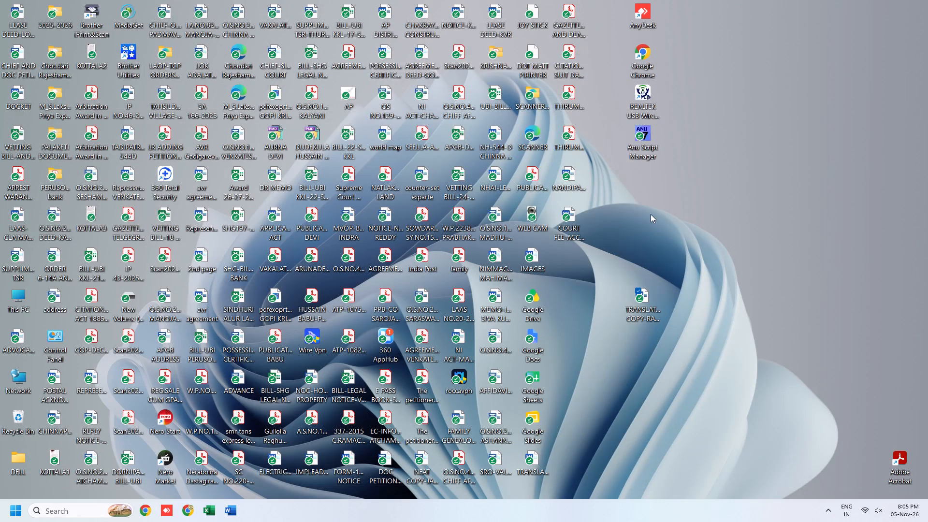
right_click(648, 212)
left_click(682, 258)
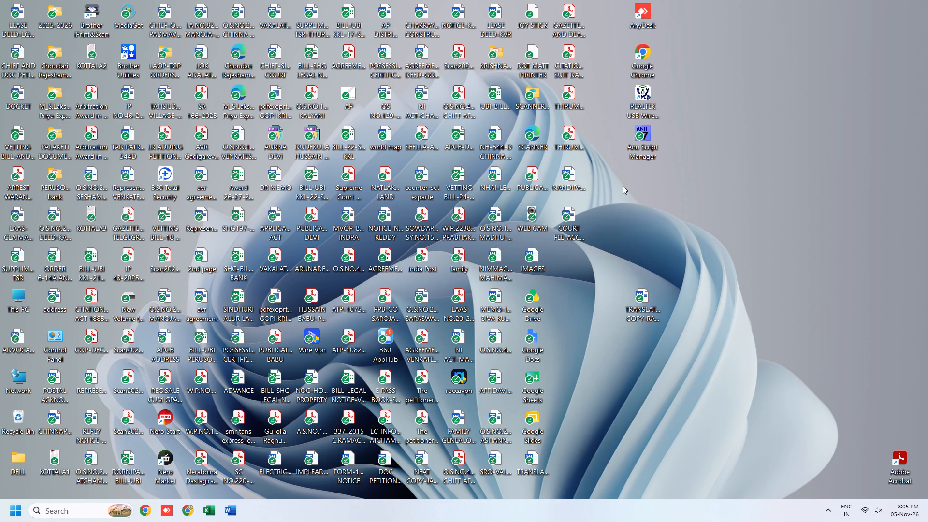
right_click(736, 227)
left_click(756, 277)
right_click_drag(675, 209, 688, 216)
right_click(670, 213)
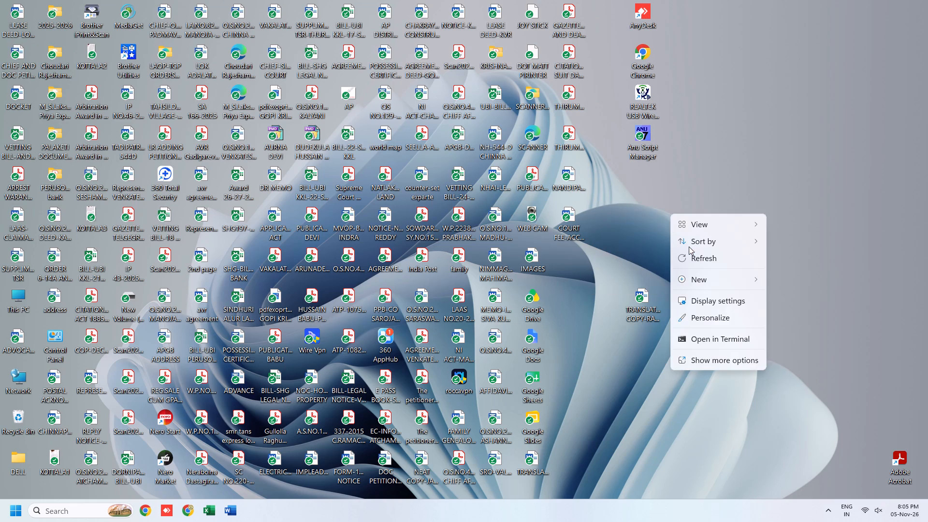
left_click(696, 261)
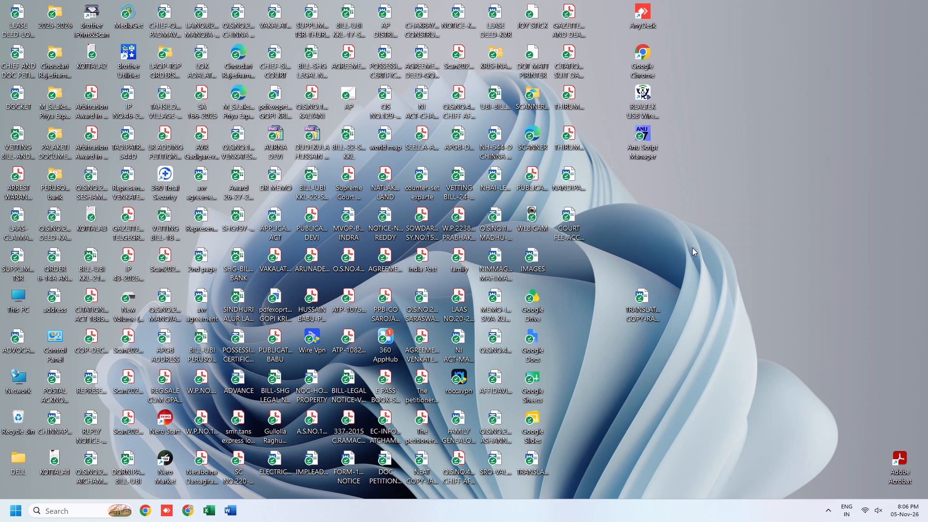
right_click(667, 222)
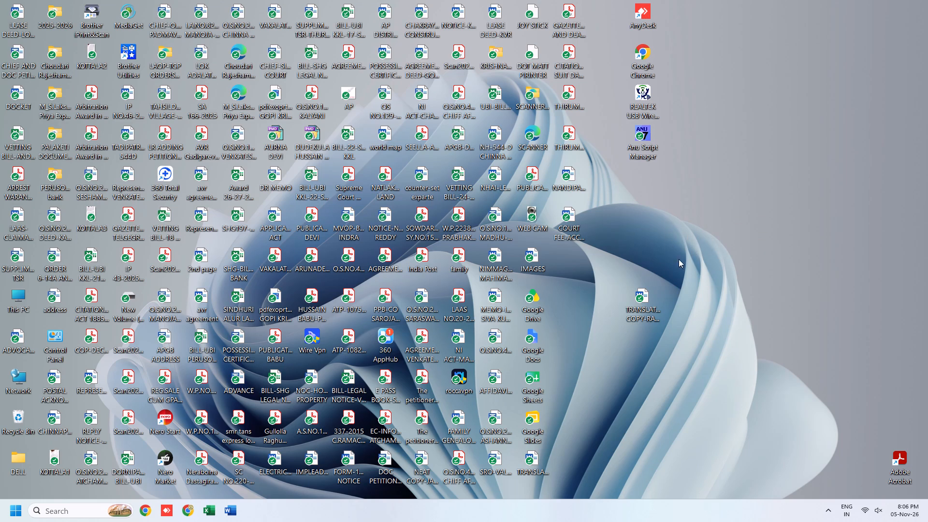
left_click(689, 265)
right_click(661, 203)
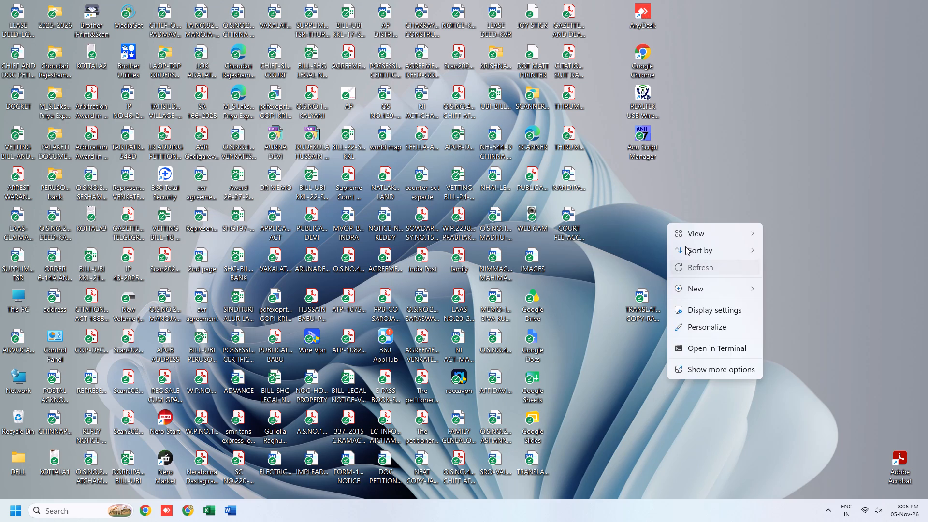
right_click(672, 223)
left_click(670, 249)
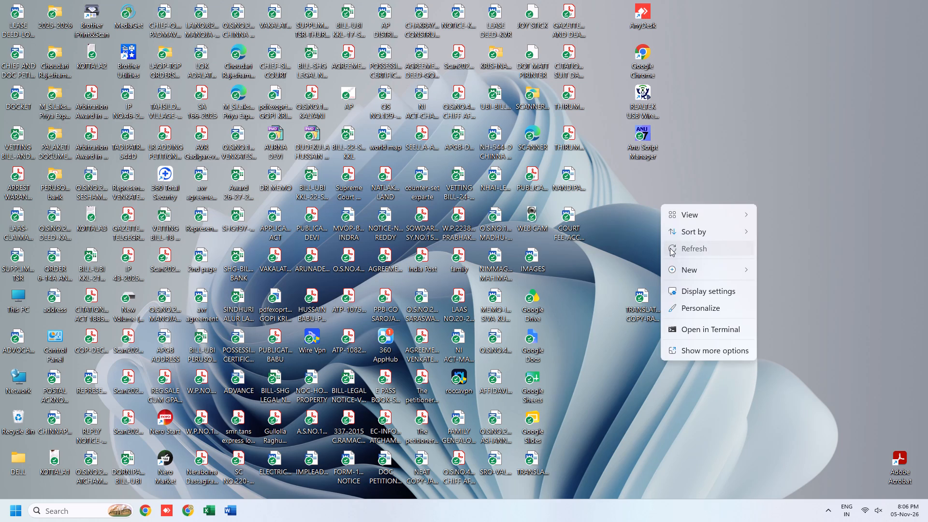
Run the tree command.
key("super+r")
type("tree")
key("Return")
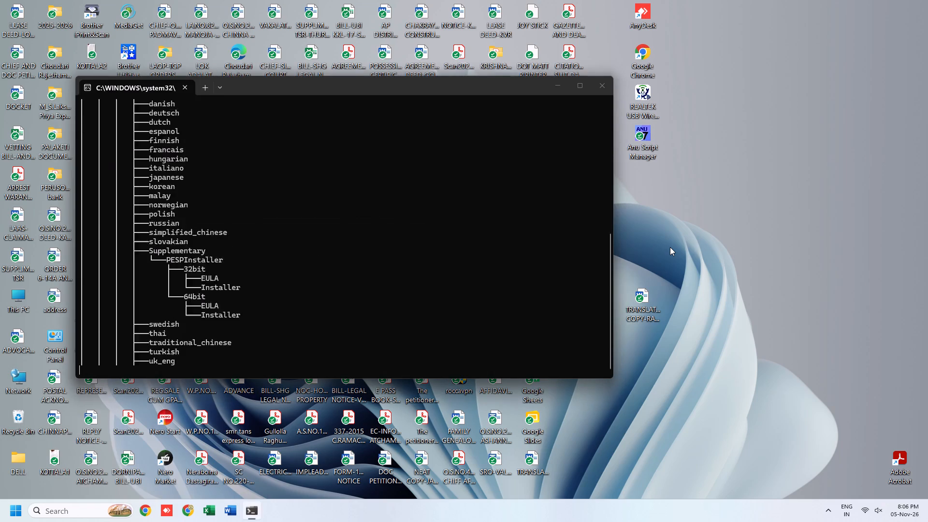
Open the Windows Prefetch folder, permanently delete everything in it, and close the folder.
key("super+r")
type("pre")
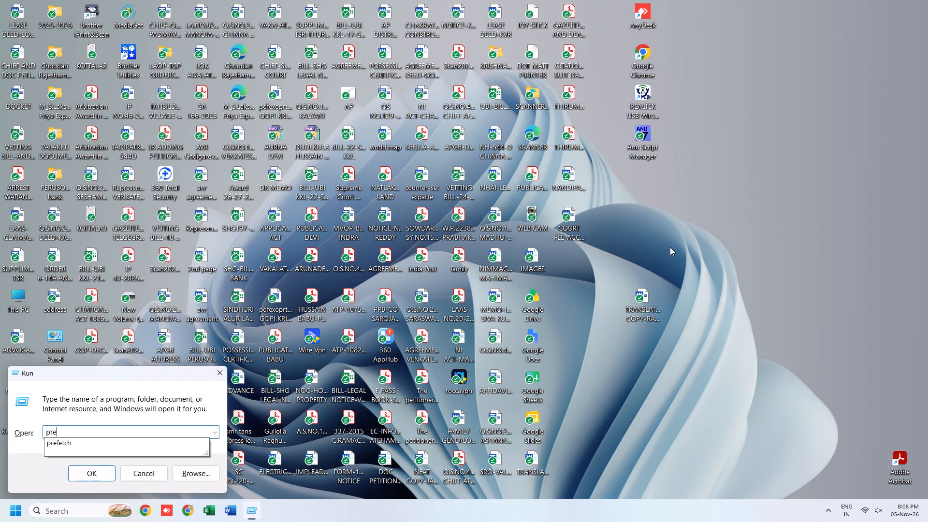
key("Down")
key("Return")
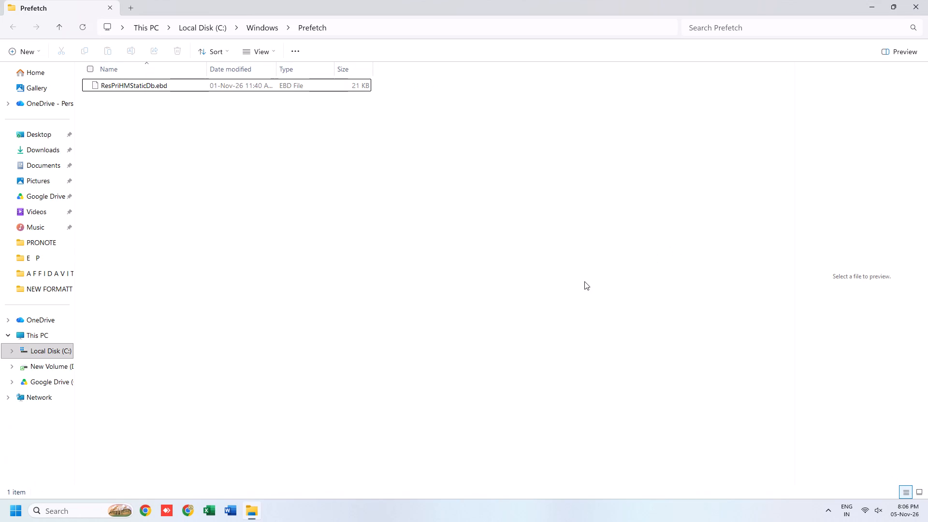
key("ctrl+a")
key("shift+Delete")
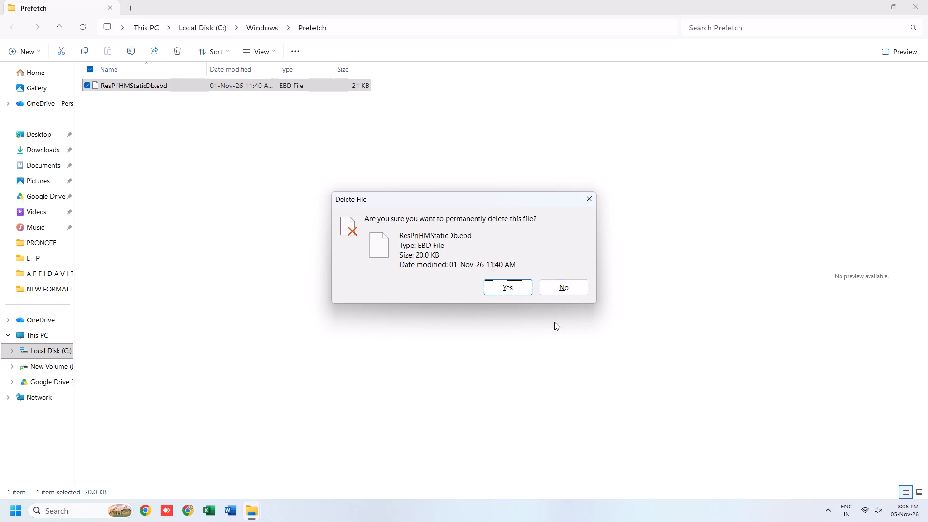
left_click(511, 292)
left_click(910, 7)
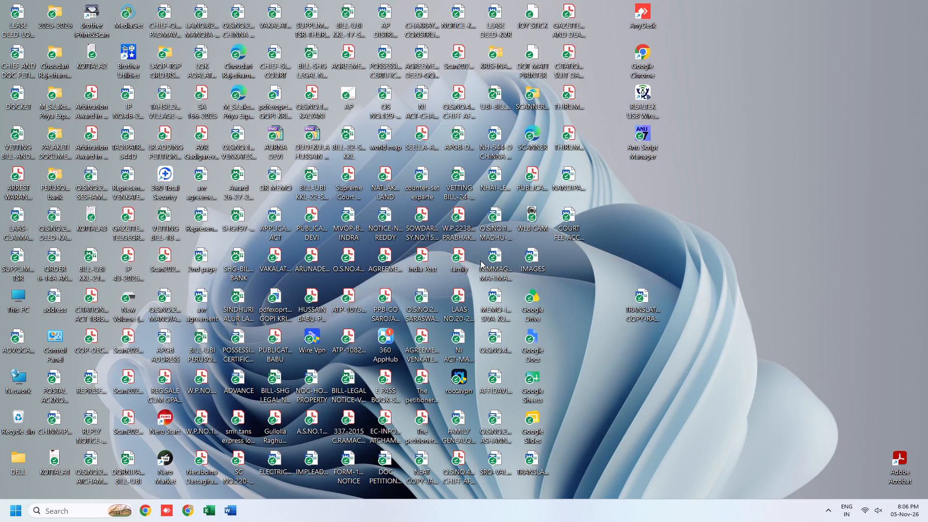
Run Disk Cleanup on drive C:, adding DirectX Shader Cache, Delivery Optimization Files, Recycle Bin and Temporary files to the files to delete.
key("super+r")
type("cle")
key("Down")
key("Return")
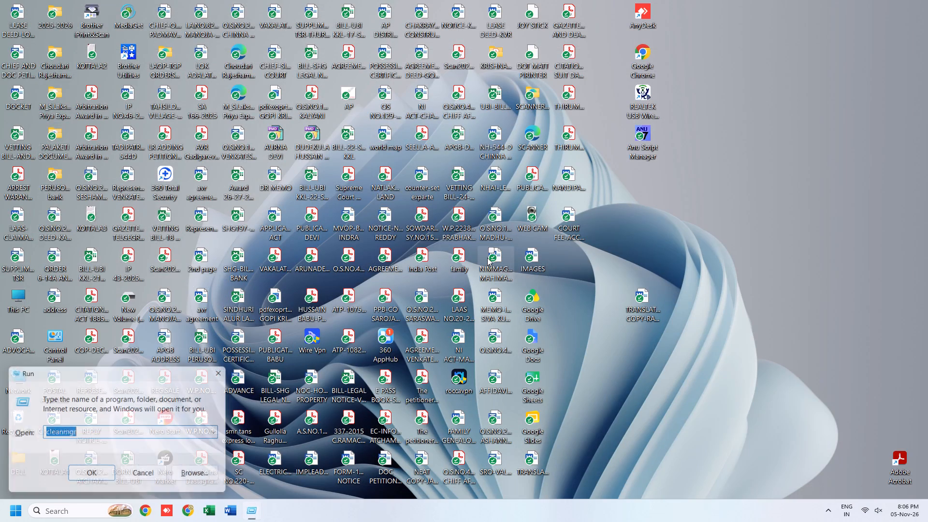
left_click(440, 267)
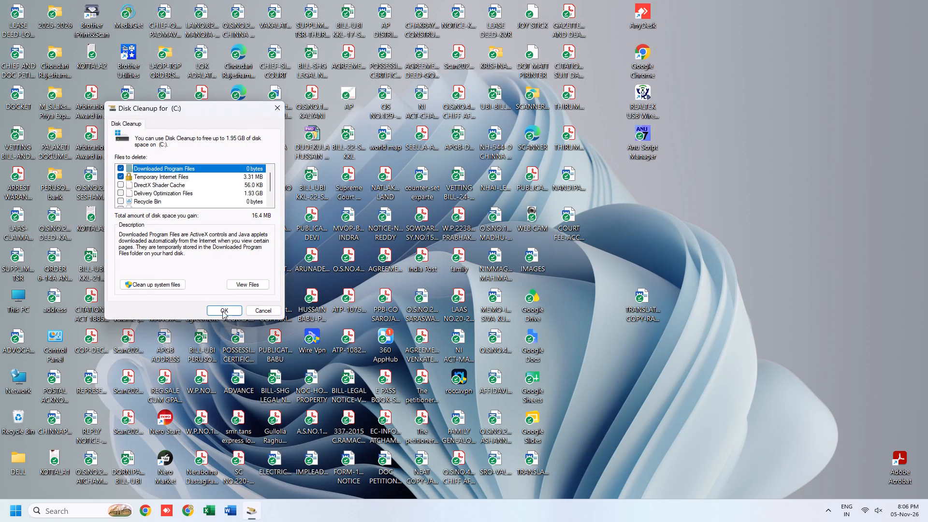
left_click(120, 183)
left_click(121, 190)
left_click(121, 197)
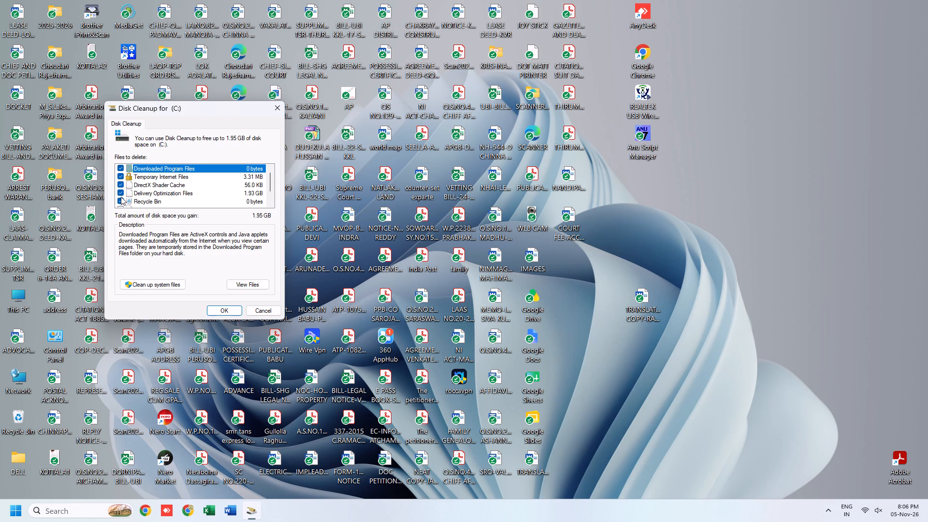
scroll(126, 197, "down", 3)
left_click(119, 192)
left_click(214, 313)
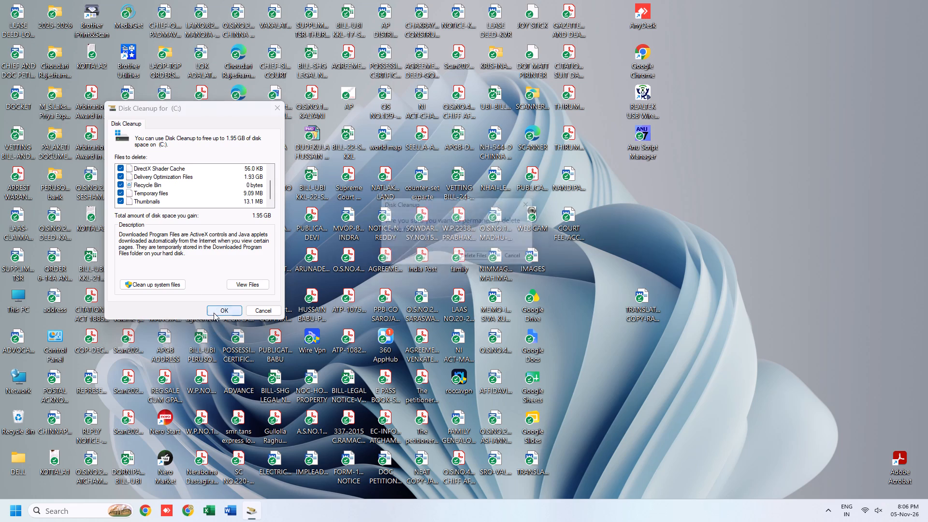
left_click(476, 262)
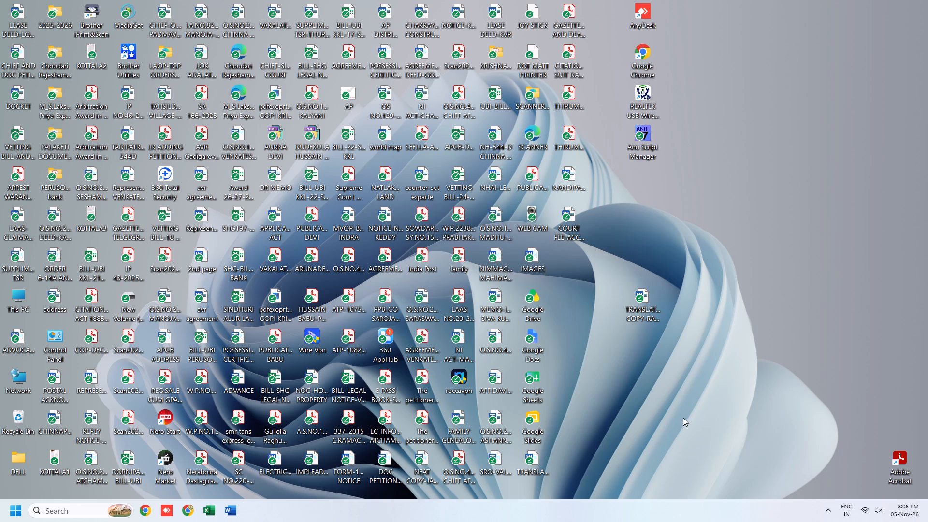
Shut down the computer from the desktop.
key("alt+F4")
right_click(650, 226)
left_click(677, 270)
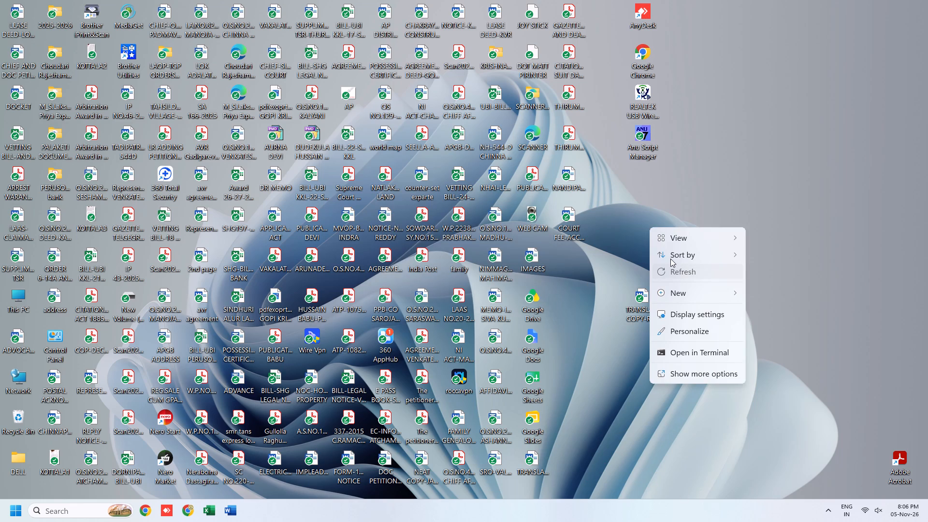
key("alt+F4")
right_click(671, 224)
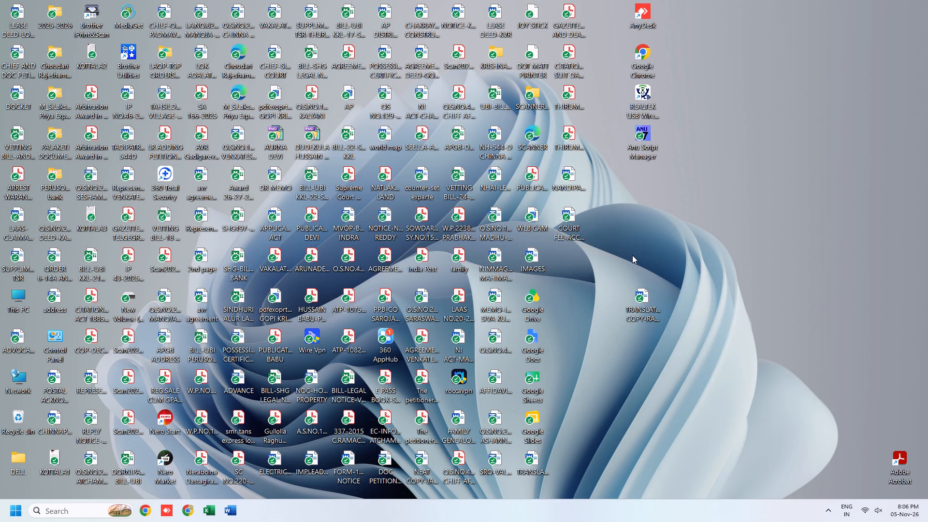
key("alt+F4")
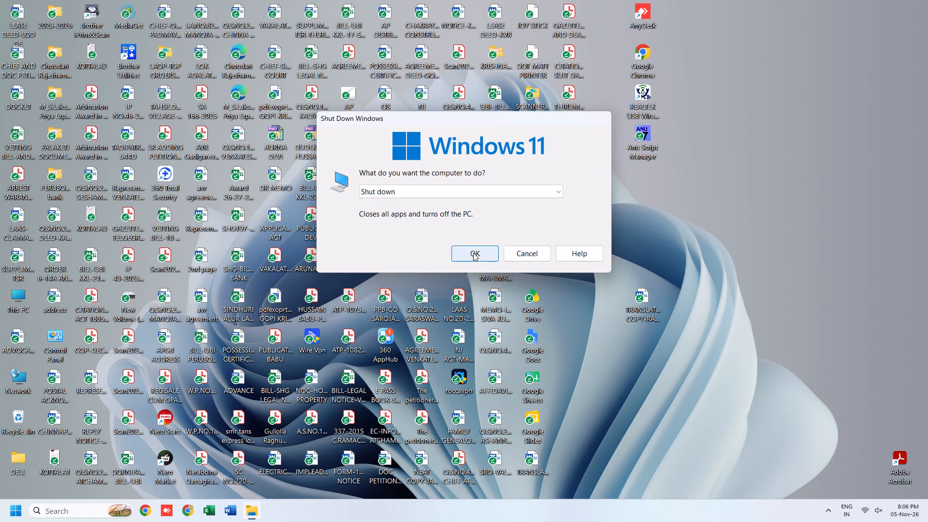
left_click(473, 253)
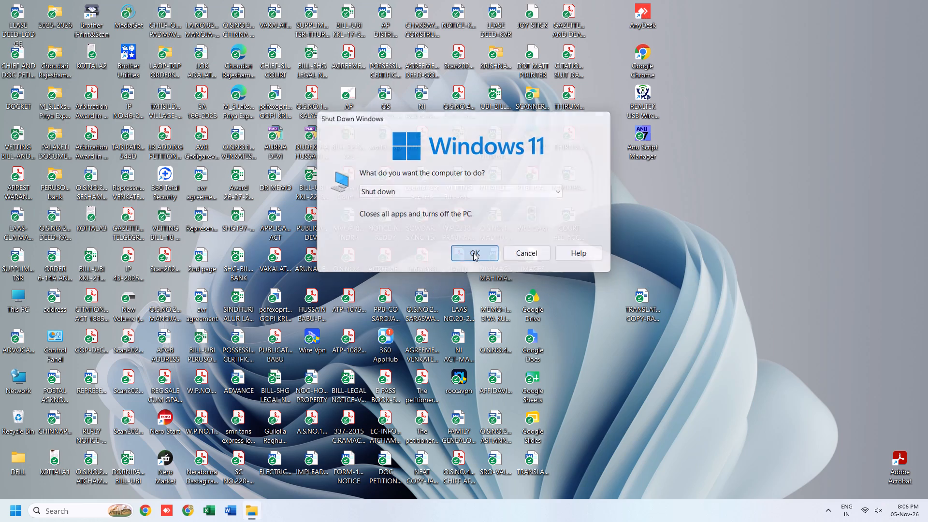